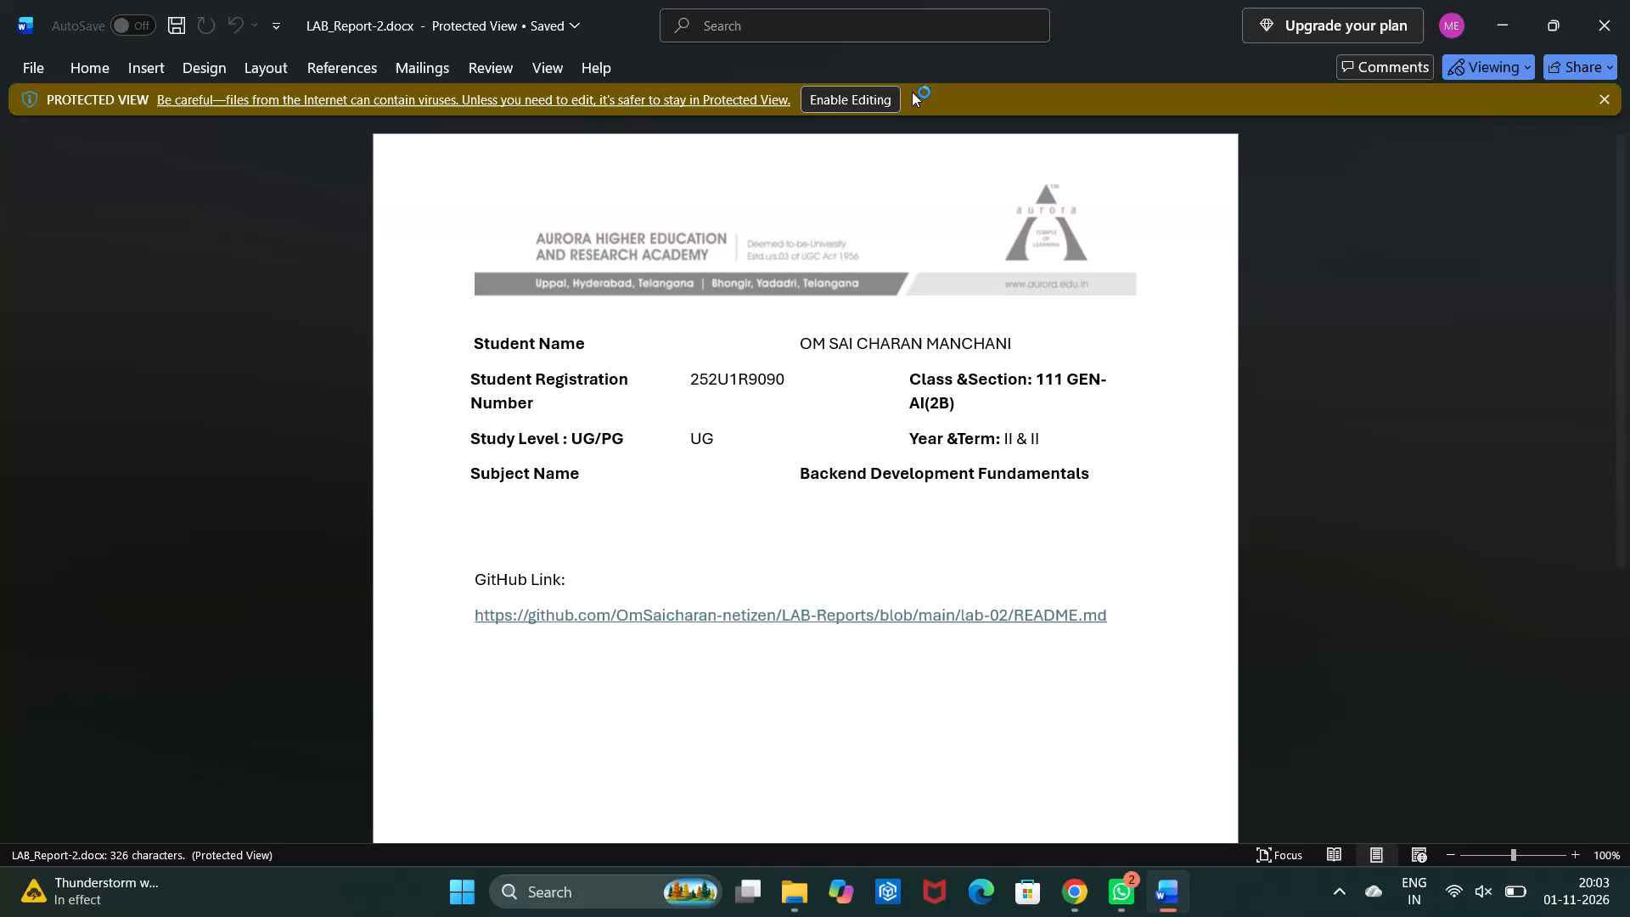
# Enable editing of the LAB_Report-2 document that is open in Protected View.
pyautogui.click(863, 88)
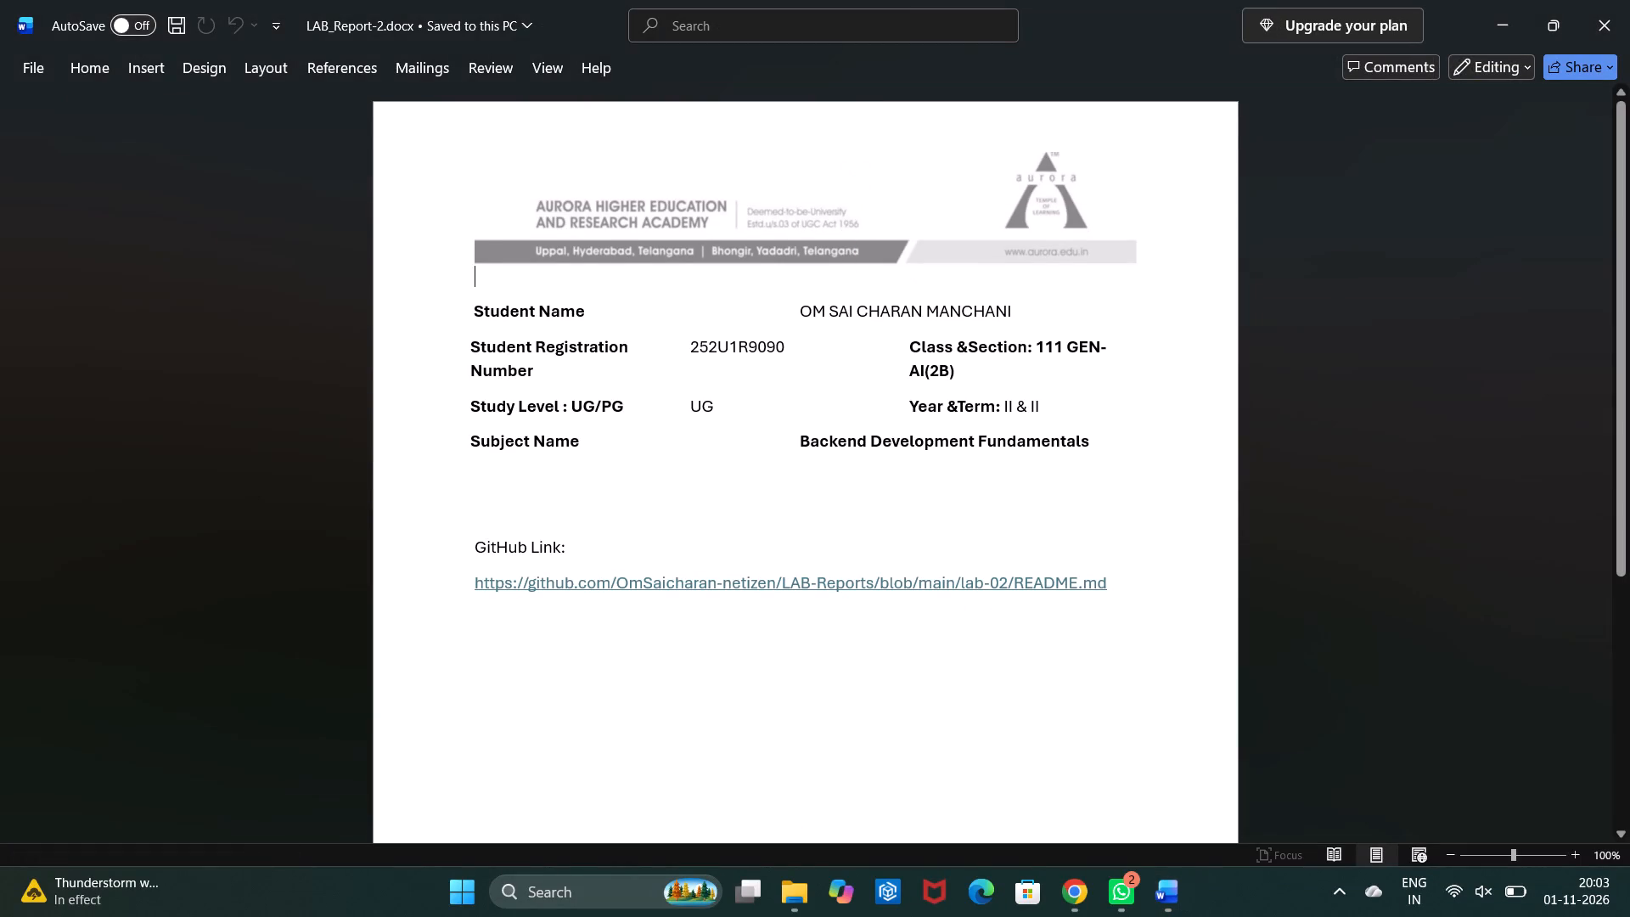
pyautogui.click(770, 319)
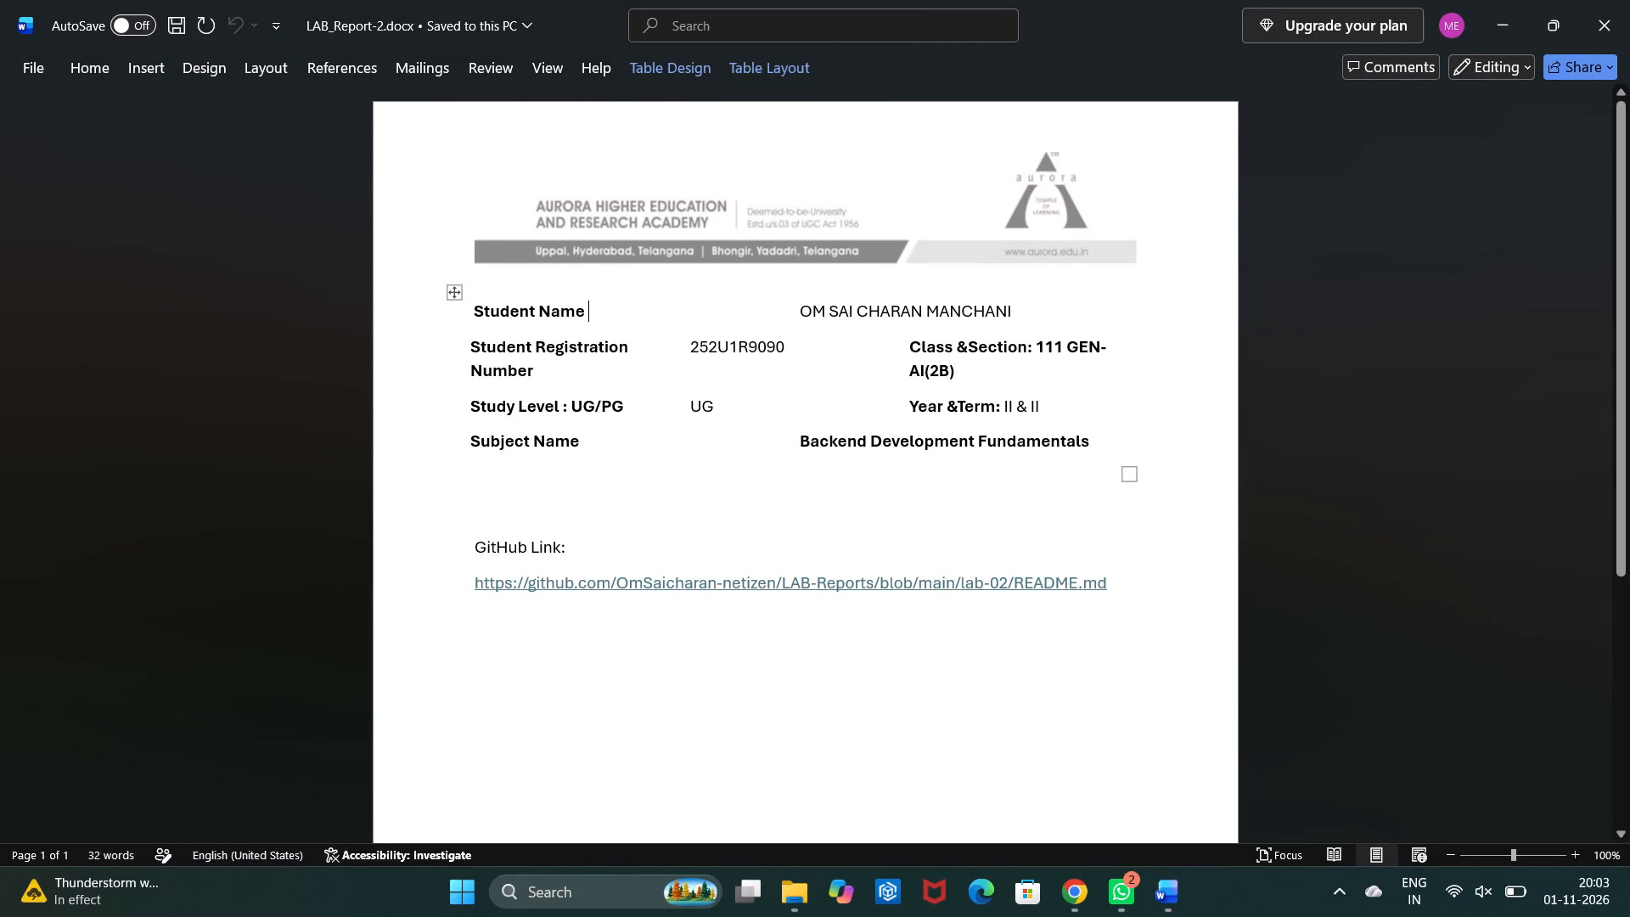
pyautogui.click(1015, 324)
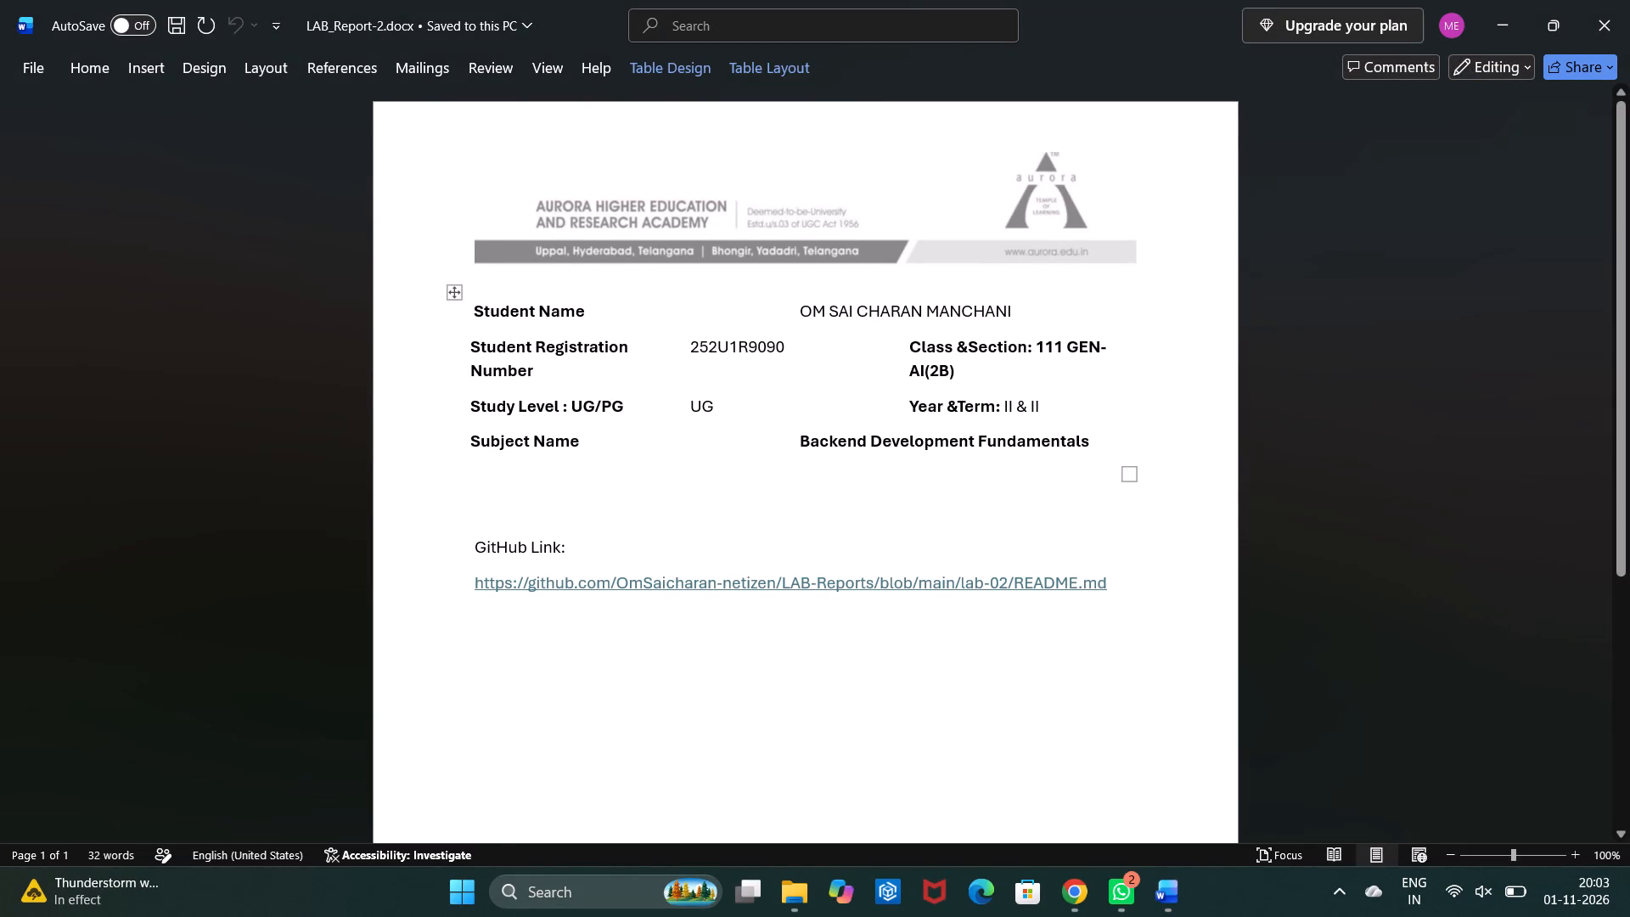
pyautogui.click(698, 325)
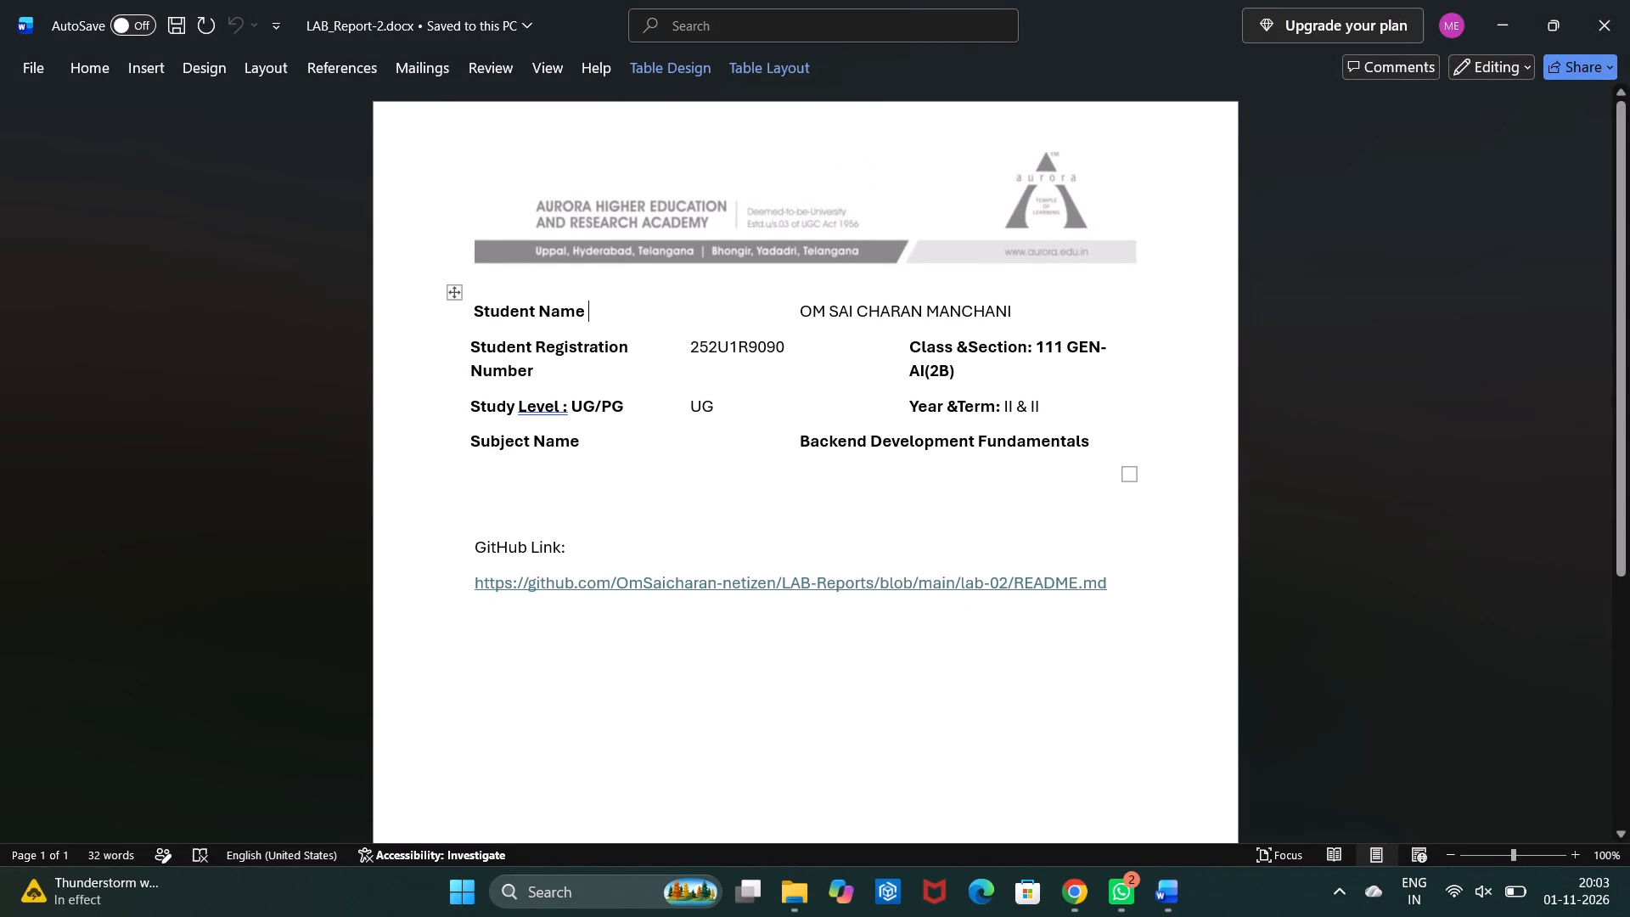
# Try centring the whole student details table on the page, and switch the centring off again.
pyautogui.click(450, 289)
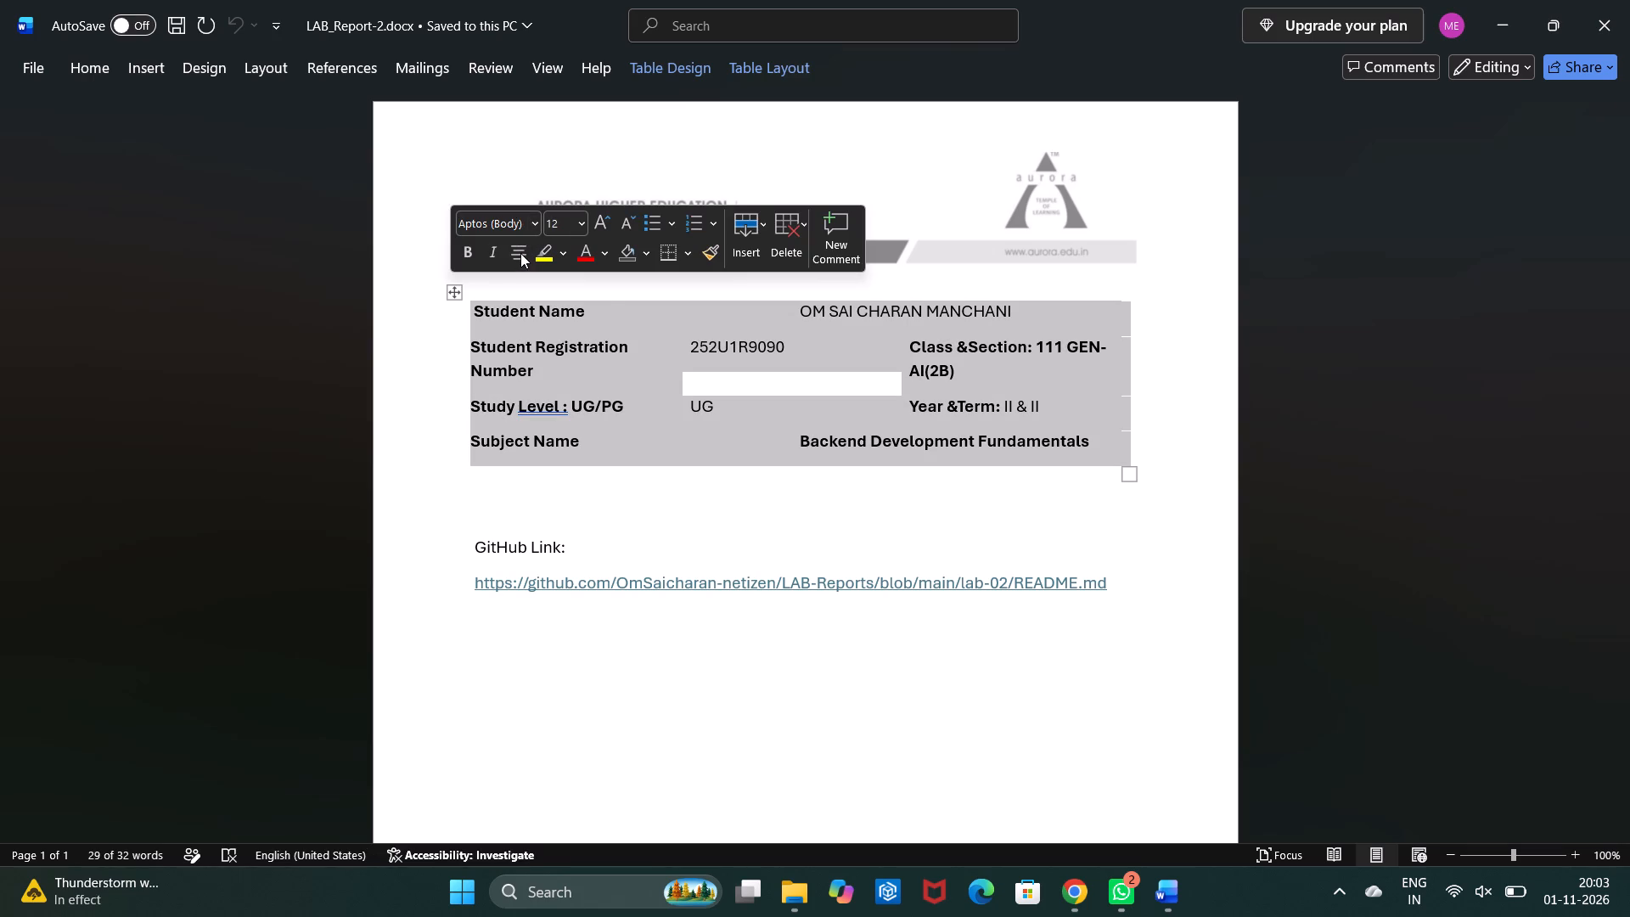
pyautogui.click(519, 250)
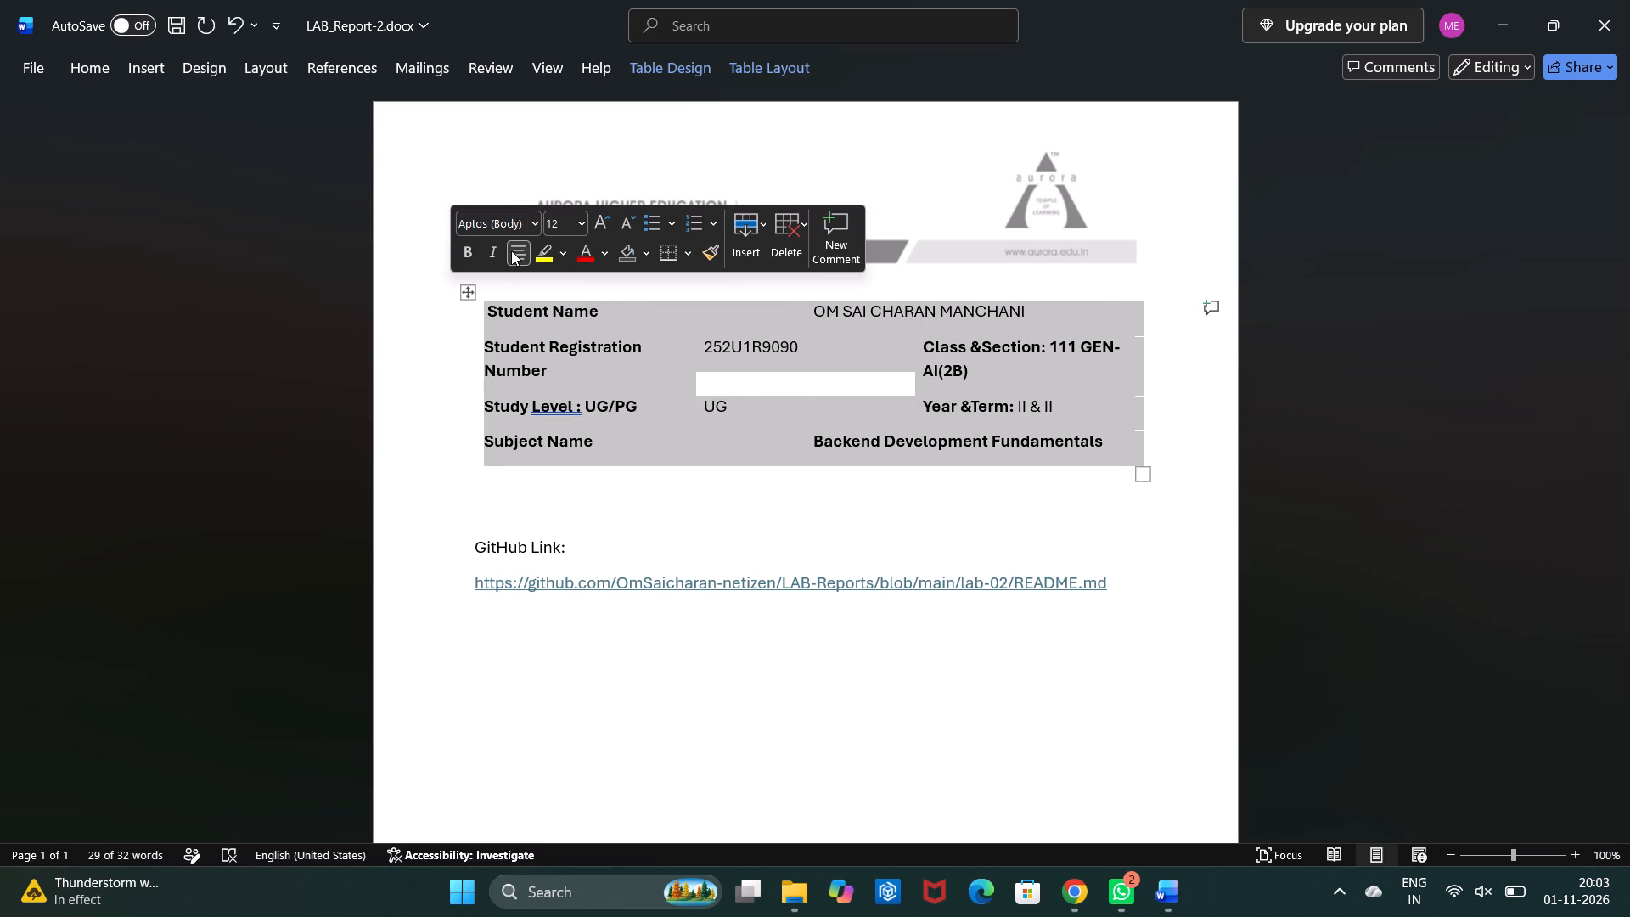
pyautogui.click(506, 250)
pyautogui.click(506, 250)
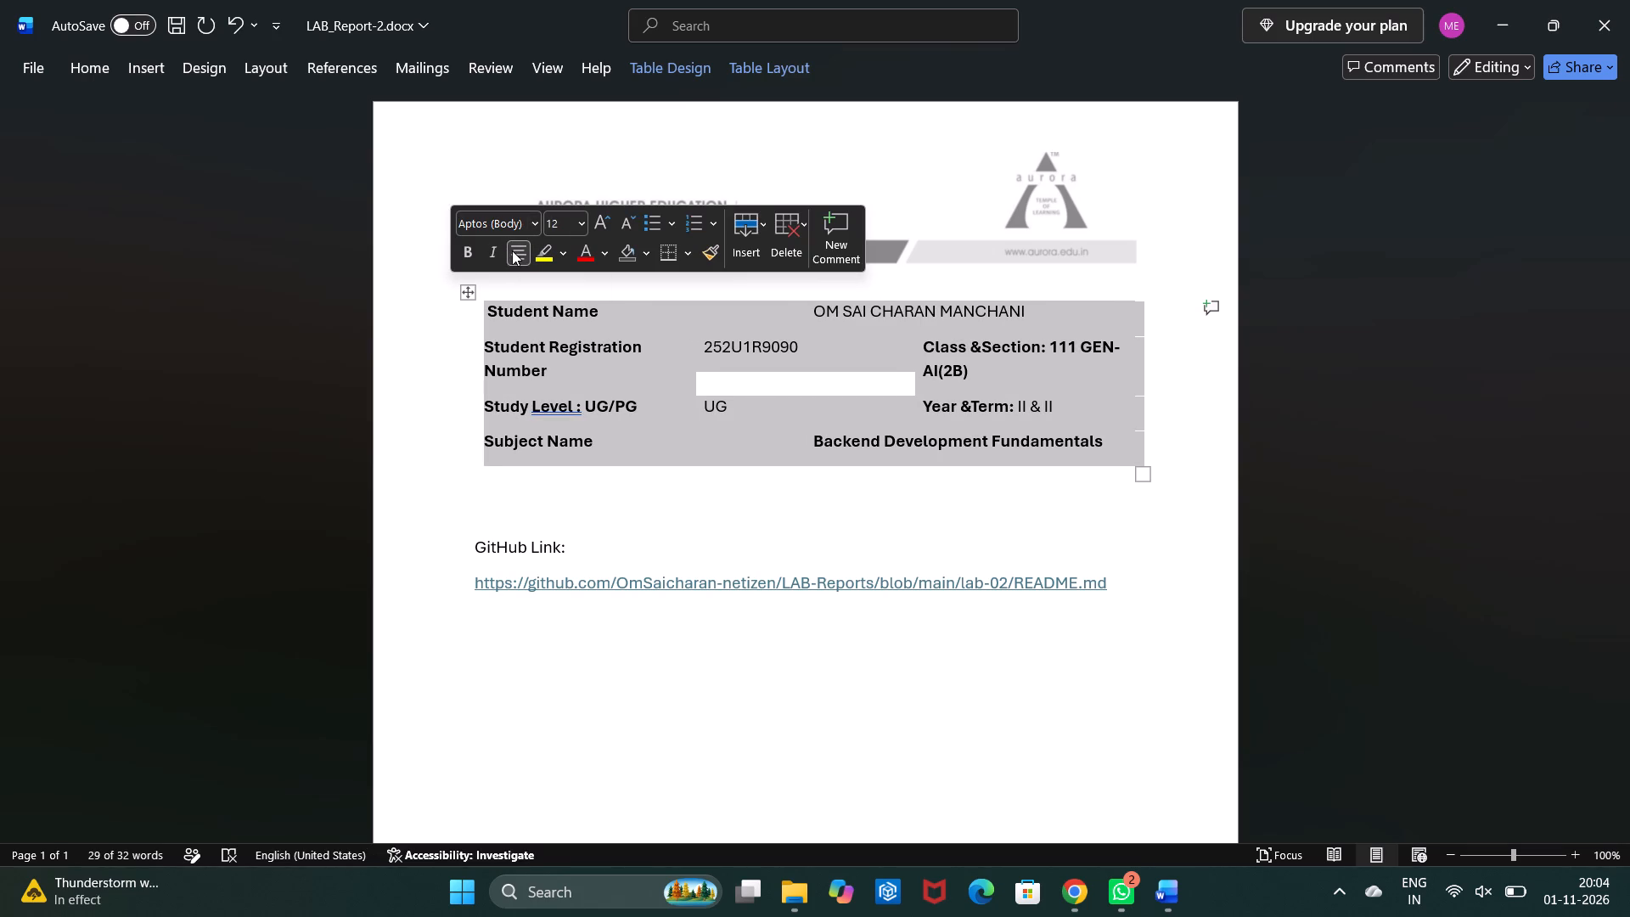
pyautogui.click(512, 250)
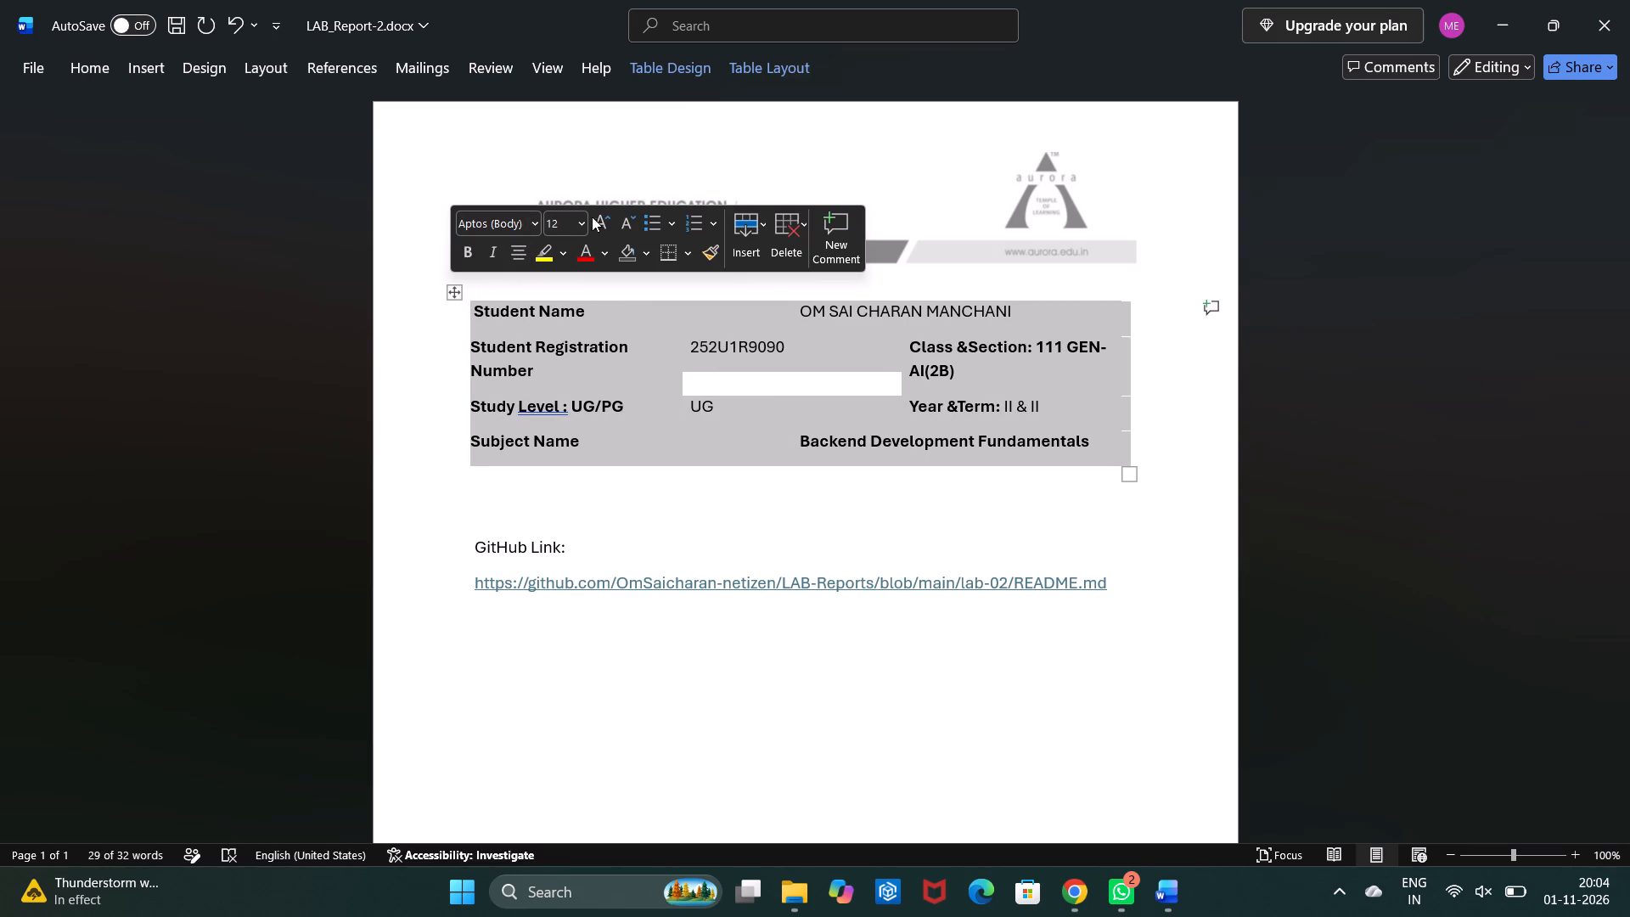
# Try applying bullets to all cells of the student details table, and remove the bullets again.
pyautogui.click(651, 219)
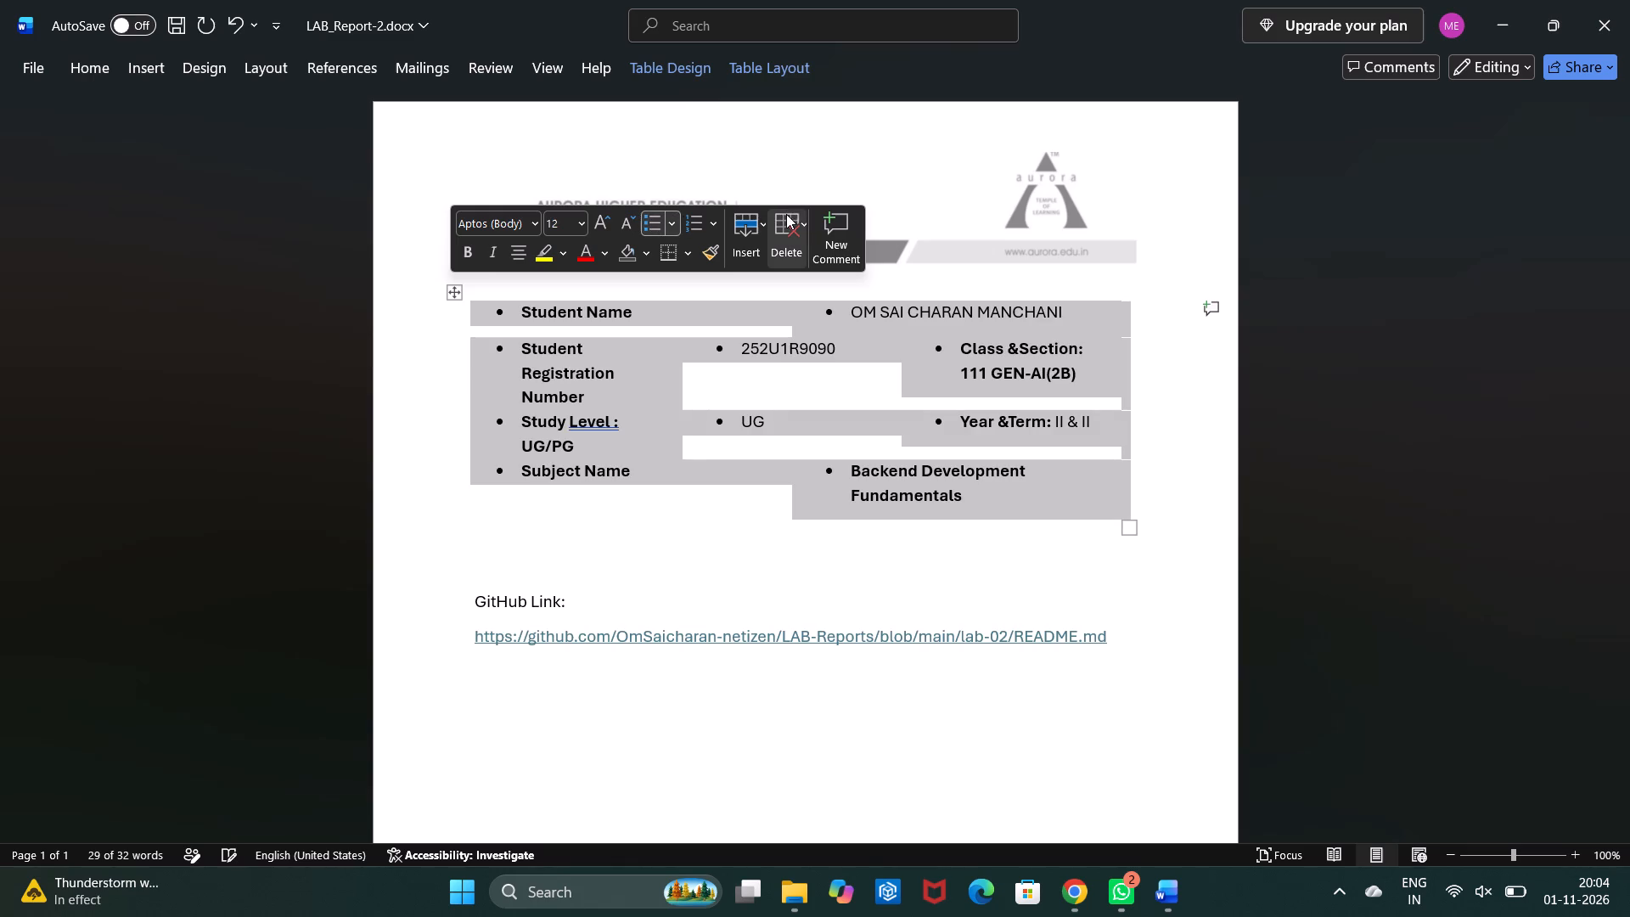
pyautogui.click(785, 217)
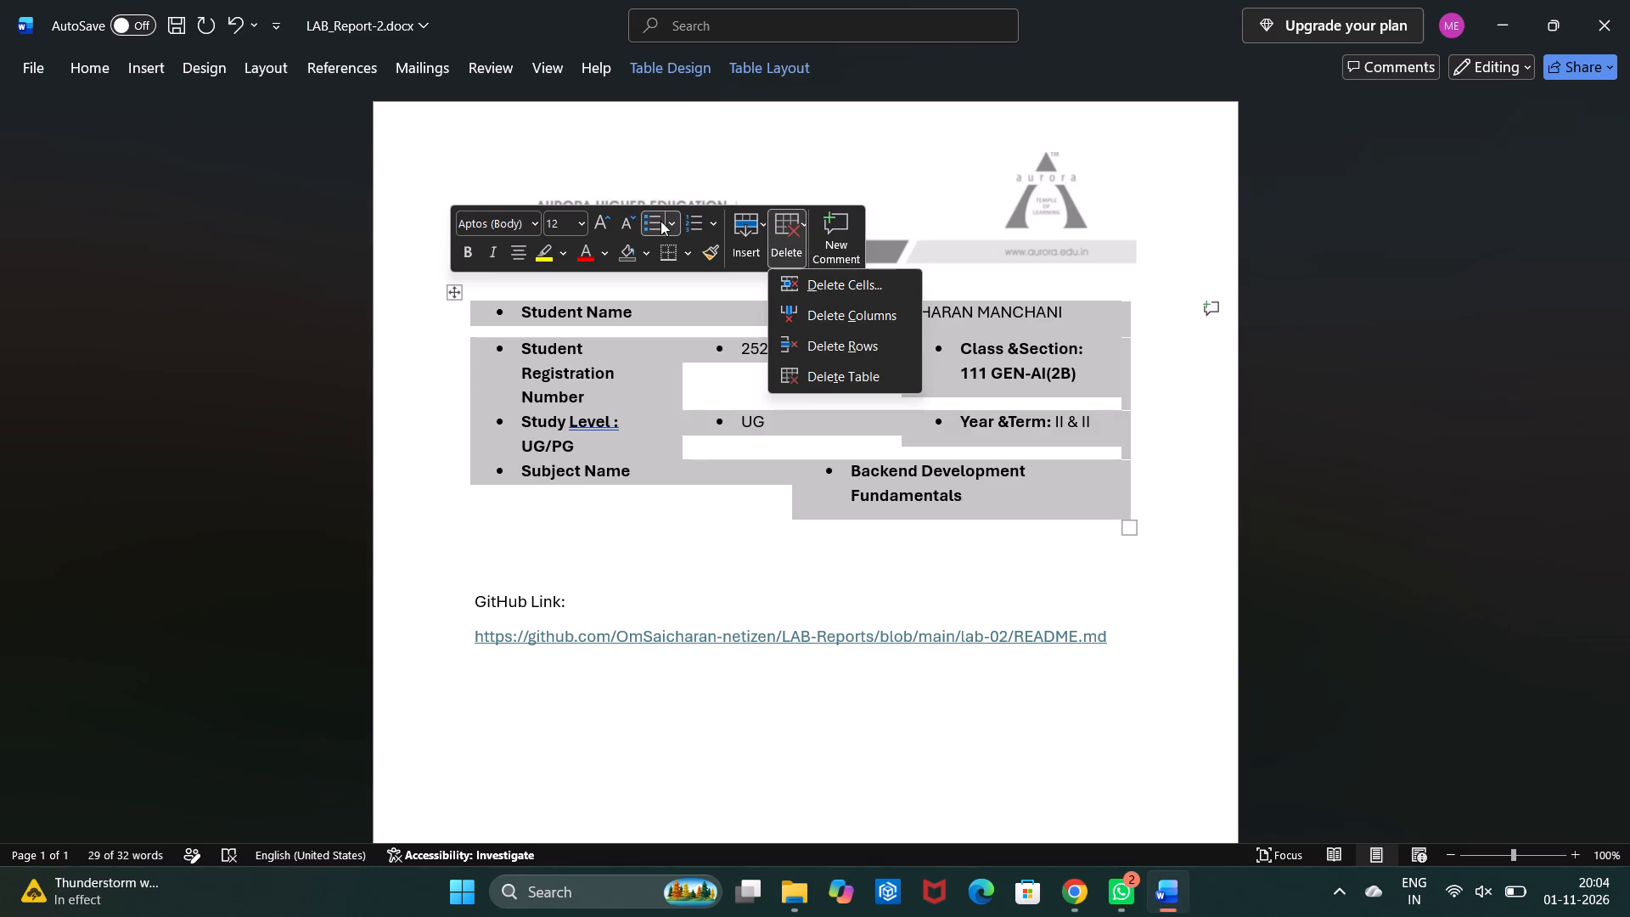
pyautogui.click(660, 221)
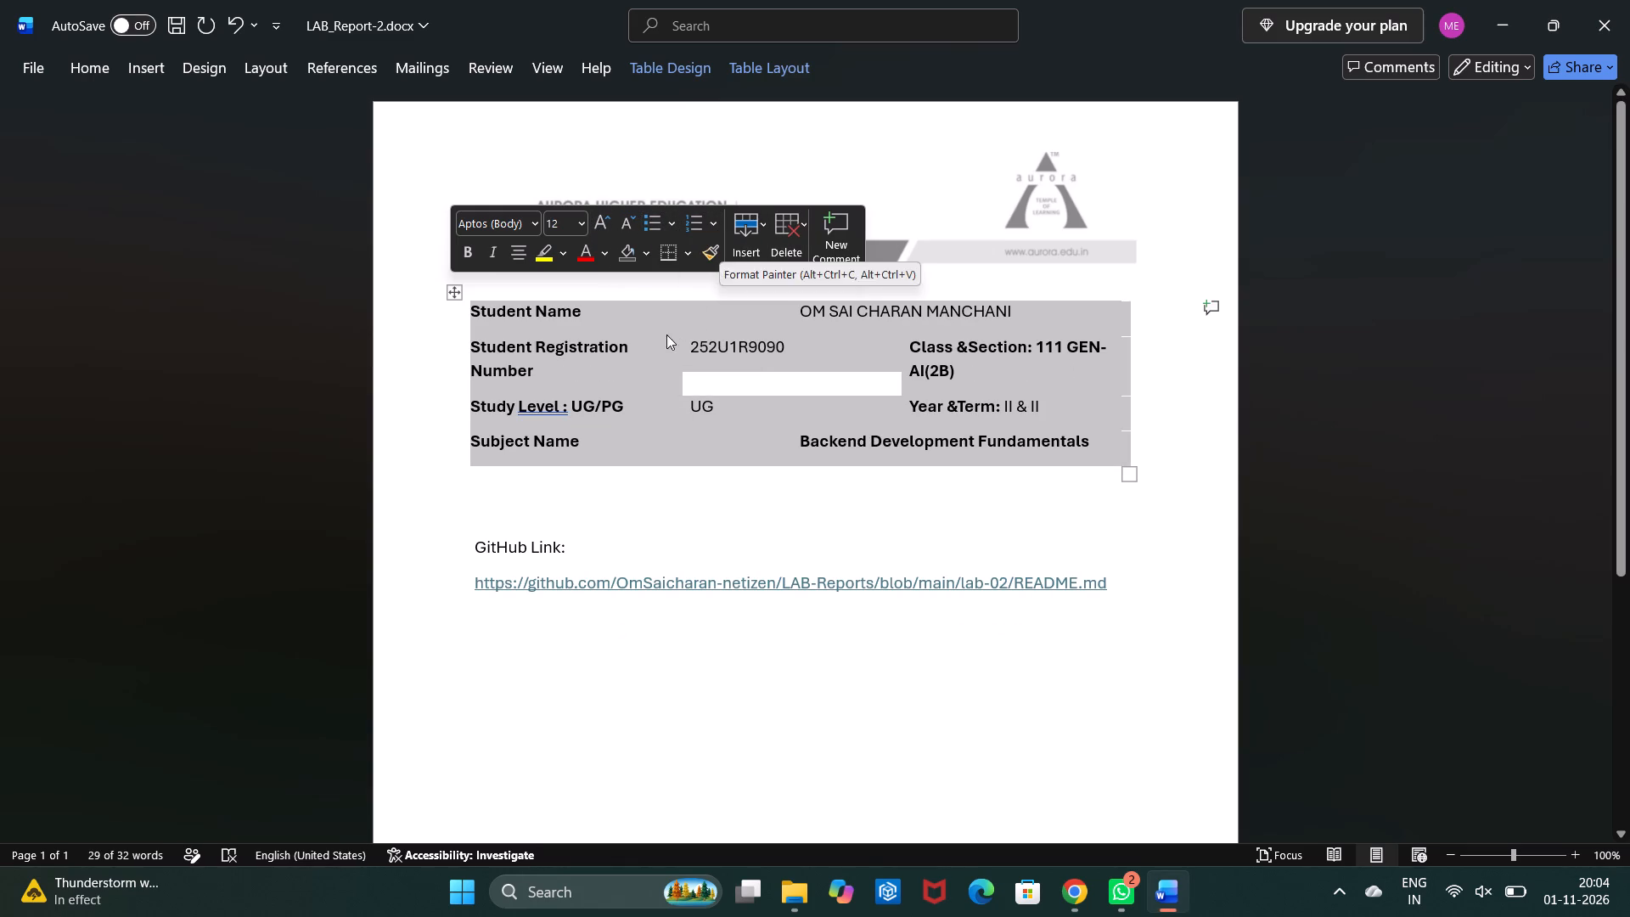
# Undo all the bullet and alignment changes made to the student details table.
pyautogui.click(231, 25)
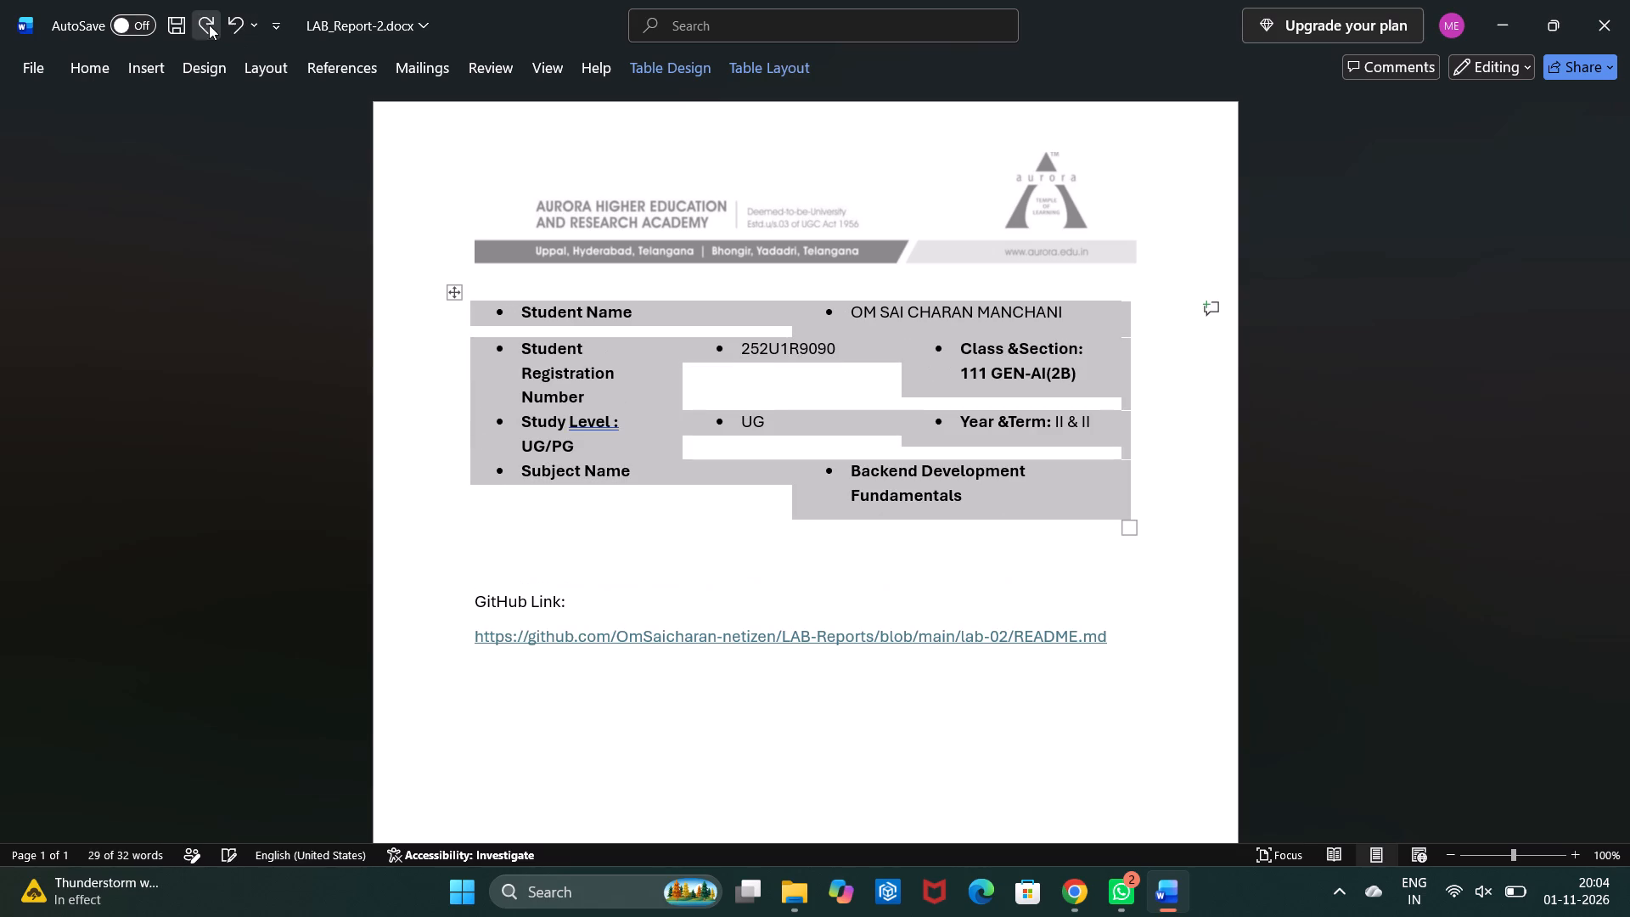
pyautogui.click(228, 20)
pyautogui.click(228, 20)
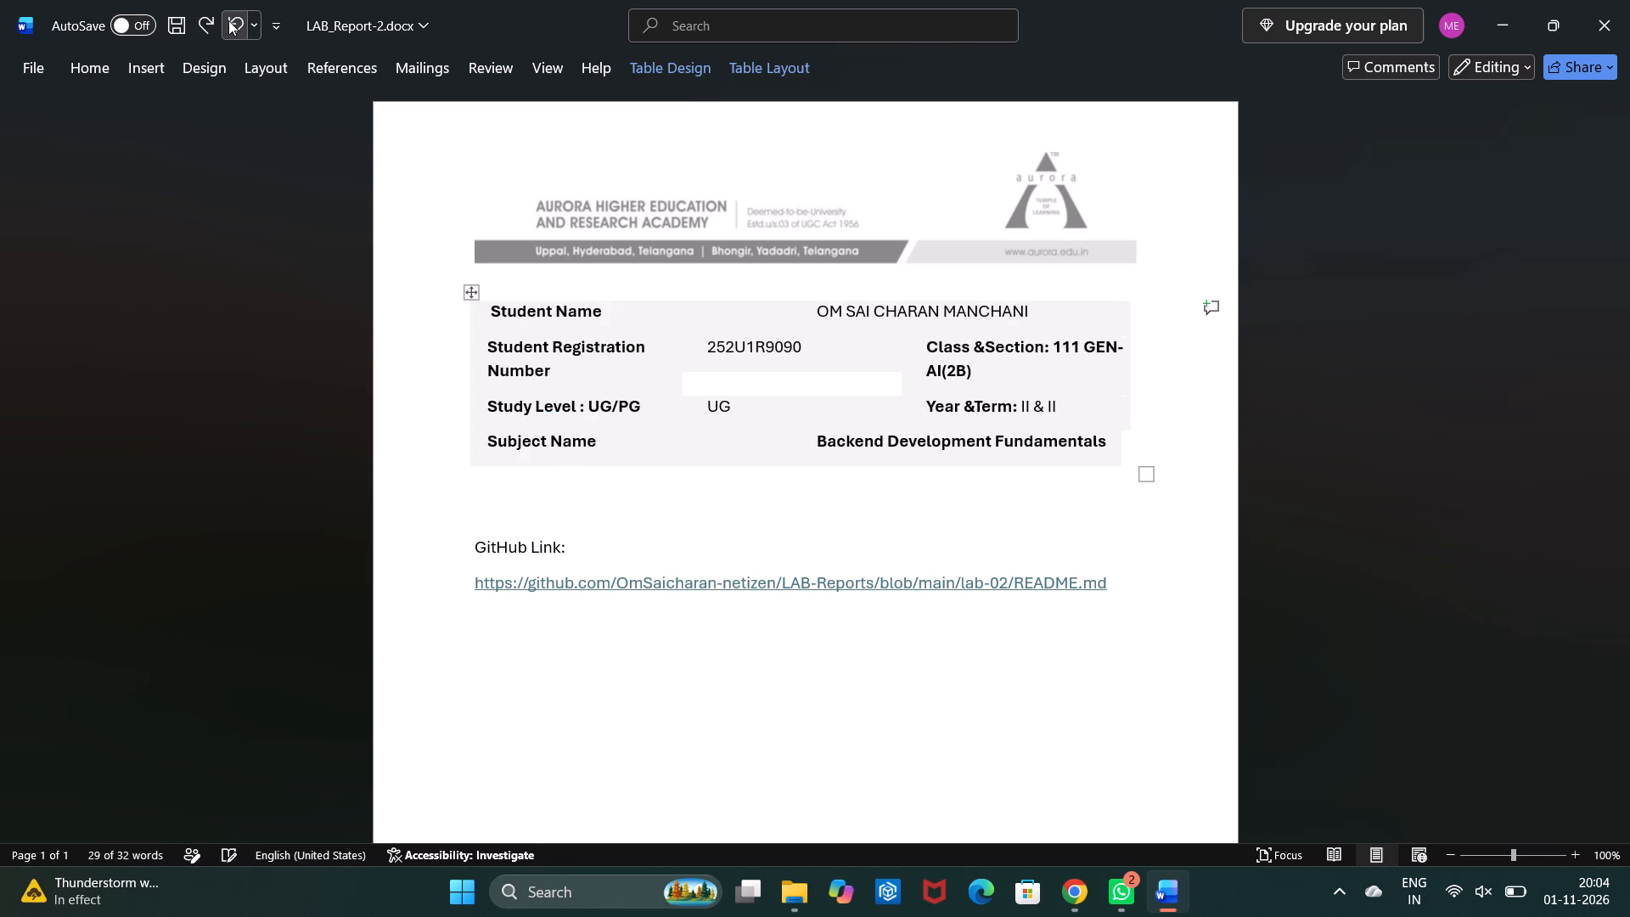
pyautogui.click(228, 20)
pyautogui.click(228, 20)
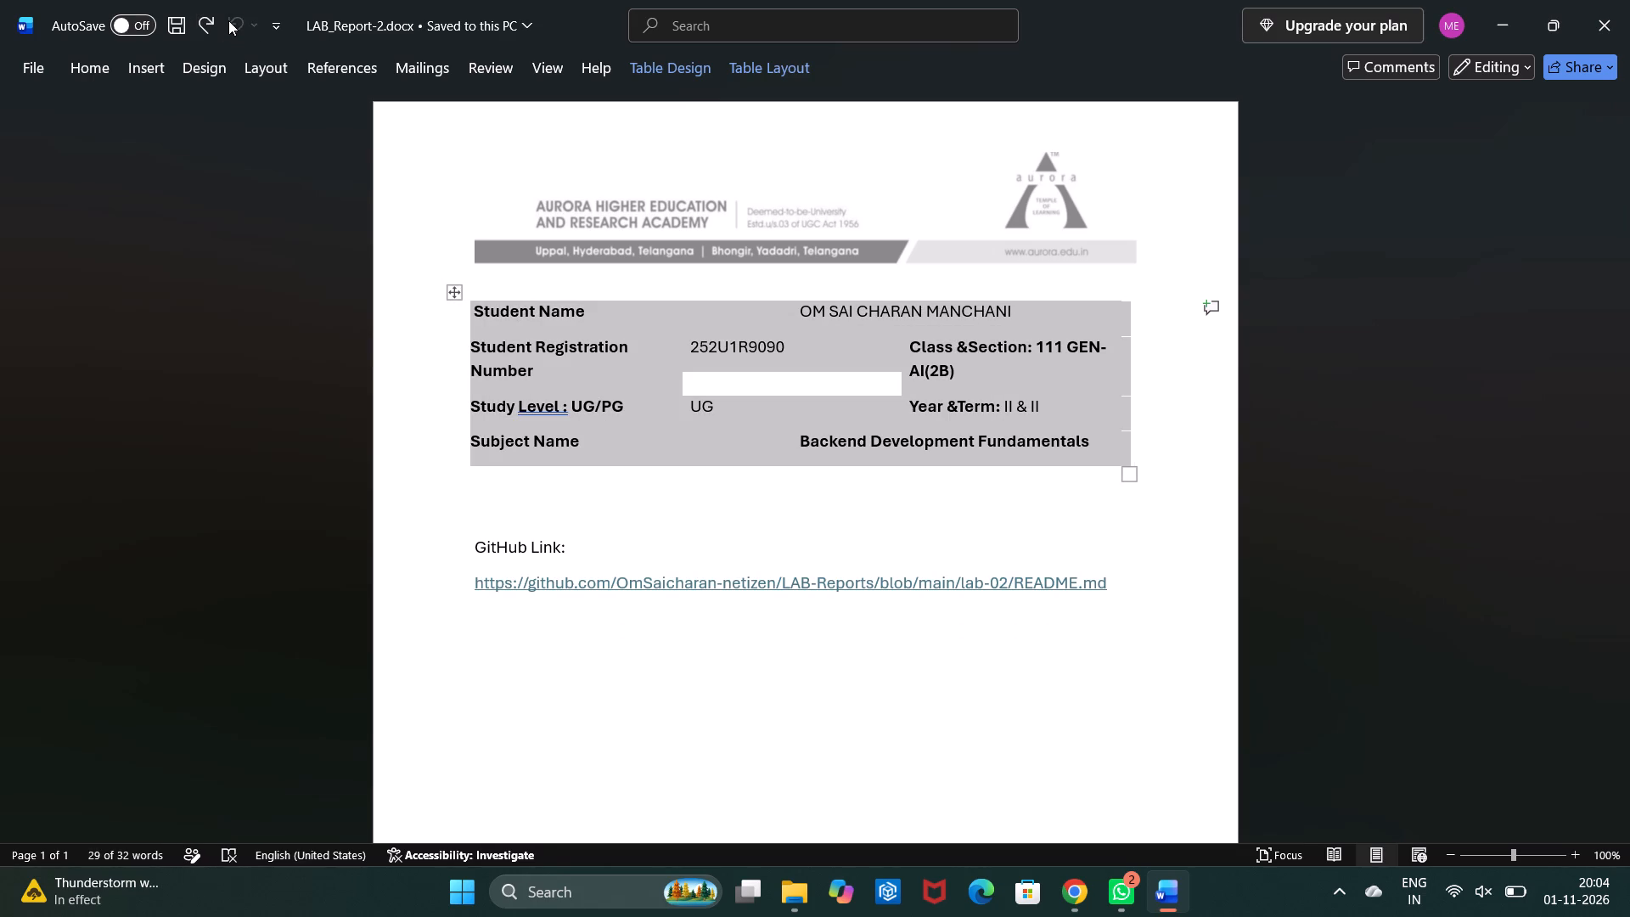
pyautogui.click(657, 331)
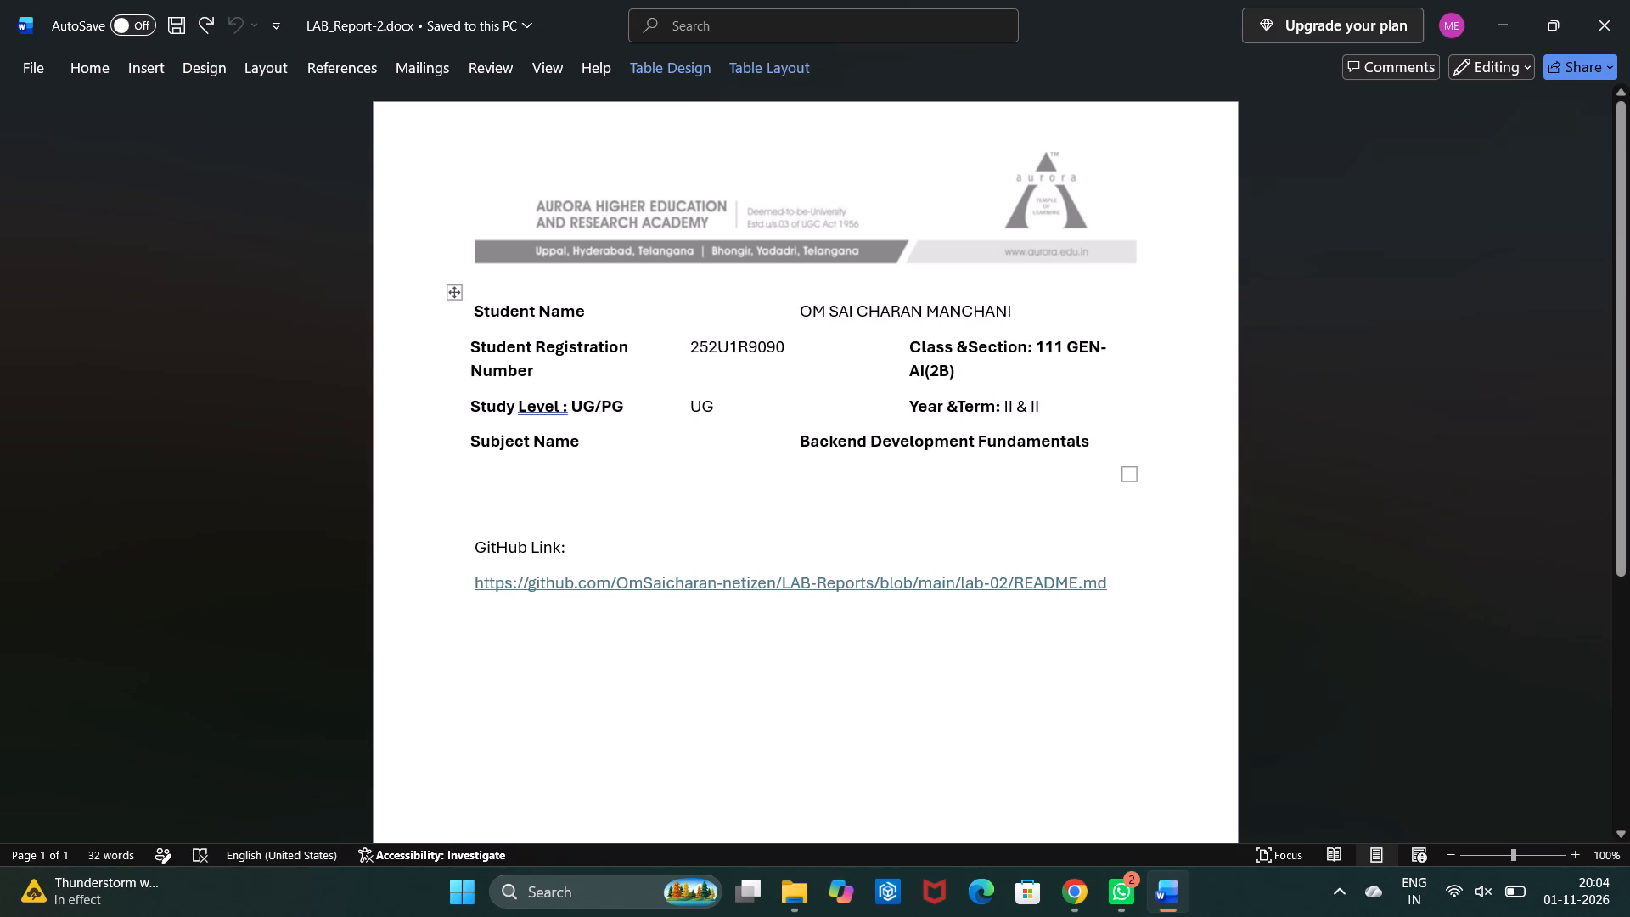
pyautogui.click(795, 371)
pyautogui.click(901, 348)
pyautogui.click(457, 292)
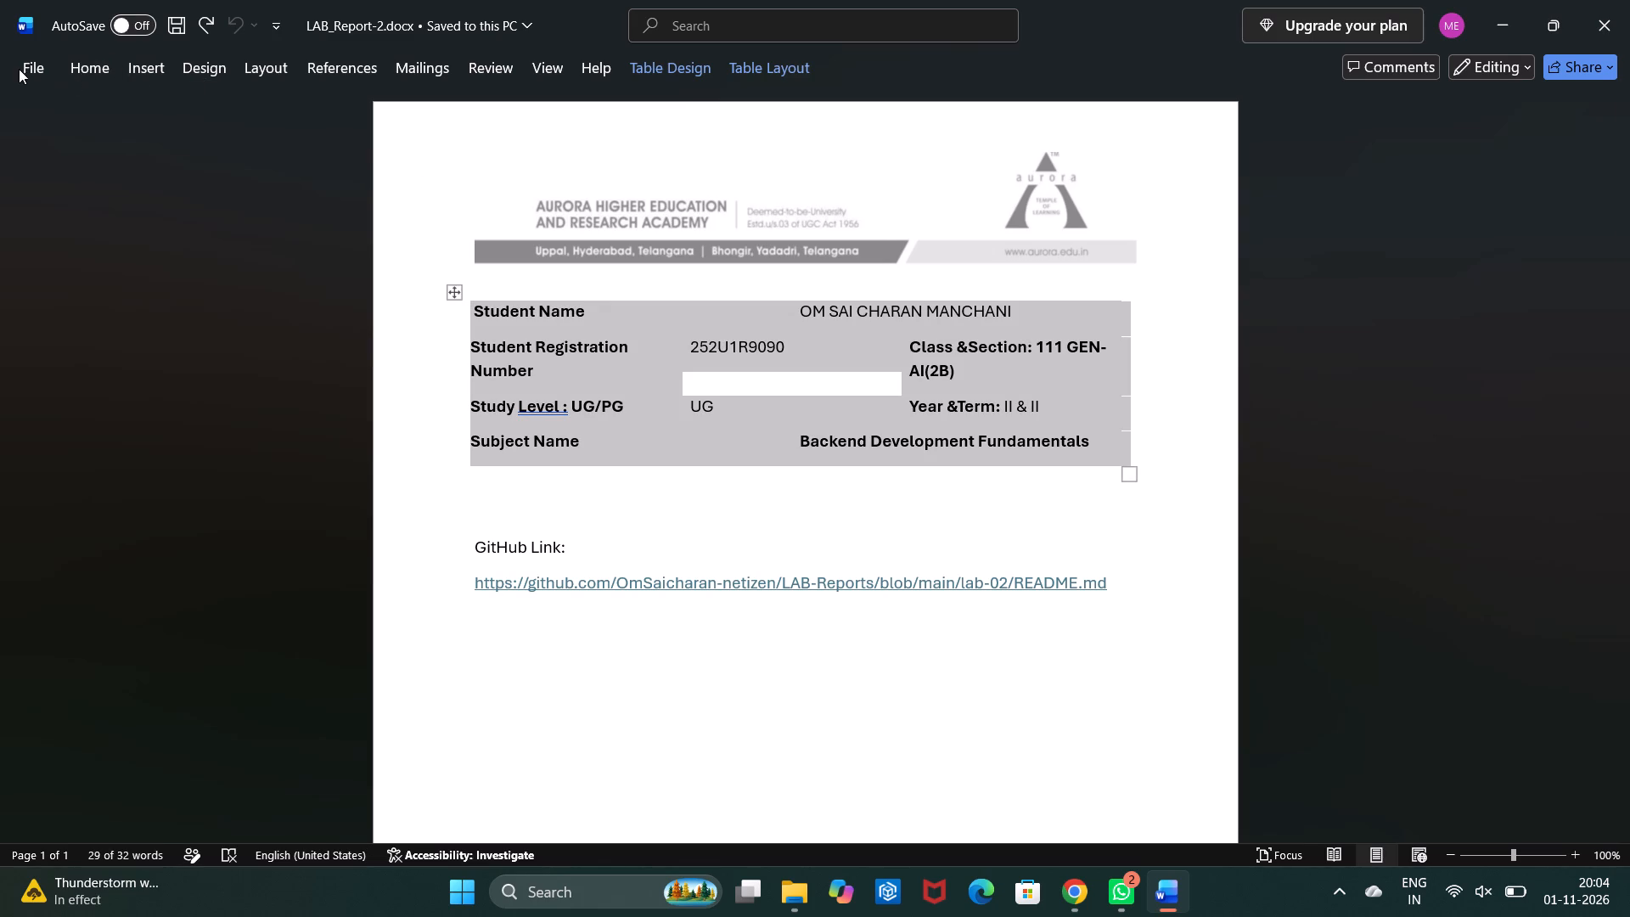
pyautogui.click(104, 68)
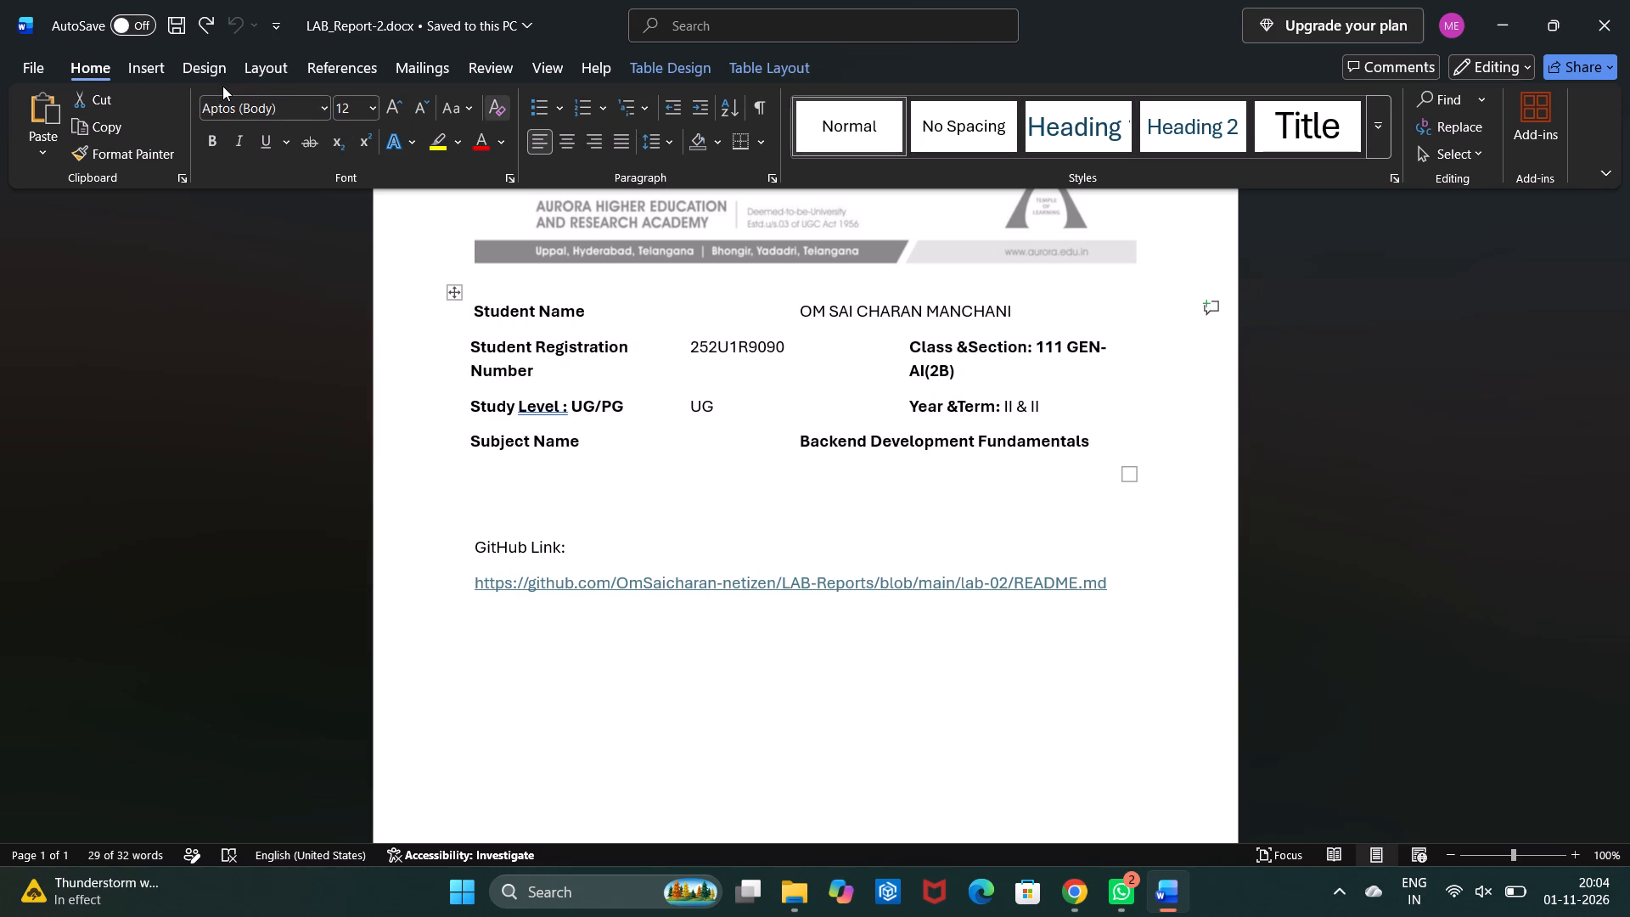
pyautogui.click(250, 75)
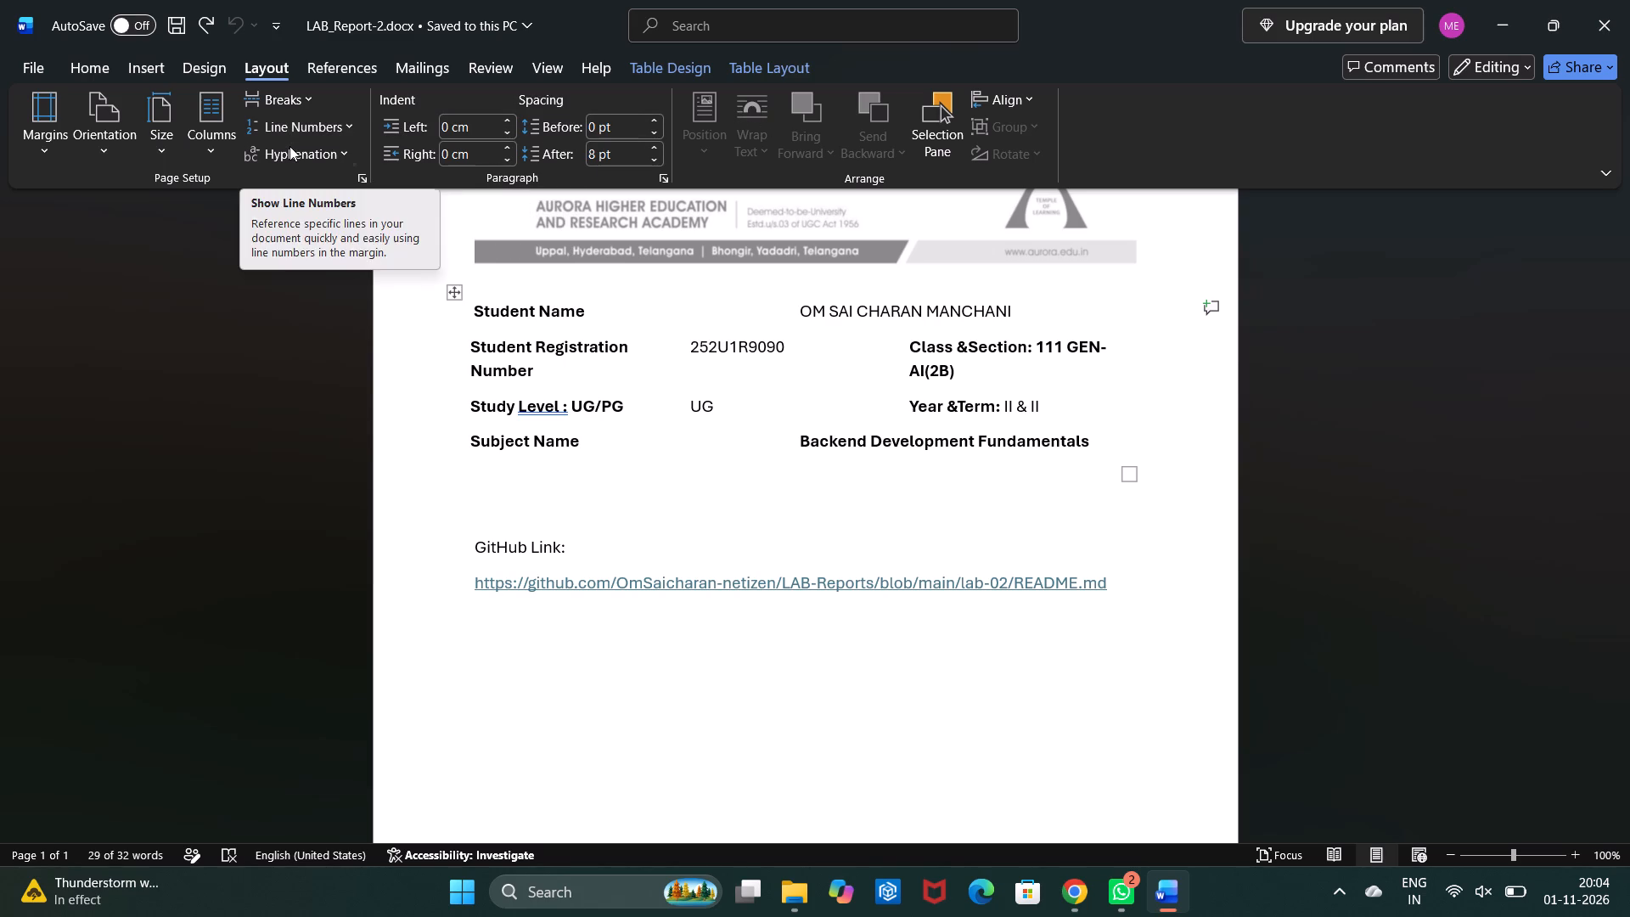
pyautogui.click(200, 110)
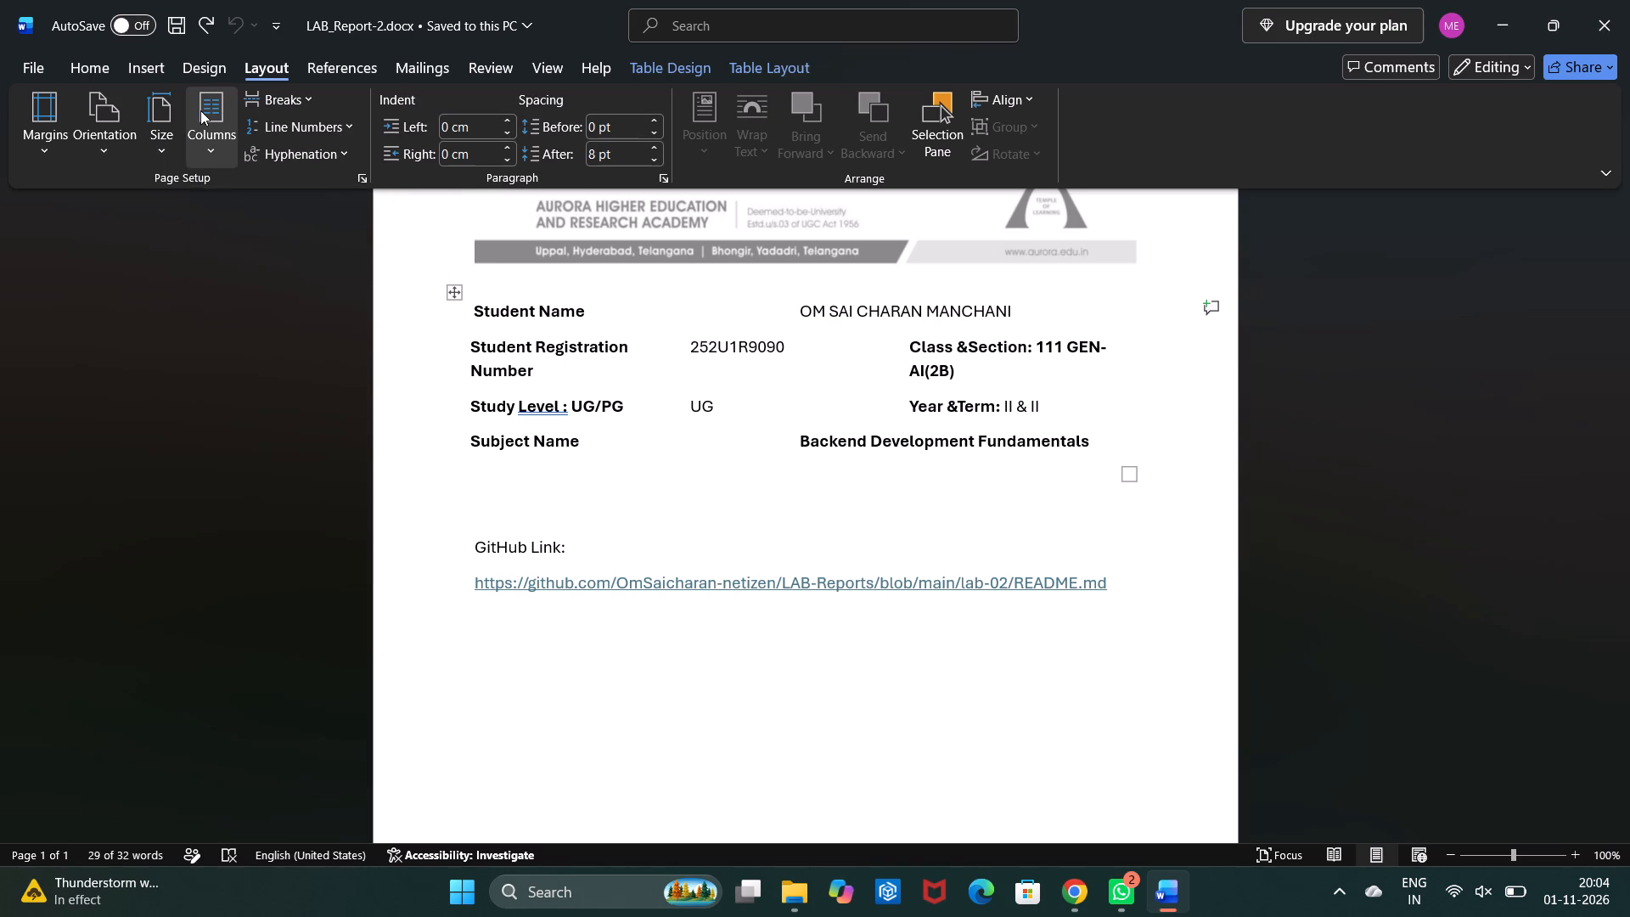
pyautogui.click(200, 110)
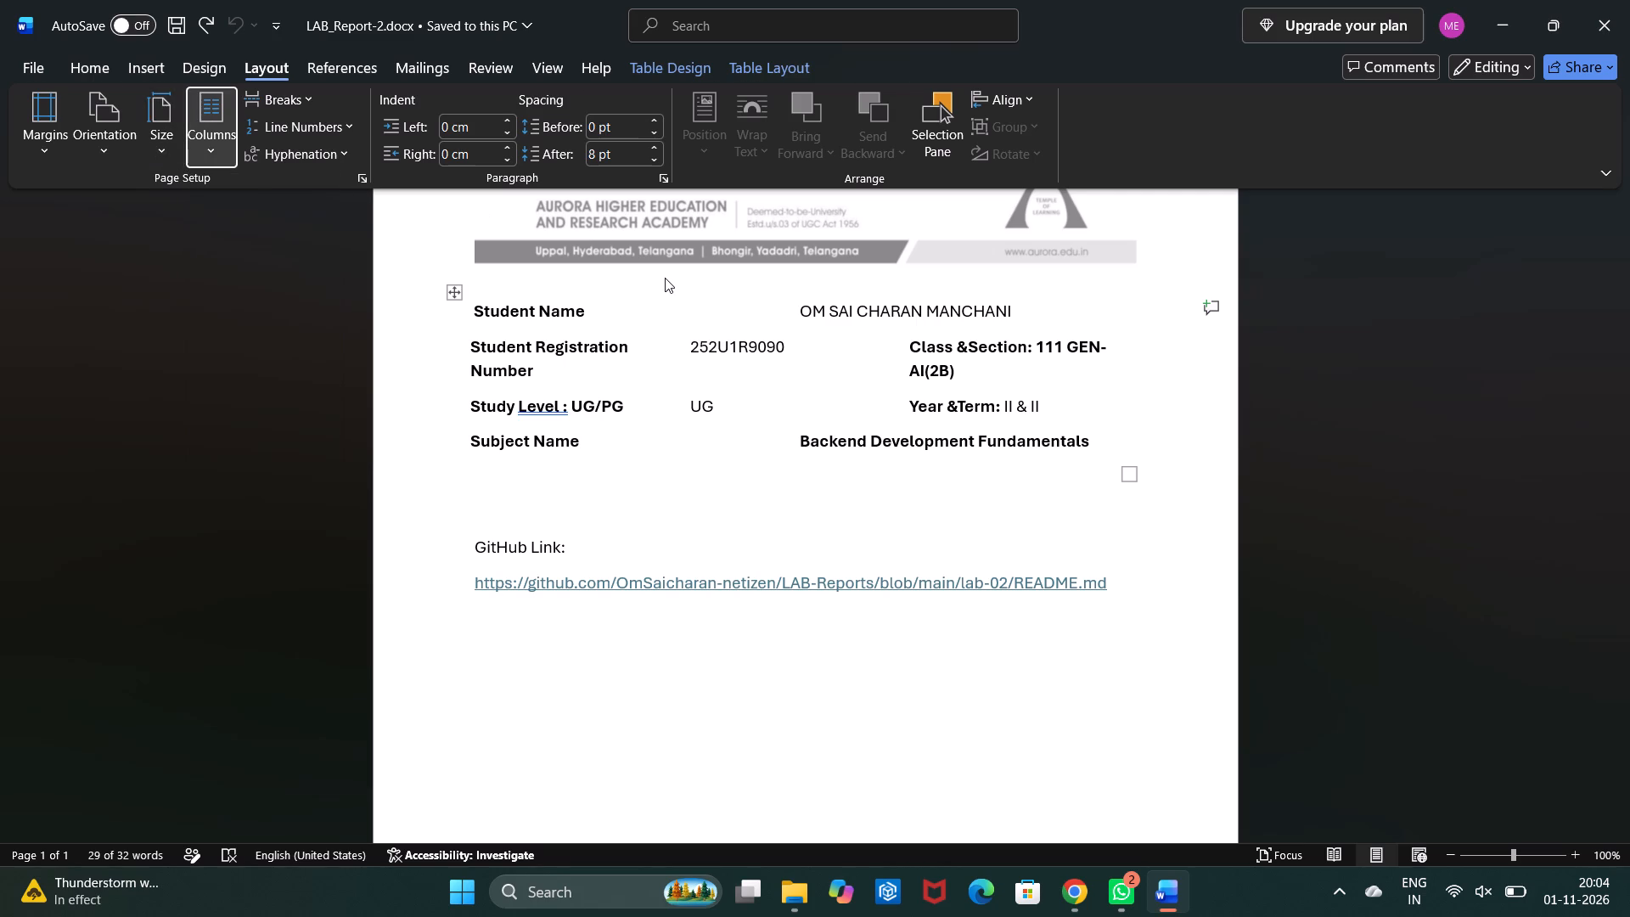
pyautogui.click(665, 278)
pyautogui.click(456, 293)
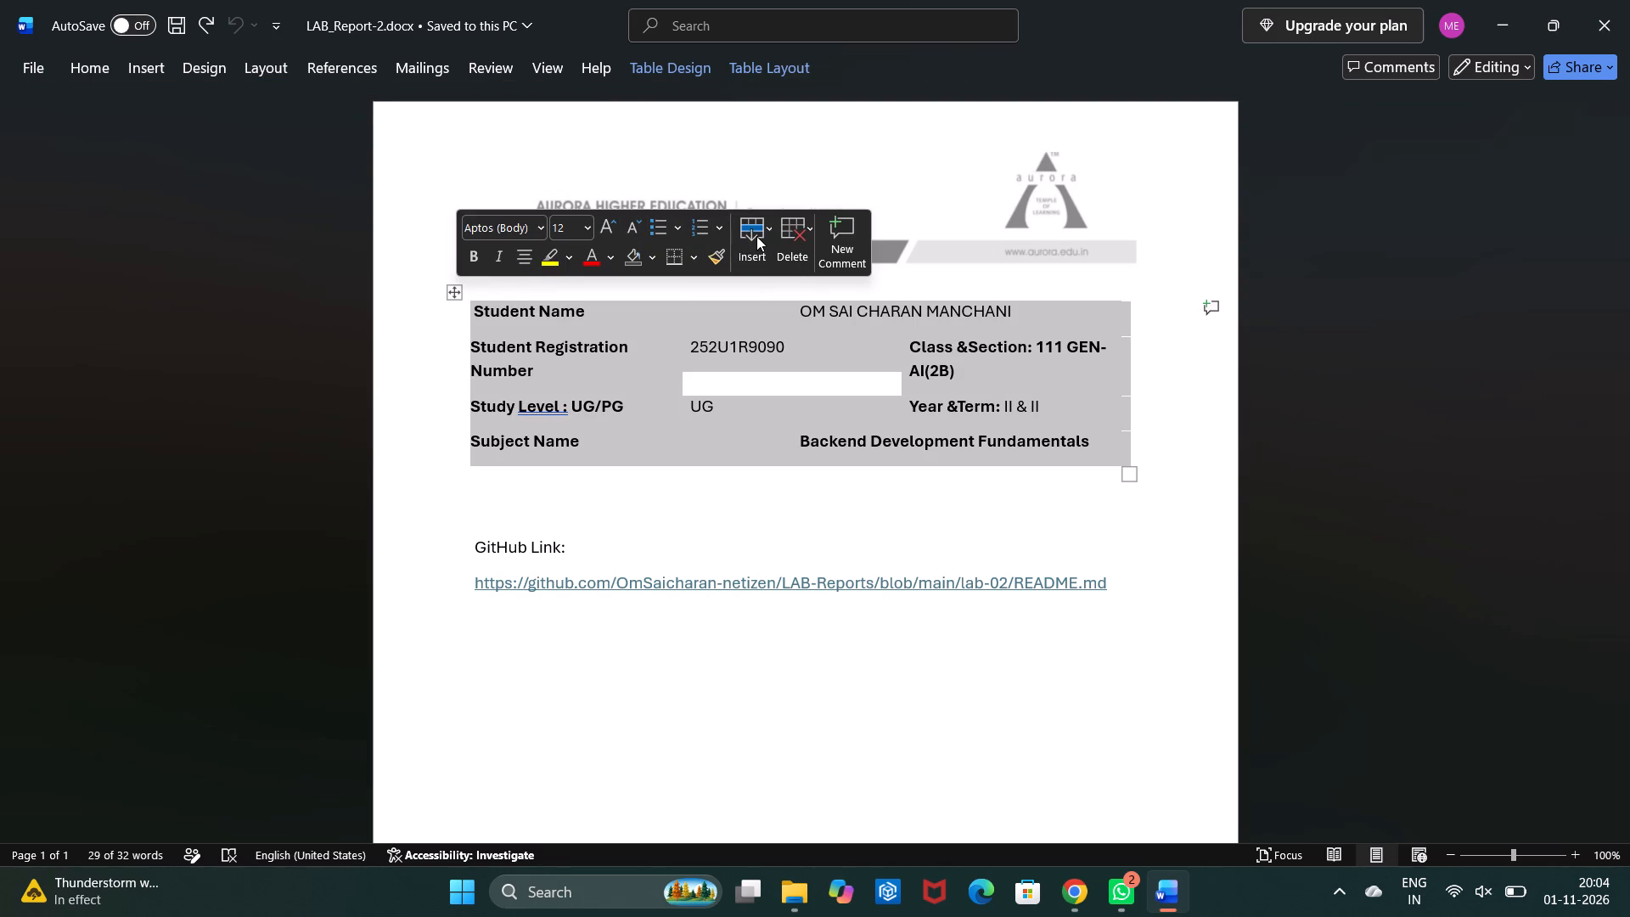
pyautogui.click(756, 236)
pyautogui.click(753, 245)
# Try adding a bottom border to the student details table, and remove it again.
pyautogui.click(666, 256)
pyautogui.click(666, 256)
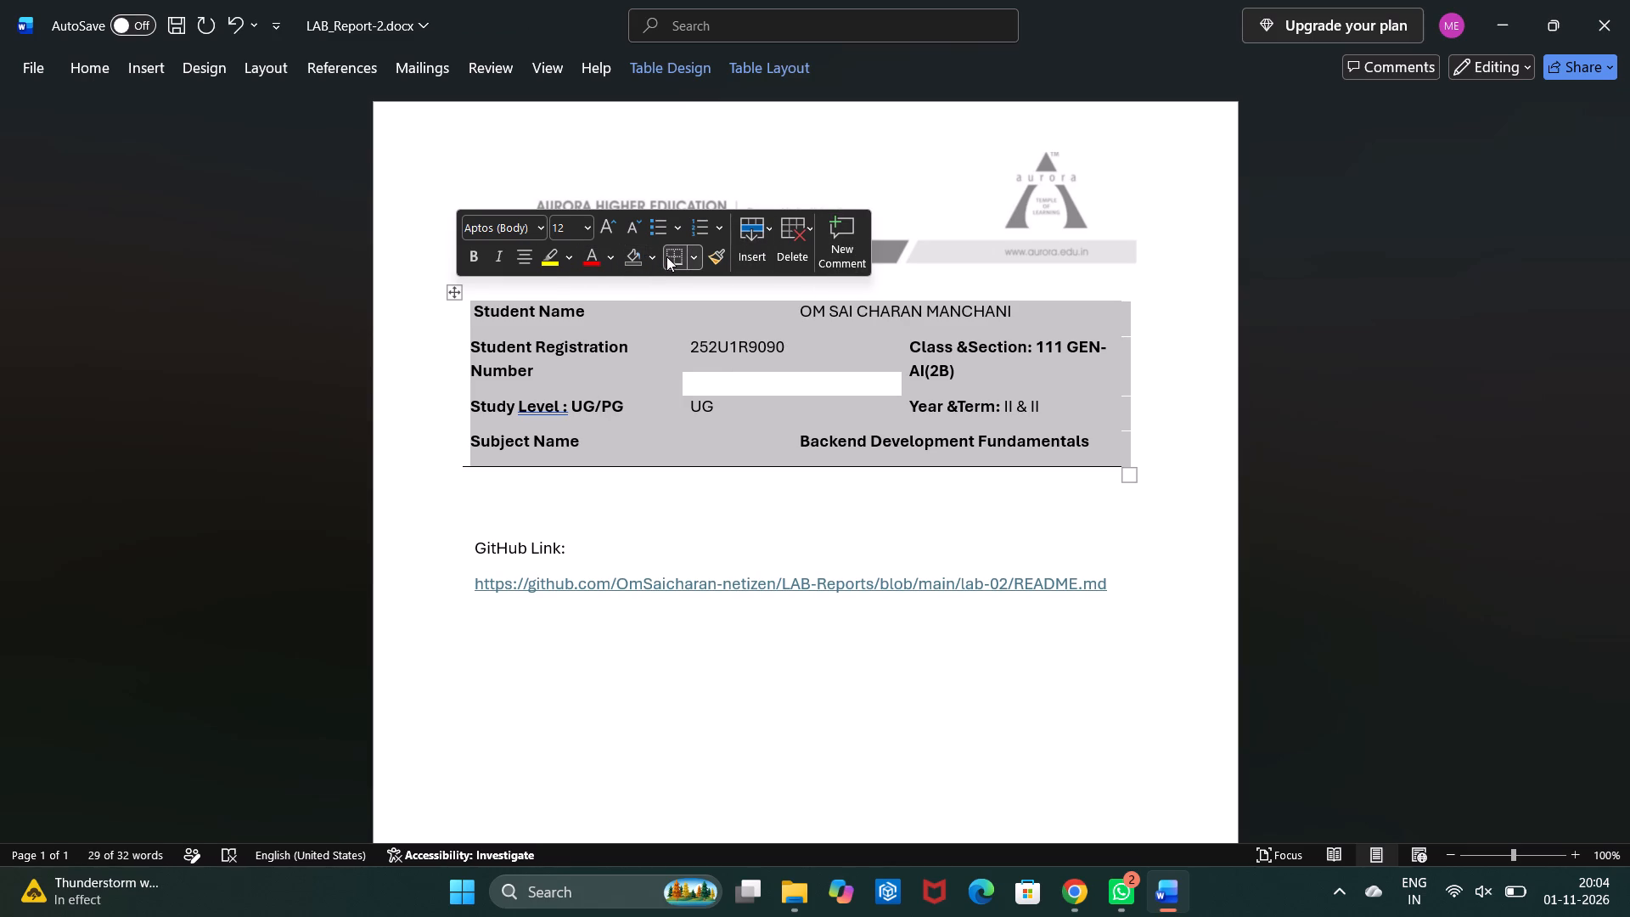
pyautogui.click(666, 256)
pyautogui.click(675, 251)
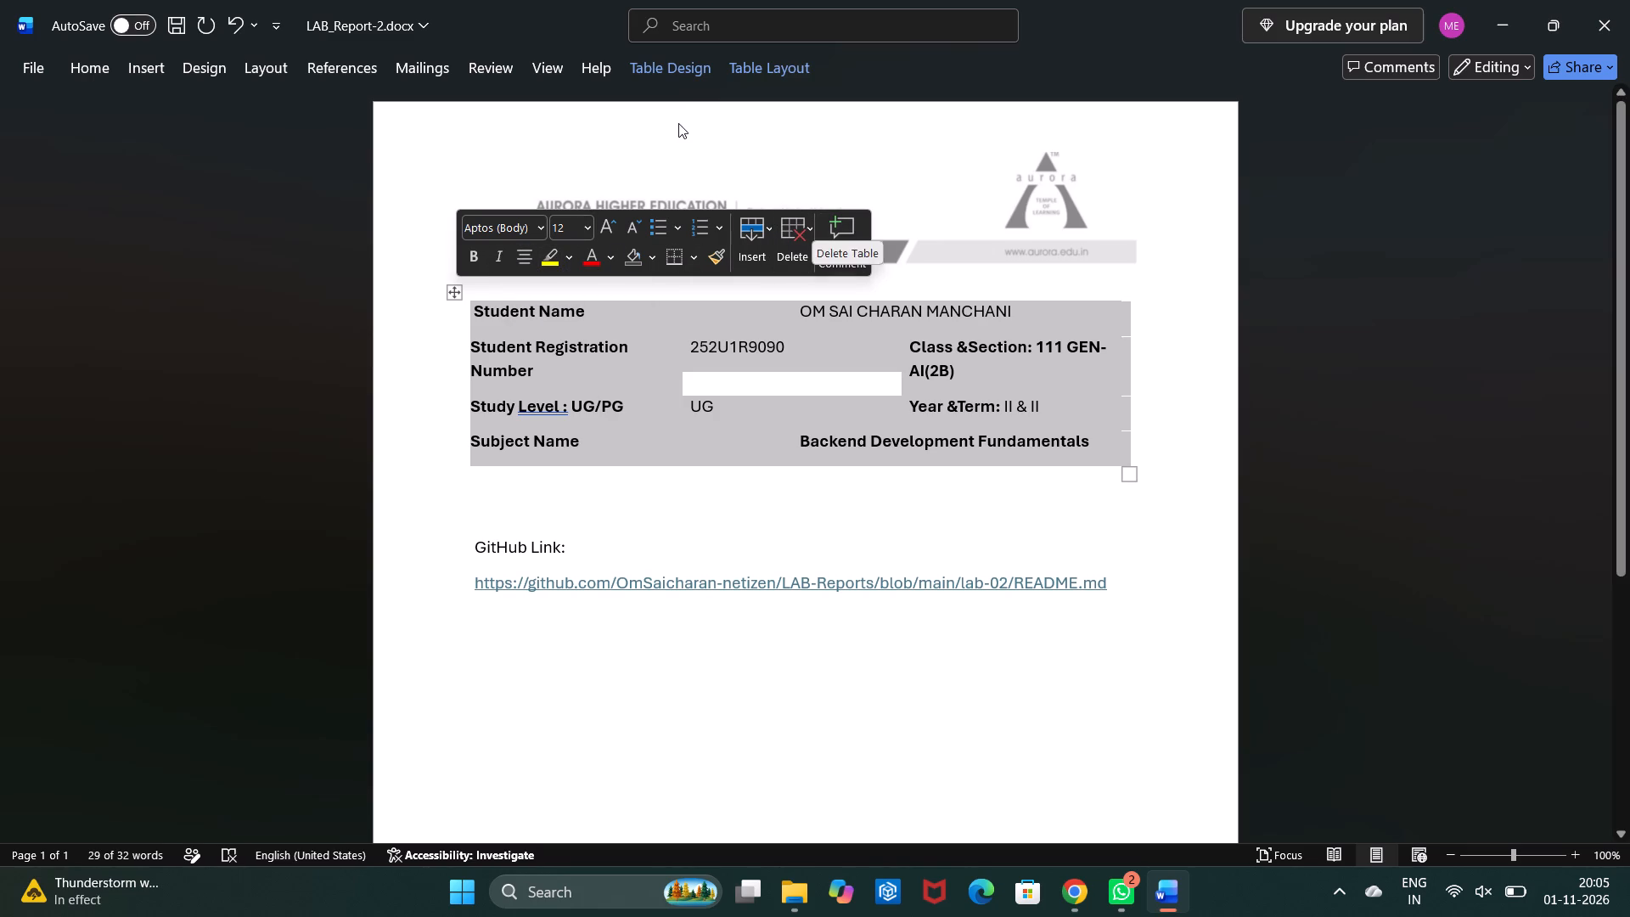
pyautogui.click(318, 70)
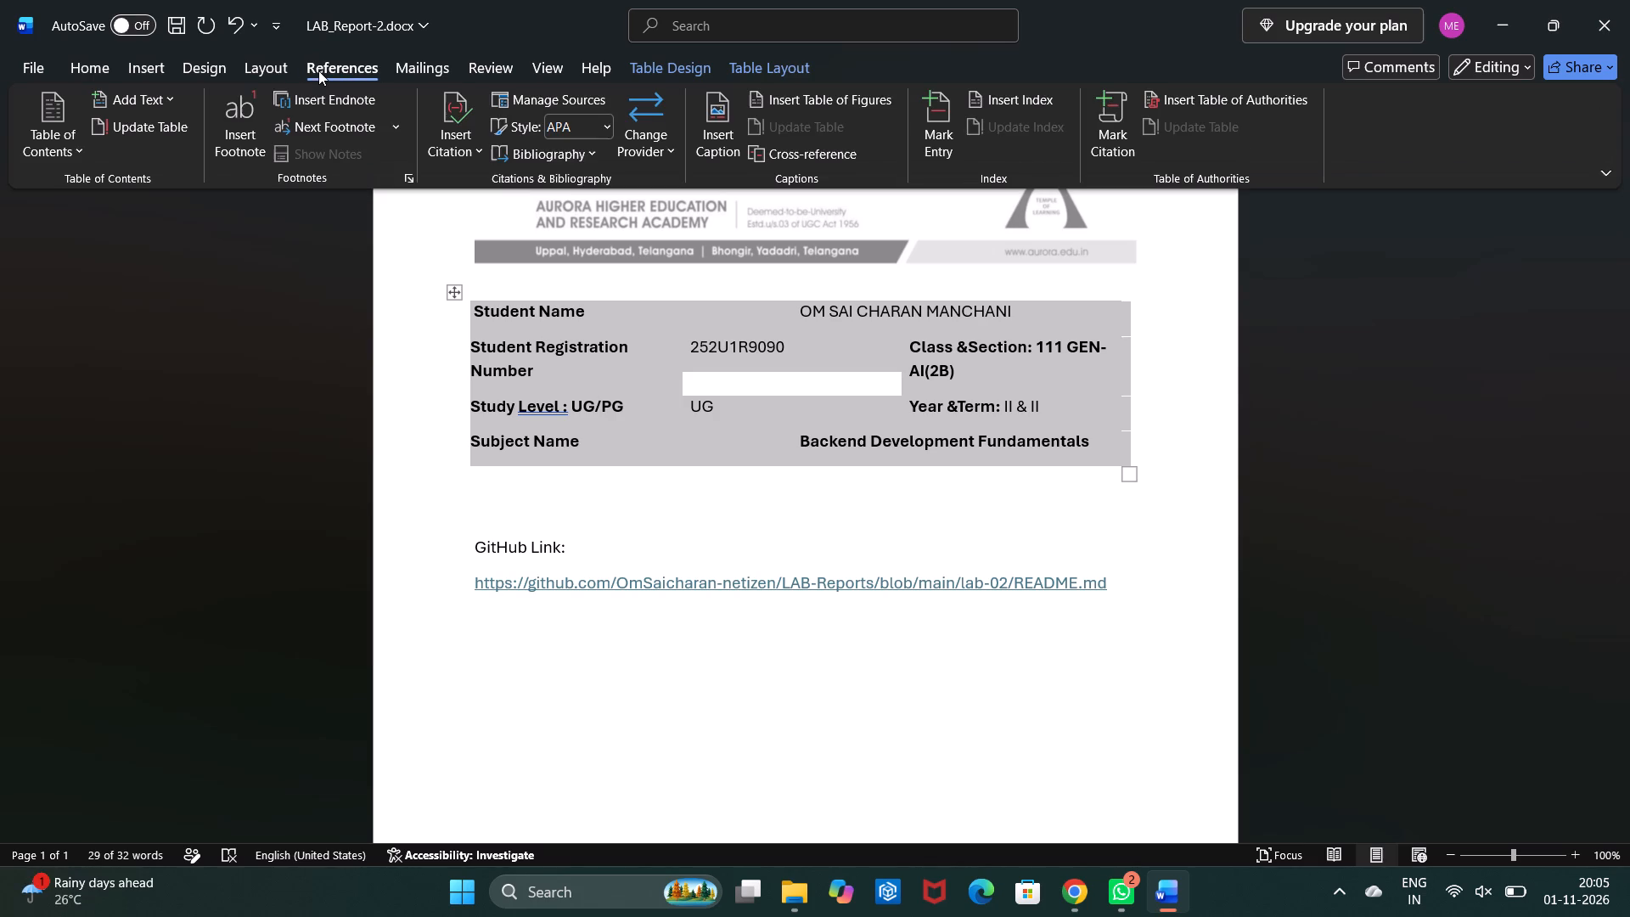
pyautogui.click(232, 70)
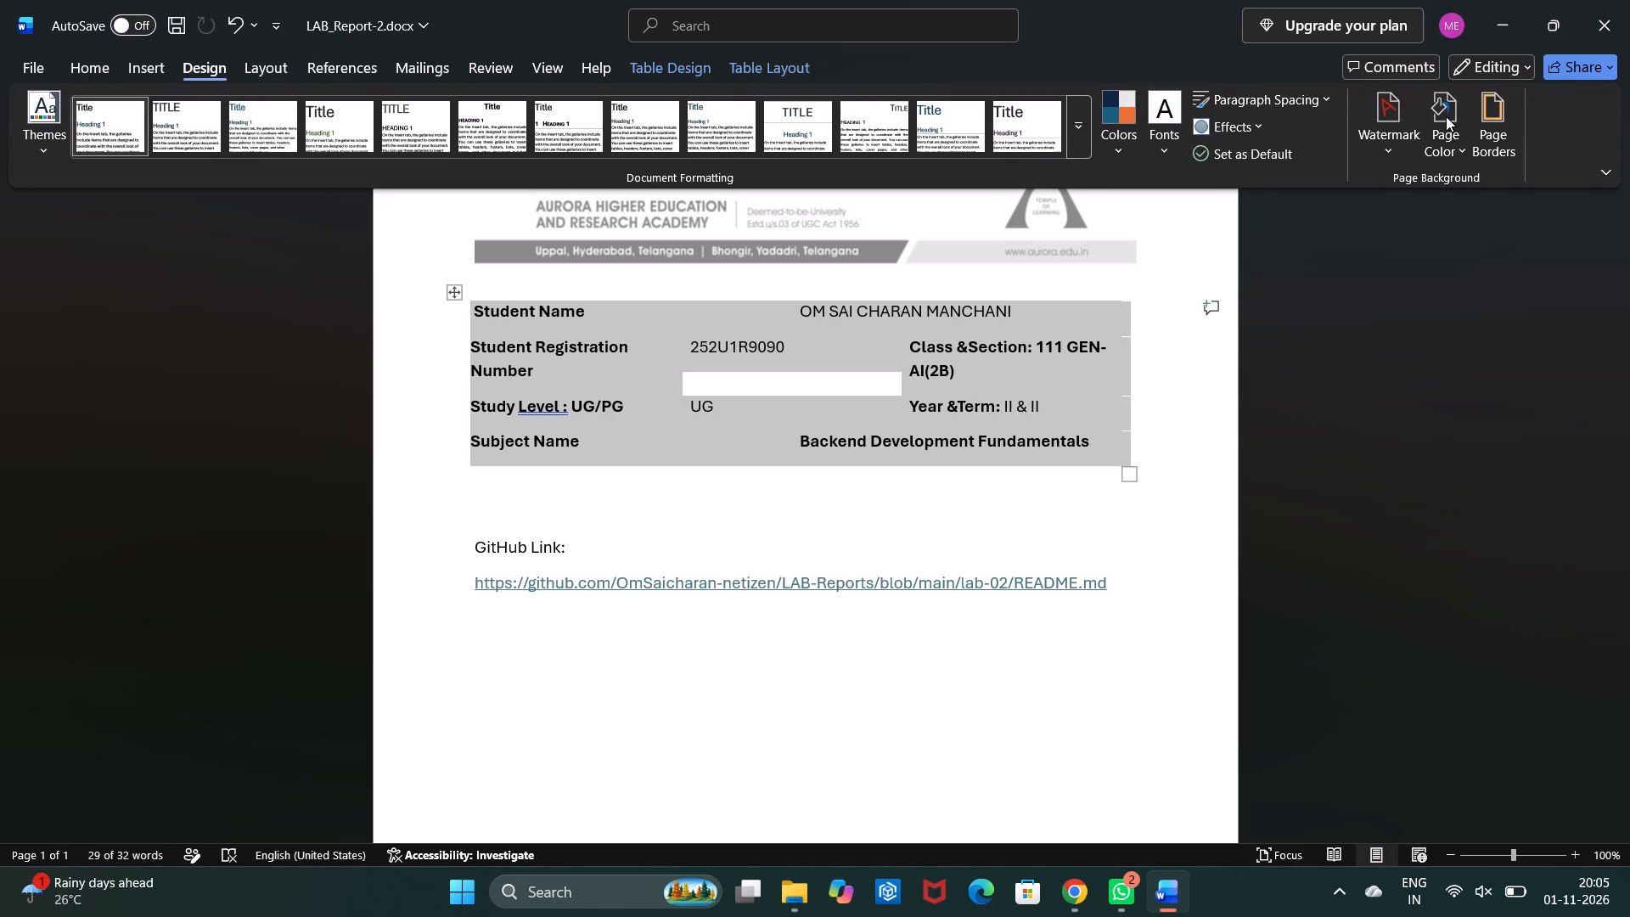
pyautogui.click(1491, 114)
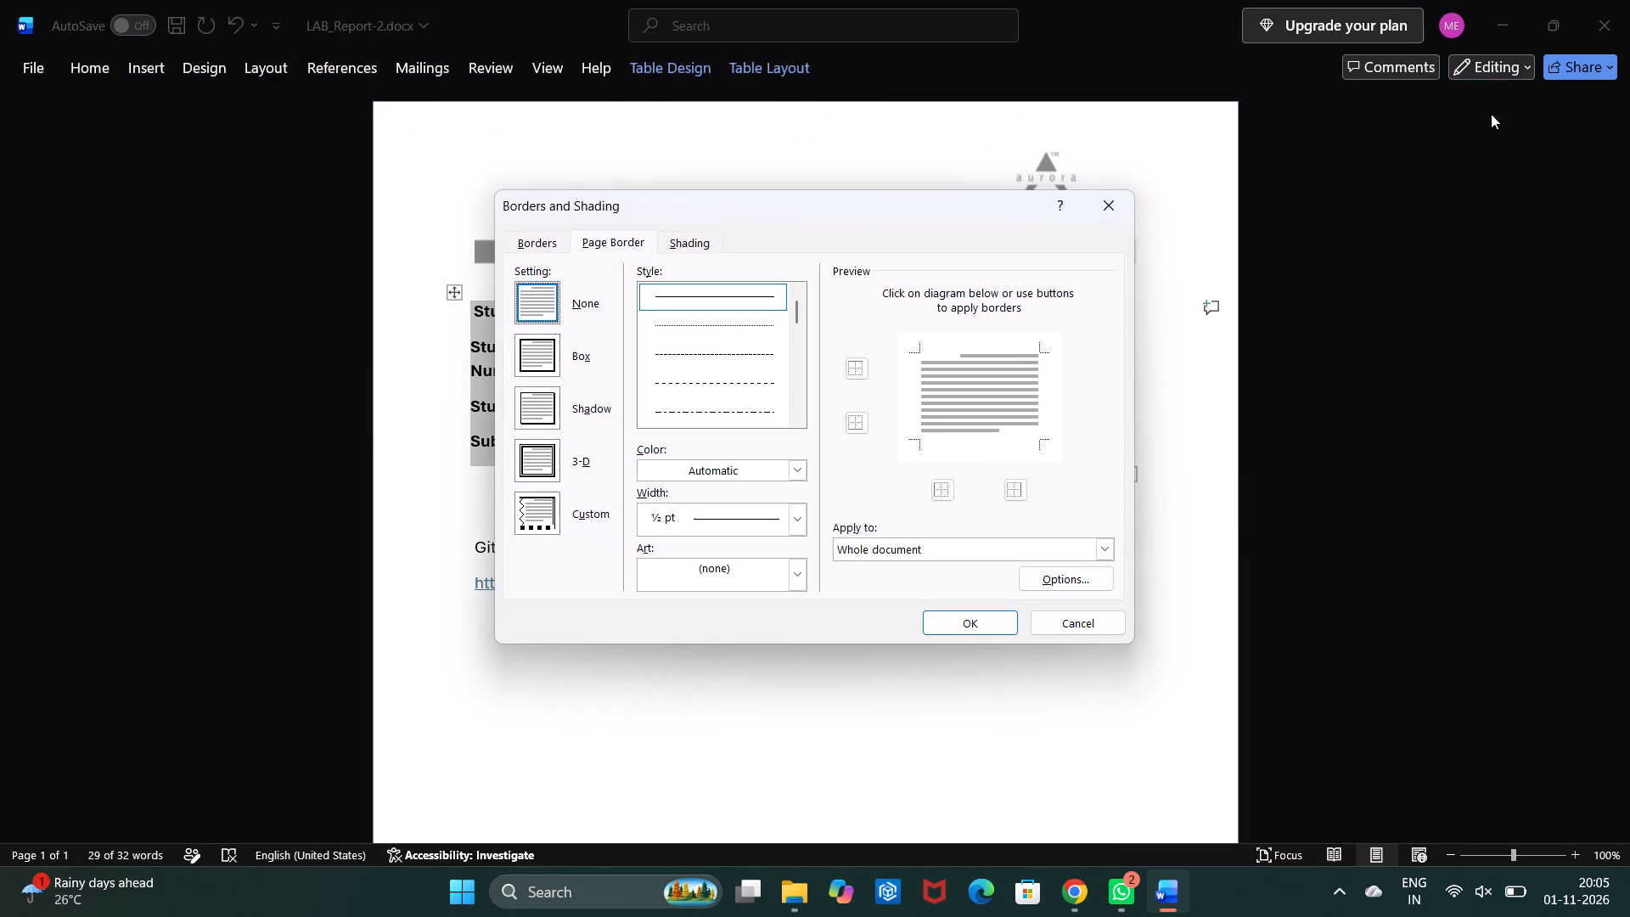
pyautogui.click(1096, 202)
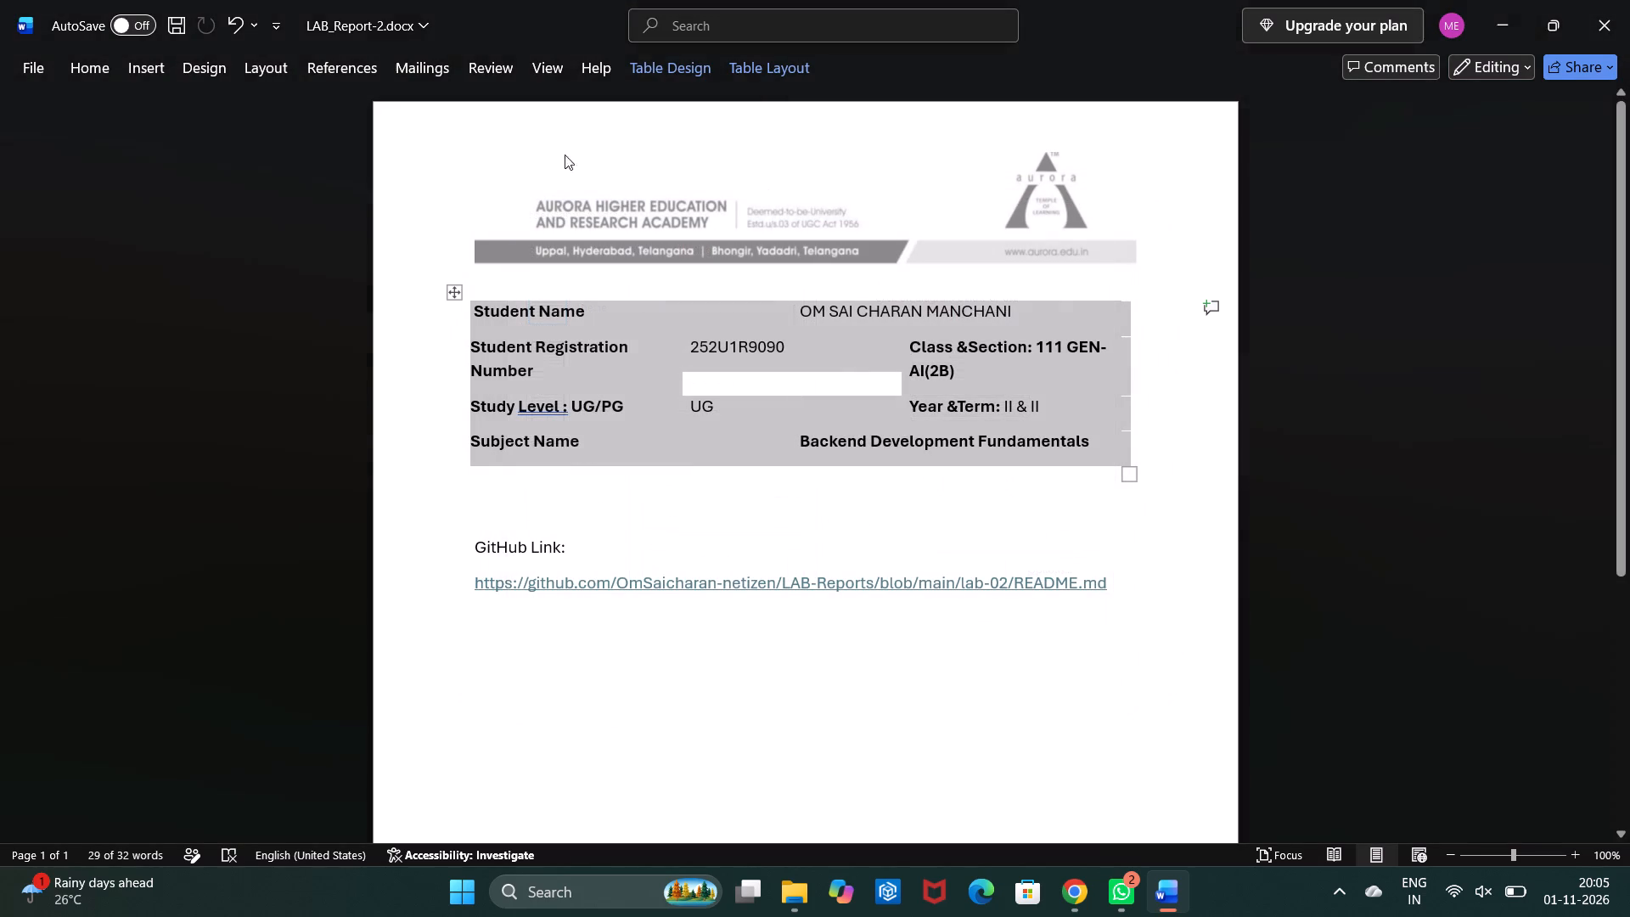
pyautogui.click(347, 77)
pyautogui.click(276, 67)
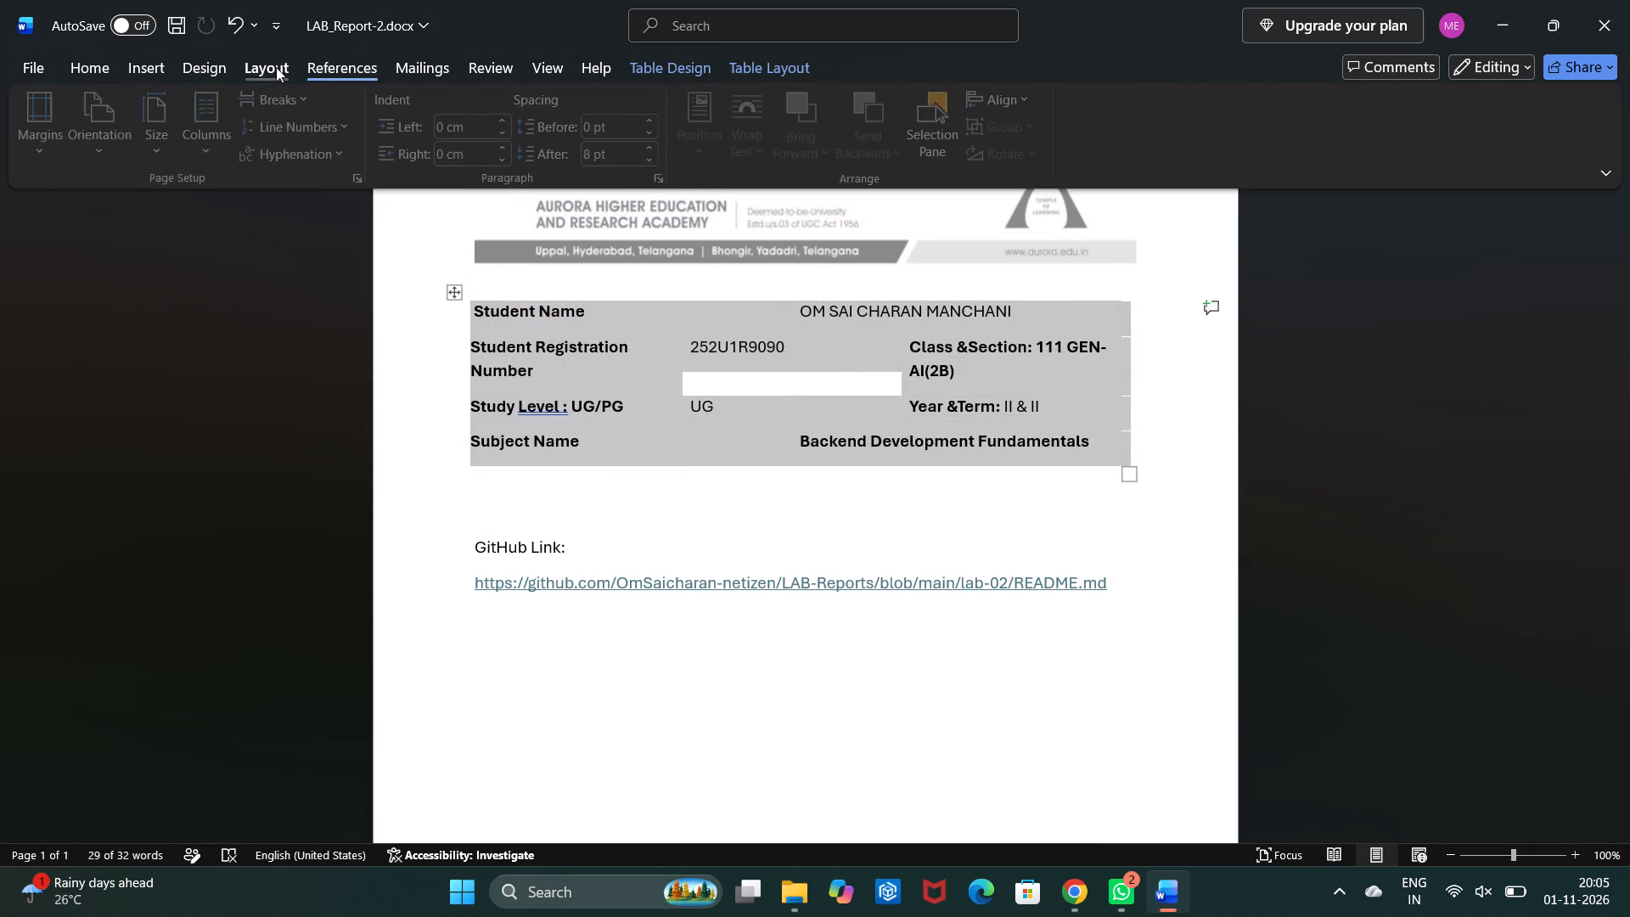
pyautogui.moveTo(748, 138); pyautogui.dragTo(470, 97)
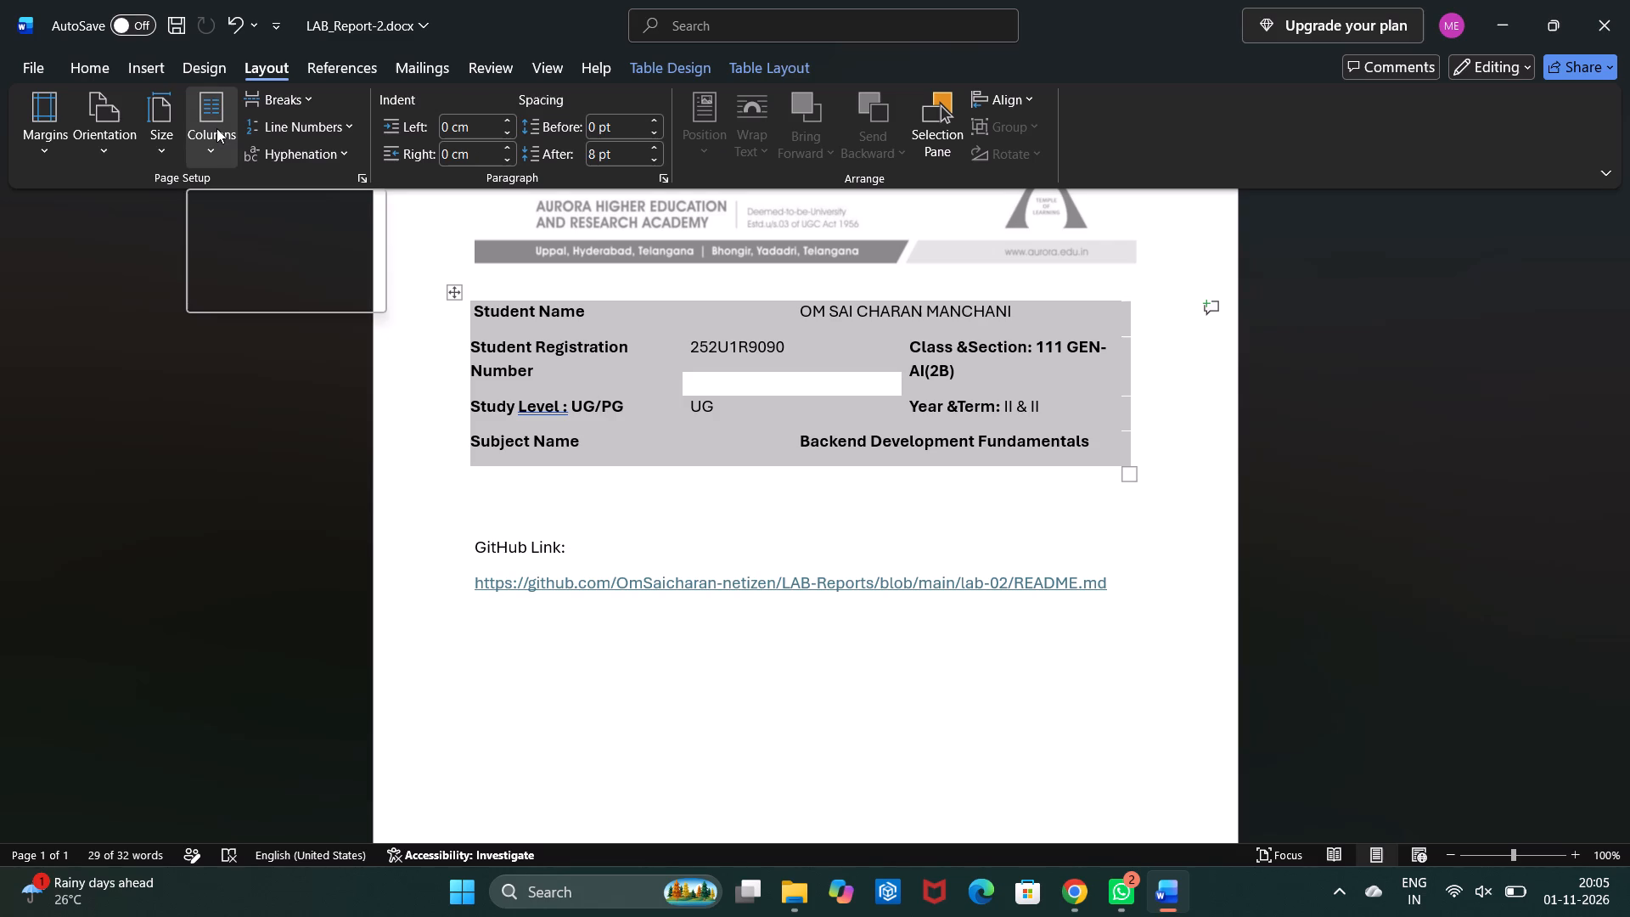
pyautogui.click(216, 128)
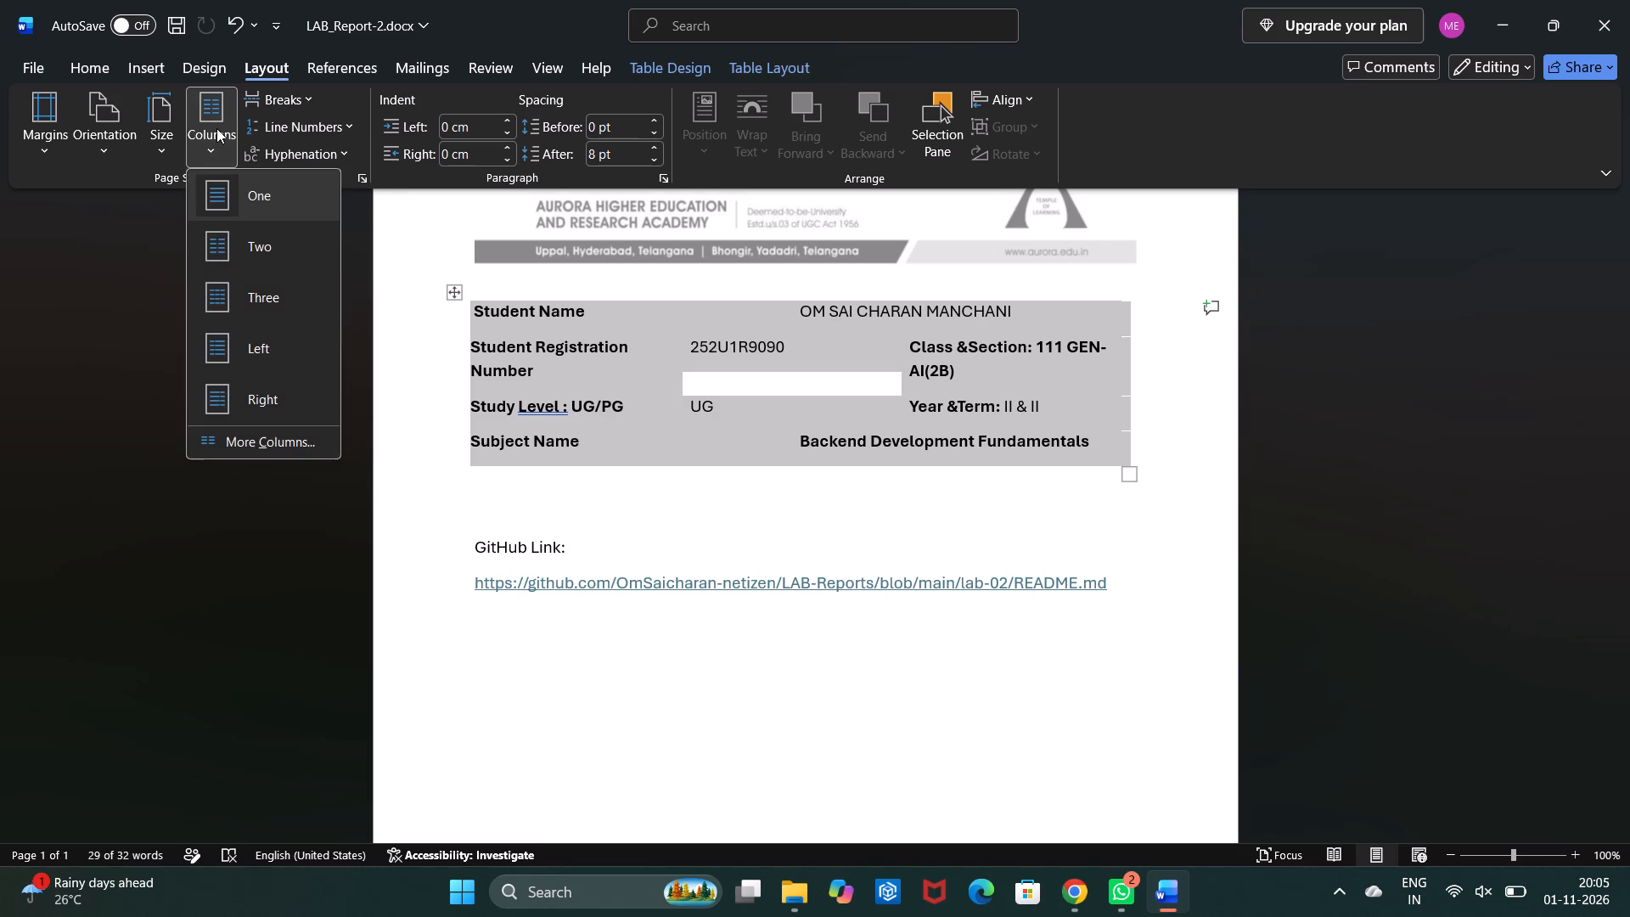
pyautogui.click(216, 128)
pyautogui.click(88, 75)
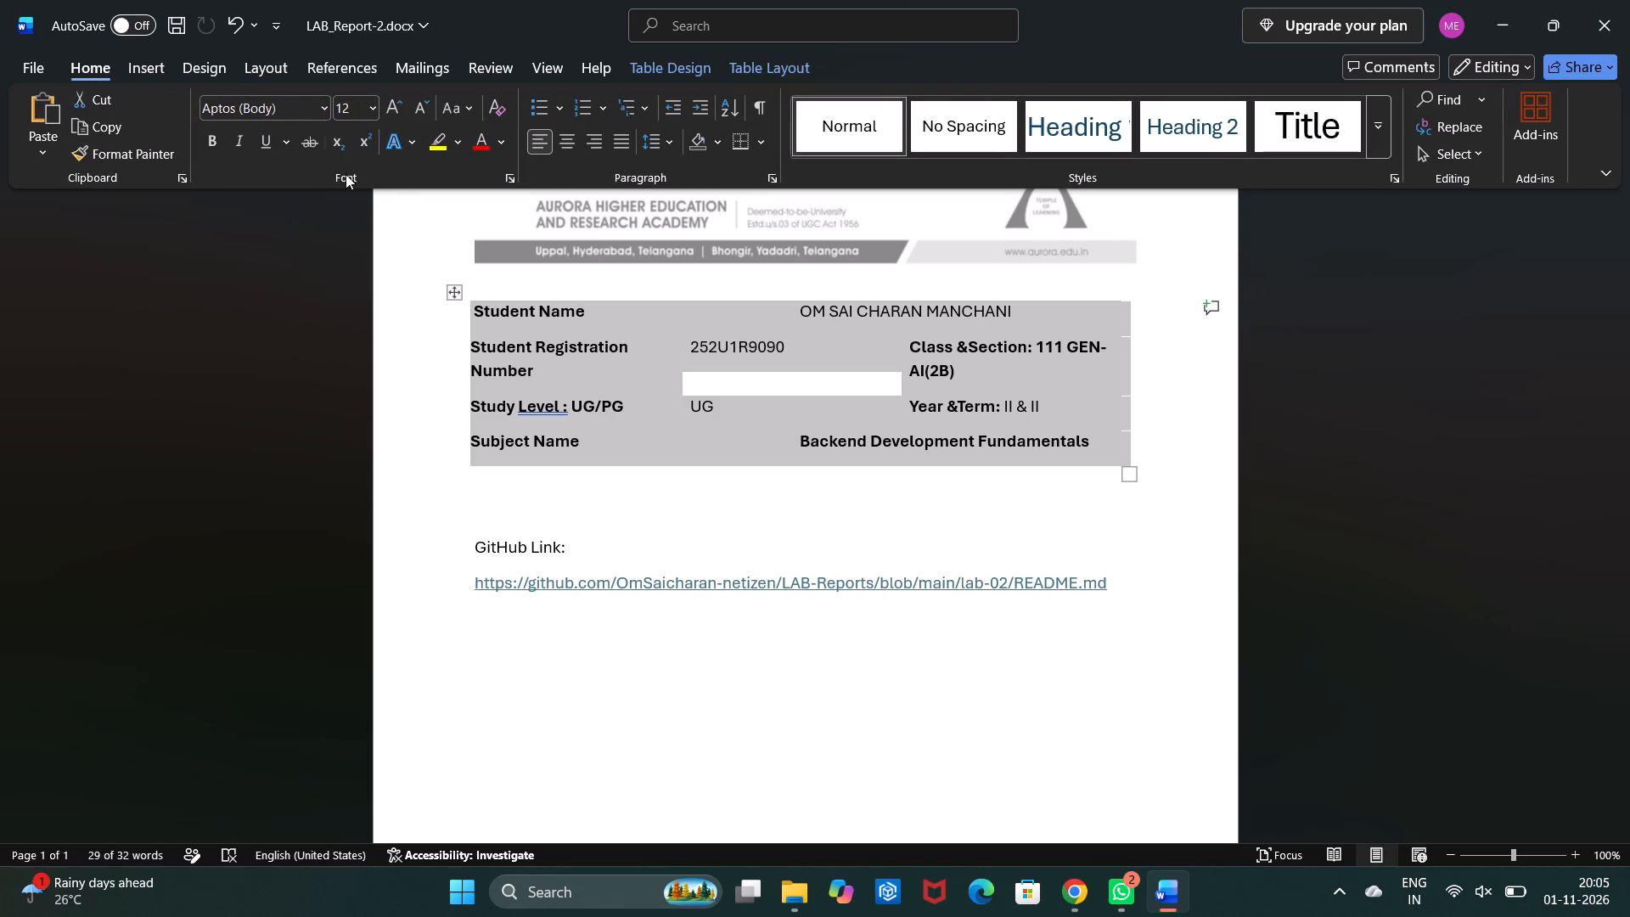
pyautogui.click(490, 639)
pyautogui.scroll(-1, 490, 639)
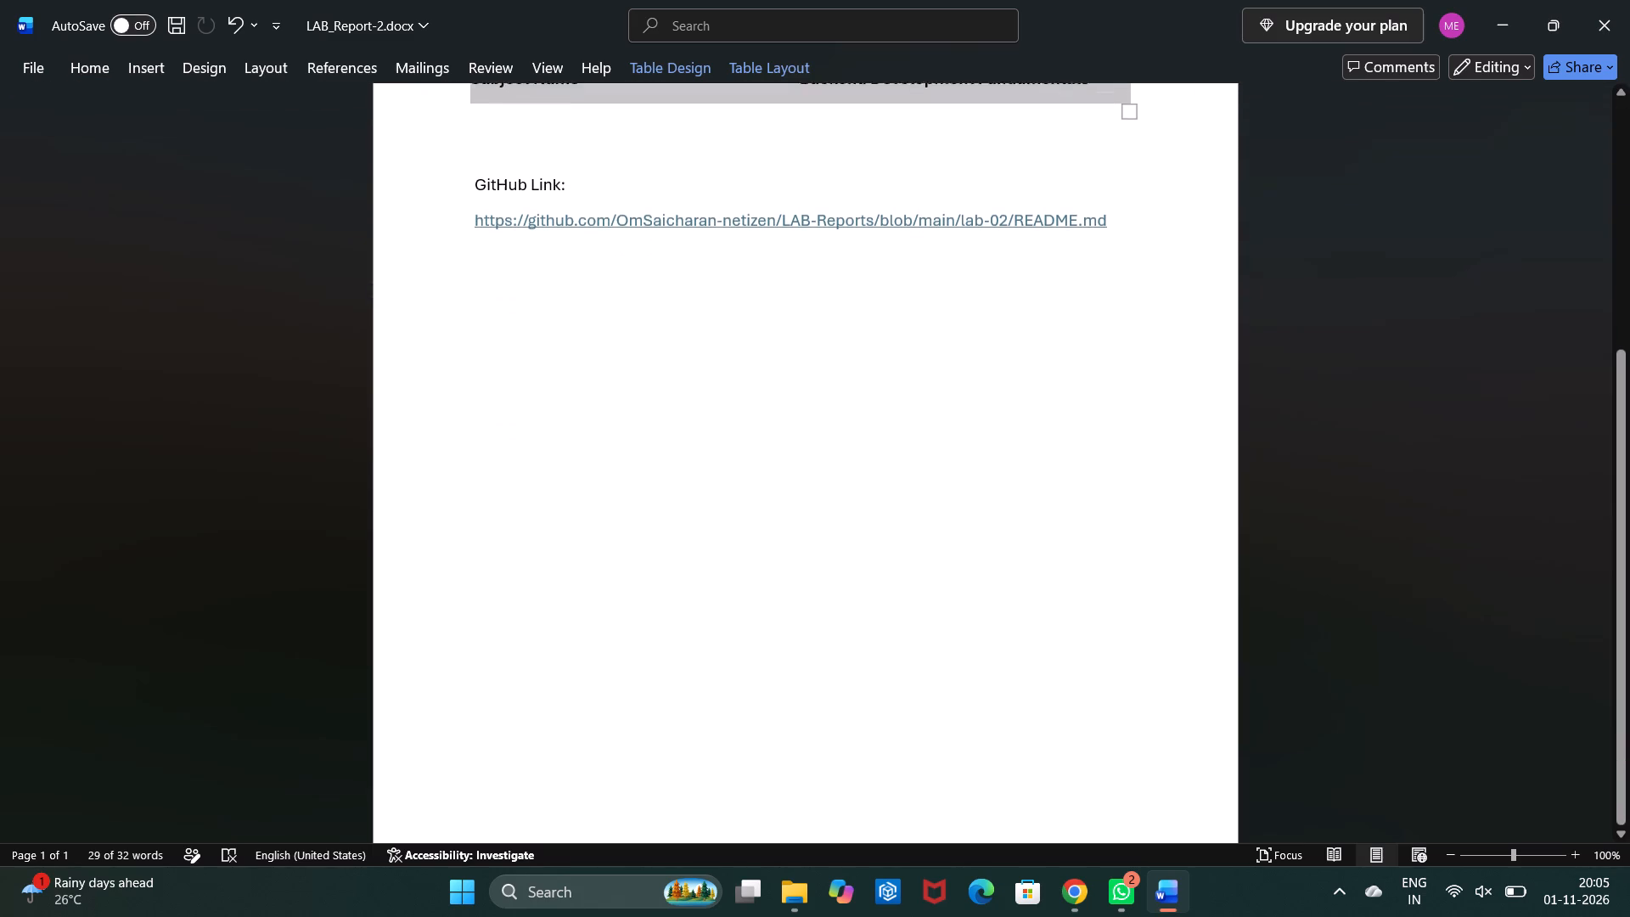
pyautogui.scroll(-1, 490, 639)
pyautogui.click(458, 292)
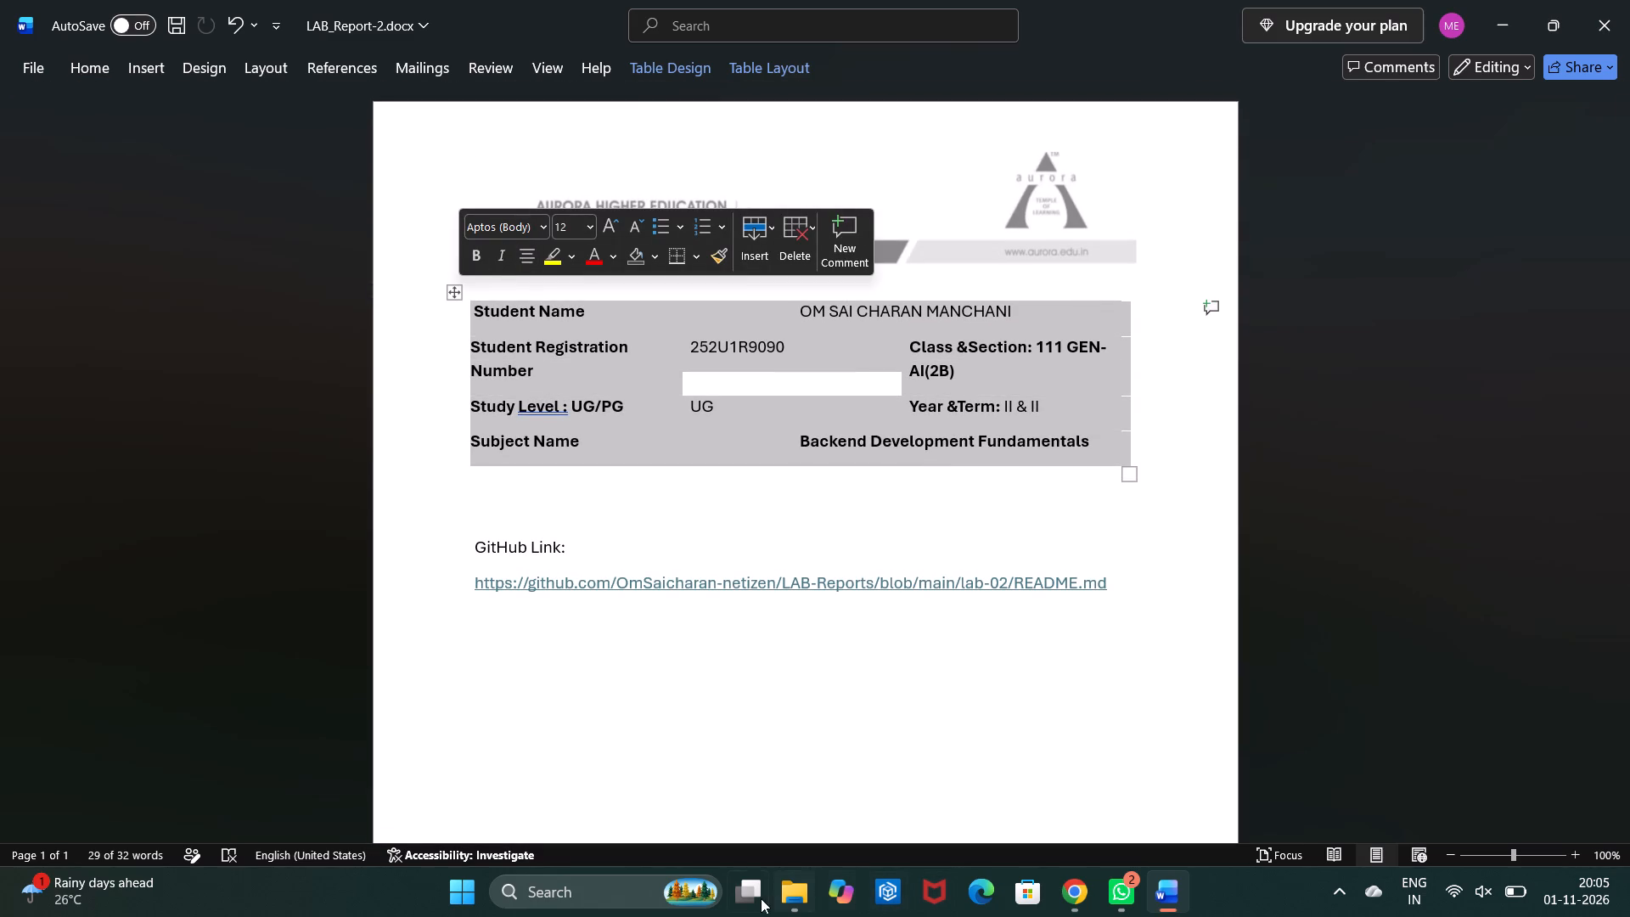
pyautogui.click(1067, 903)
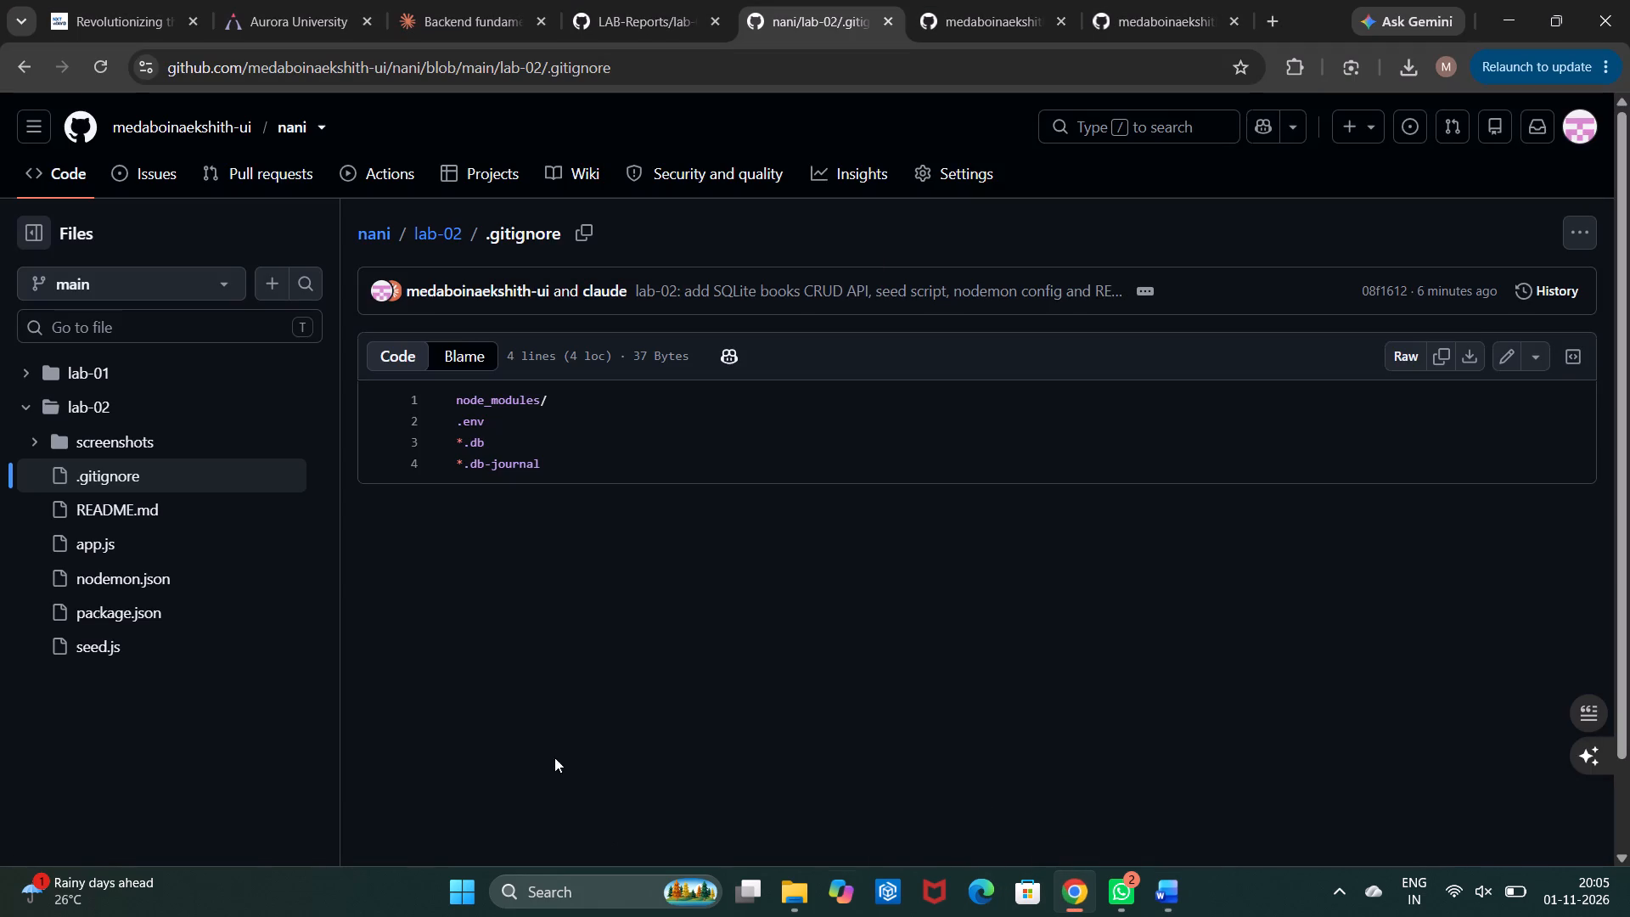
# Open Open Ended Problem term 1_C++.docx from the Downloads folder and copy its whole bordered student details table.
pyautogui.click(796, 903)
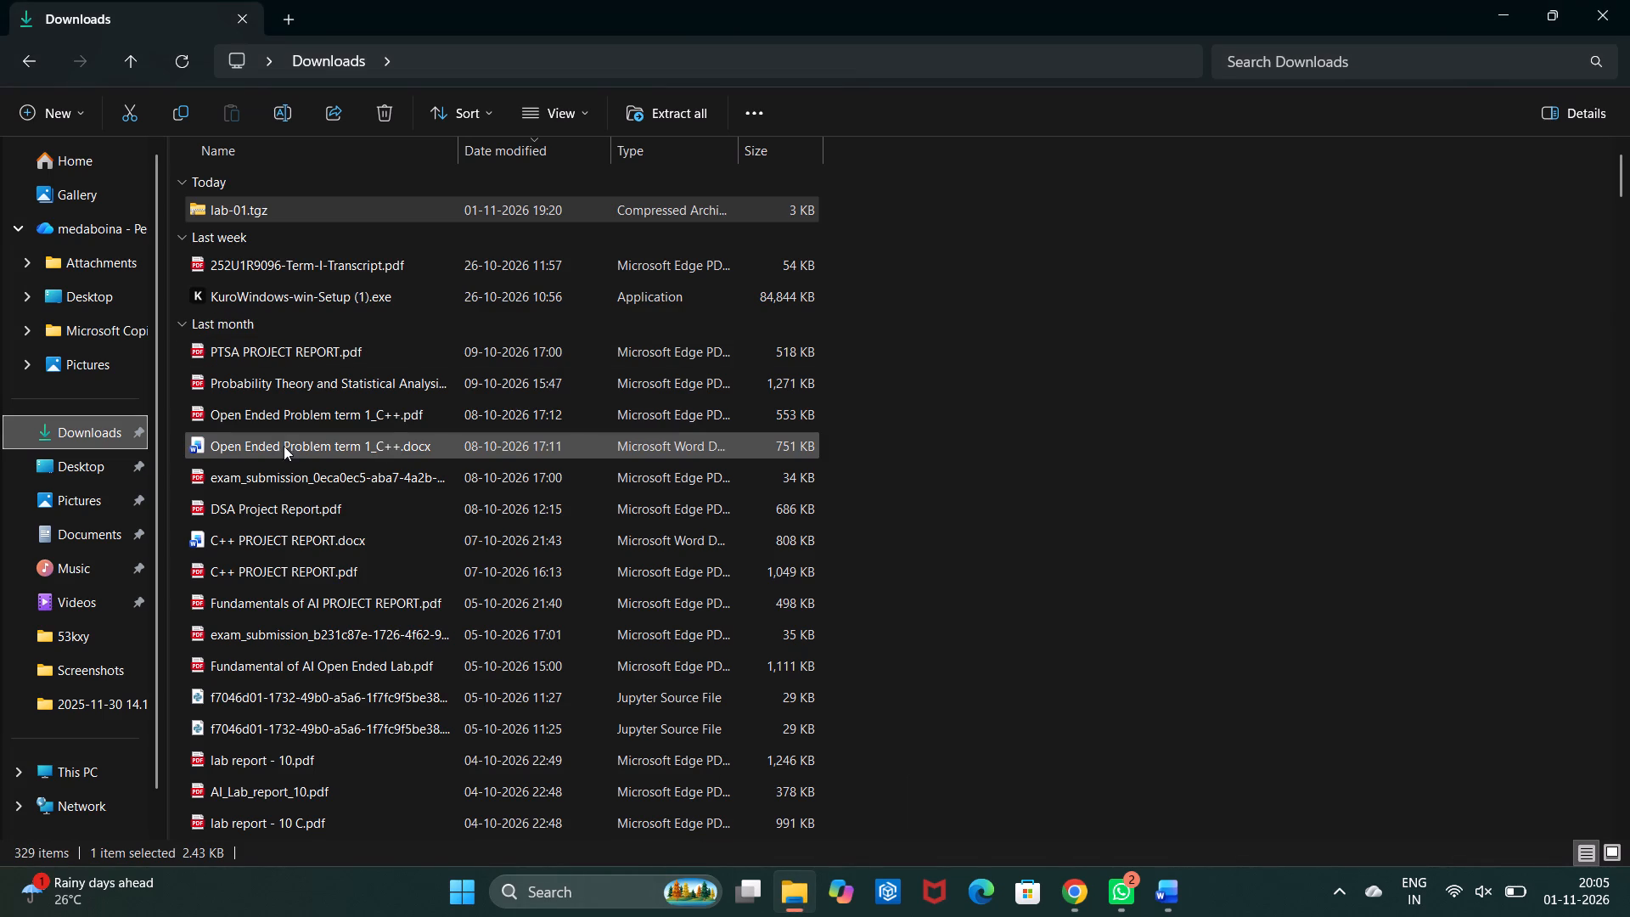
pyautogui.doubleClick(278, 440)
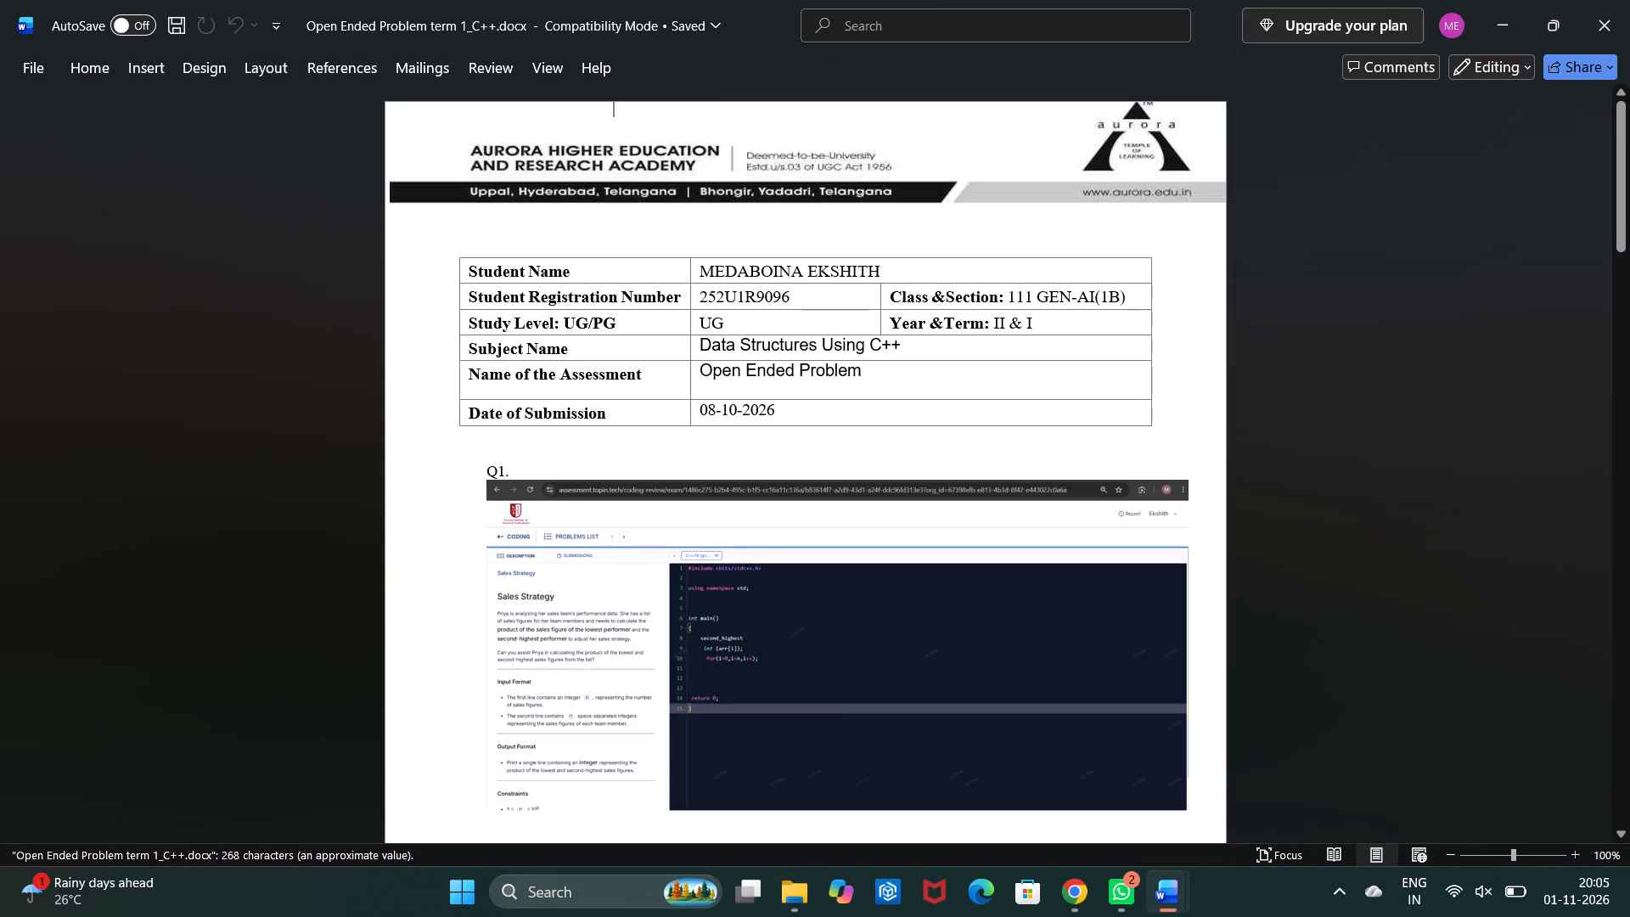
pyautogui.click(509, 259)
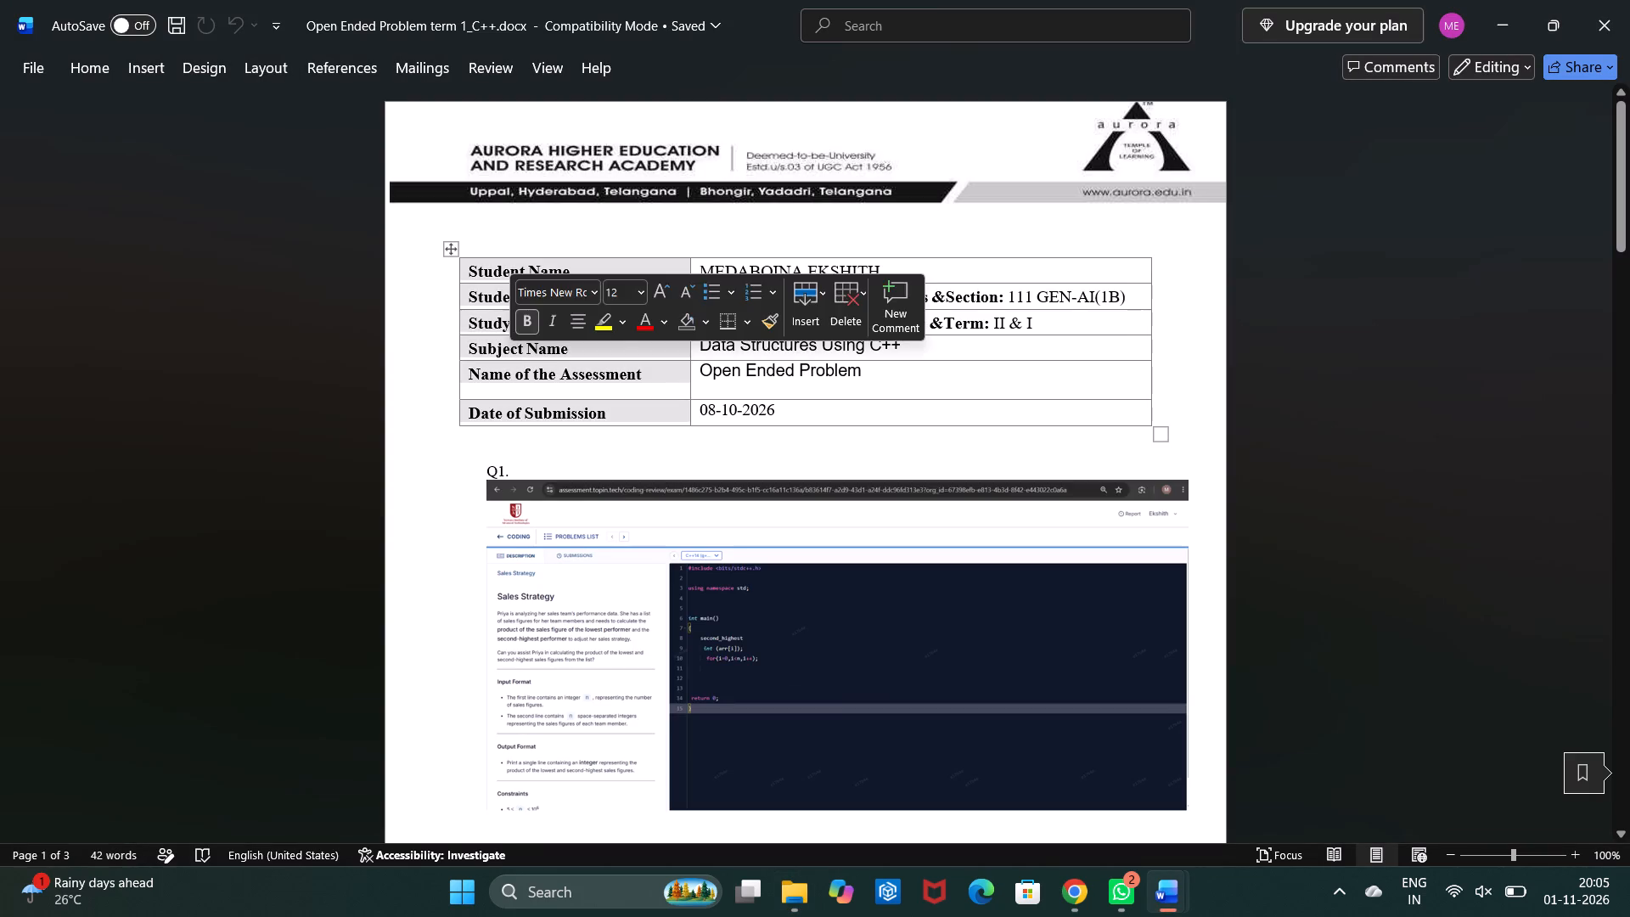
pyautogui.click(451, 247)
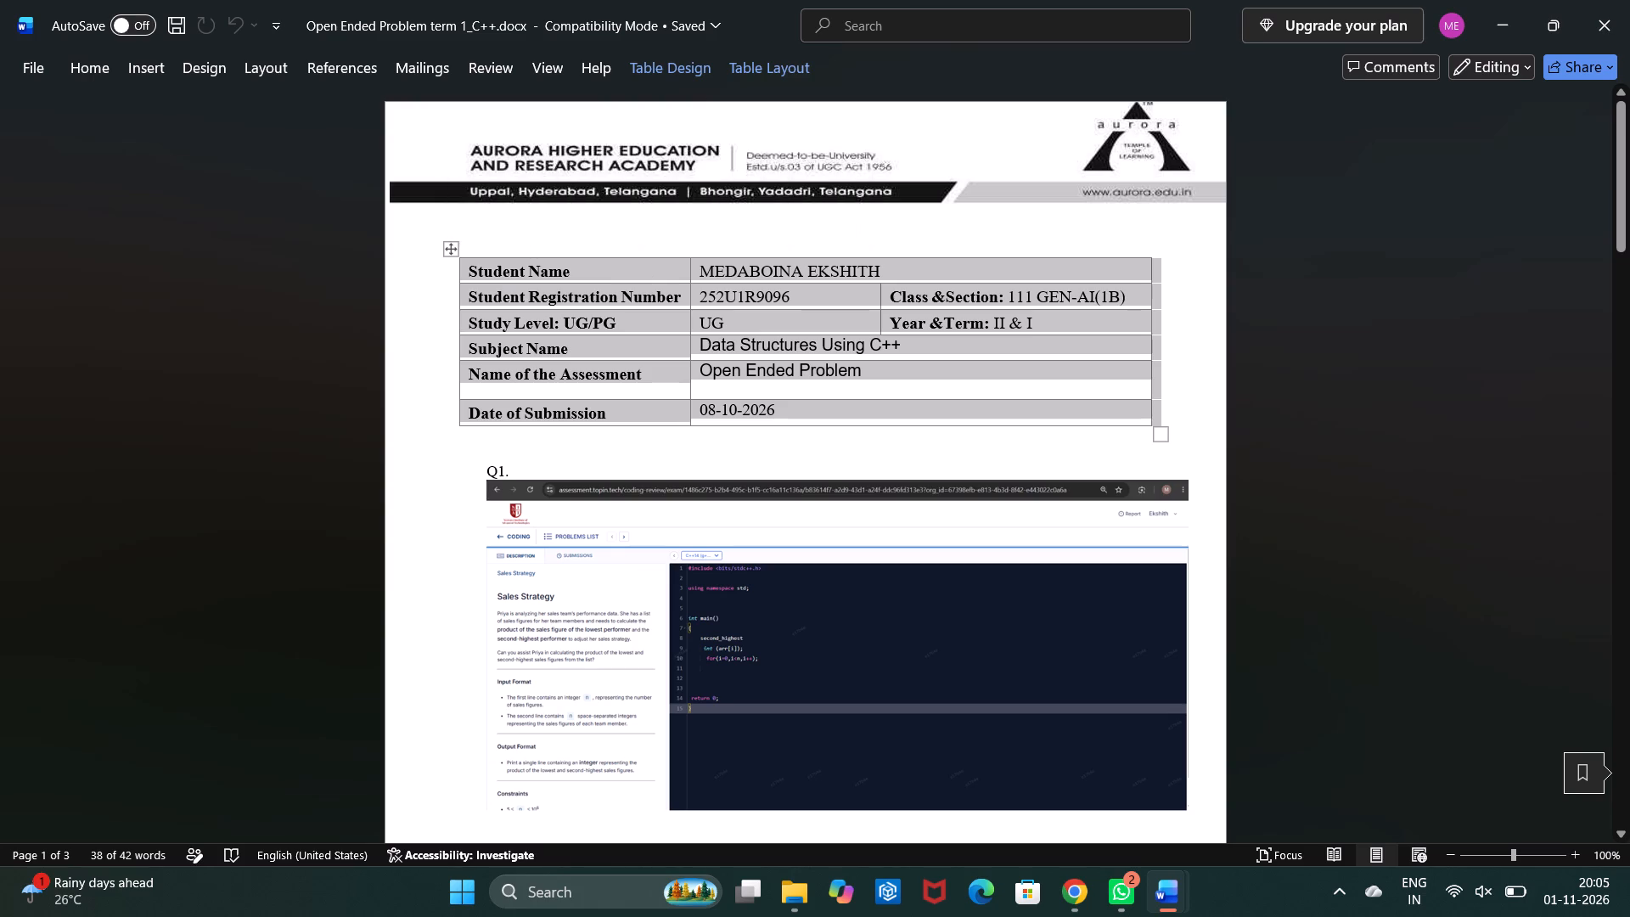
pyautogui.hotkey('ctrl', 'c')
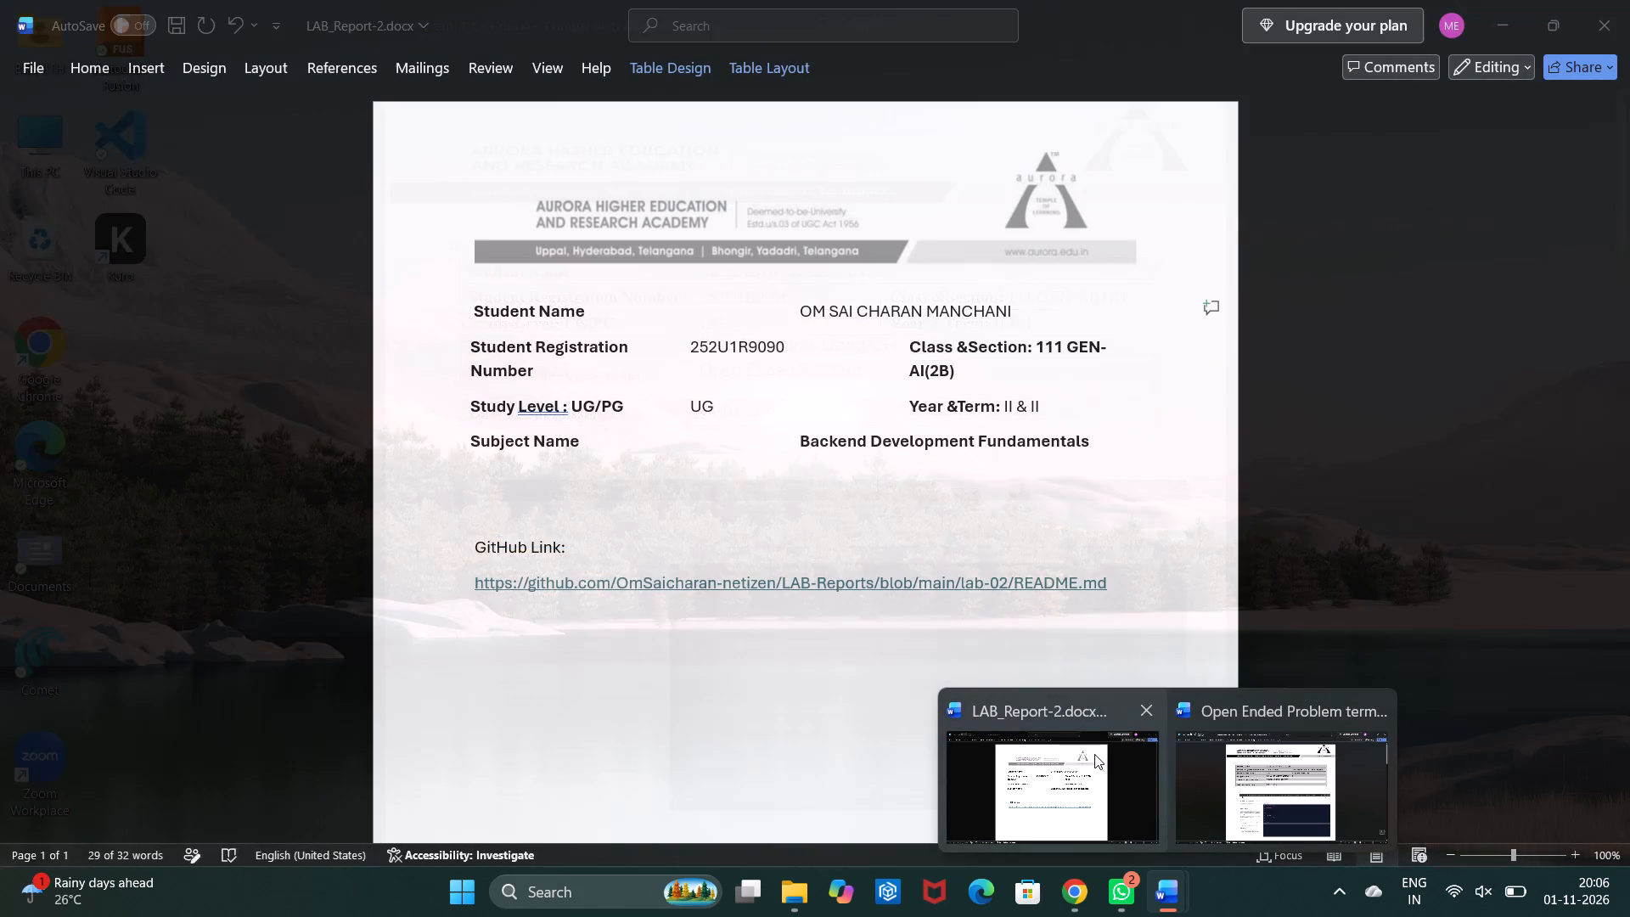
# Paste the copied table into LAB_Report-2.docx below the GitHub link, after adding three line breaks at the link's end.
pyautogui.click(1094, 754)
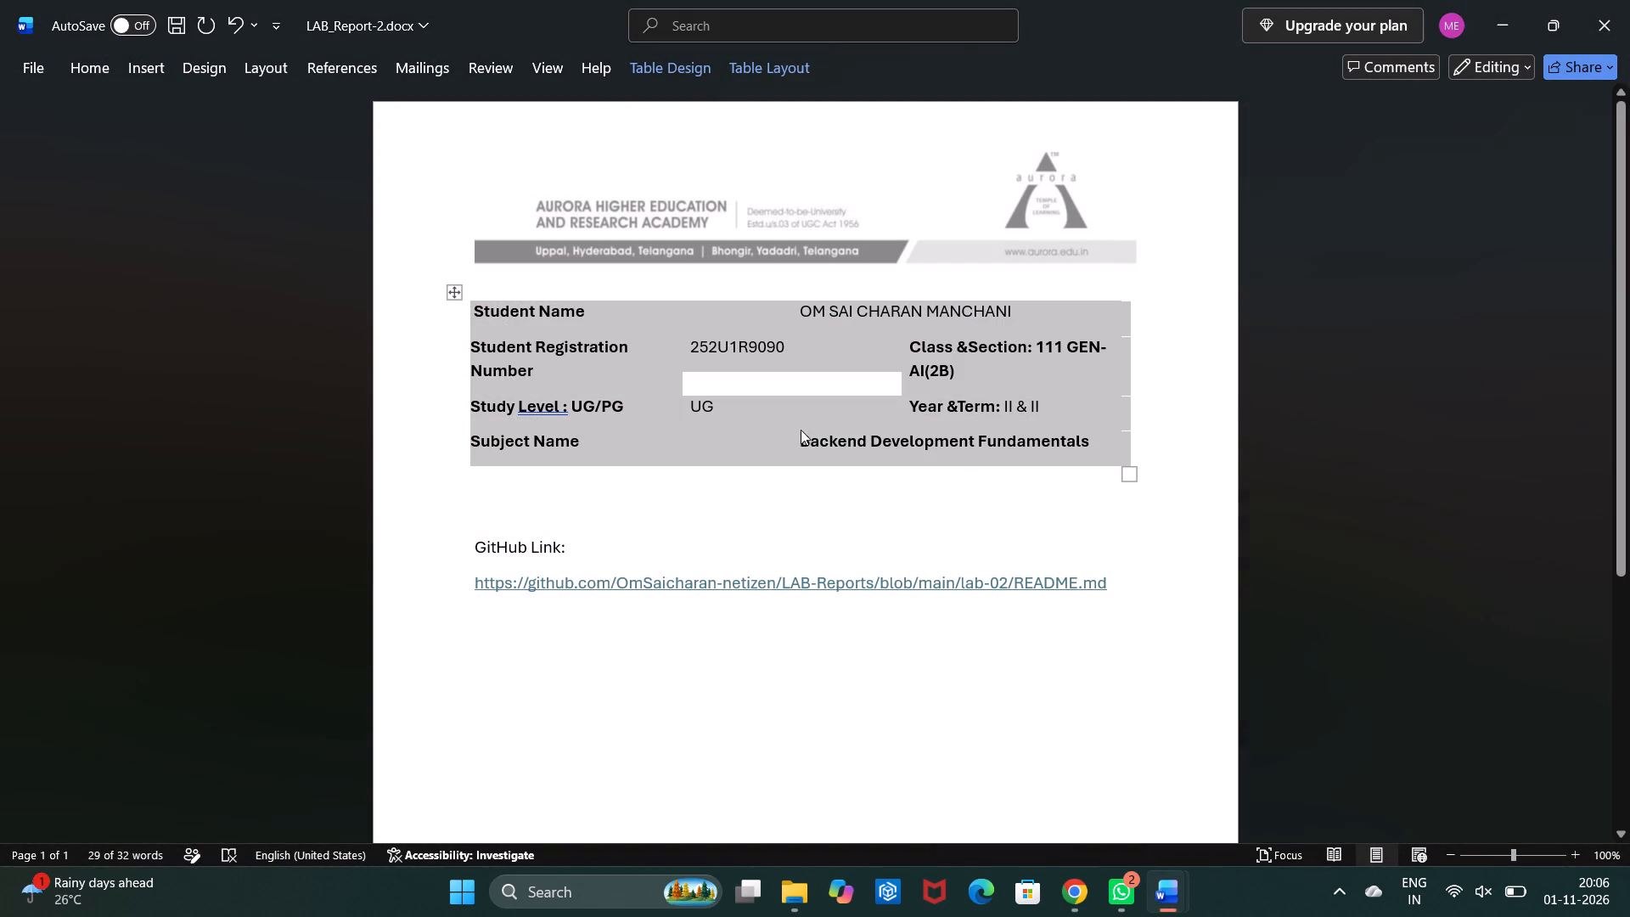
pyautogui.click(826, 441)
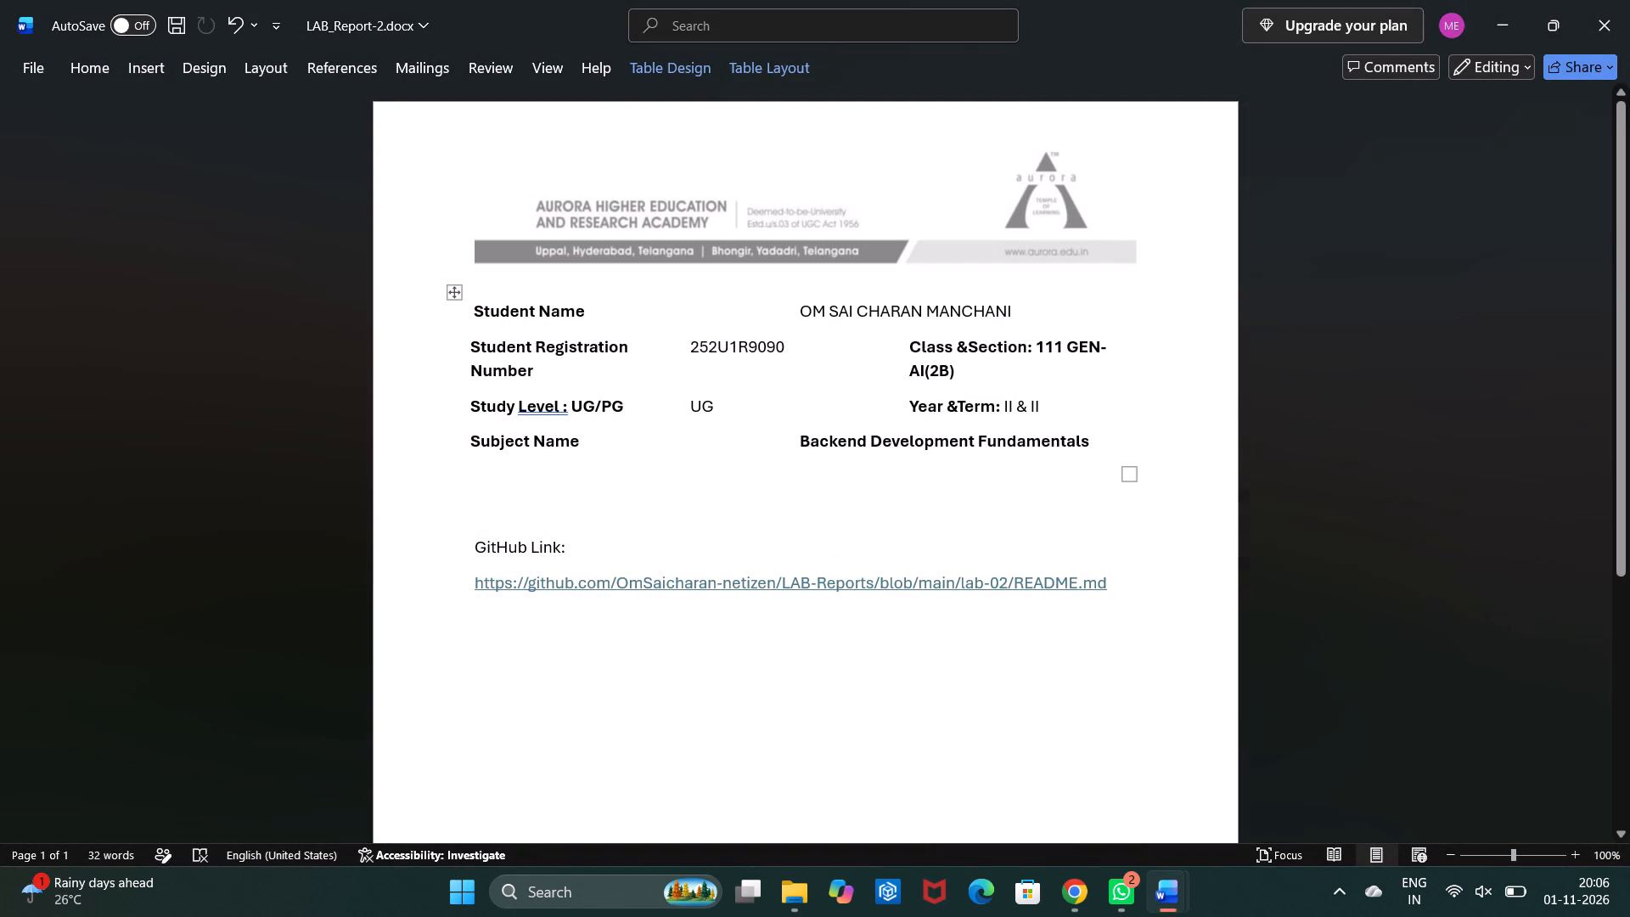
pyautogui.click(683, 680)
pyautogui.scroll(-2, 683, 680)
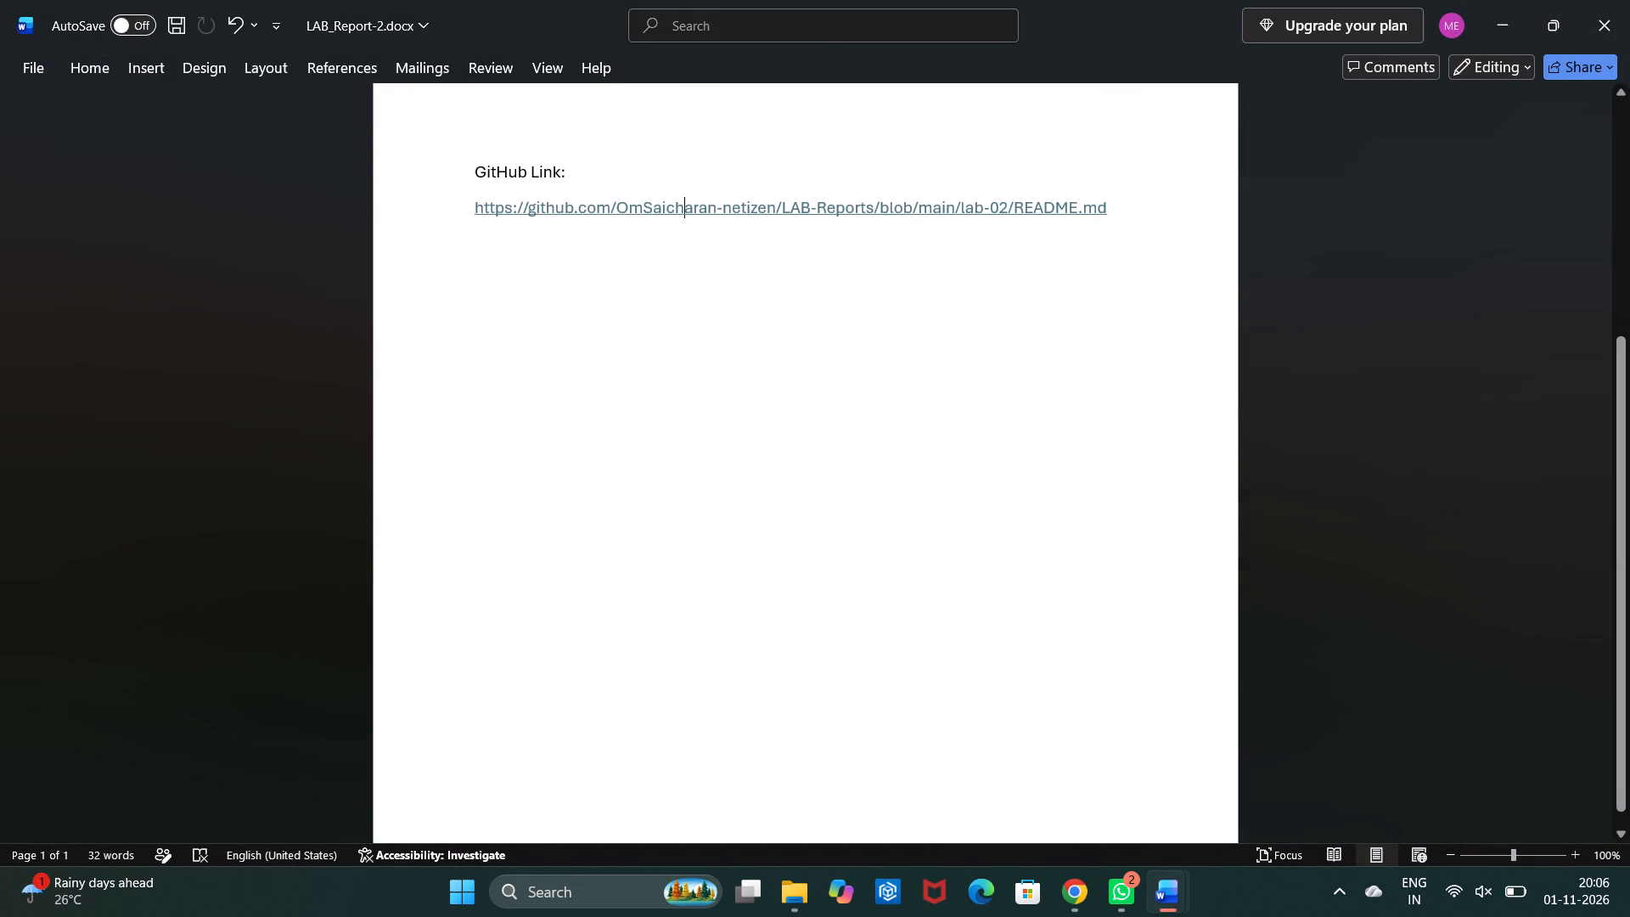
pyautogui.press('Right')
pyautogui.press('Right')
pyautogui.press('Down')
pyautogui.press('Down')
pyautogui.press('Down')
pyautogui.press('Down')
pyautogui.press('Down')
pyautogui.press('Down')
pyautogui.press('Down')
pyautogui.press('Down')
pyautogui.press('Down')
pyautogui.press('Down')
pyautogui.press('Down')
pyautogui.press('Down')
pyautogui.press('Down')
pyautogui.press('Down')
pyautogui.press('Down')
pyautogui.press('Down')
pyautogui.press('Down')
pyautogui.press('Down')
pyautogui.press('Down')
pyautogui.press('Down')
pyautogui.press('Down')
pyautogui.press('Down')
pyautogui.press('Down')
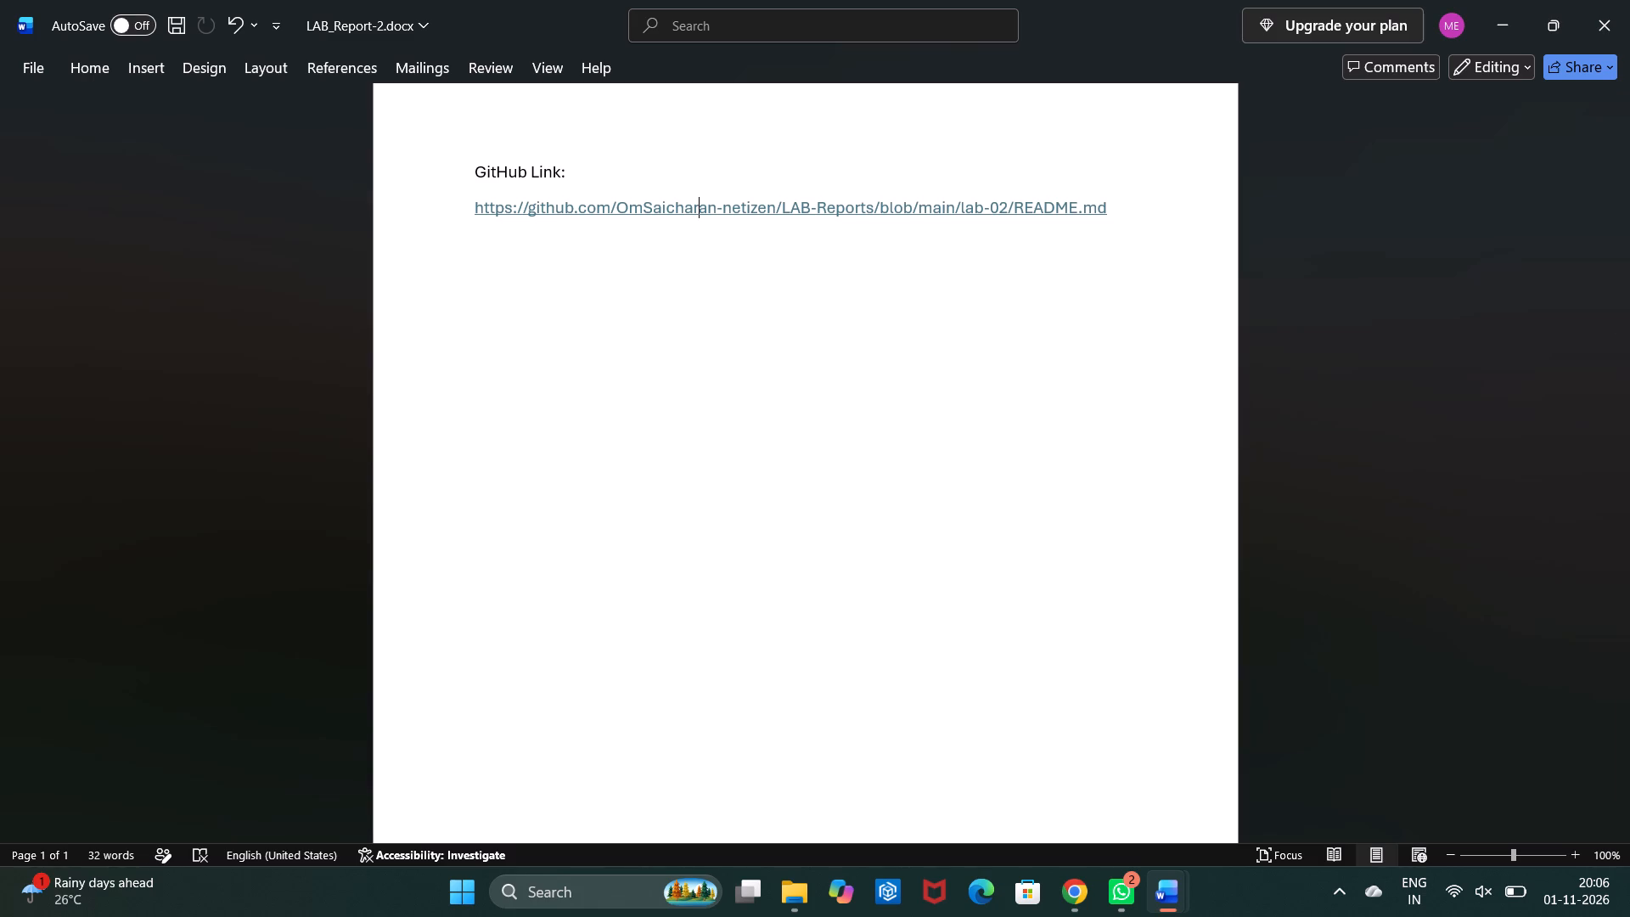
pyautogui.press('Right')
pyautogui.press('Right')
pyautogui.press('Right')
pyautogui.press('Right')
pyautogui.press('Right')
pyautogui.press('Right')
pyautogui.press('Right')
pyautogui.press('Right')
pyautogui.press('Right')
pyautogui.press('Right')
pyautogui.press('Right')
pyautogui.press('Right')
pyautogui.press('Right')
pyautogui.press('Right')
pyautogui.press('Right')
pyautogui.press('Right')
pyautogui.press('Right')
pyautogui.press('Right')
pyautogui.press('Right')
pyautogui.press('Right')
pyautogui.press('Right')
pyautogui.press('Right')
pyautogui.press('Right')
pyautogui.press('Right')
pyautogui.press('Right')
pyautogui.press('Right')
pyautogui.press('Right')
pyautogui.press('Right')
pyautogui.press('Right')
pyautogui.press('Right')
pyautogui.press('Right')
pyautogui.press('Right')
pyautogui.hotkey('shift', 'Return')
pyautogui.hotkey('shift', 'Return')
pyautogui.hotkey('shift', 'Return')
pyautogui.hotkey('ctrl', 'v')
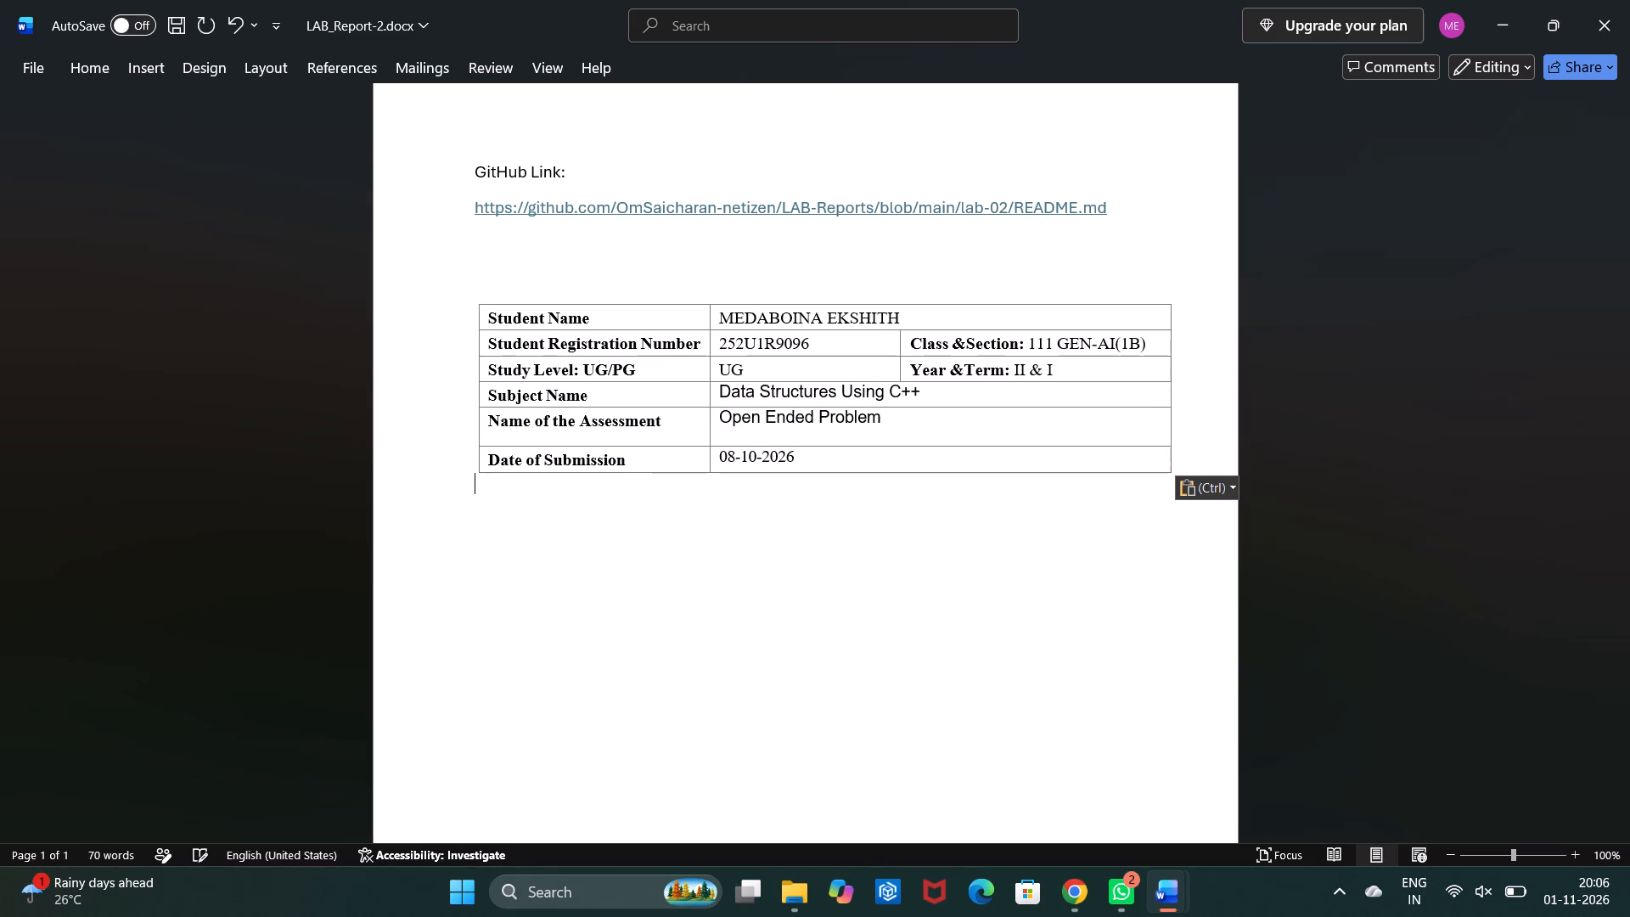
# Delete the label "Name of the Assessment" from the pasted bordered table, leaving its row in place.
pyautogui.scroll(1, 908, 309)
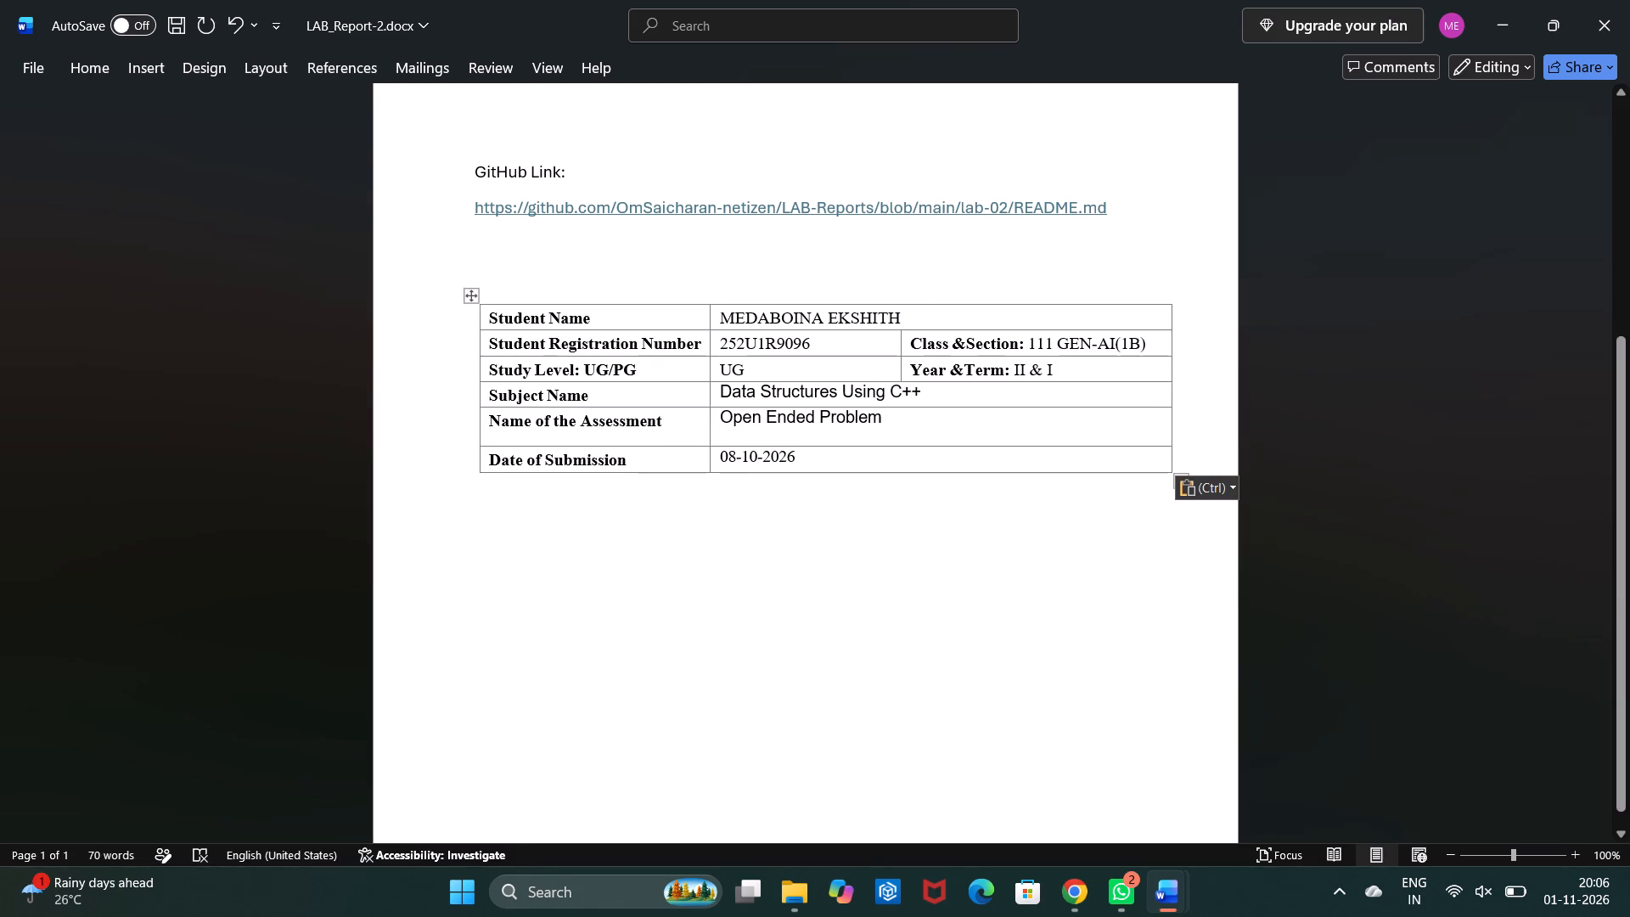
pyautogui.scroll(3, 908, 309)
pyautogui.scroll(-1, 908, 309)
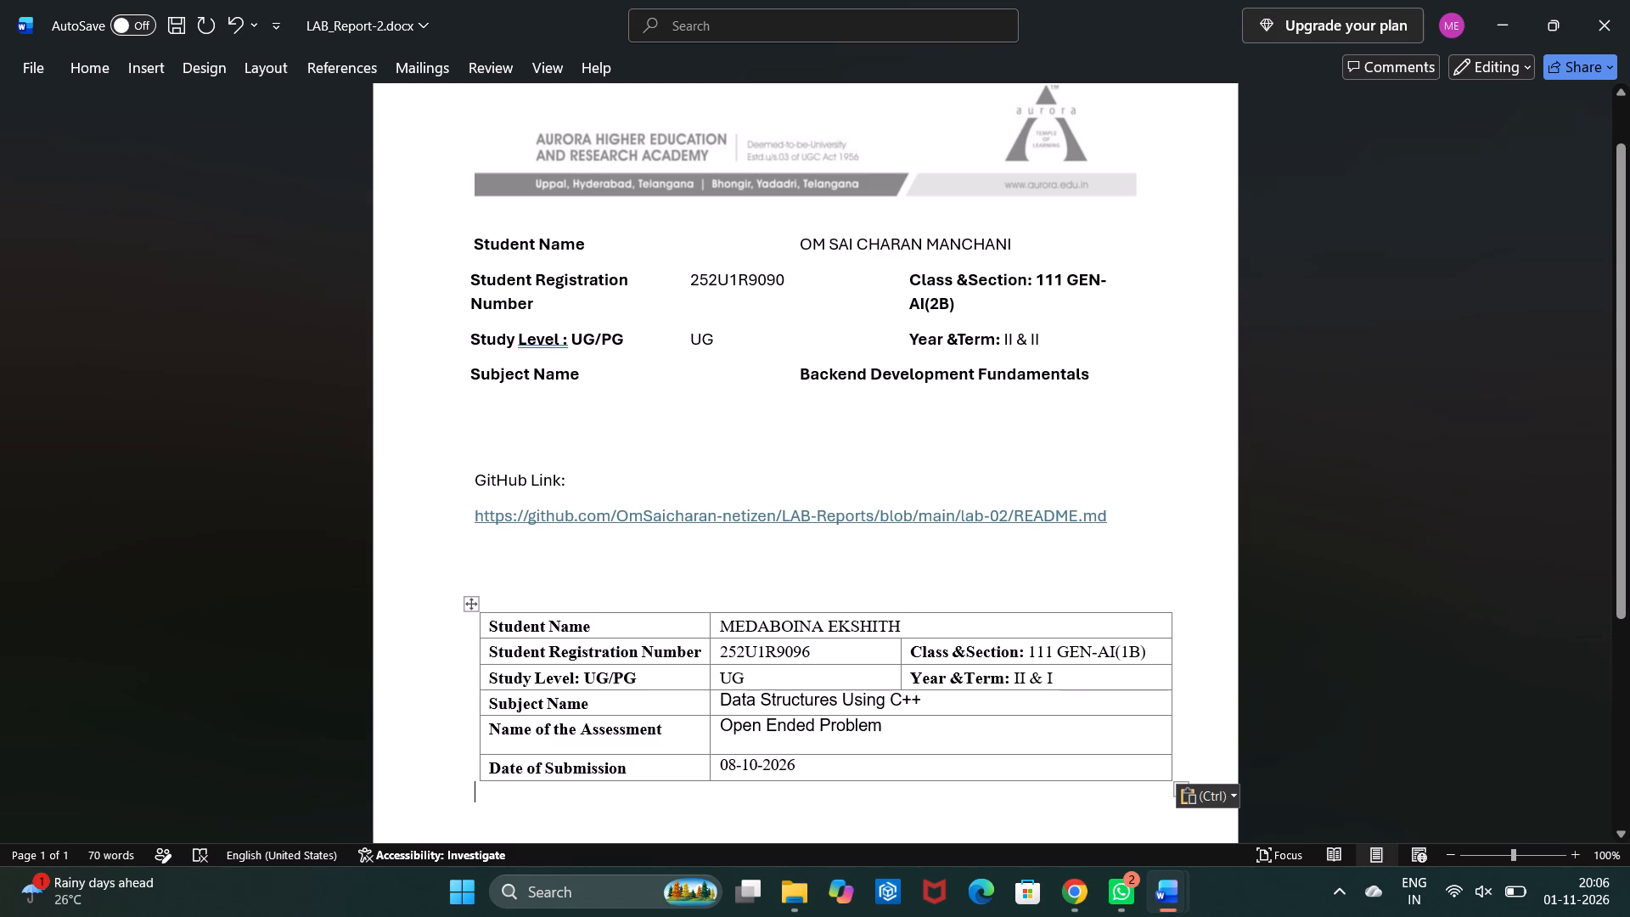
pyautogui.moveTo(909, 729); pyautogui.dragTo(604, 744)
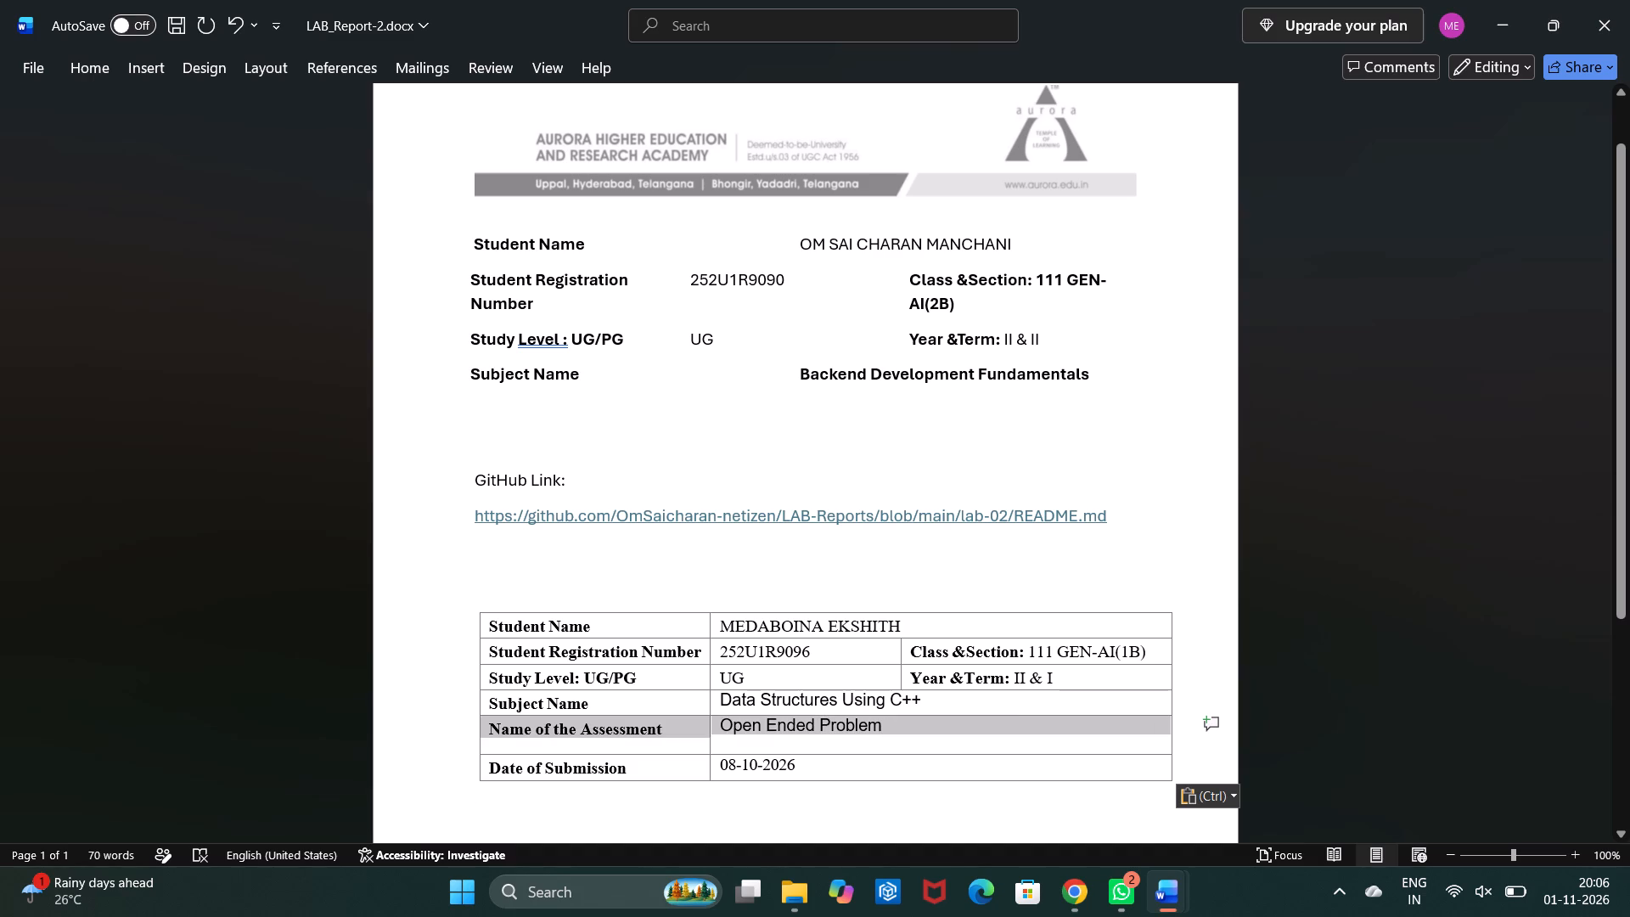
pyautogui.moveTo(604, 744); pyautogui.dragTo(603, 744)
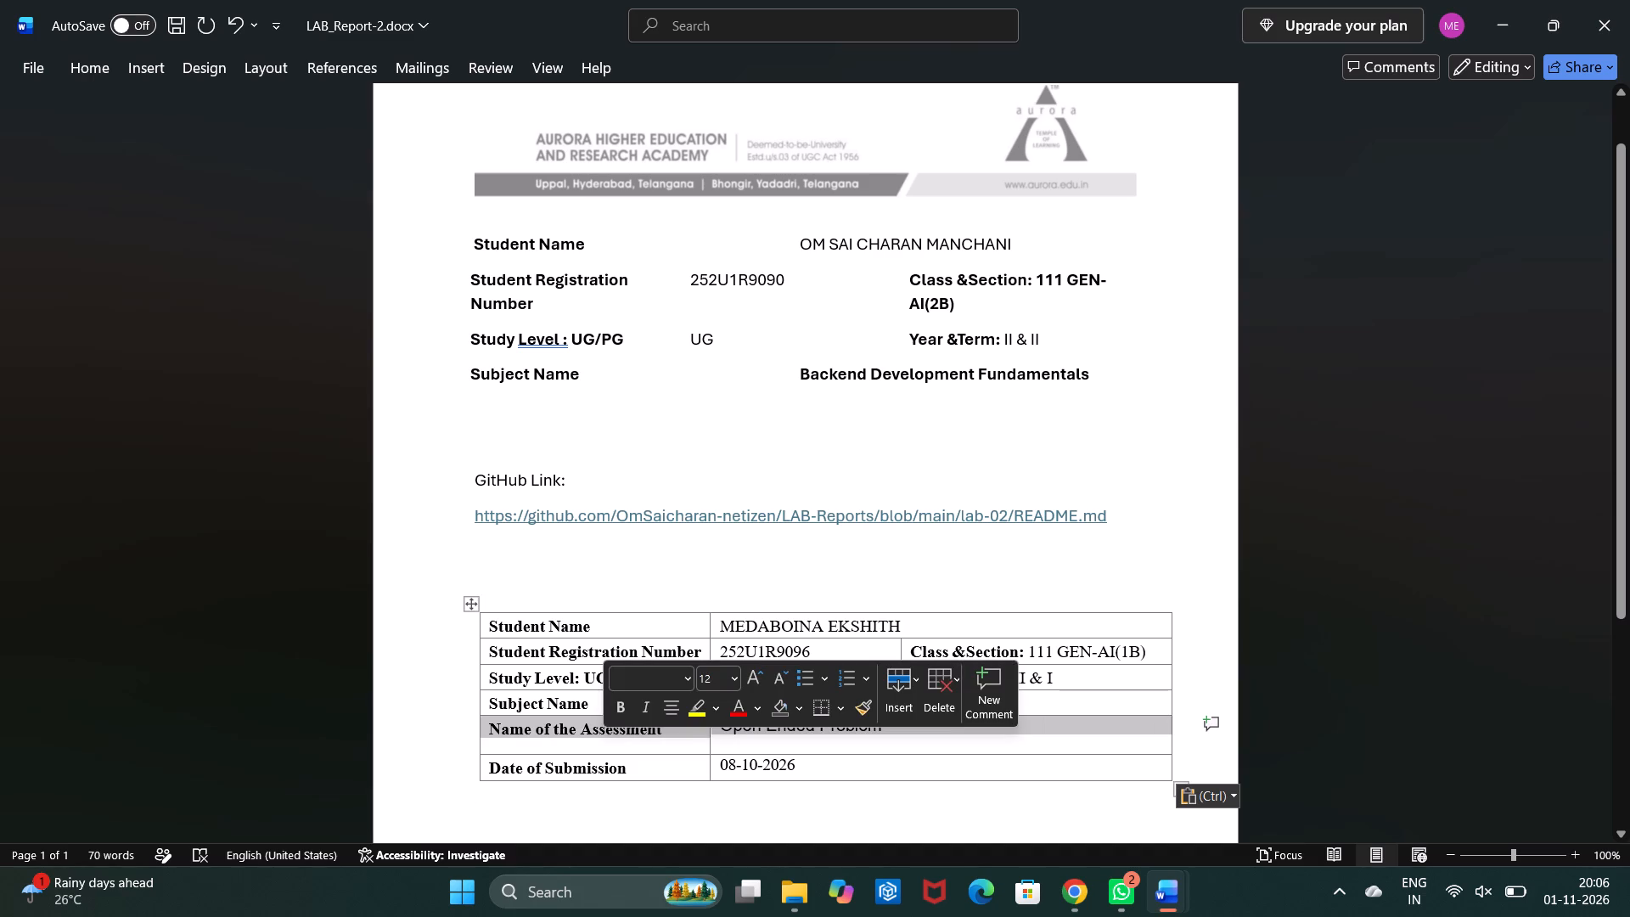
pyautogui.click(603, 744)
pyautogui.moveTo(687, 729); pyautogui.dragTo(522, 735)
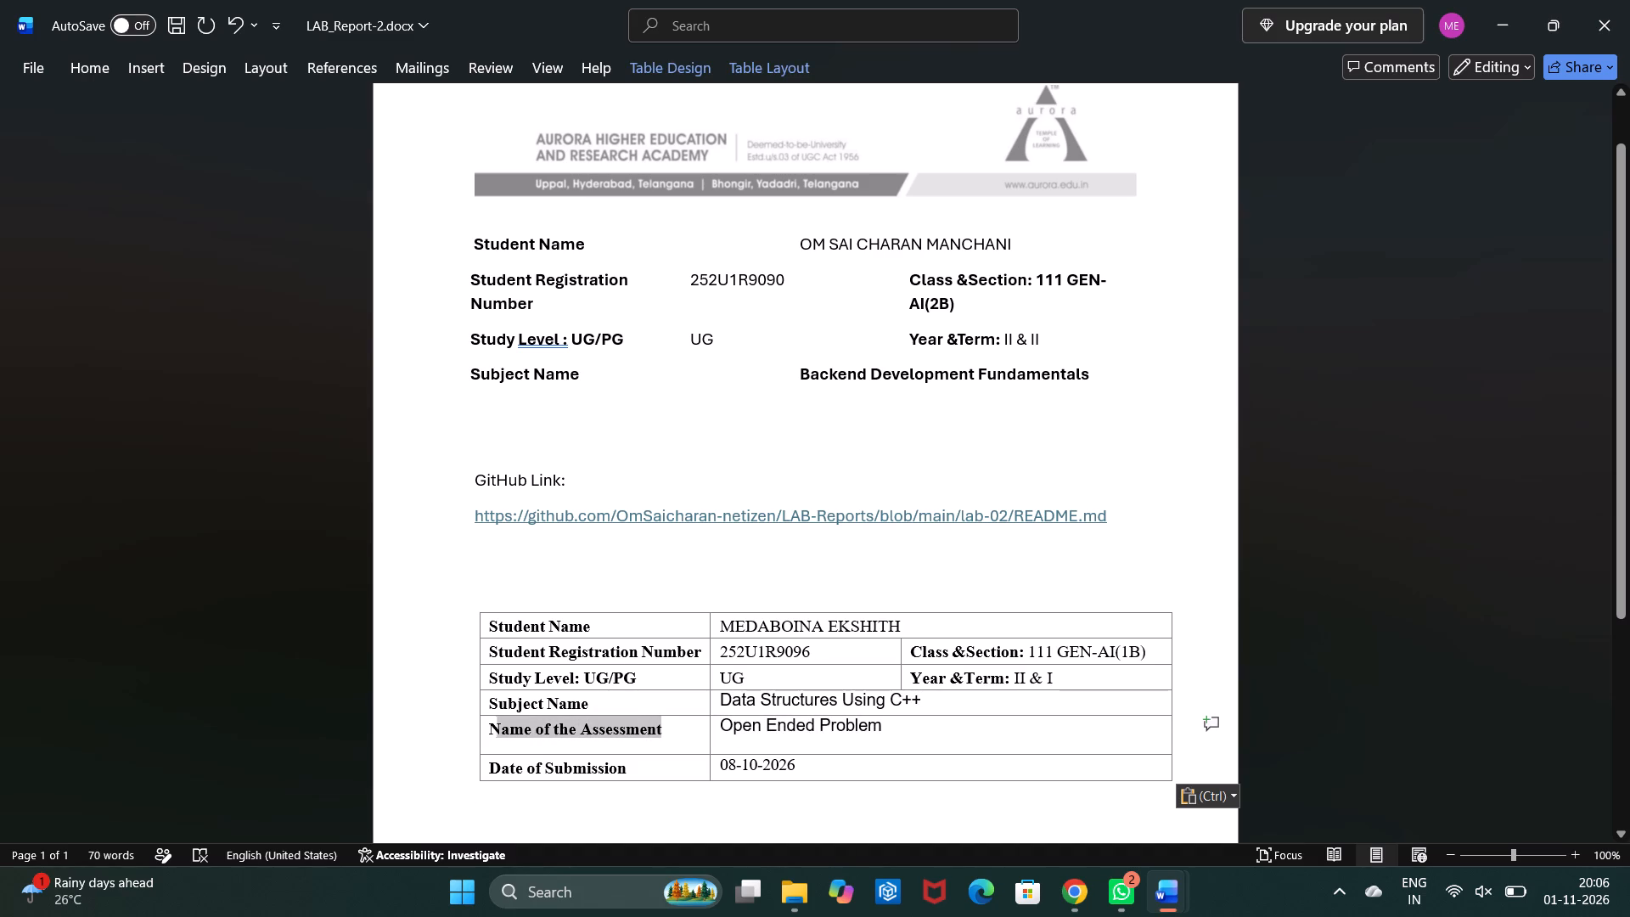
pyautogui.moveTo(522, 735); pyautogui.dragTo(496, 738)
pyautogui.press('BackSpace')
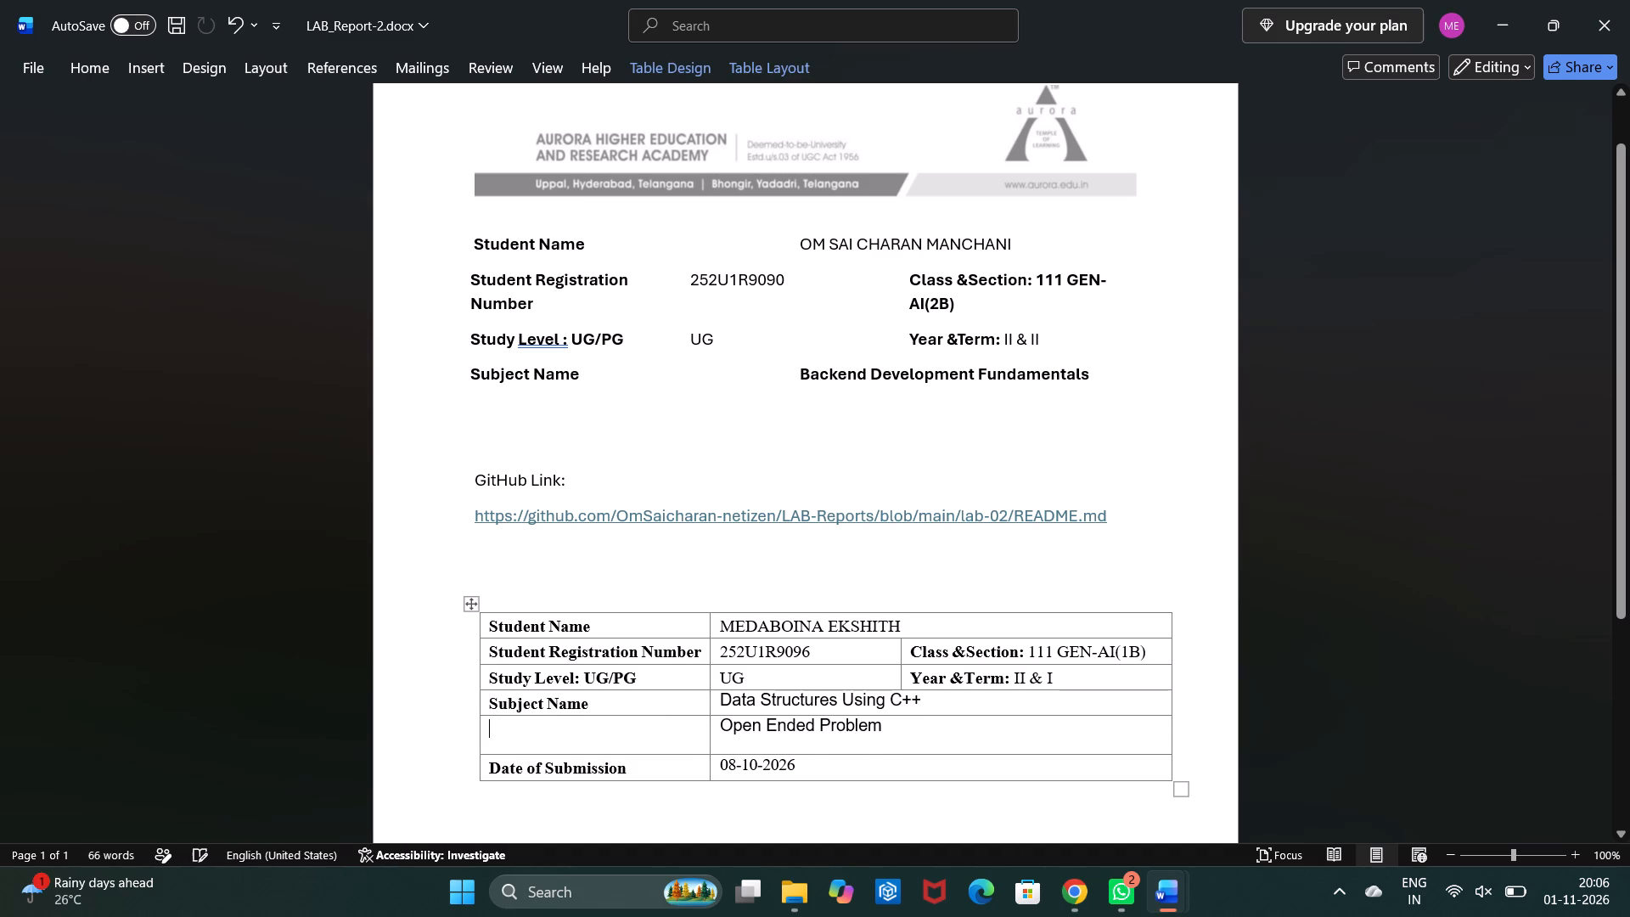
# Clear the value "Open Ended Problem" from the row above Date of Submission in the pasted table.
pyautogui.click(889, 728)
pyautogui.press('BackSpace')
pyautogui.press('BackSpace')
pyautogui.press('BackSpace')
pyautogui.press('BackSpace')
pyautogui.press('BackSpace')
pyautogui.press('BackSpace')
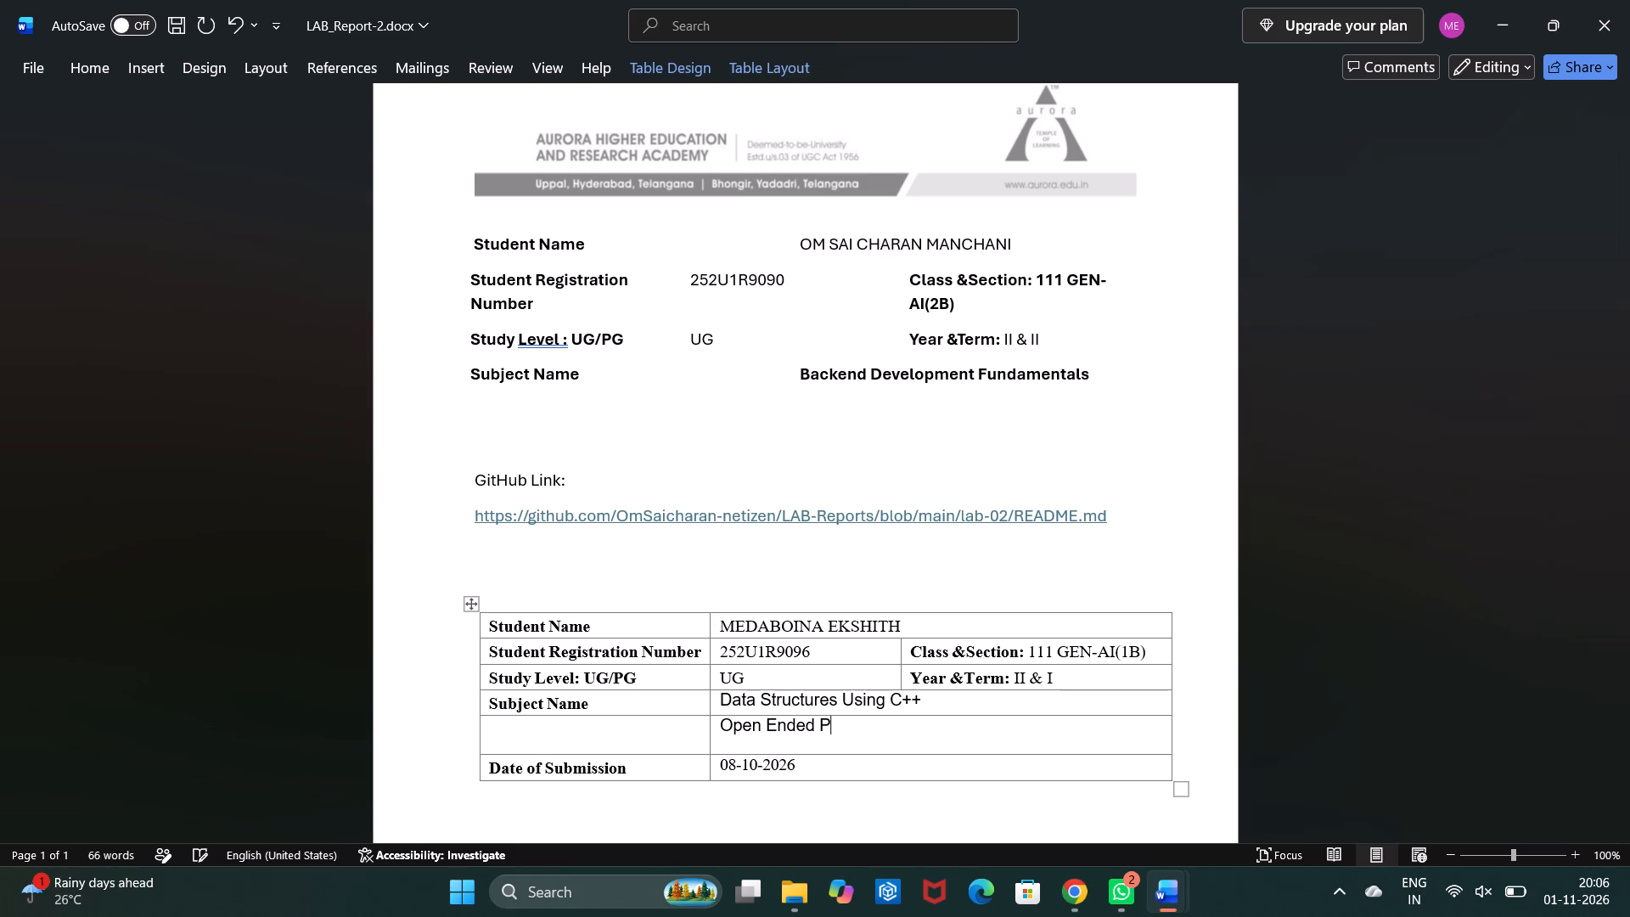
pyautogui.press('BackSpace')
pyautogui.press('BackSpace')
pyautogui.press('BackSpace')
pyautogui.press('BackSpace')
pyautogui.press('BackSpace')
pyautogui.press('BackSpace')
pyautogui.press('BackSpace')
pyautogui.press('BackSpace')
pyautogui.press('BackSpace')
pyautogui.press('BackSpace')
pyautogui.press('BackSpace')
pyautogui.press('BackSpace')
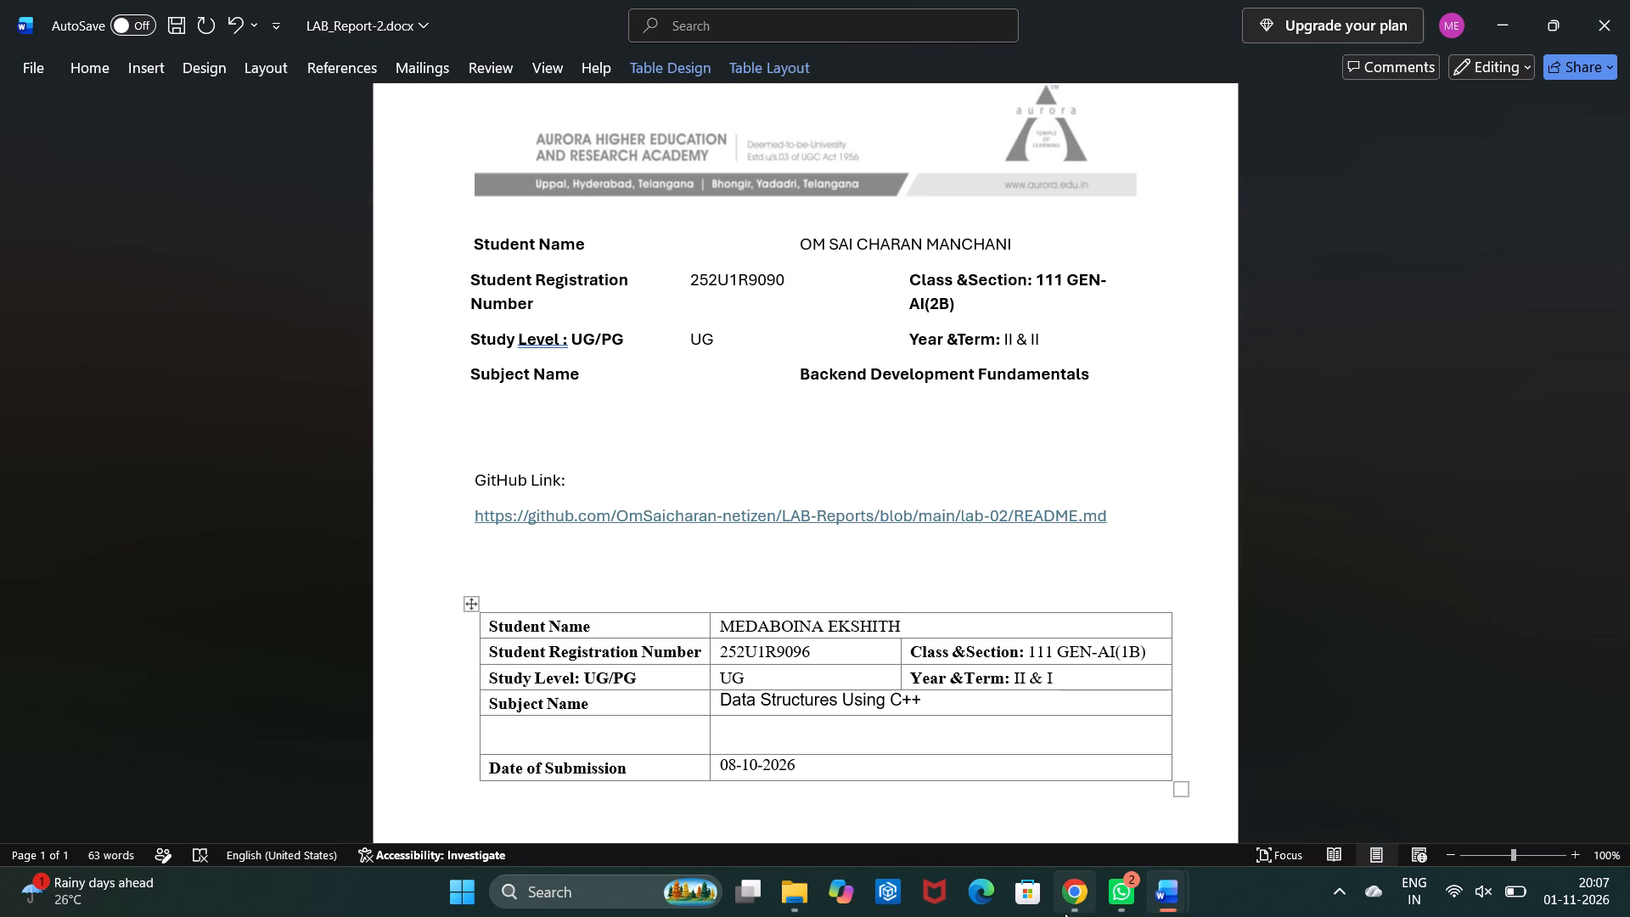
# Switch to the GitHub page of the nani repository in Chrome and open GitHub's global navigation.
pyautogui.click(1076, 808)
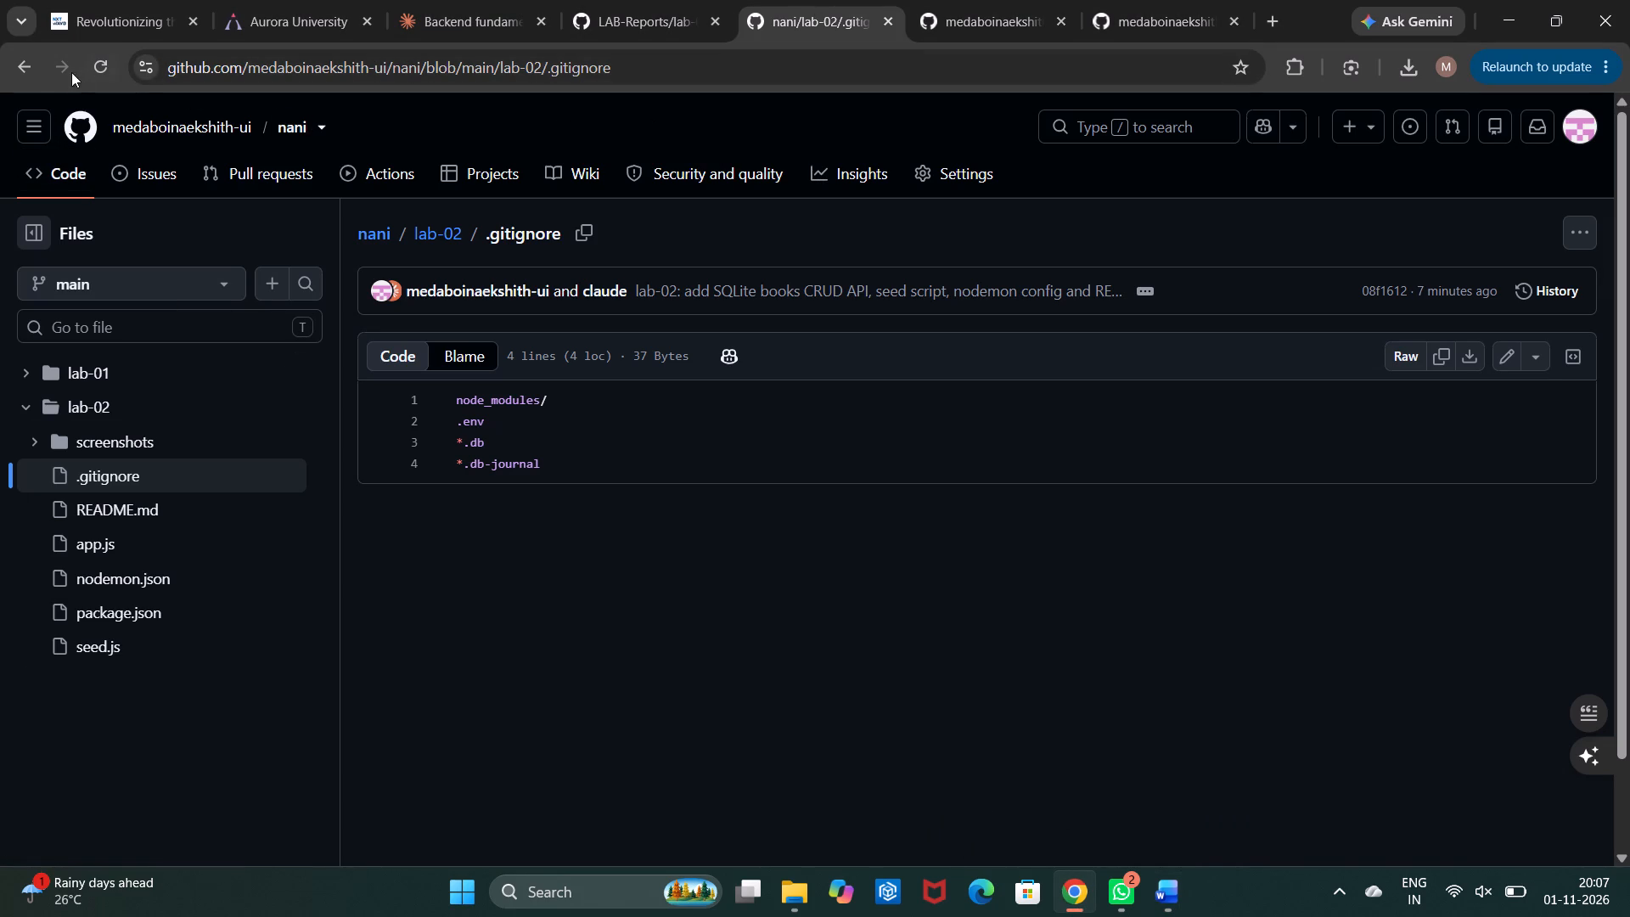
pyautogui.click(31, 232)
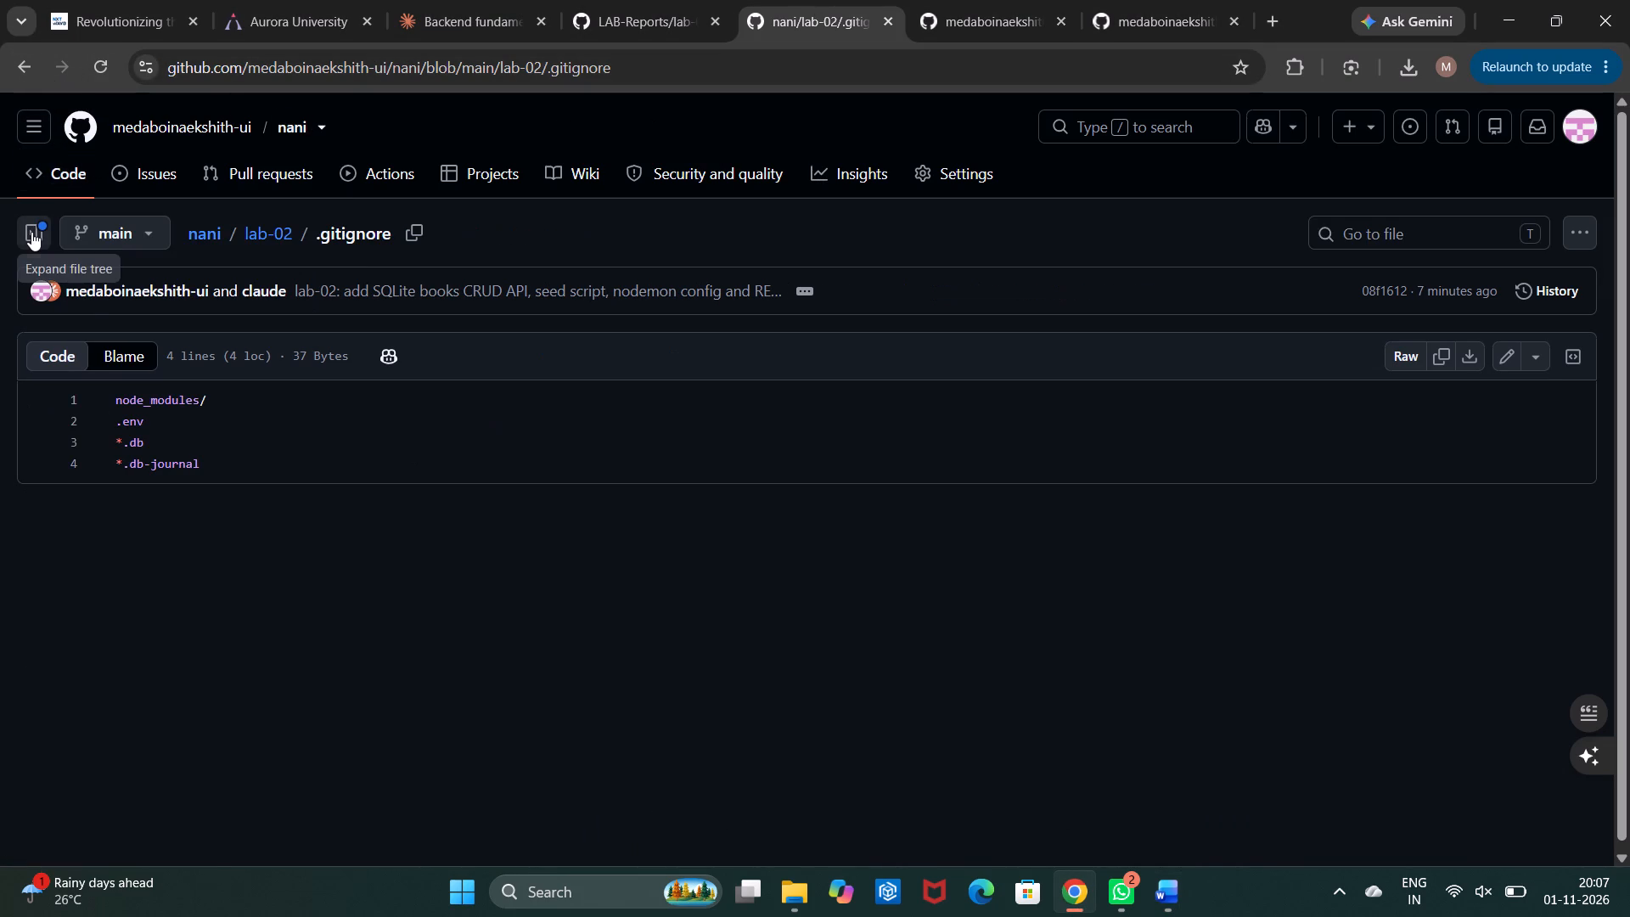
pyautogui.click(31, 232)
pyautogui.click(38, 127)
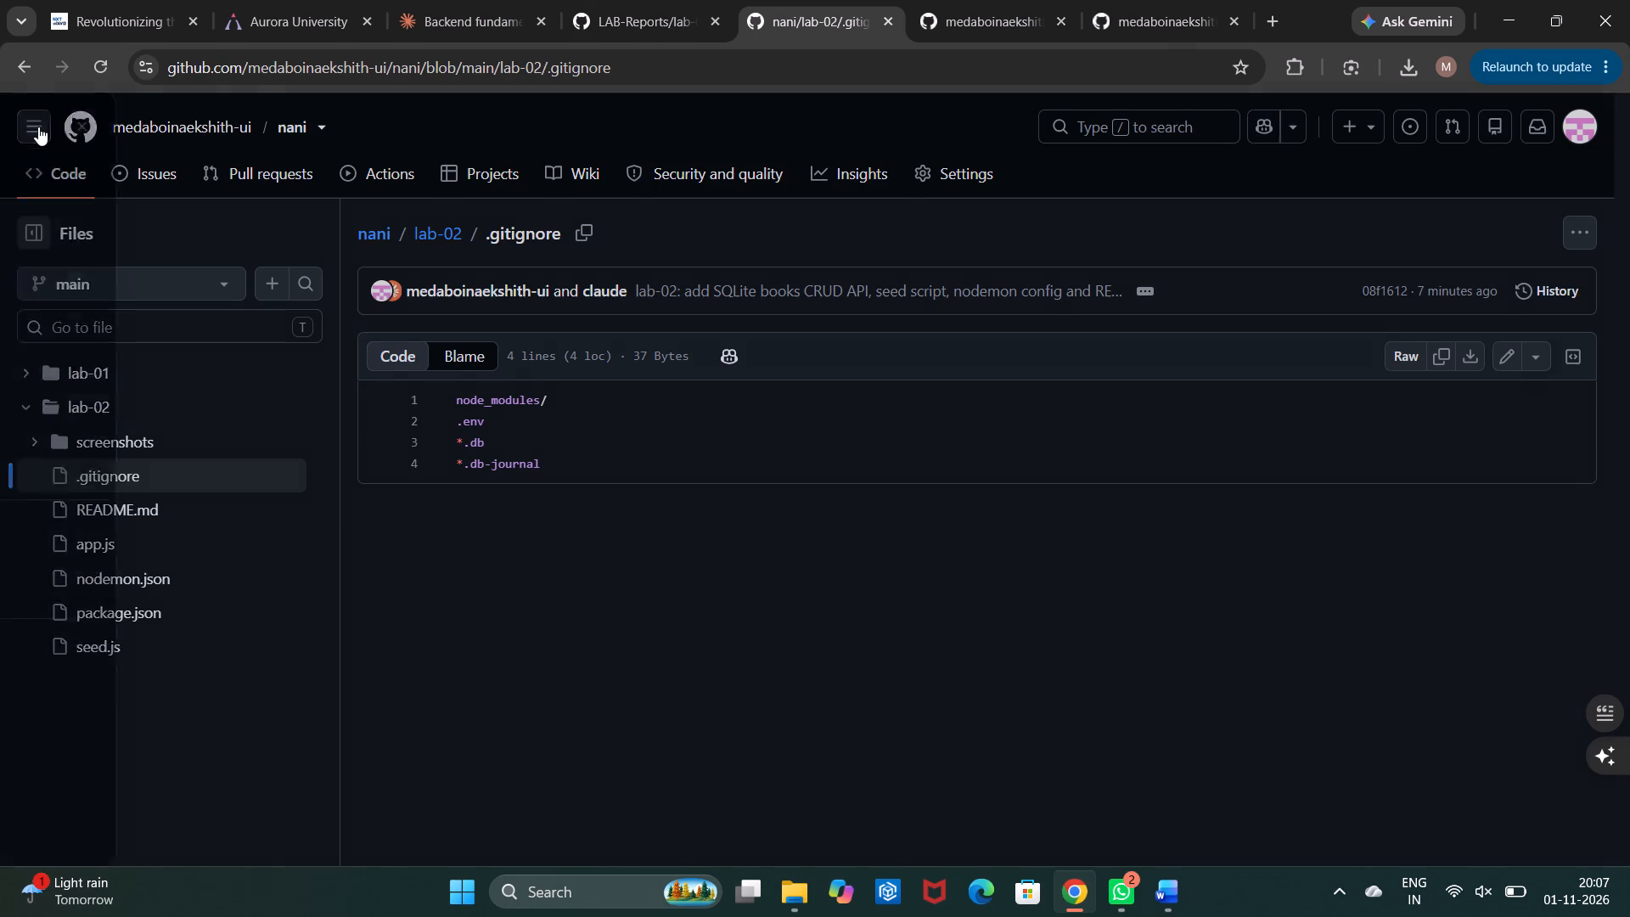
# Open the nani repository's main page from the top repositories and copy its web address.
pyautogui.click(99, 682)
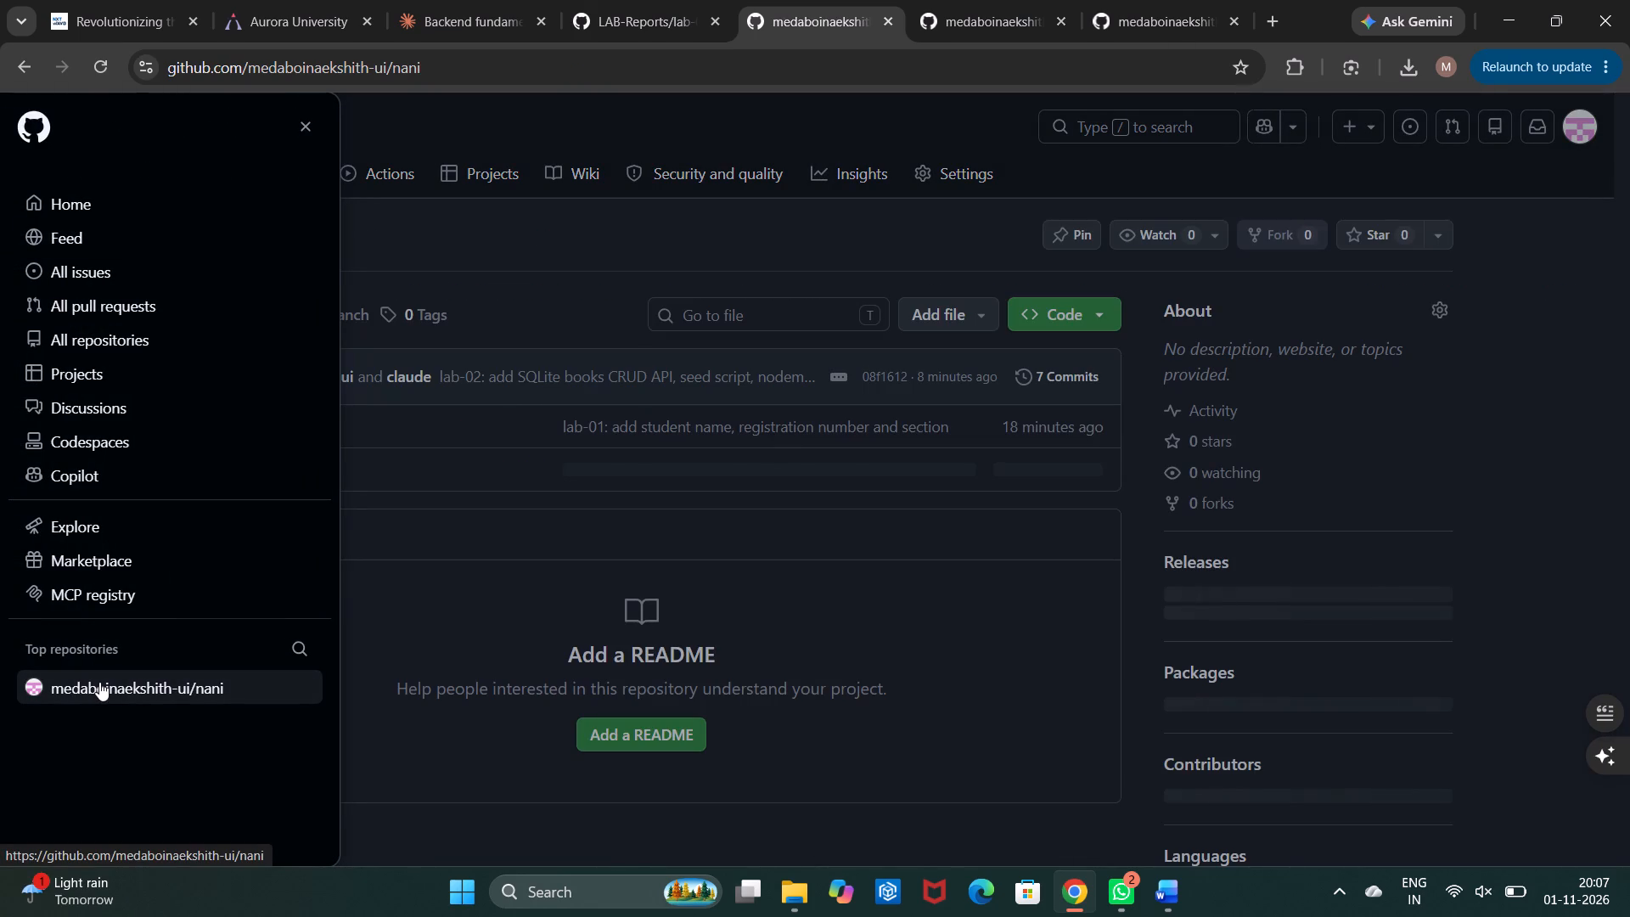
pyautogui.click(601, 533)
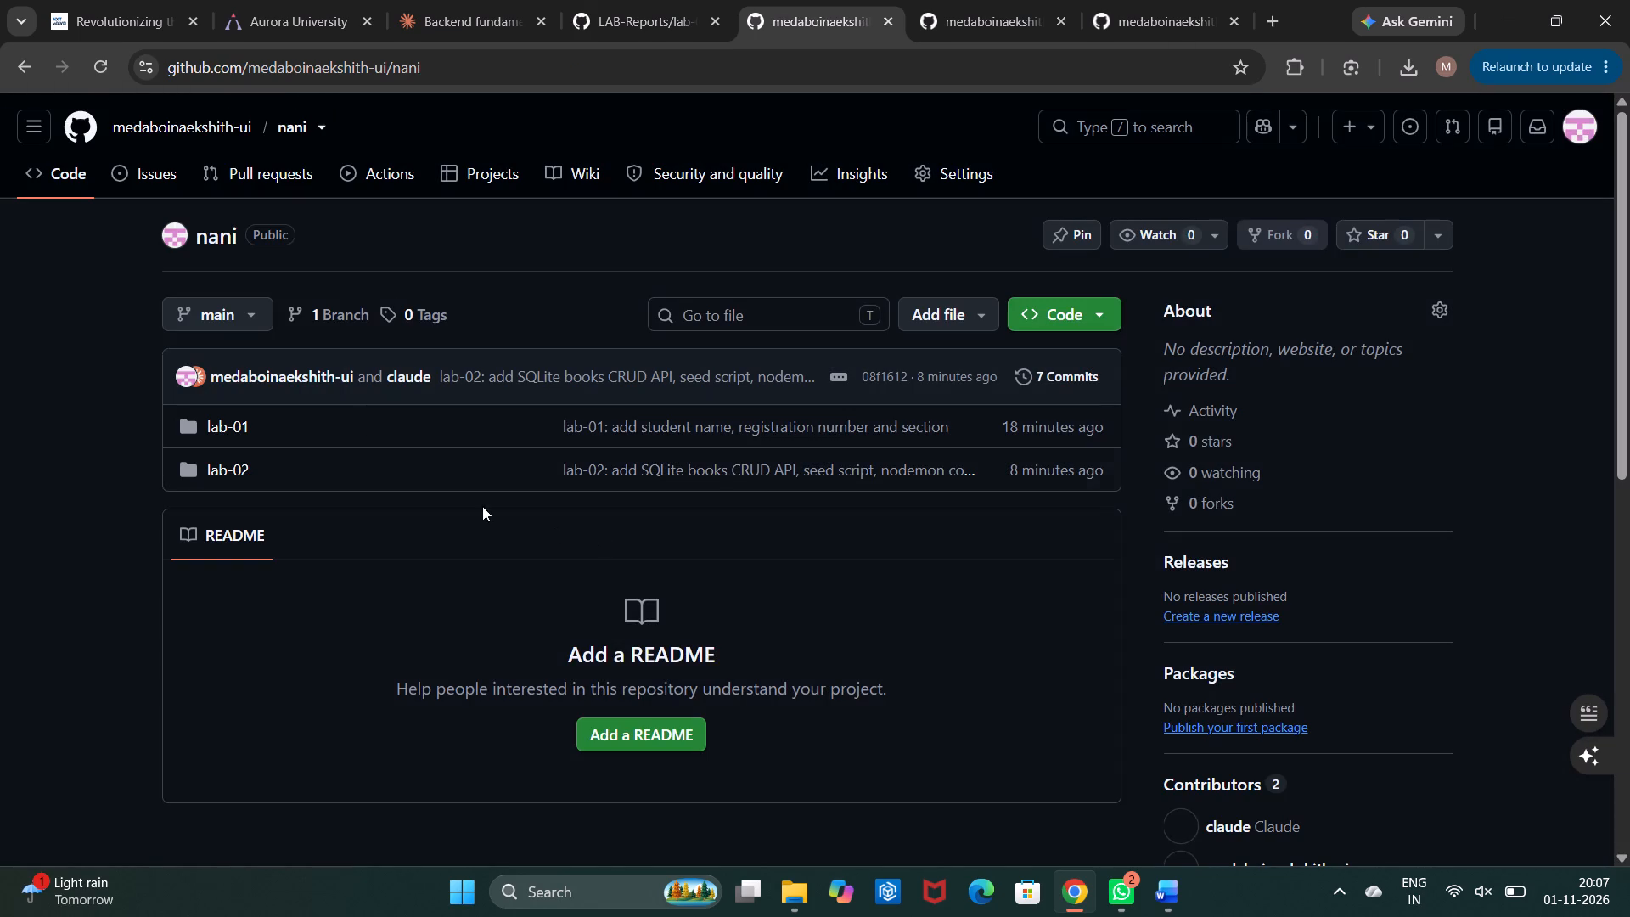
pyautogui.moveTo(480, 75); pyautogui.dragTo(101, 56)
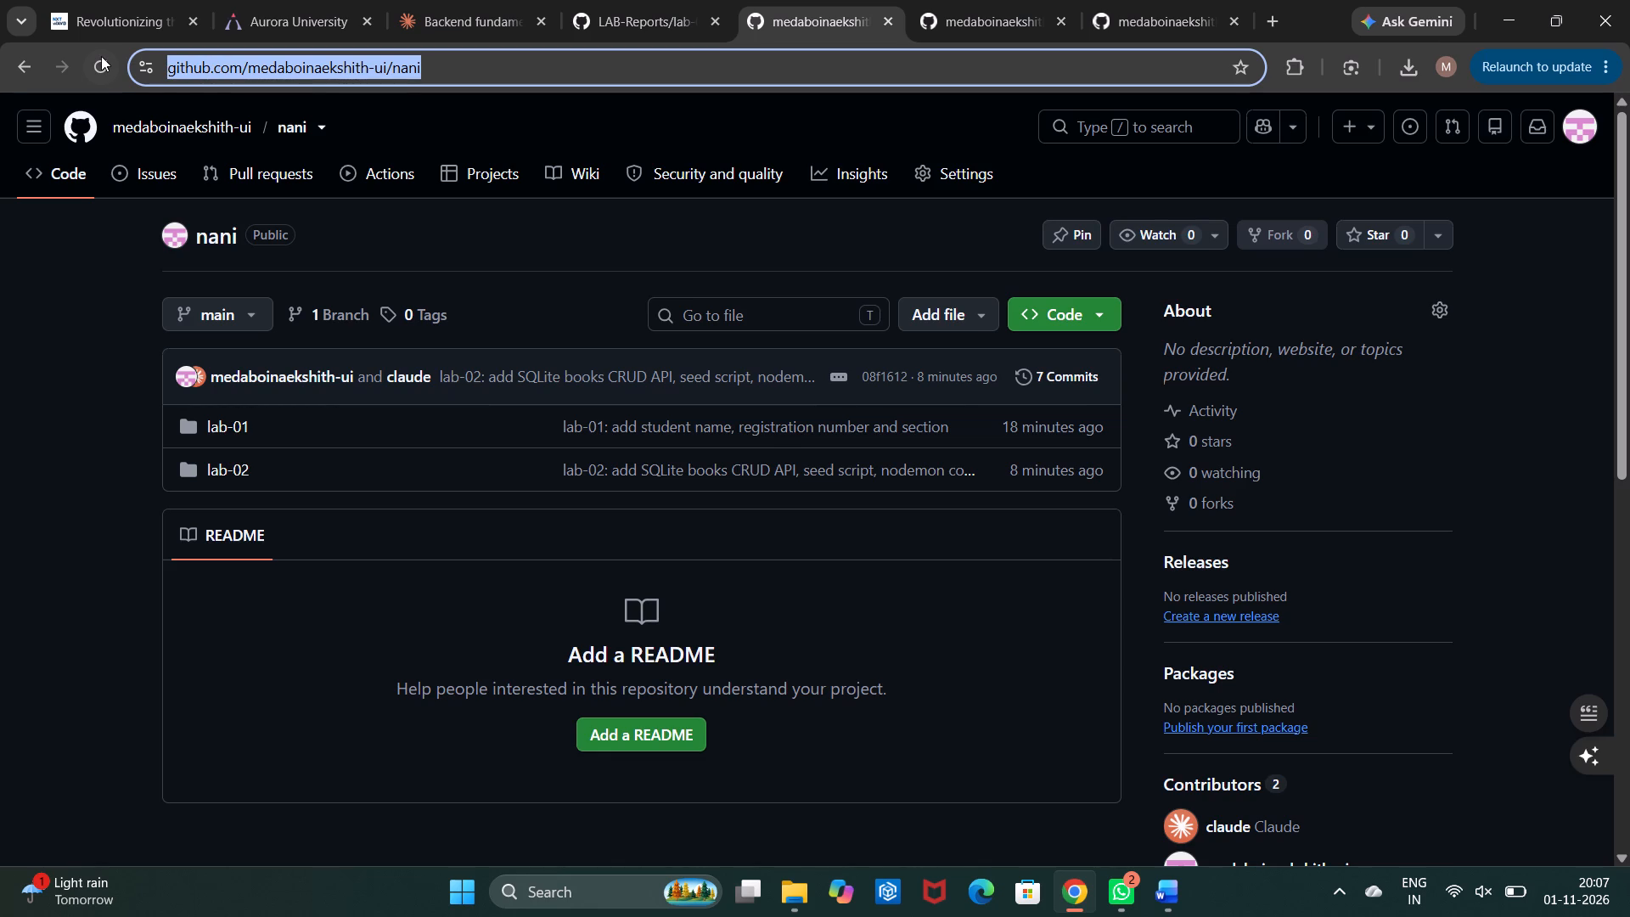
pyautogui.hotkey('ctrl', 'c')
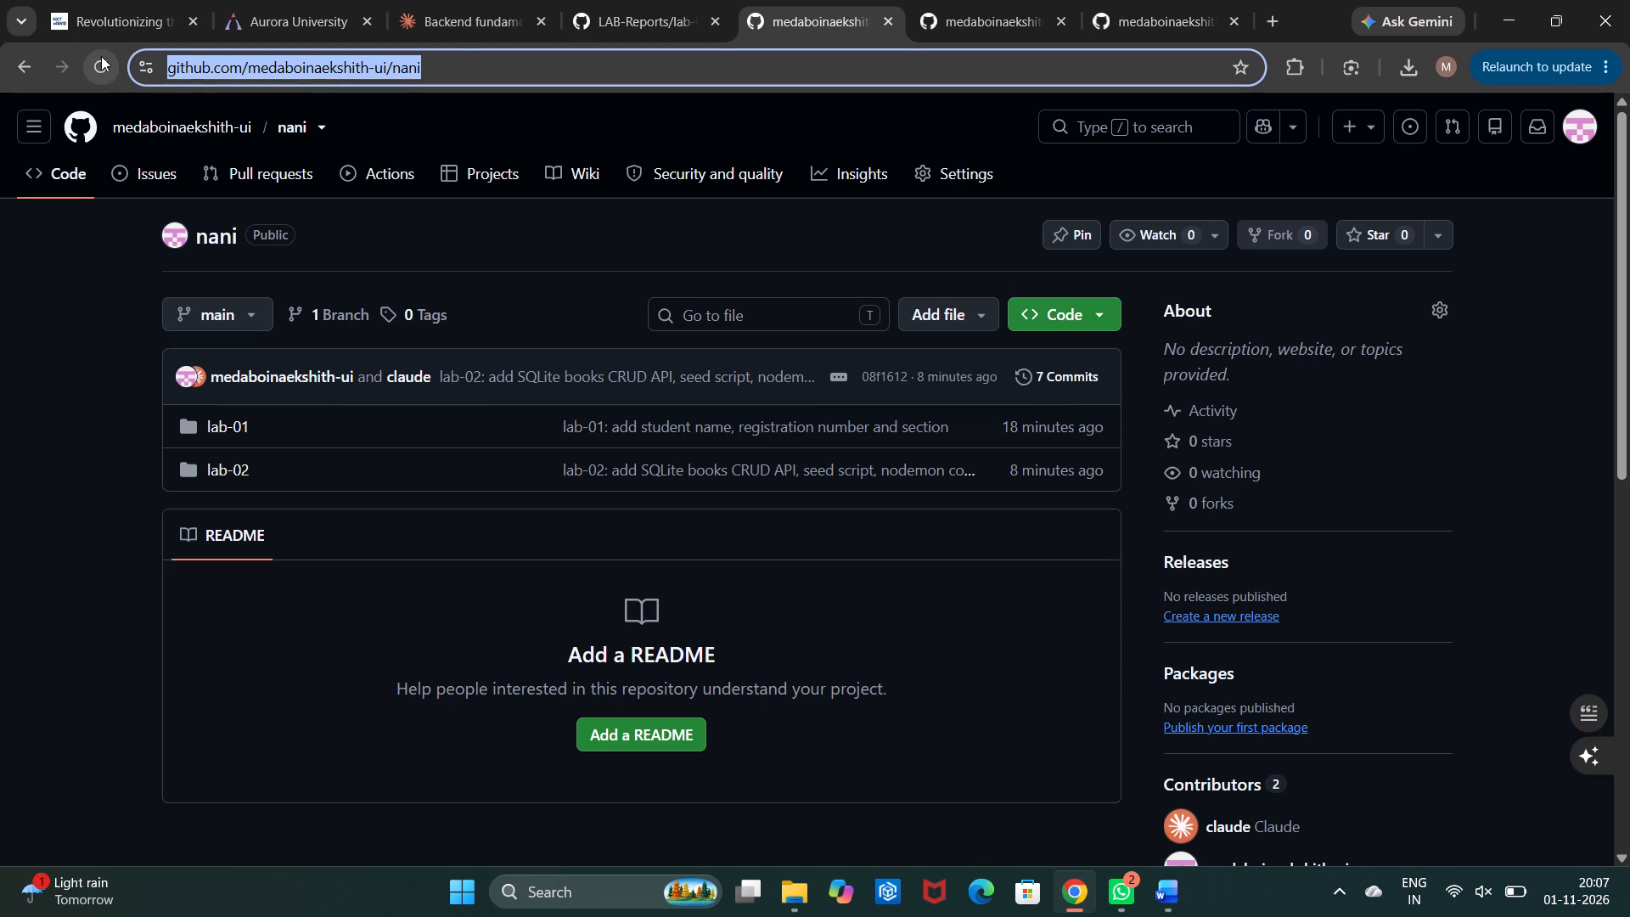
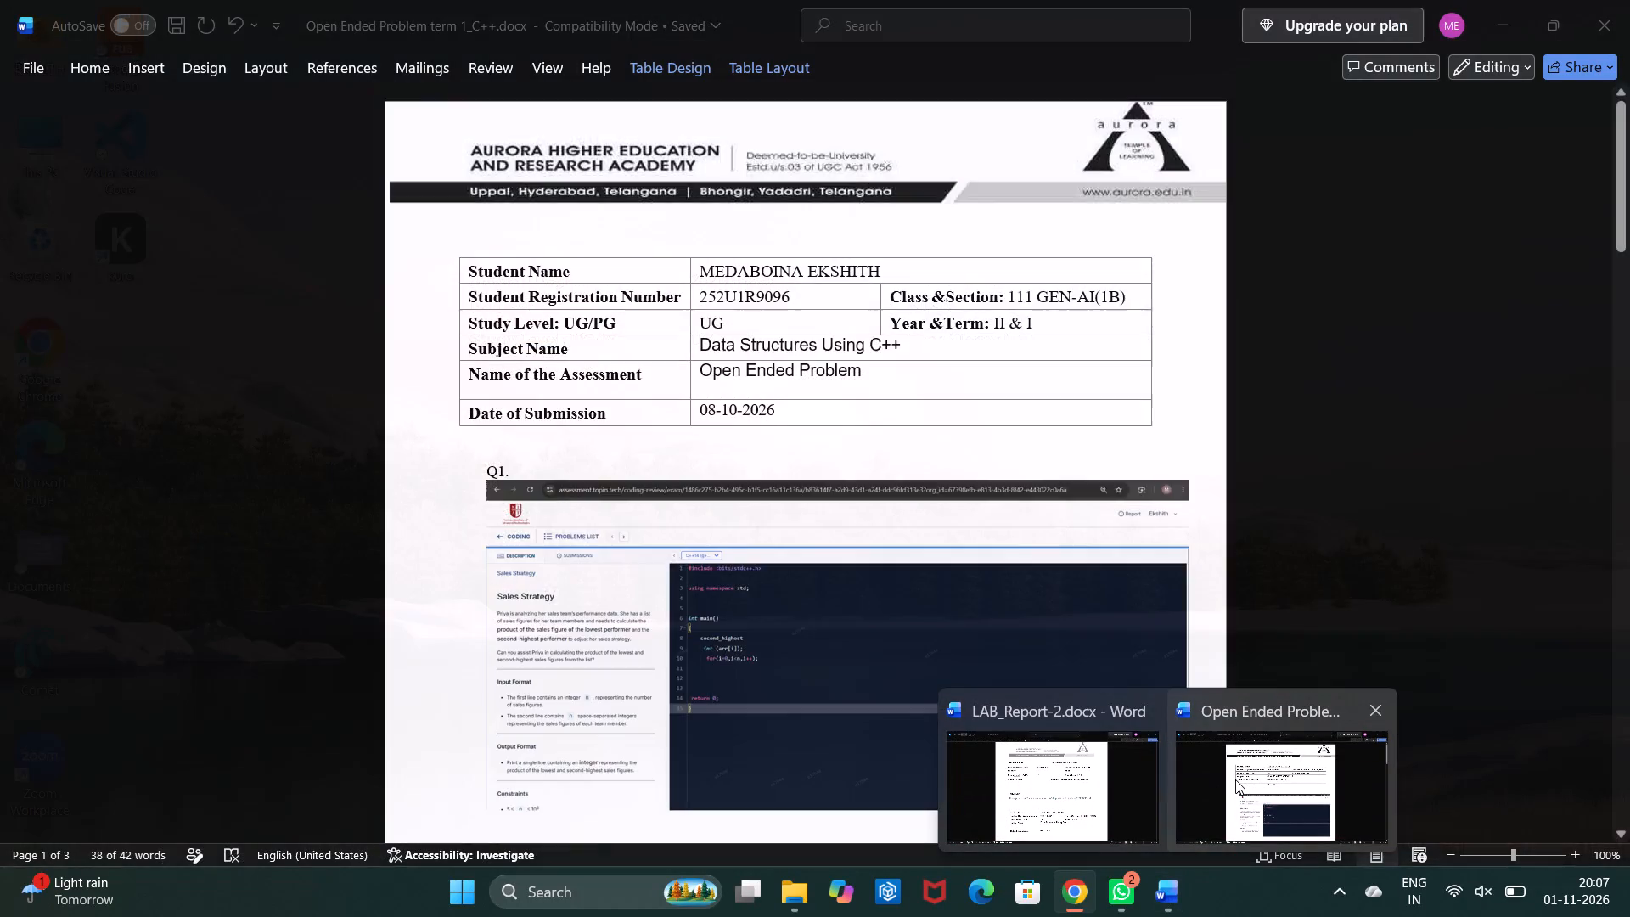
# Switch to LAB_Report-2.docx in Word and erase the vertical divider in the blank row above Date of Submission with the table Eraser.
pyautogui.click(1127, 774)
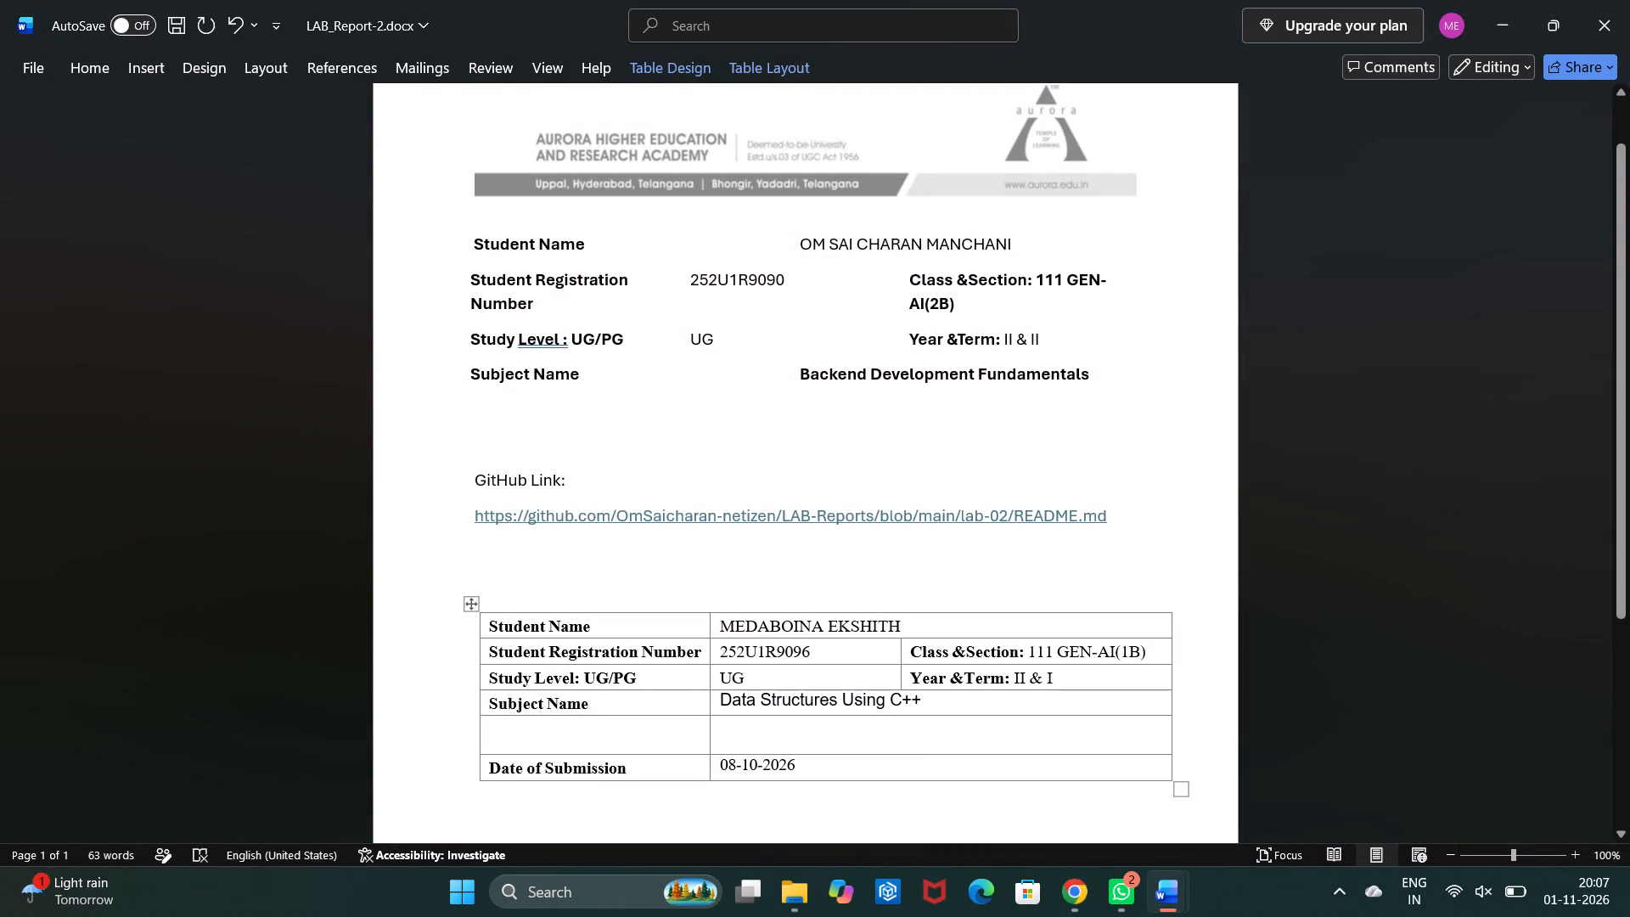
pyautogui.click(751, 69)
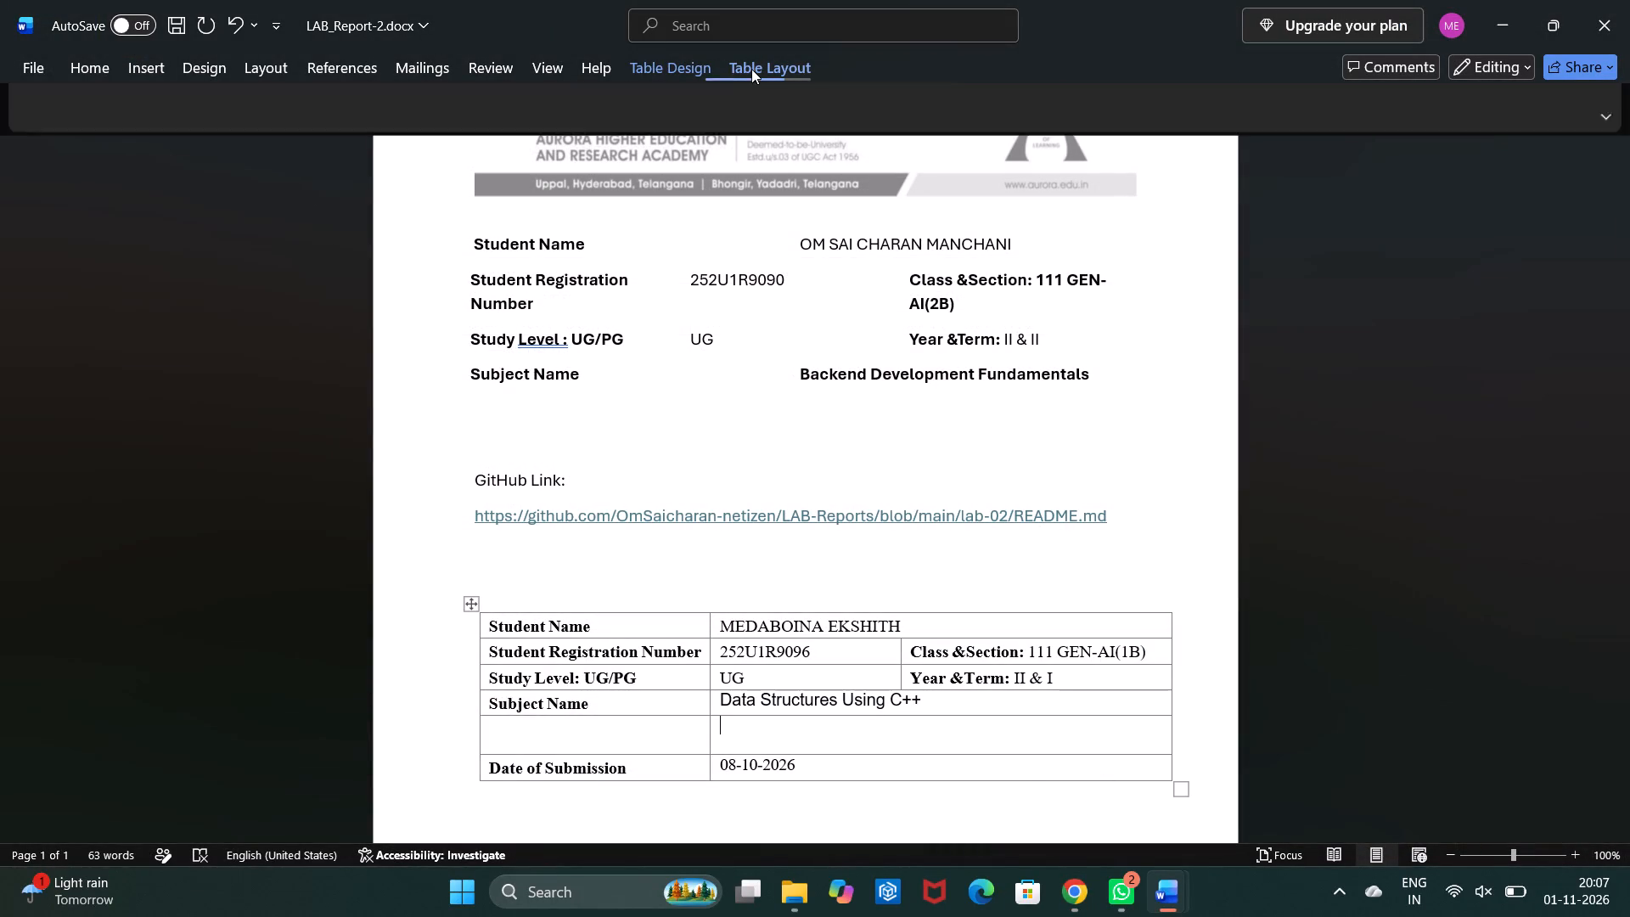
pyautogui.click(700, 65)
pyautogui.click(785, 59)
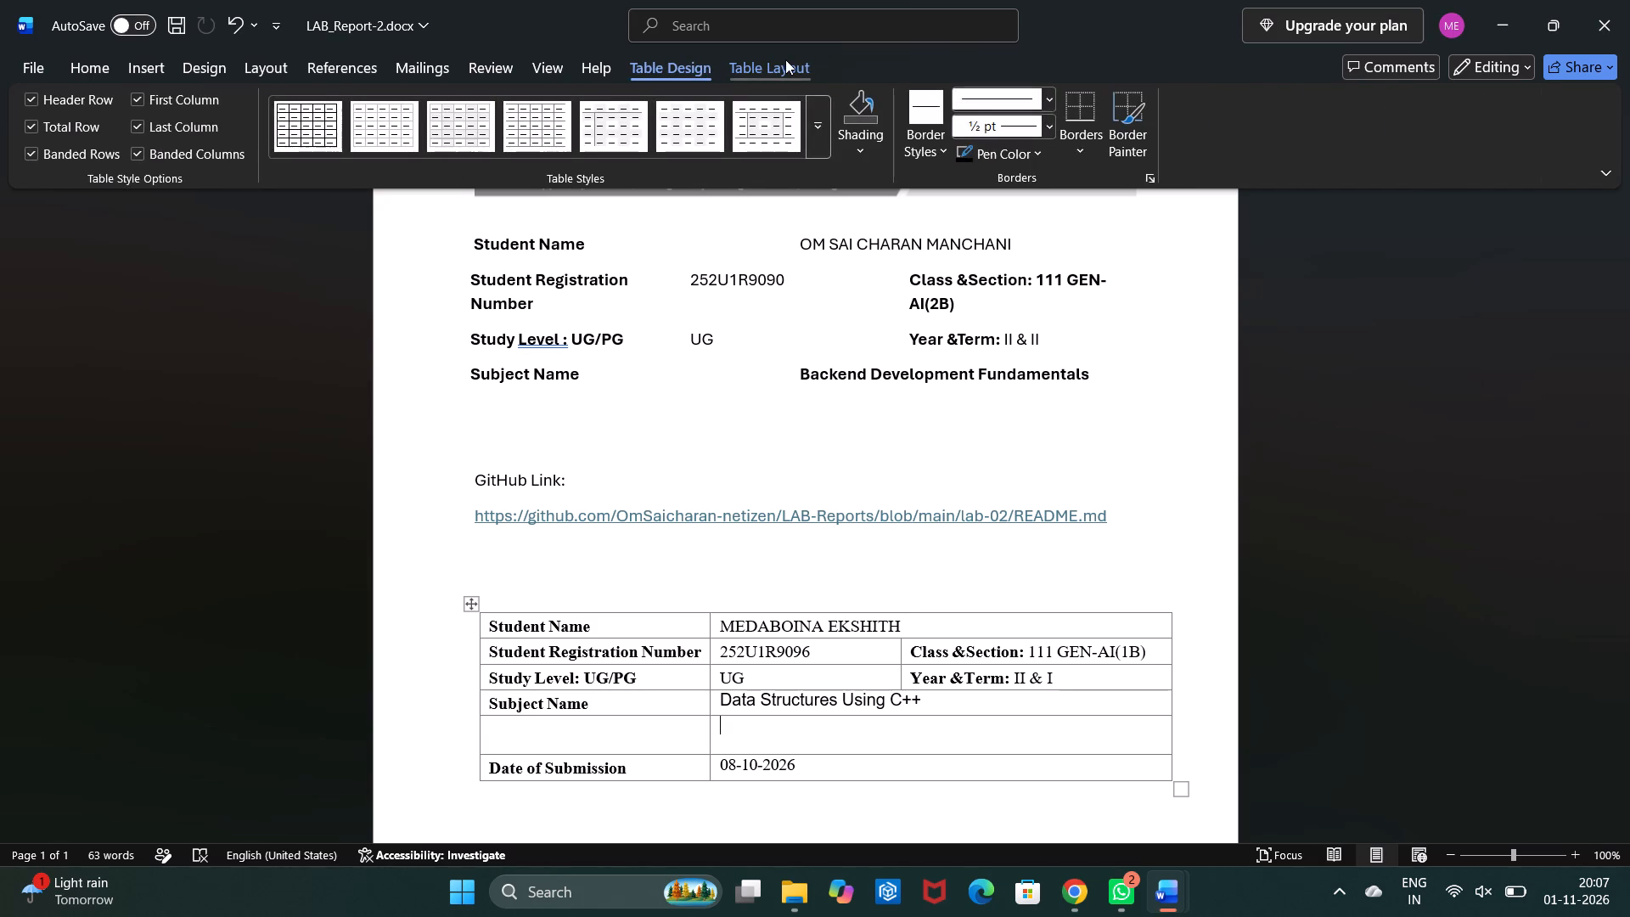
pyautogui.click(235, 137)
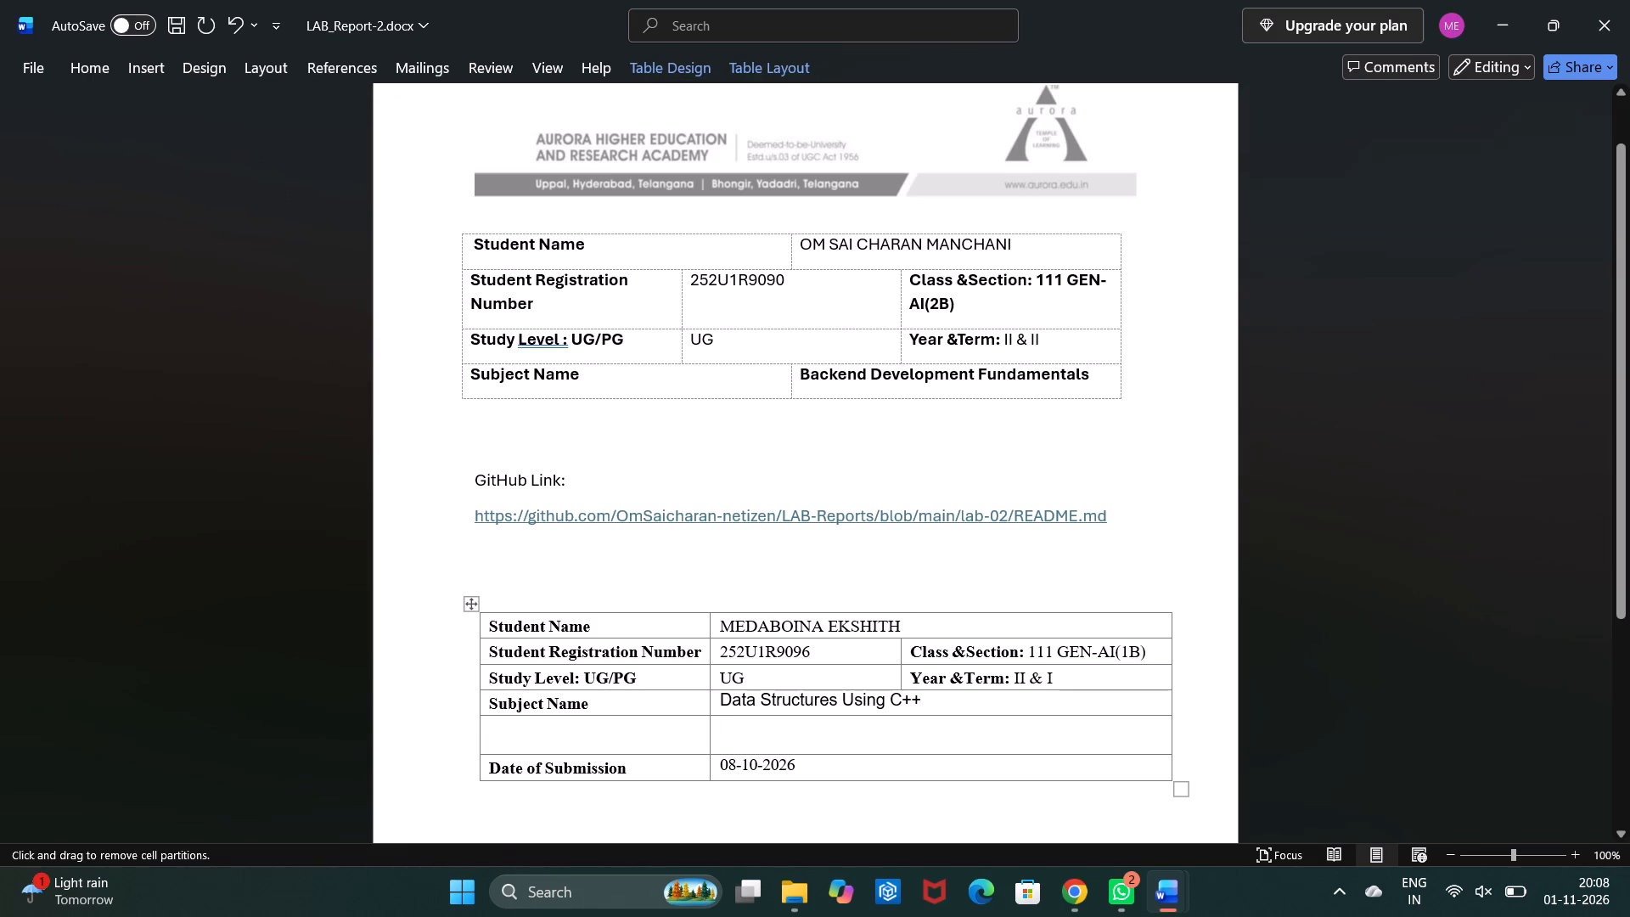
pyautogui.click(711, 734)
pyautogui.click(702, 757)
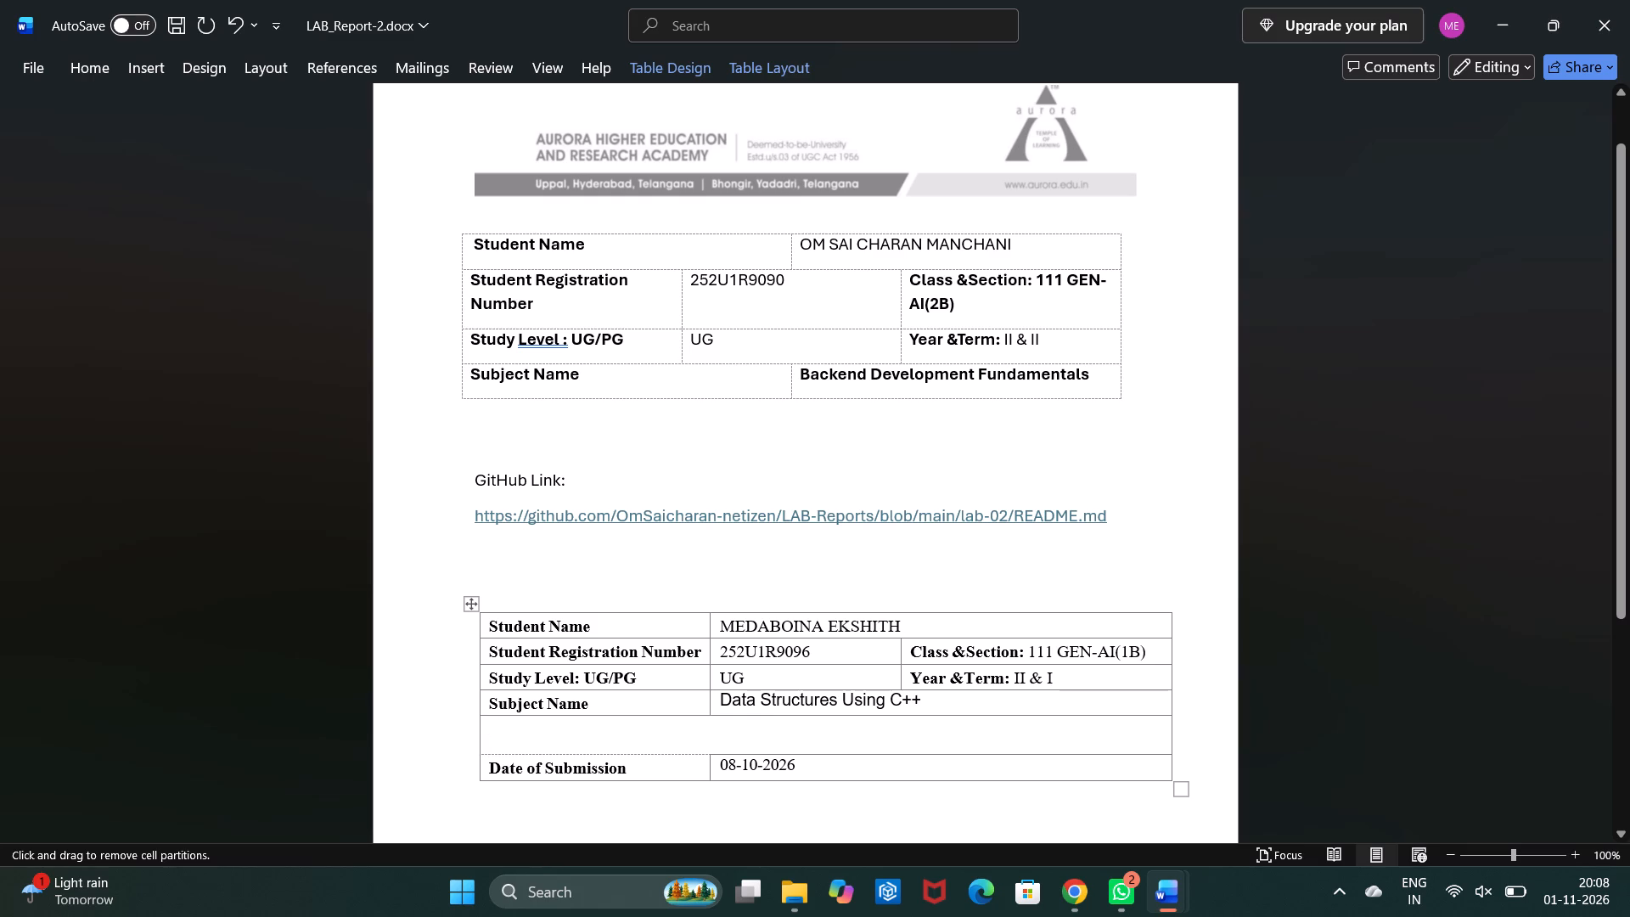
# Undo the mistaken cell-partition erasures in the empty row and the Date of Submission row of the bordered table.
pyautogui.click(801, 759)
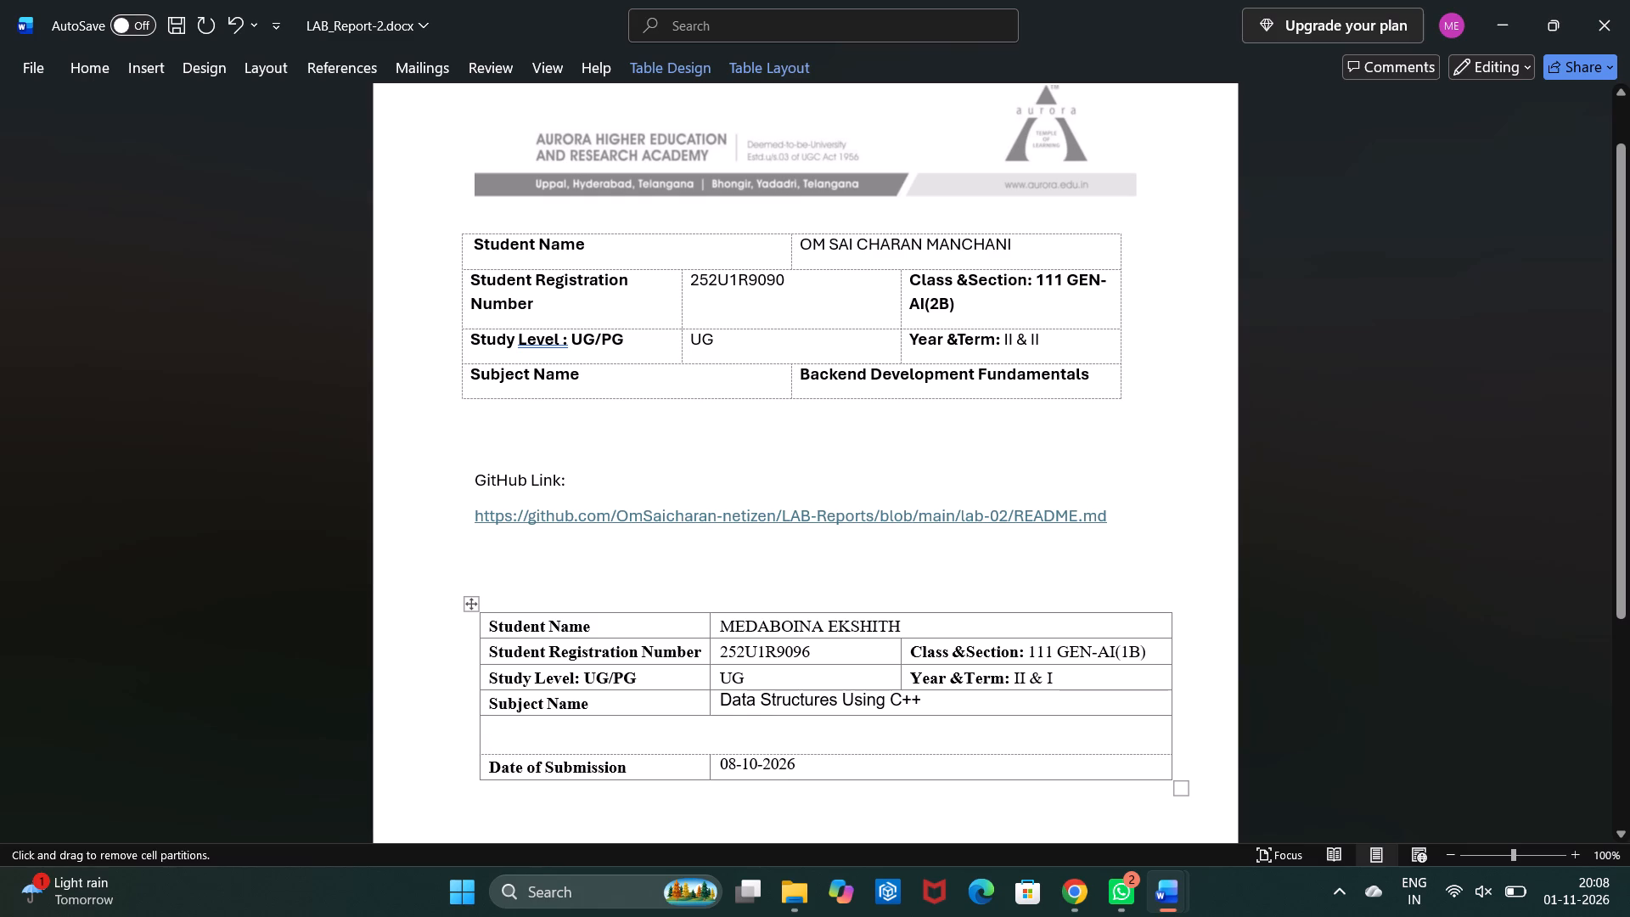
pyautogui.click(712, 775)
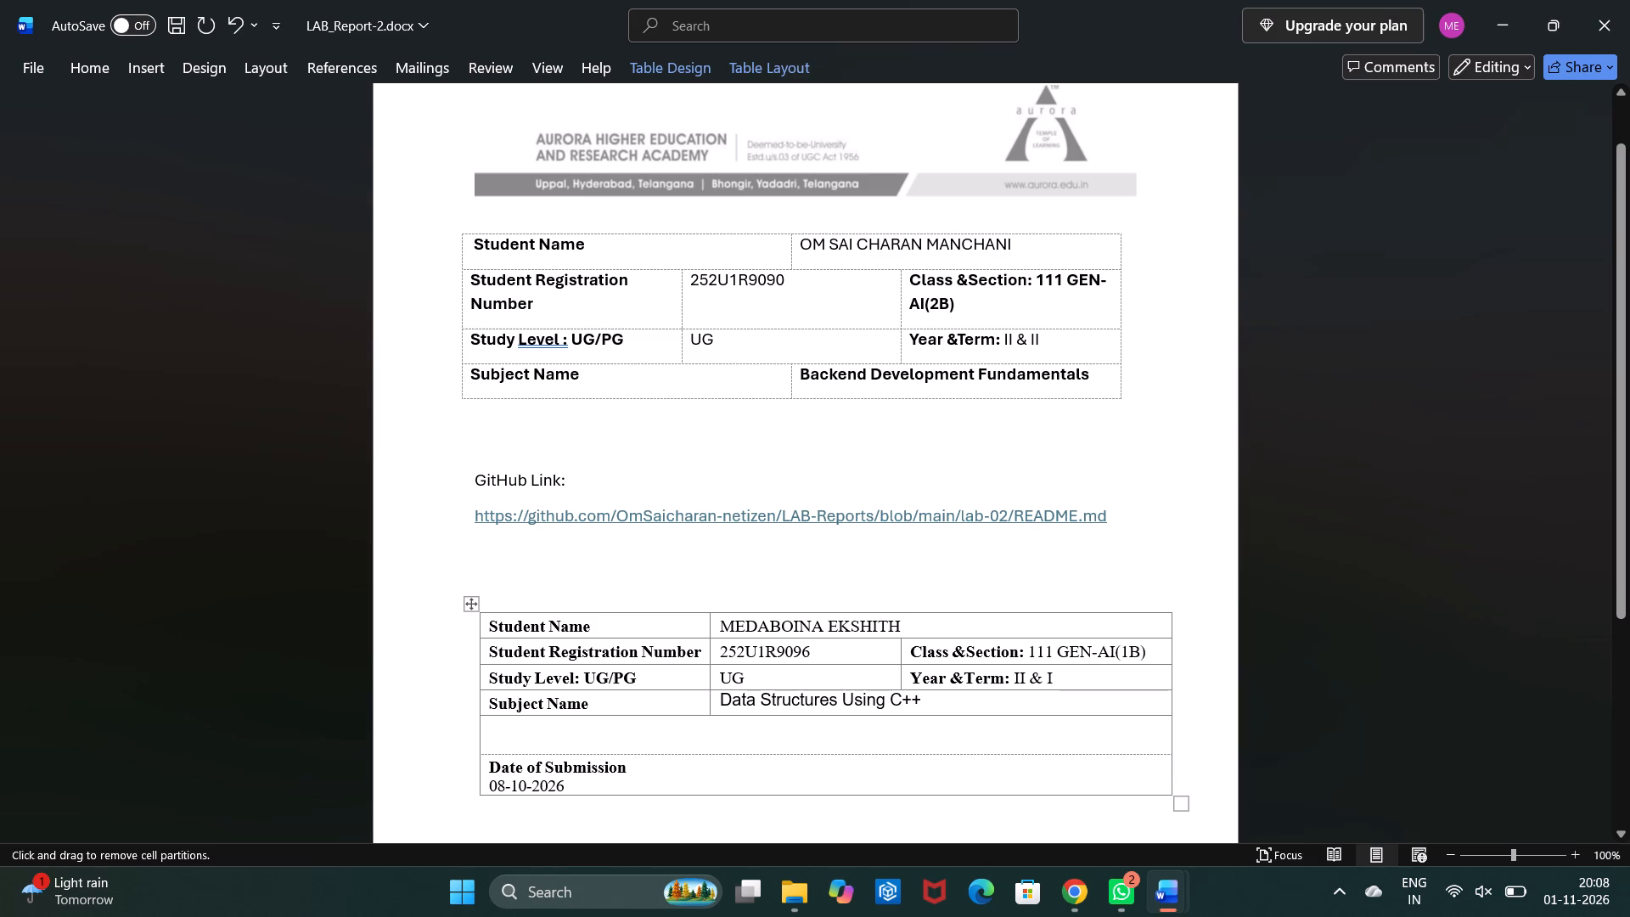
pyautogui.hotkey('ctrl', 'z')
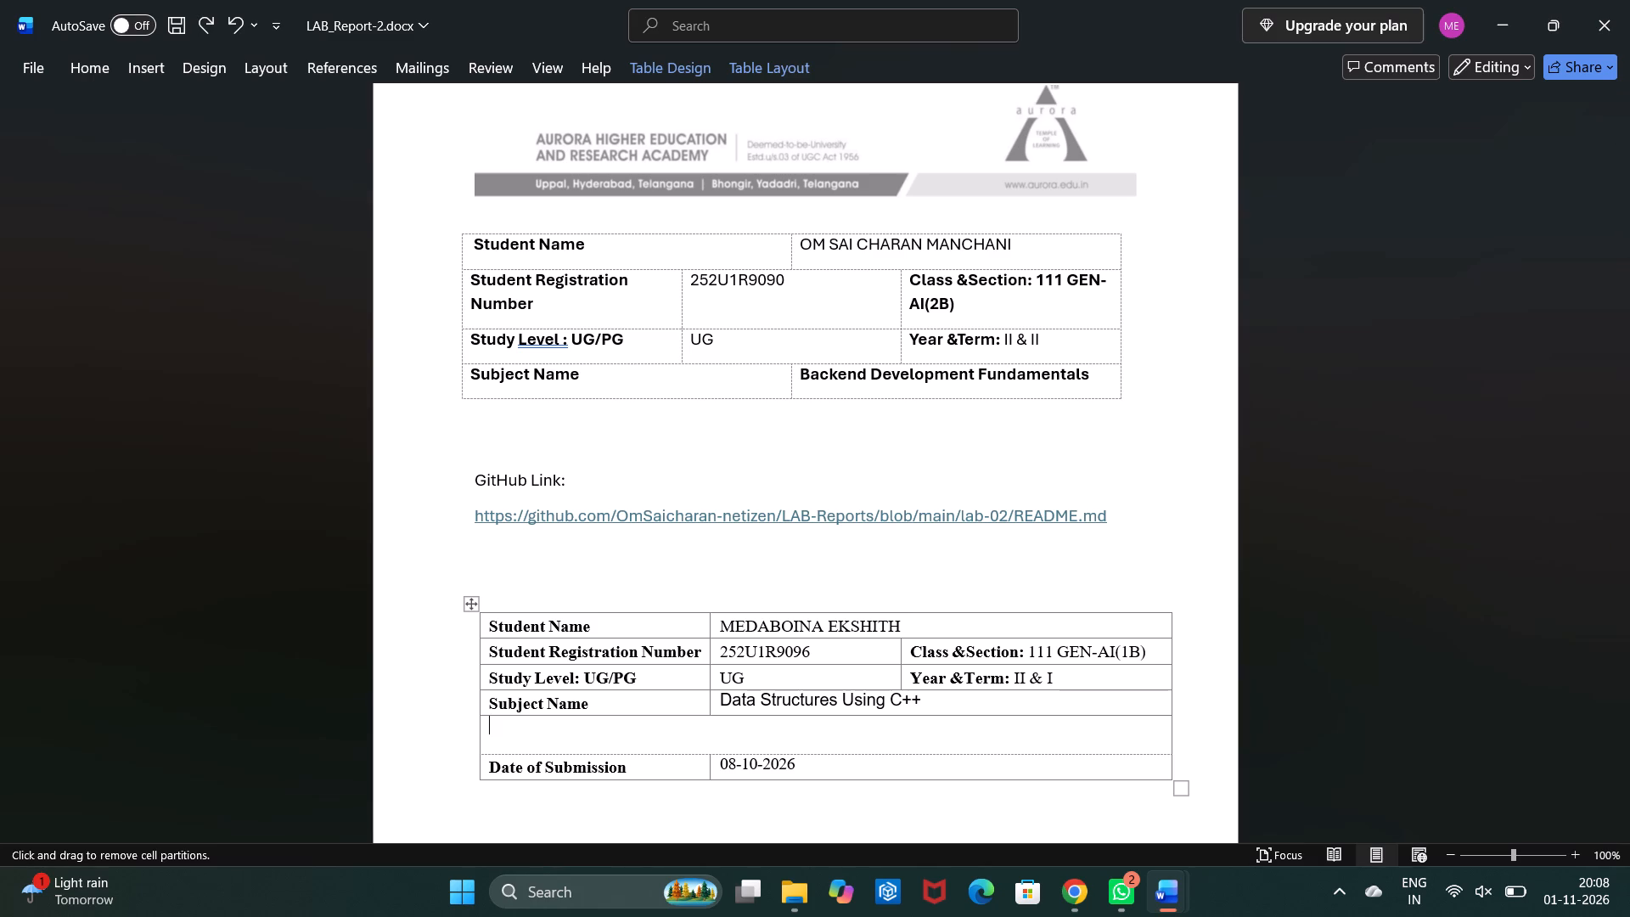
pyautogui.hotkey('ctrl', 'z')
pyautogui.keyDown('ctrl'); pyautogui.click(582, 769); pyautogui.keyUp('ctrl')
pyautogui.hotkey('ctrl', 'z')
pyautogui.hotkey('ctrl', 'z')
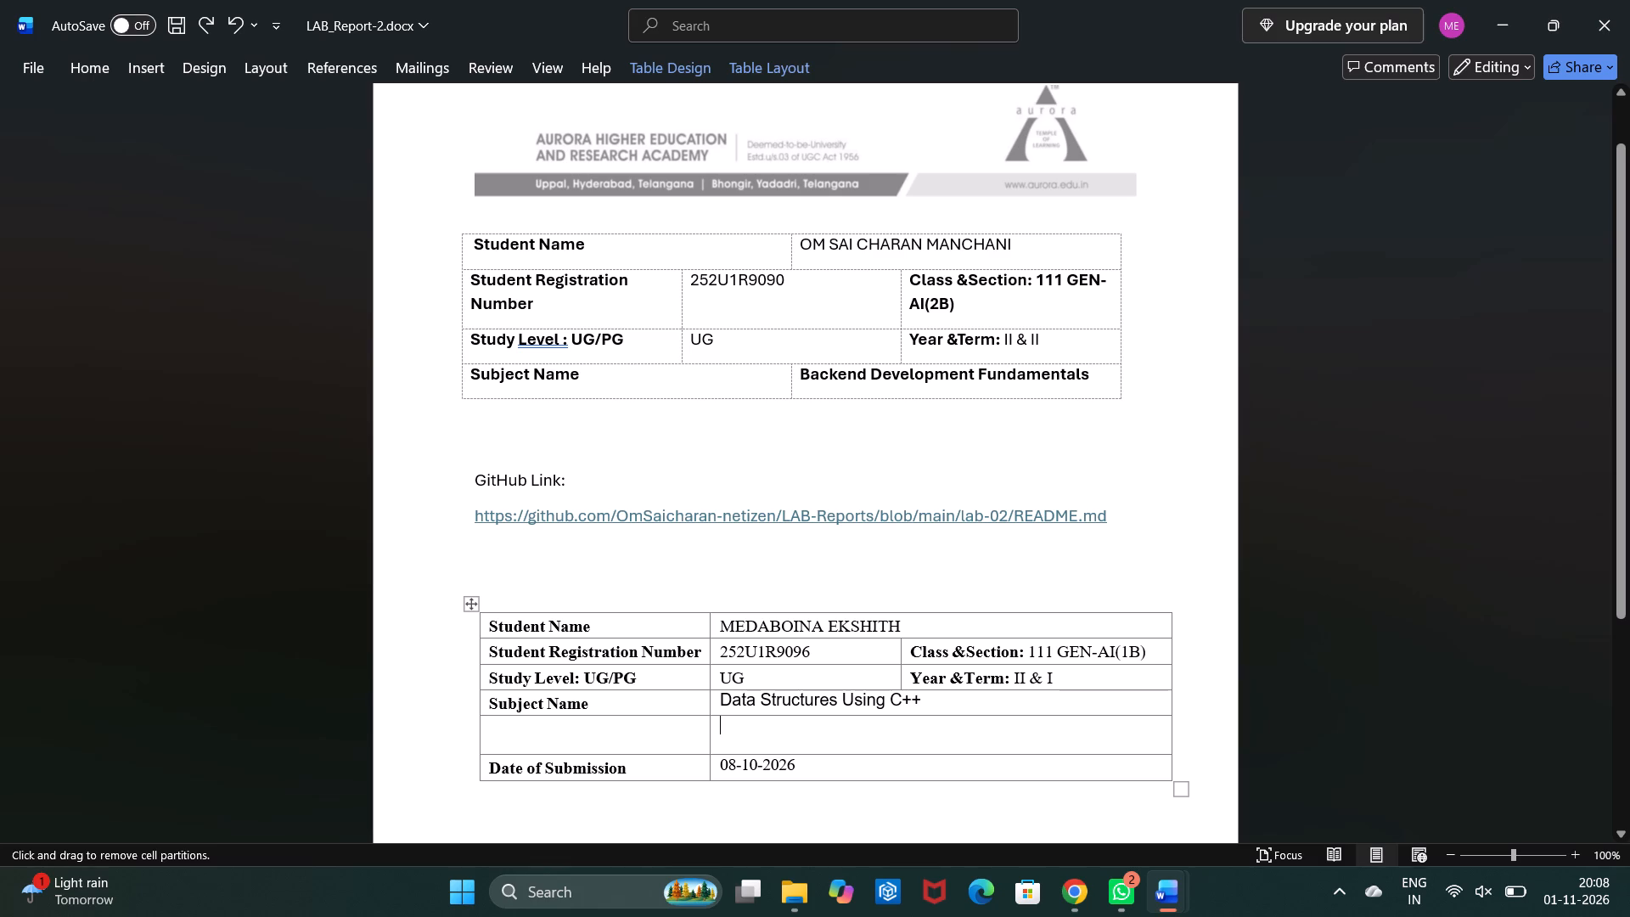
# Erase the border between the empty row and the Date of Submission row in both the label and value columns.
pyautogui.click(596, 755)
pyautogui.click(759, 757)
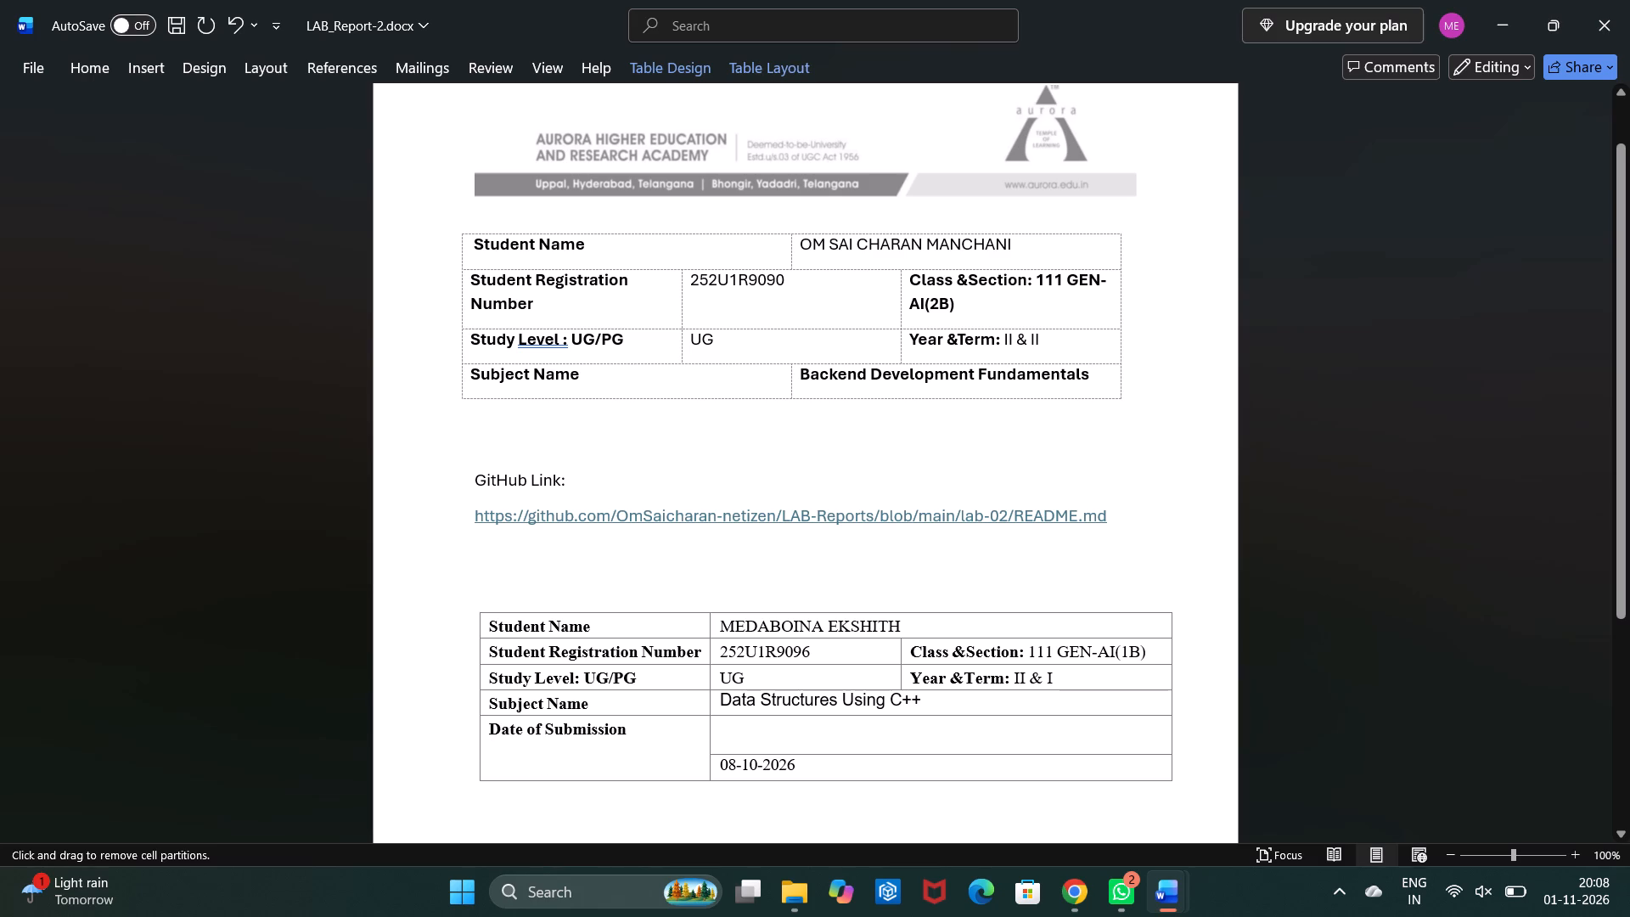
pyautogui.click(385, 433)
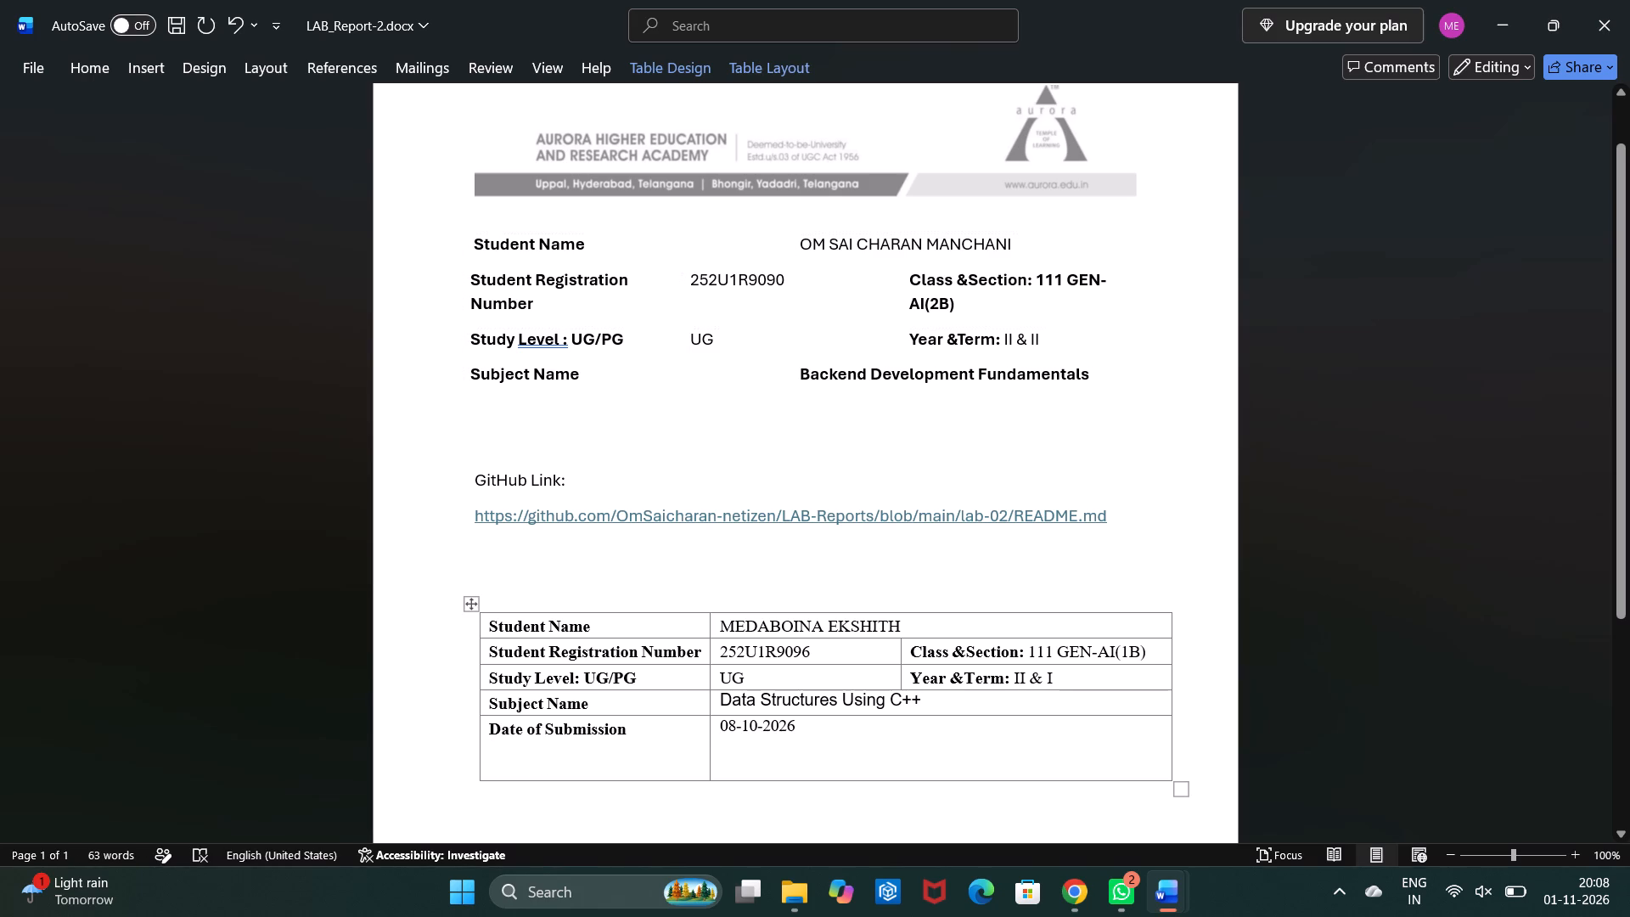
# Reduce the height of the Date of Submission row by raising the bordered table's bottom edge.
pyautogui.moveTo(638, 780); pyautogui.dragTo(642, 747)
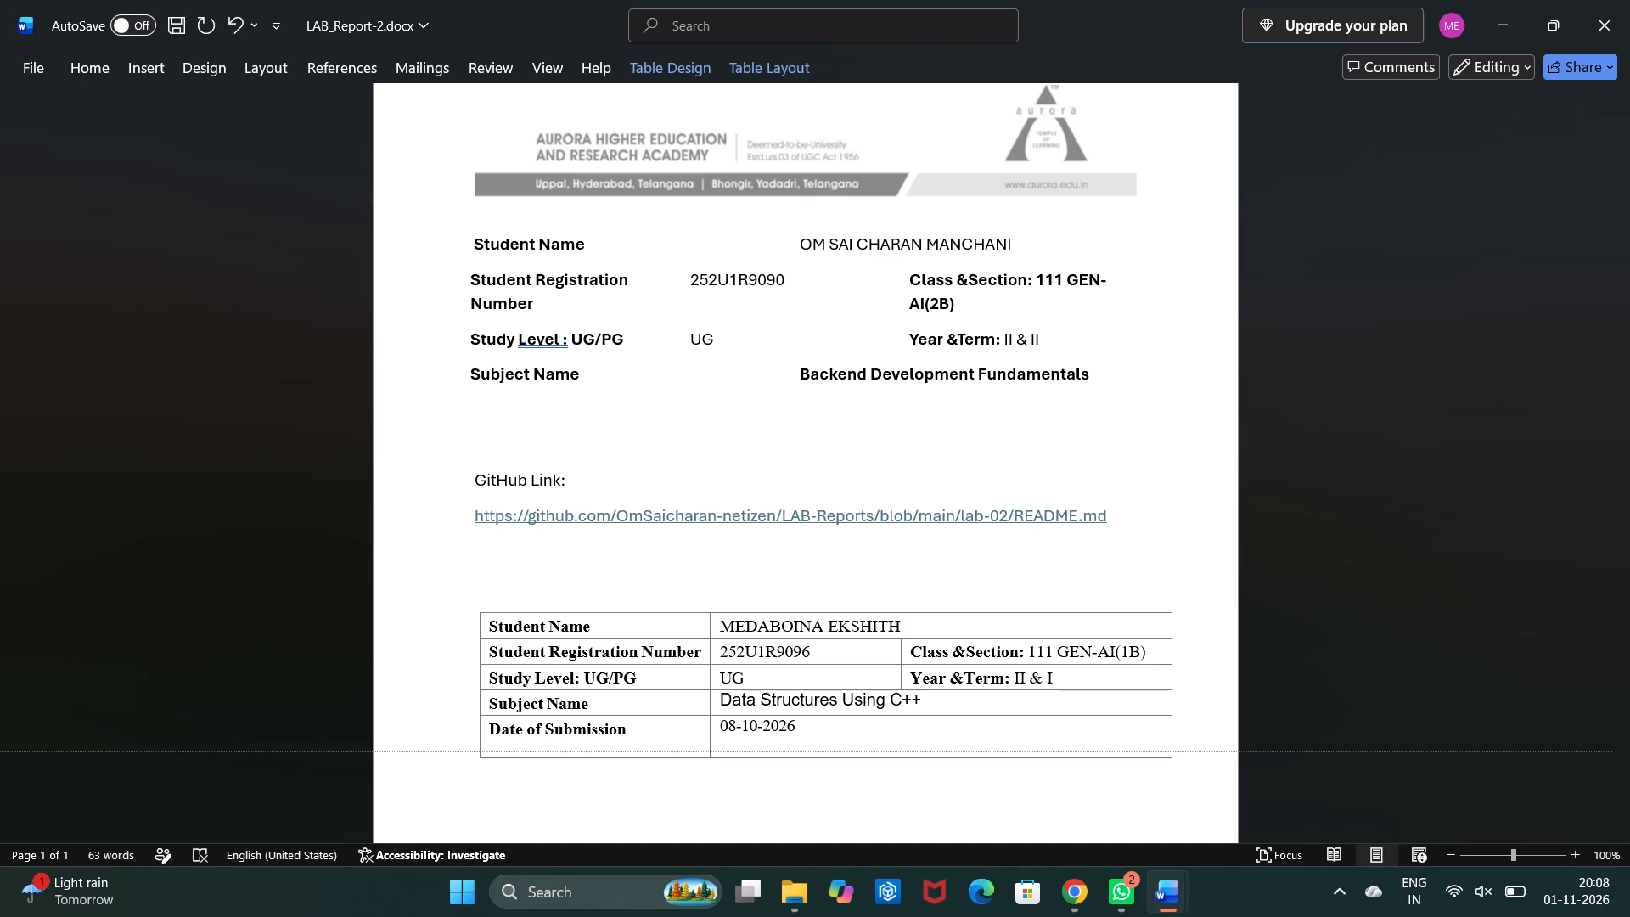
pyautogui.moveTo(642, 747); pyautogui.dragTo(642, 745)
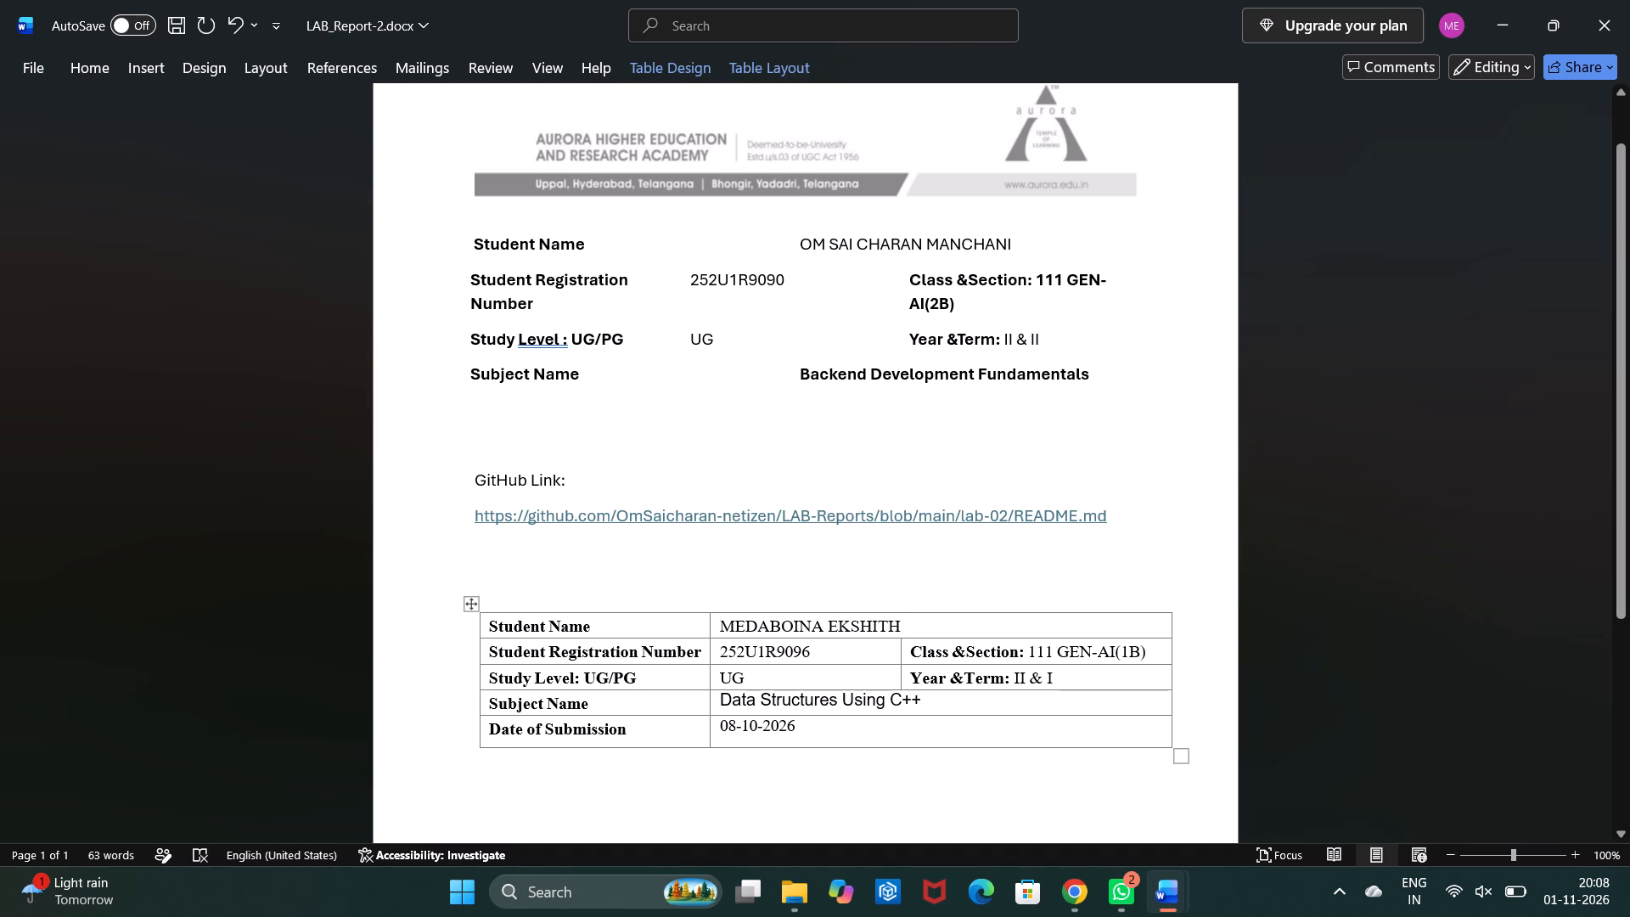
# Replace the bordered table's Subject Name value with "Backend Development Fundamentals", copied from the original table above.
pyautogui.moveTo(1092, 375); pyautogui.dragTo(722, 382)
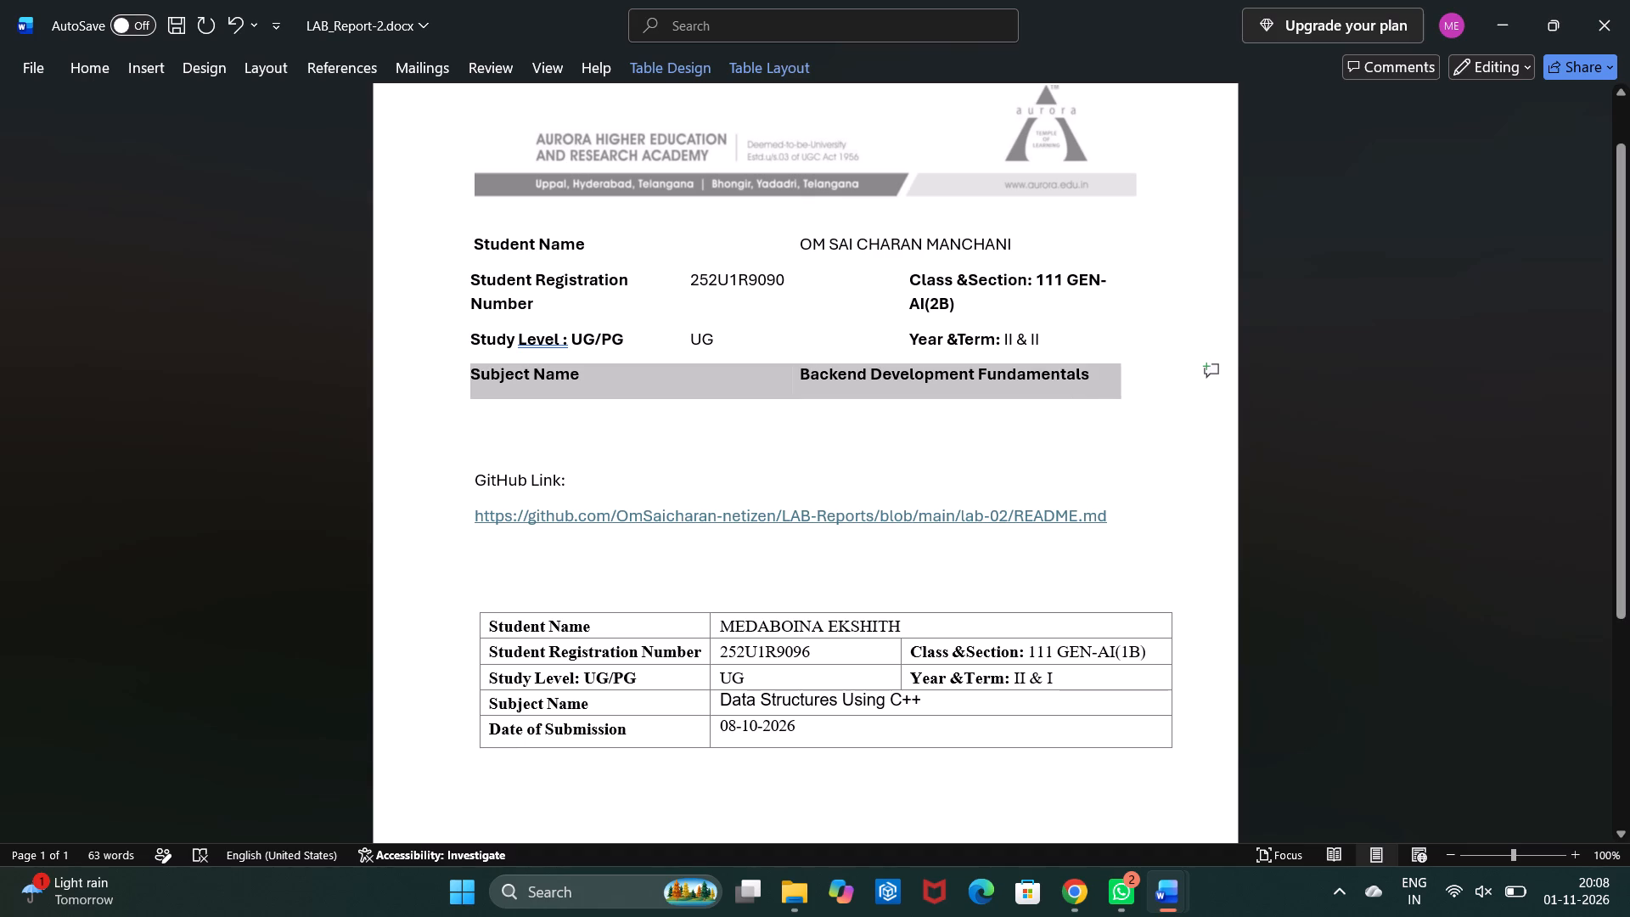
pyautogui.moveTo(722, 382); pyautogui.dragTo(812, 375)
pyautogui.click(812, 375)
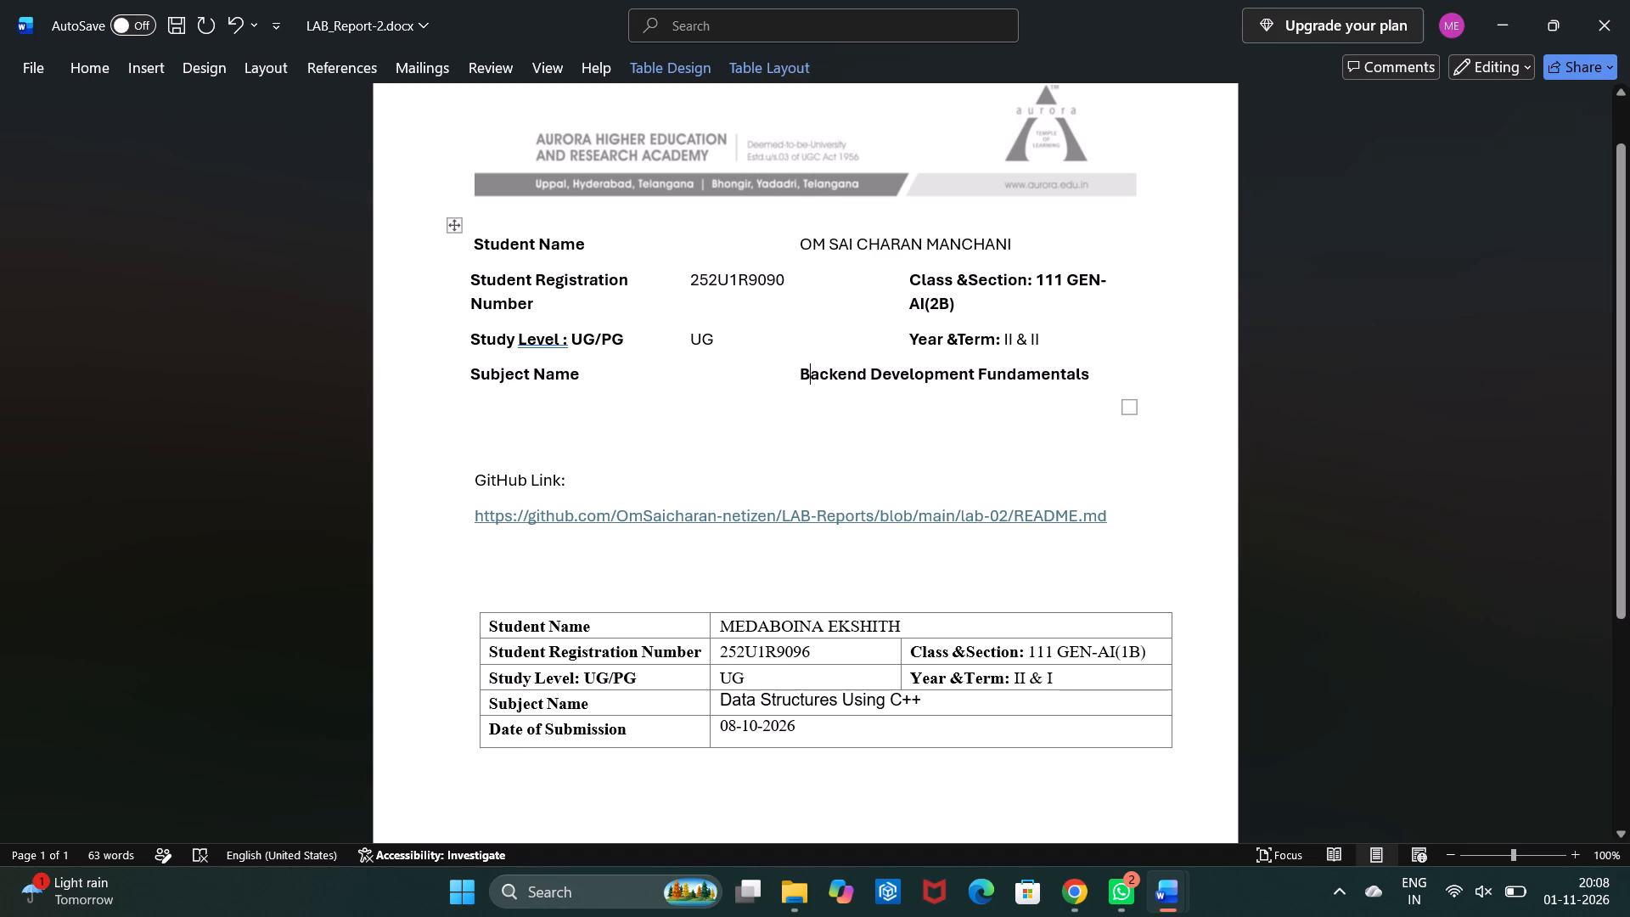
pyautogui.click(803, 374)
pyautogui.moveTo(803, 374); pyautogui.dragTo(1122, 380)
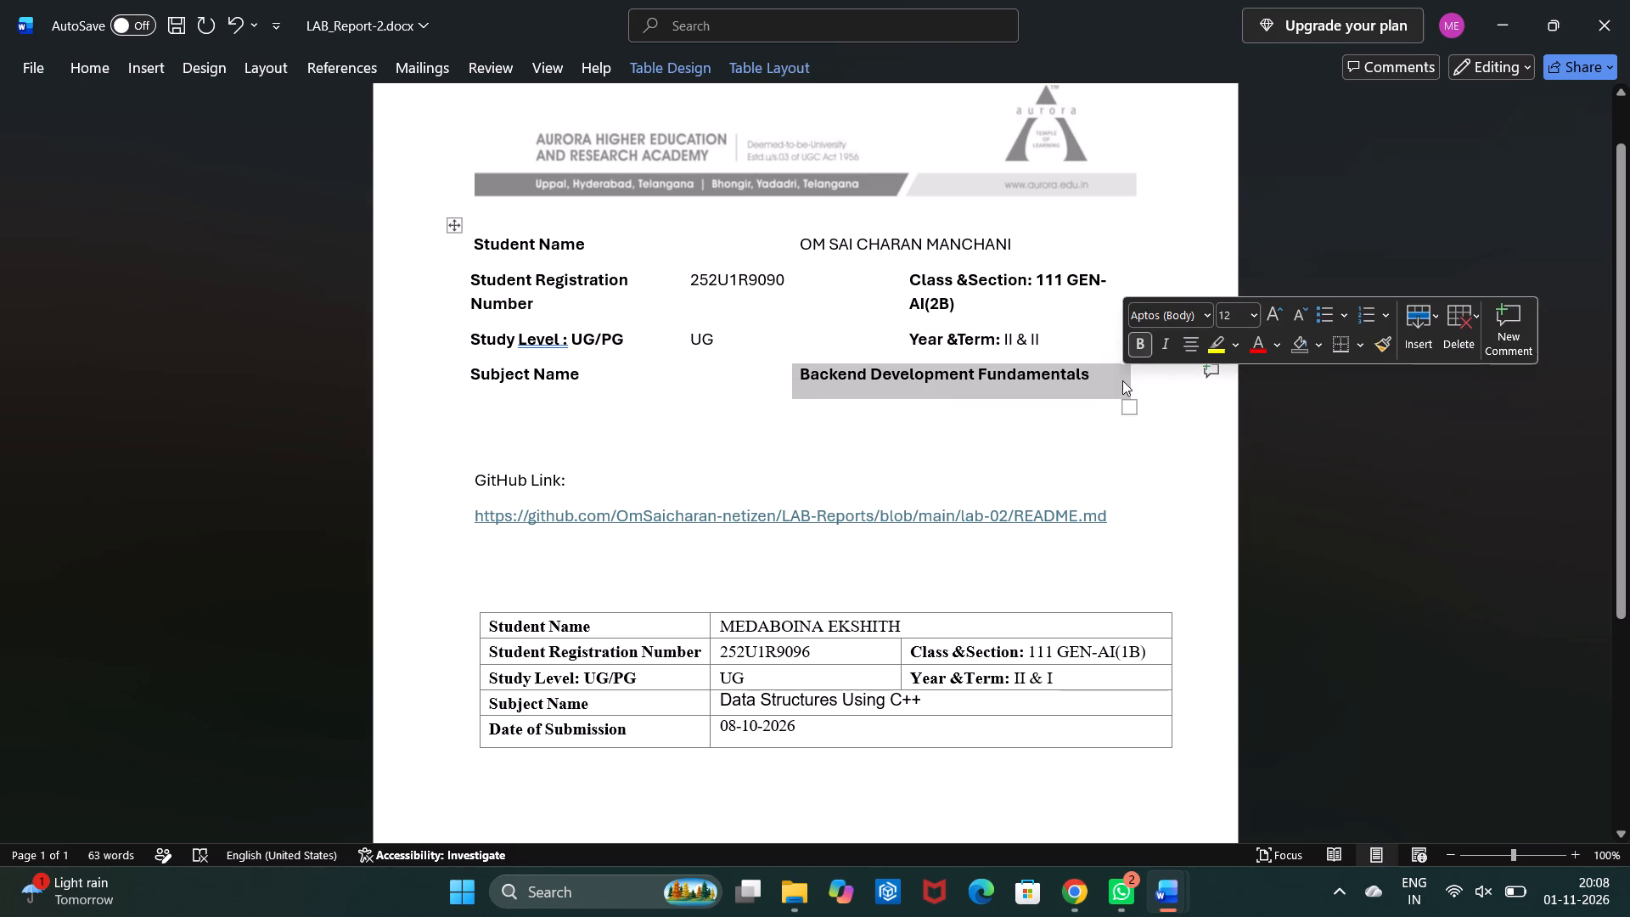
pyautogui.hotkey('ctrl', 'c')
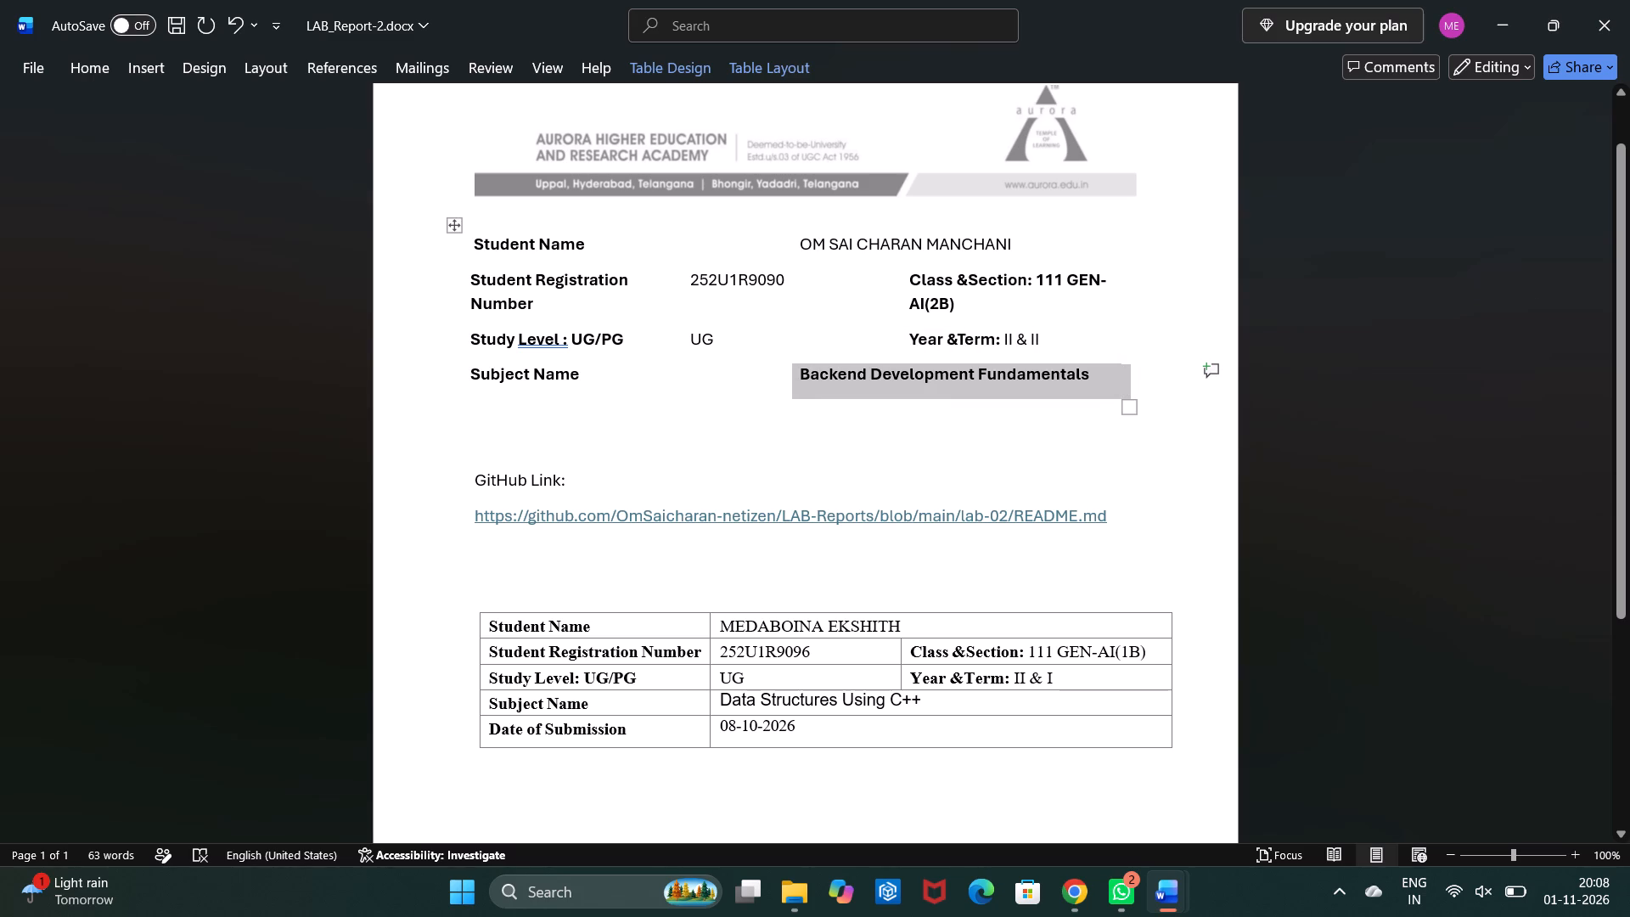
pyautogui.click(936, 700)
pyautogui.moveTo(936, 700); pyautogui.dragTo(780, 710)
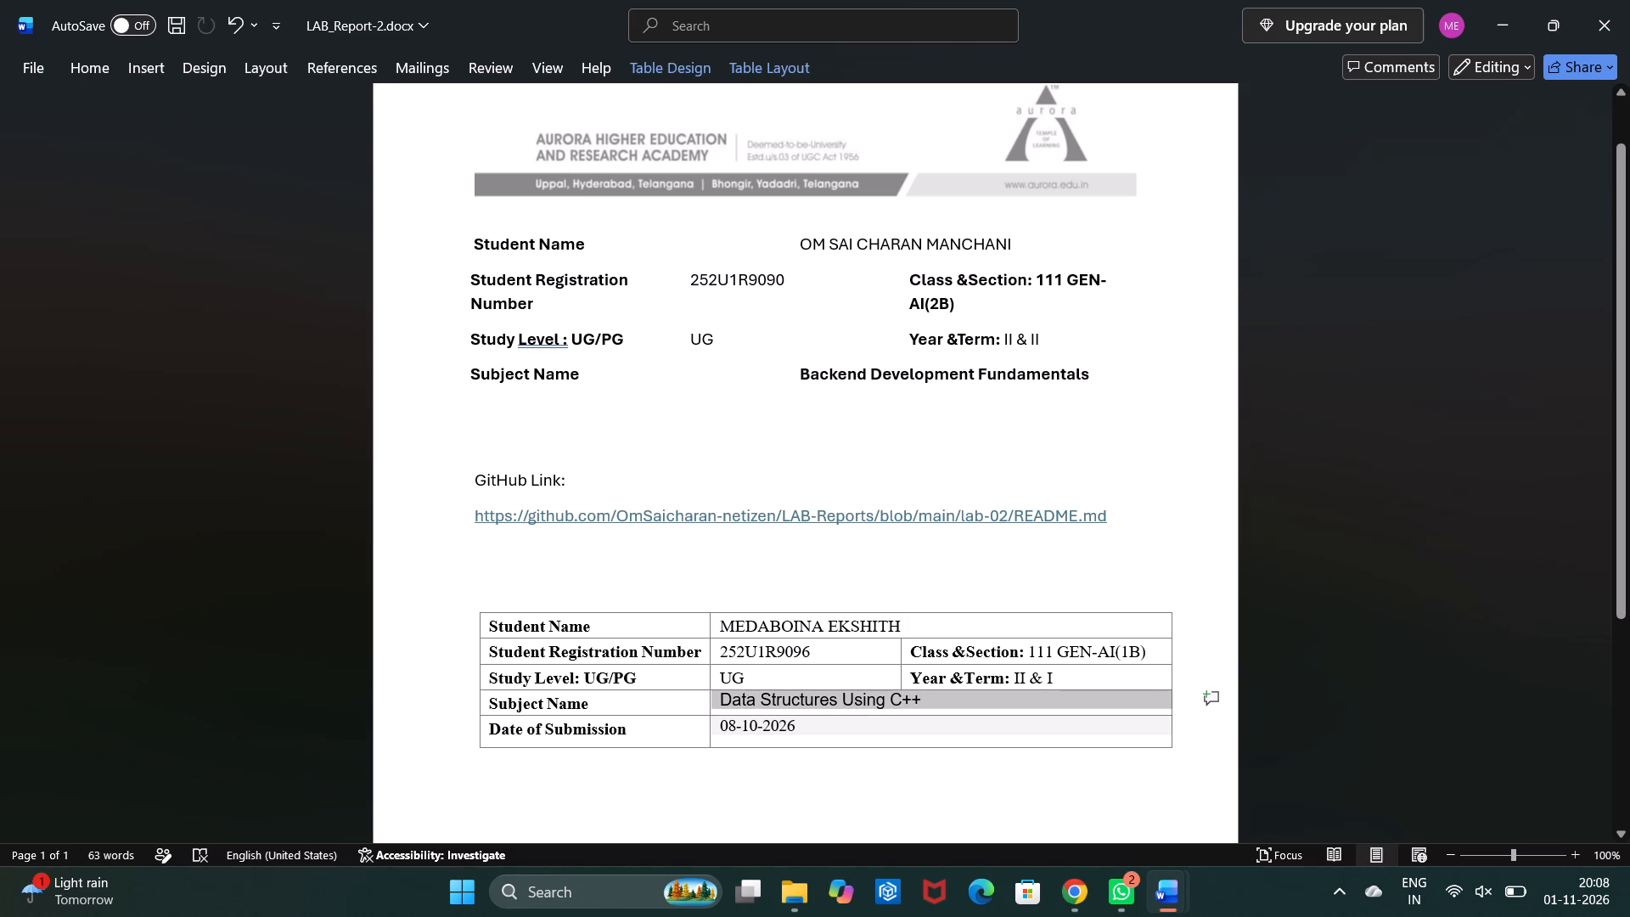
pyautogui.moveTo(780, 710); pyautogui.dragTo(780, 707)
pyautogui.click(780, 707)
pyautogui.moveTo(722, 700); pyautogui.dragTo(929, 704)
pyautogui.press('BackSpace')
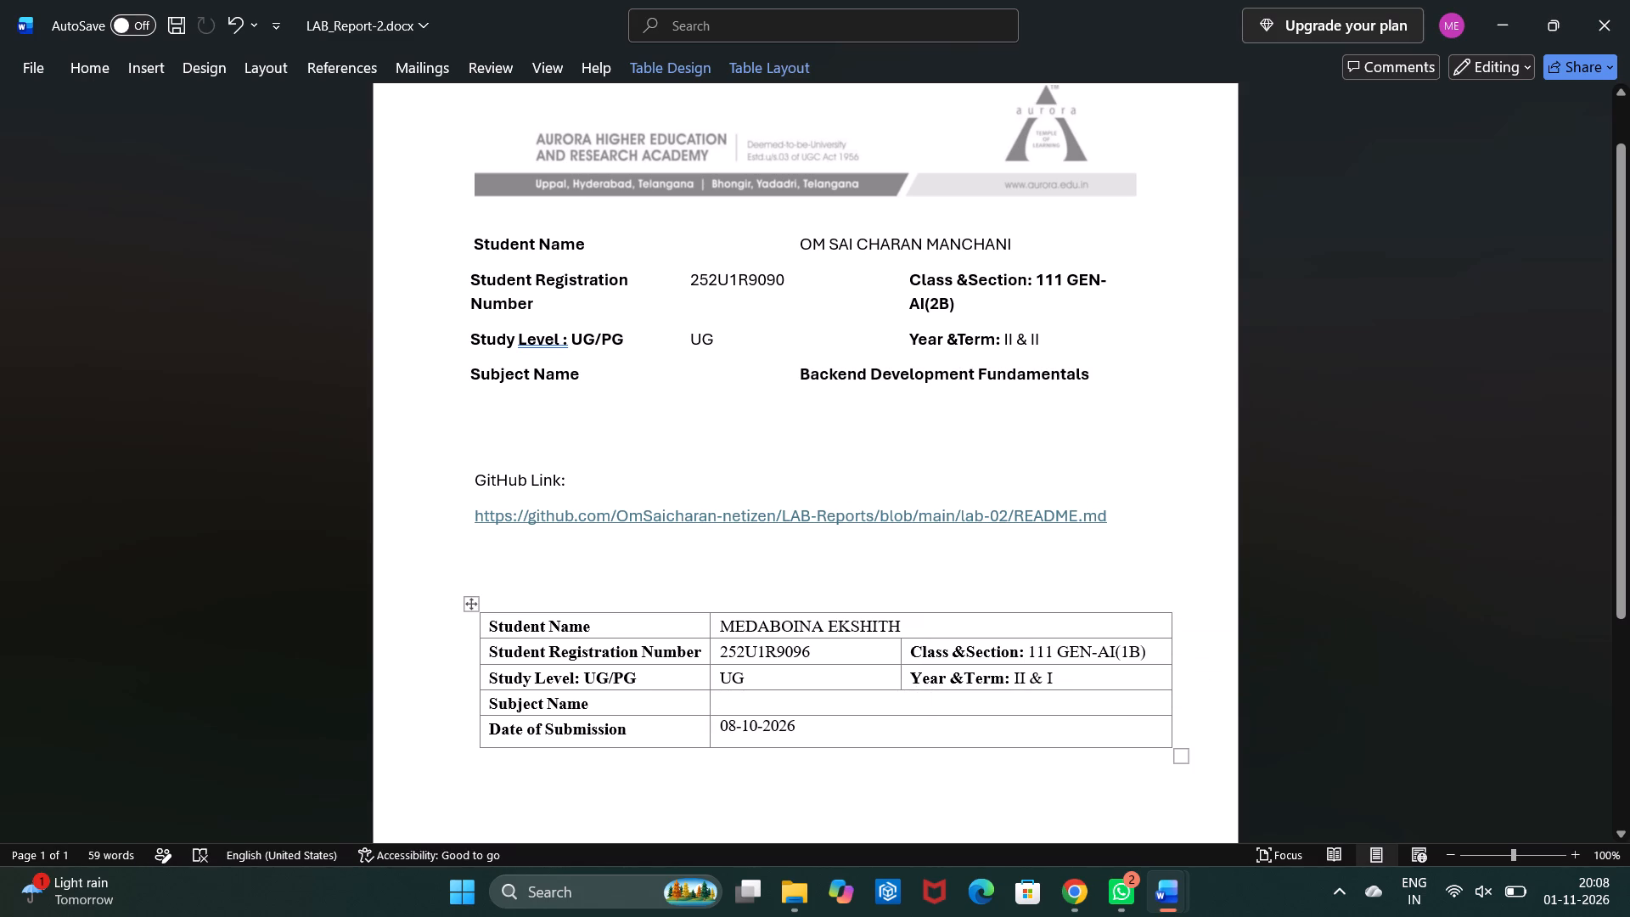
pyautogui.hotkey('ctrl', 'v')
pyautogui.click(929, 704)
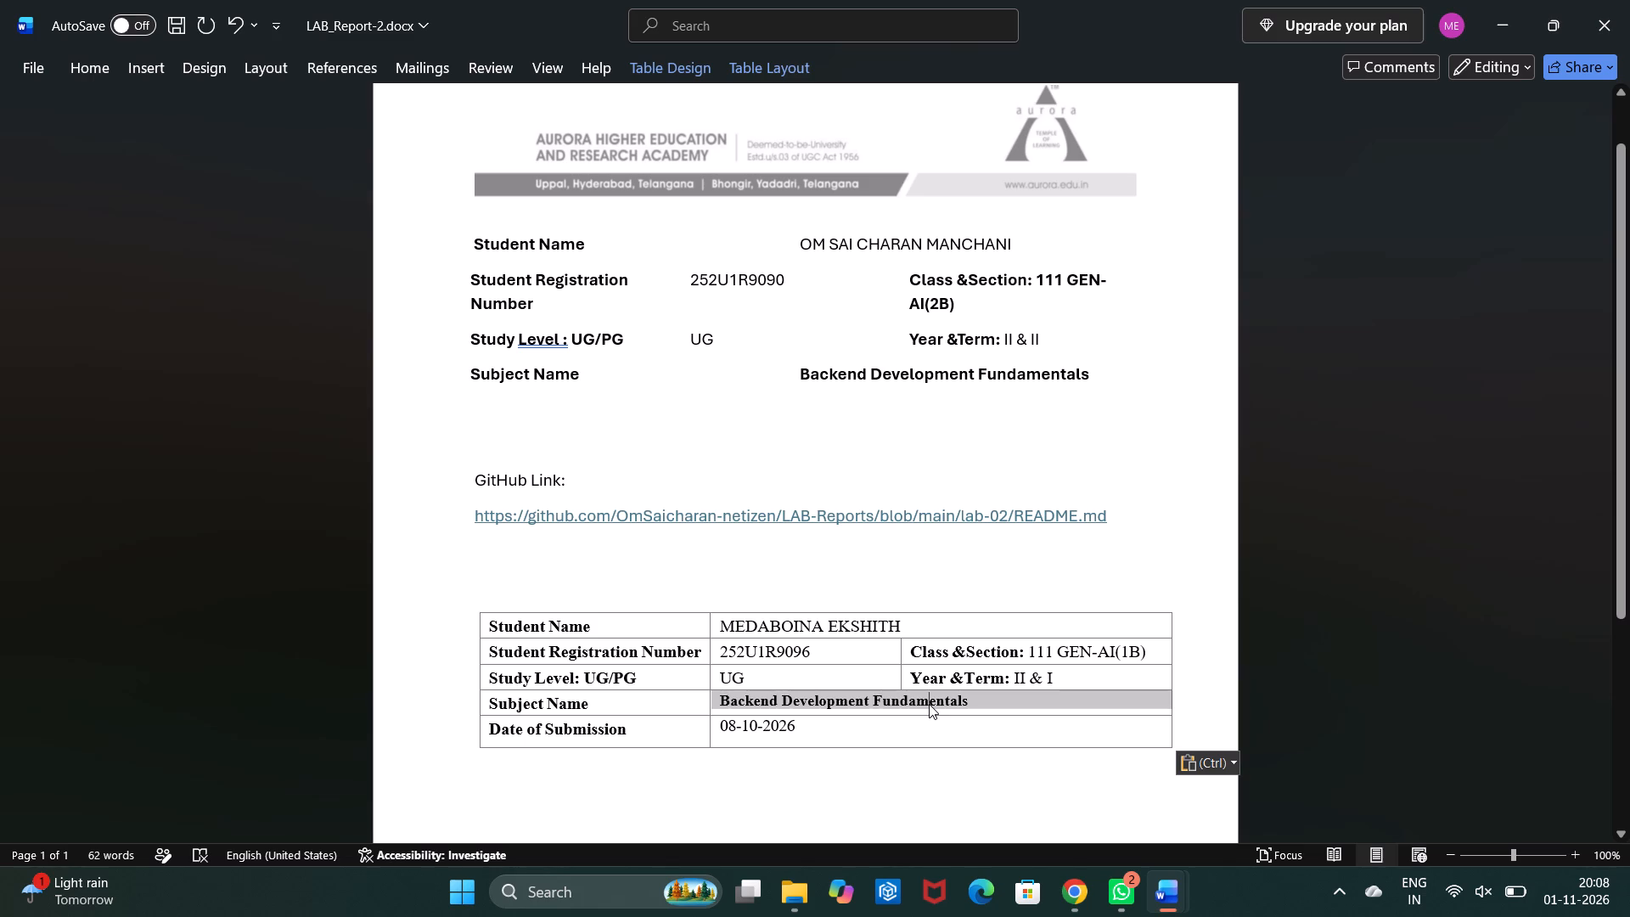
pyautogui.click(924, 717)
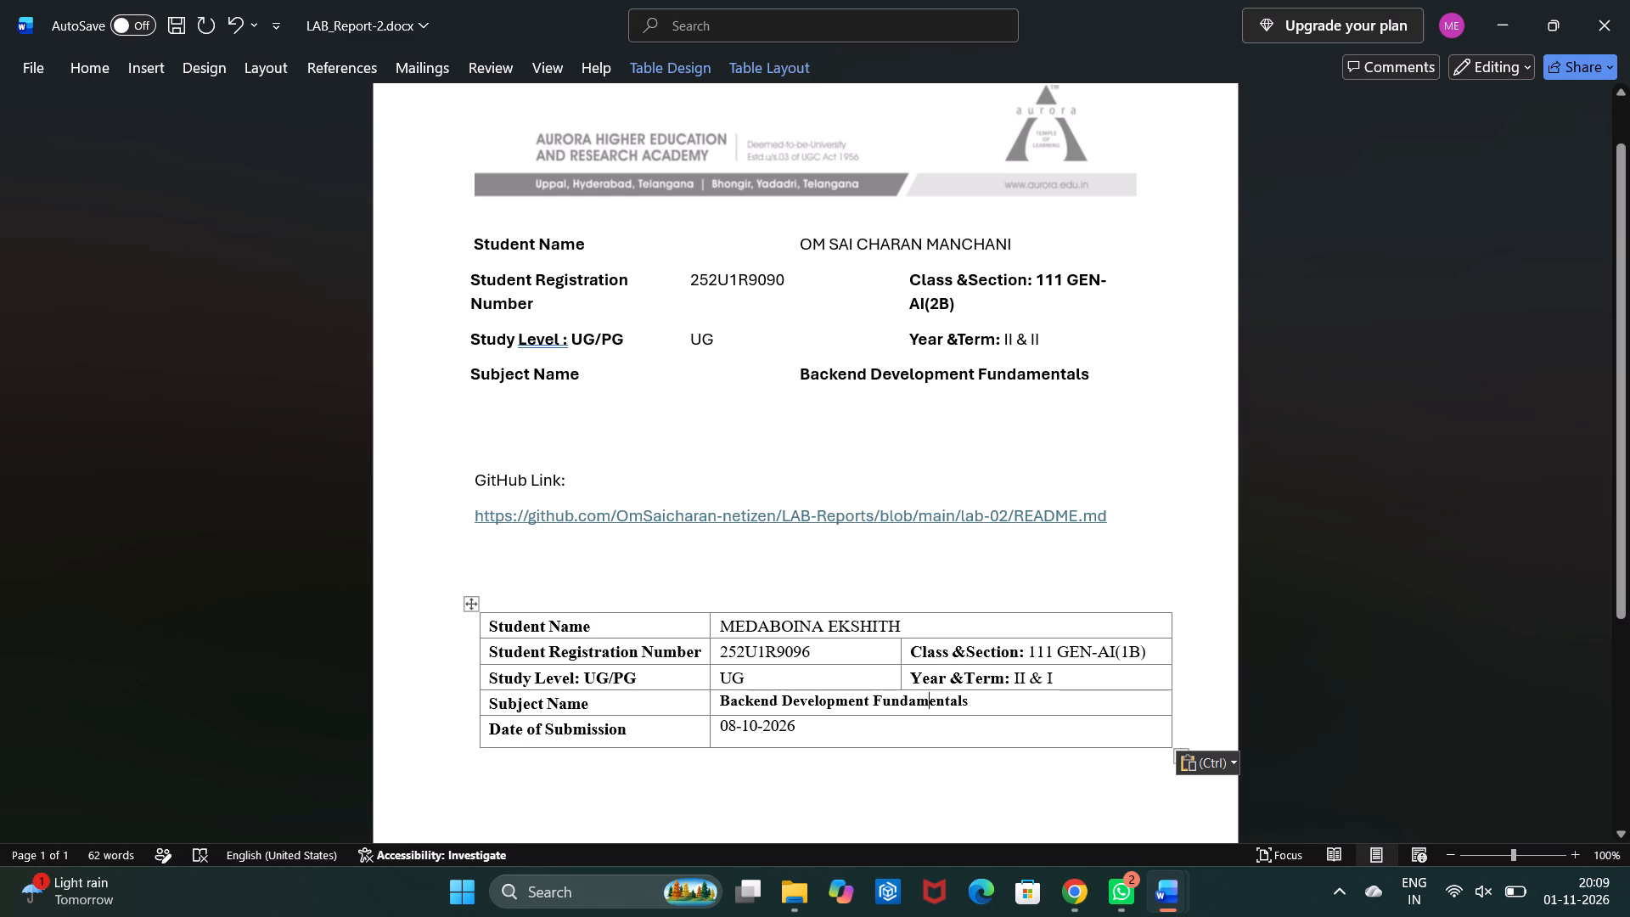
# Set the Date of Submission in the bordered table to 01-11-2026.
pyautogui.click(761, 729)
pyautogui.press('Left')
pyautogui.press('BackSpace')
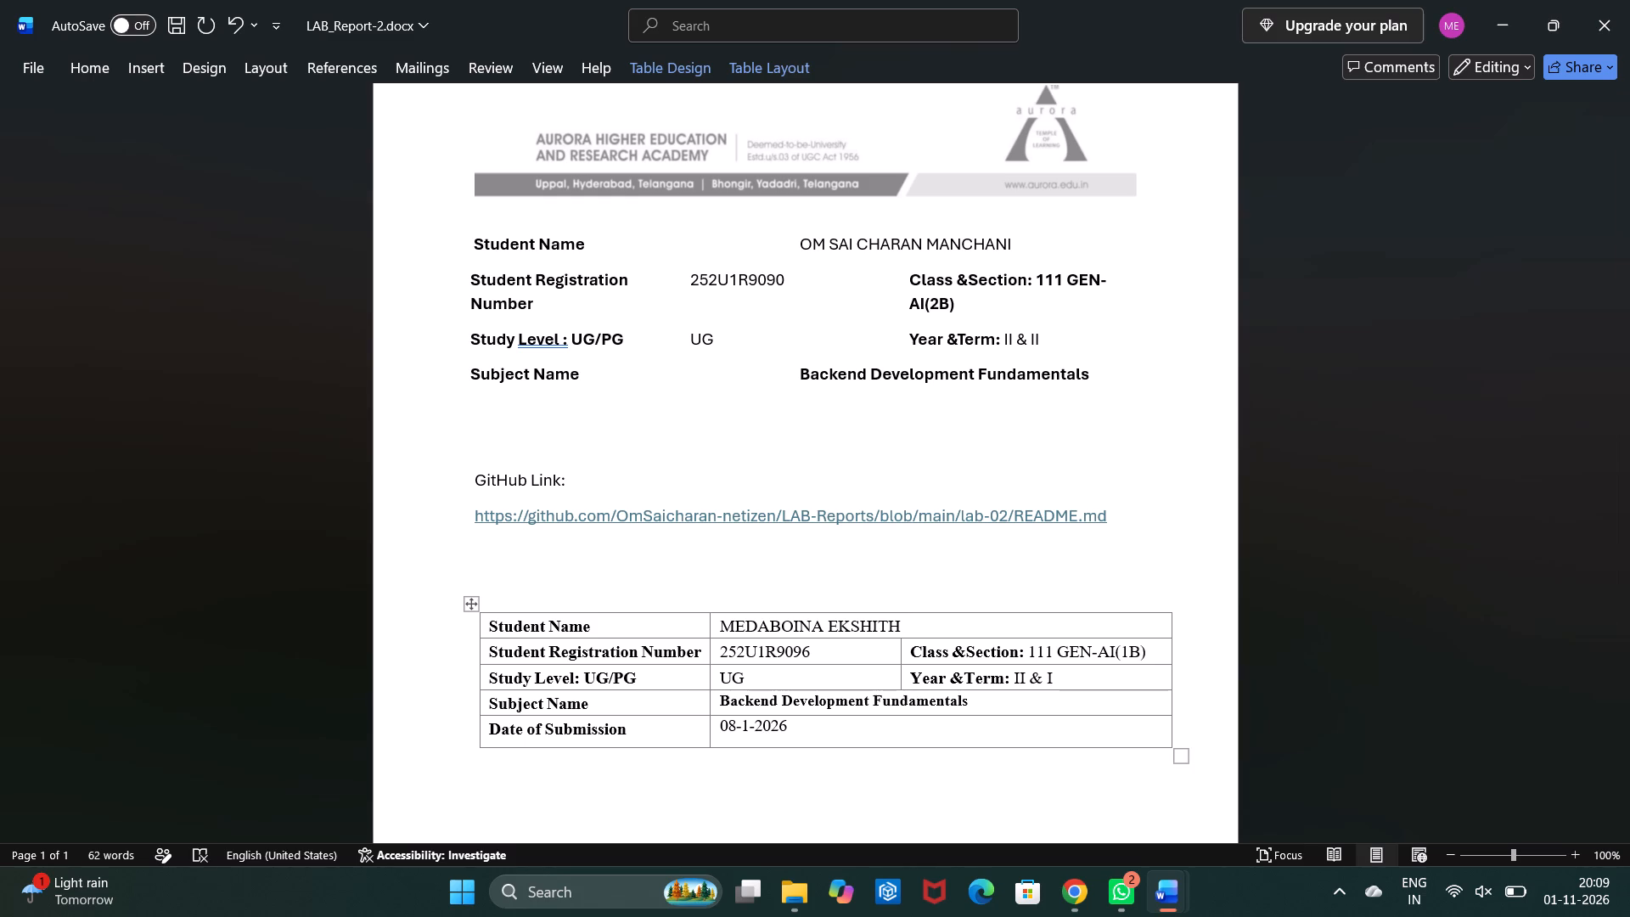
pyautogui.press('1')
pyautogui.press('Left')
pyautogui.press('Left')
pyautogui.press('Left')
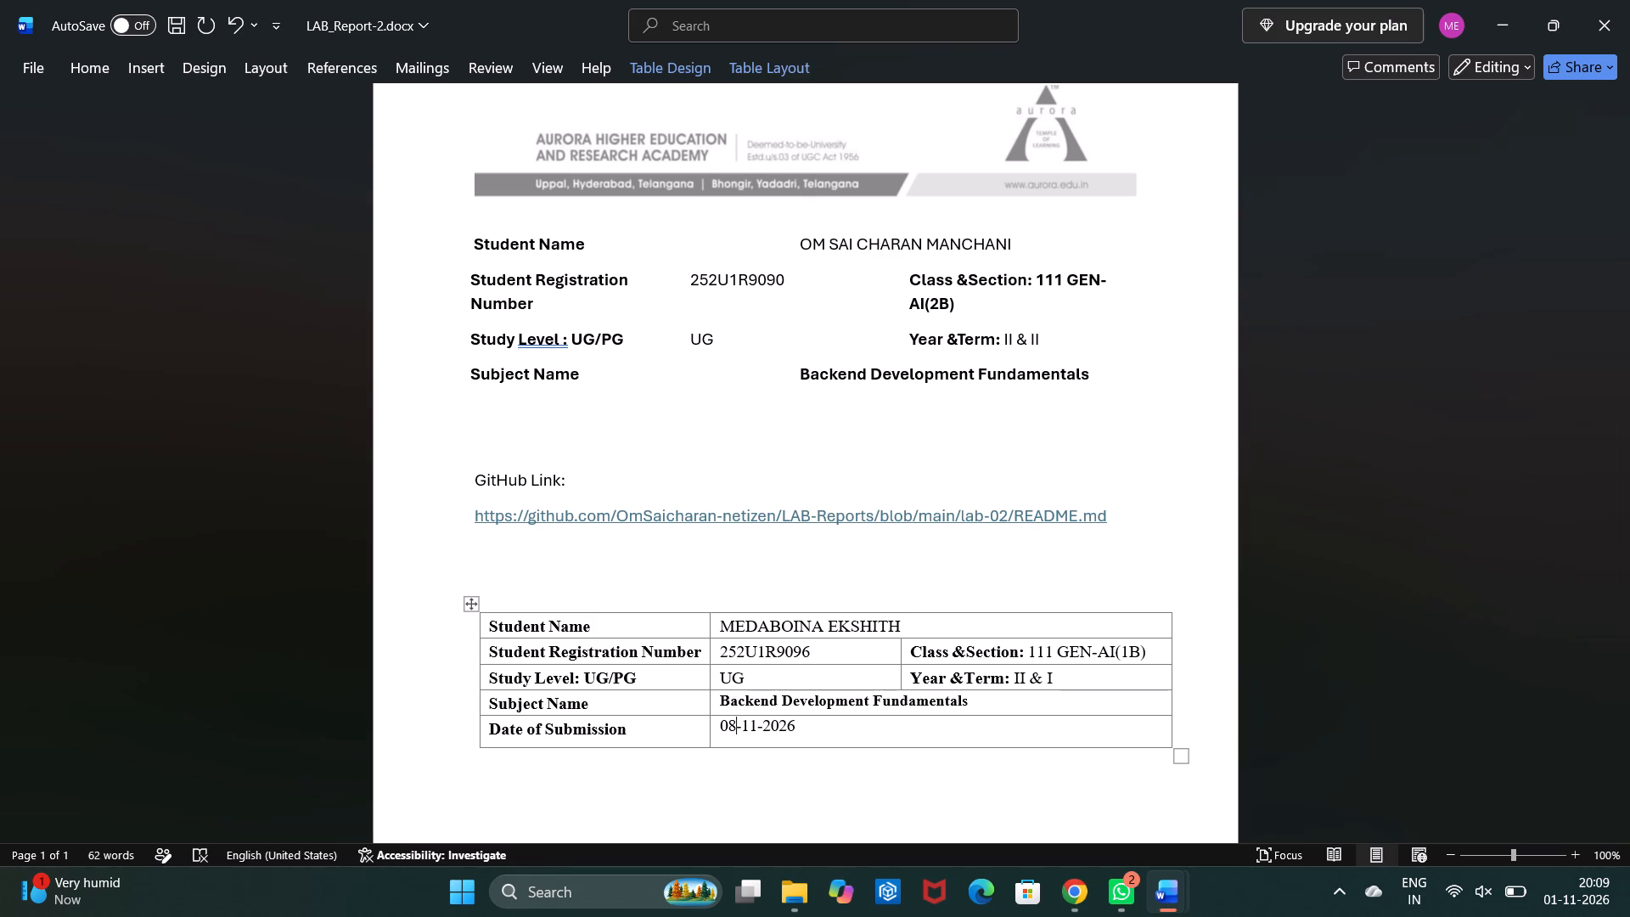
pyautogui.press('BackSpace')
pyautogui.press('BackSpace')
pyautogui.press('0')
pyautogui.press('1')
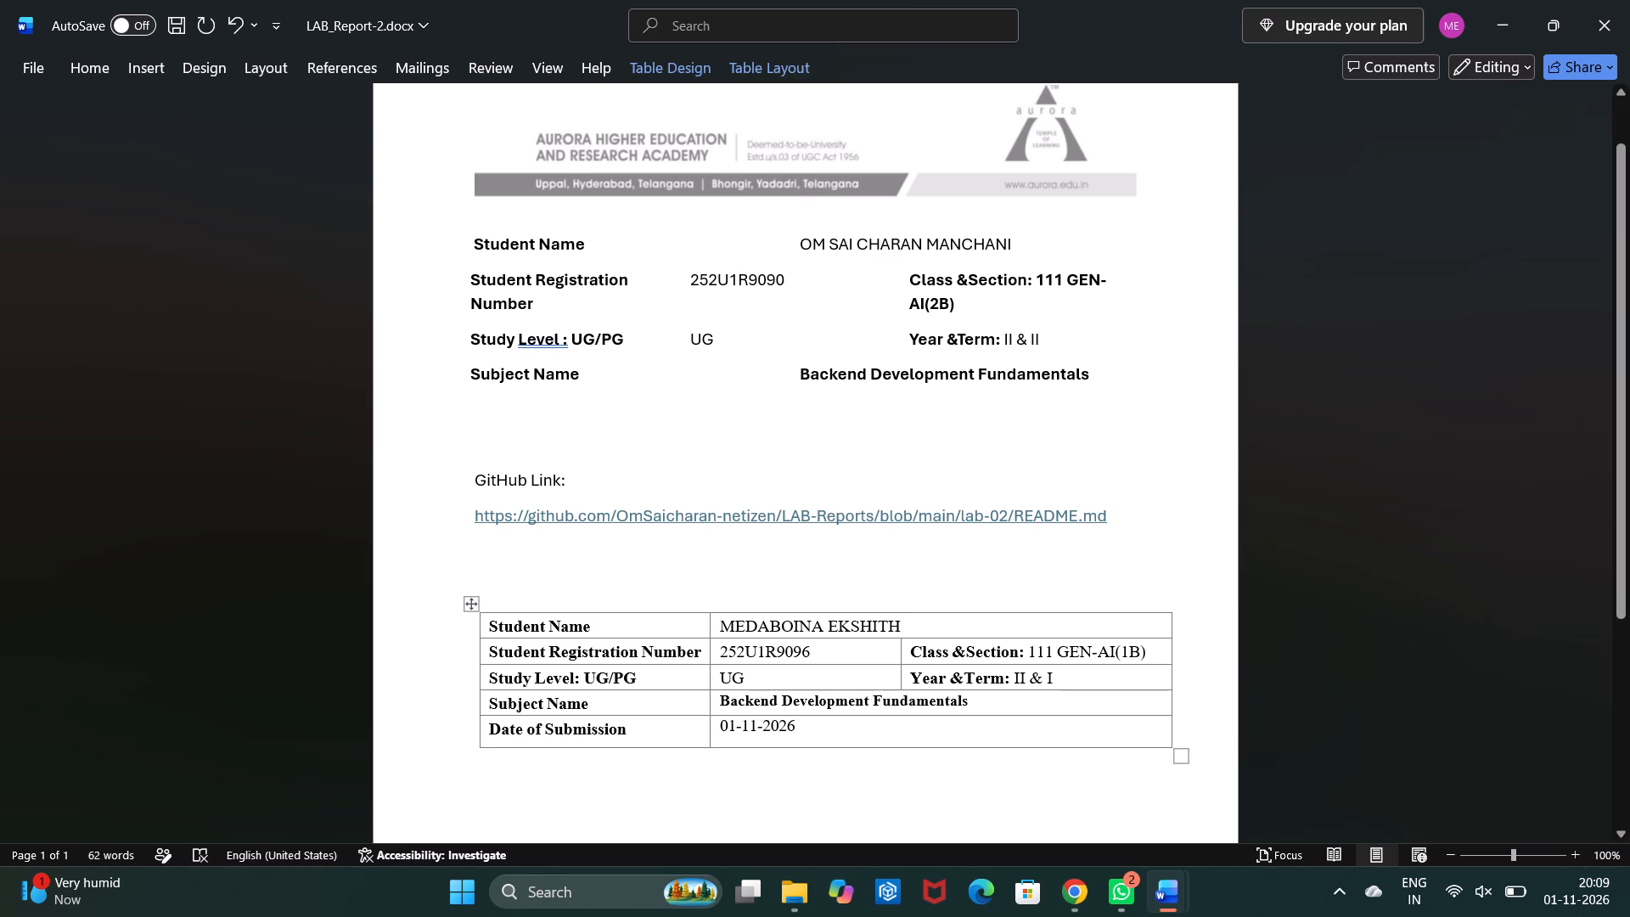
# Change the Year & Term value in the bordered table to "II & II".
pyautogui.click(1064, 681)
pyautogui.write('ii')
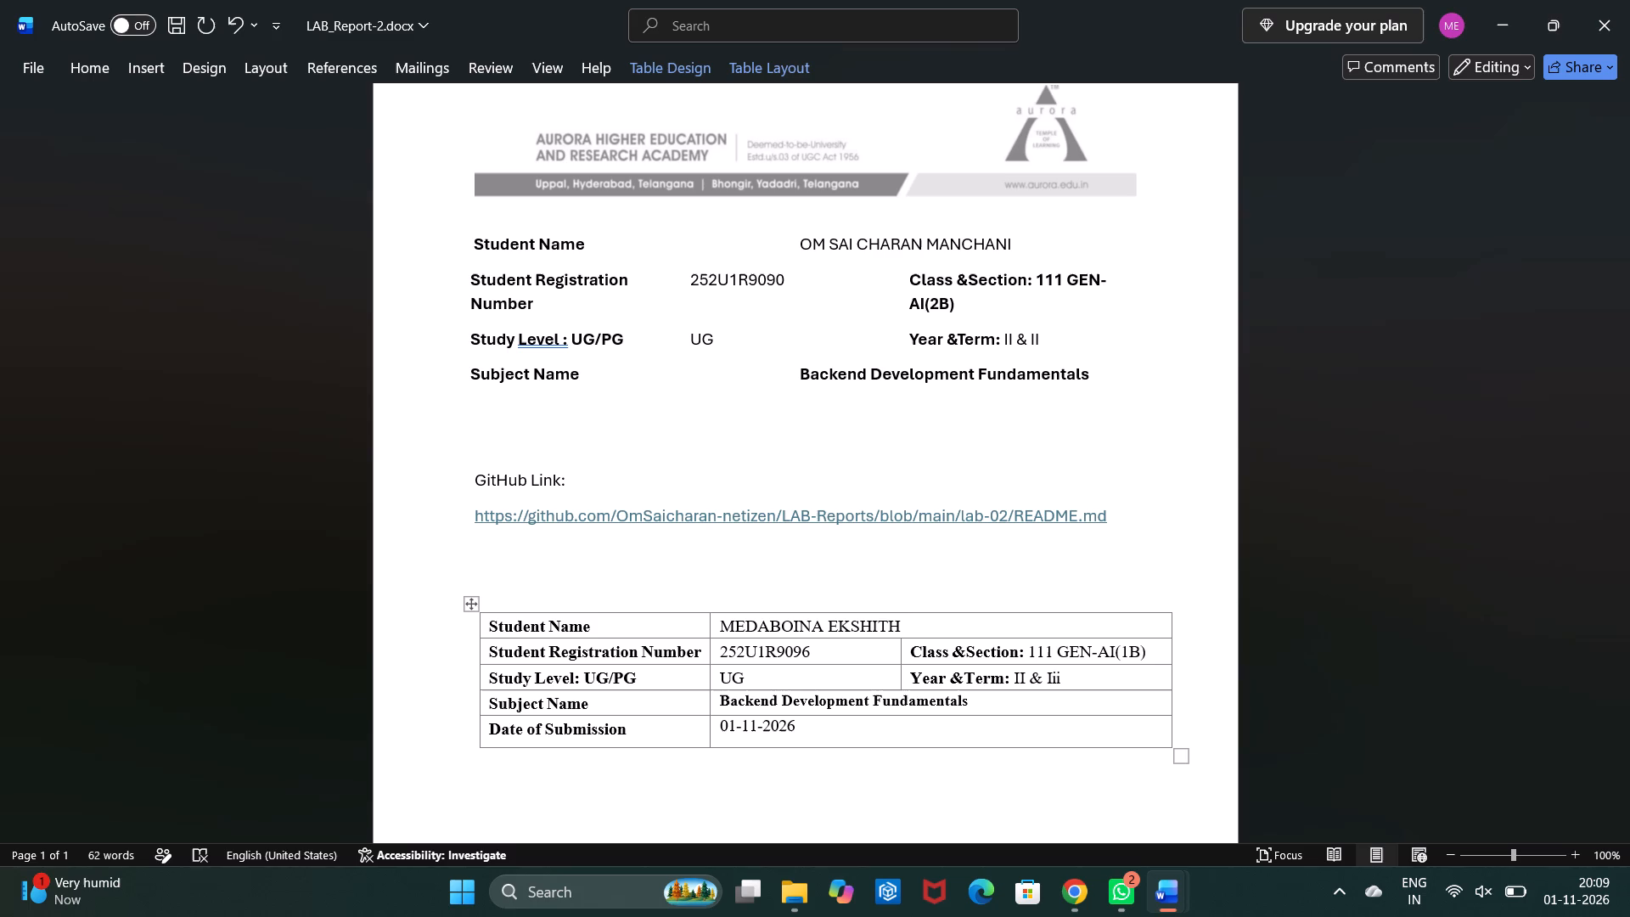
pyautogui.press('BackSpace')
pyautogui.press('BackSpace')
pyautogui.write('III')
pyautogui.press('BackSpace')
pyautogui.press('BackSpace')
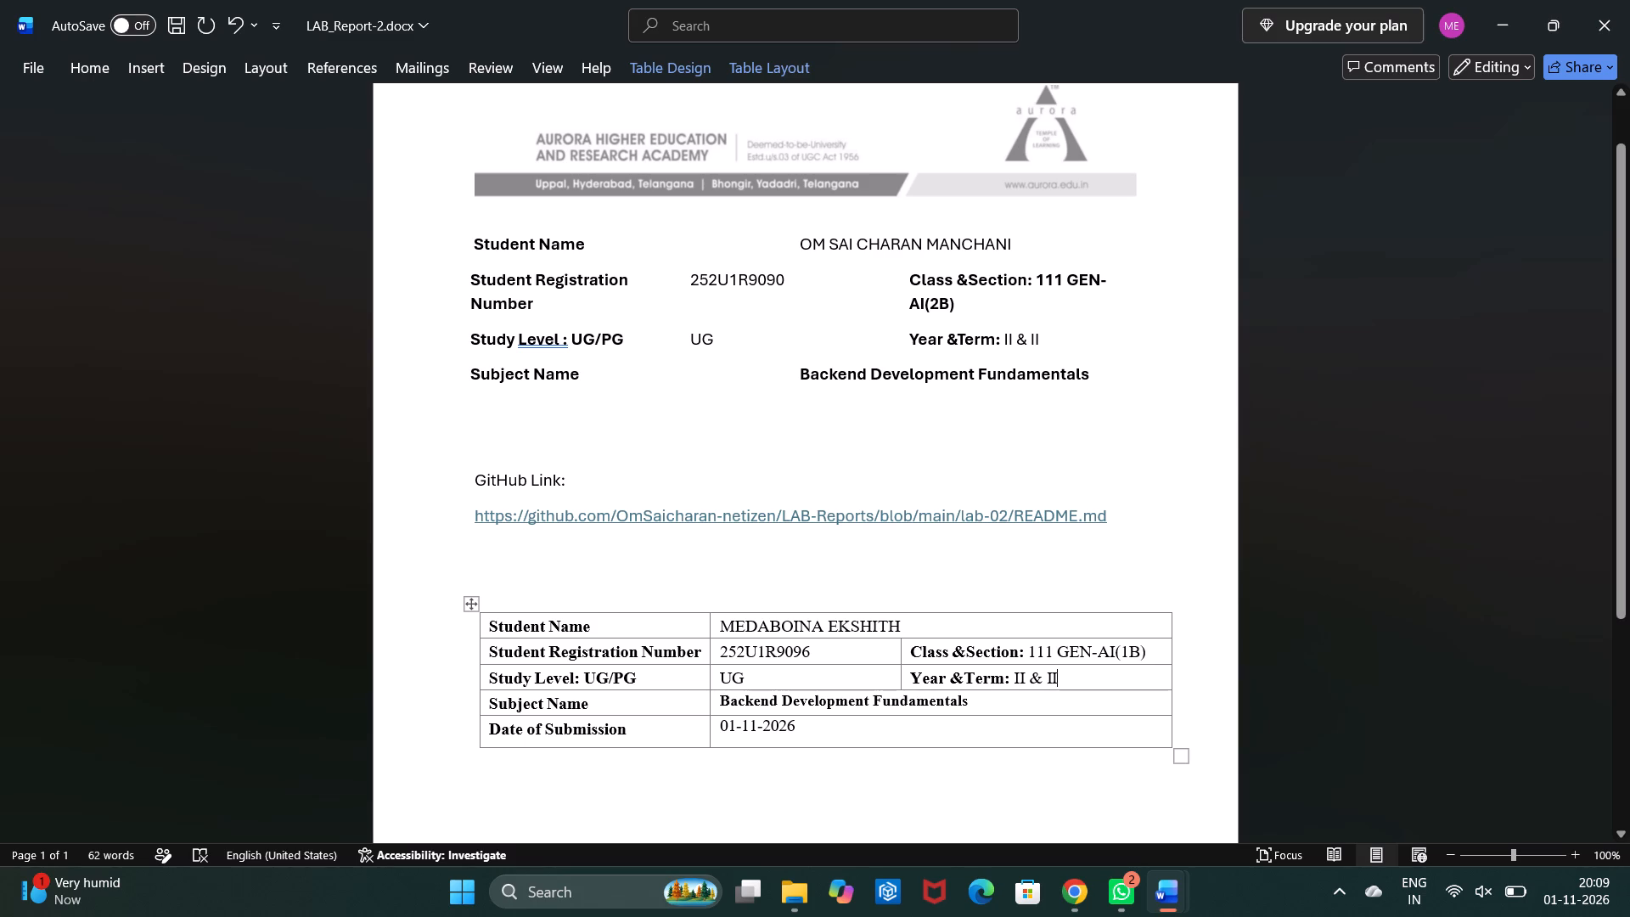
# Change the Class & Section value in the bordered table to "111 GEN-AI(2B)".
pyautogui.click(1109, 362)
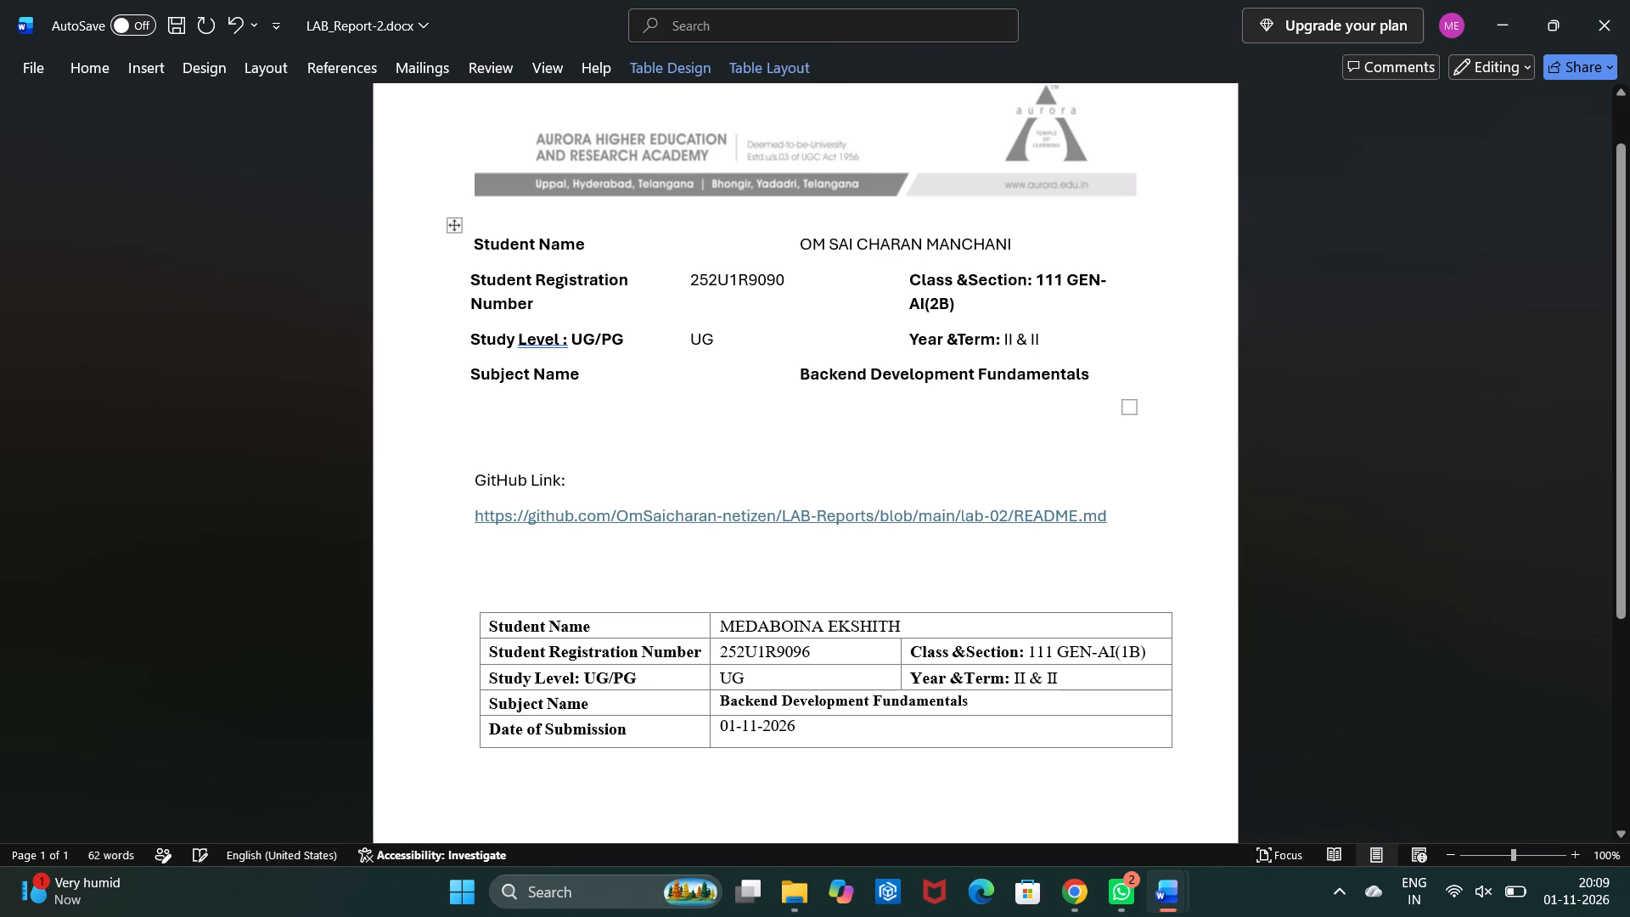
pyautogui.click(449, 226)
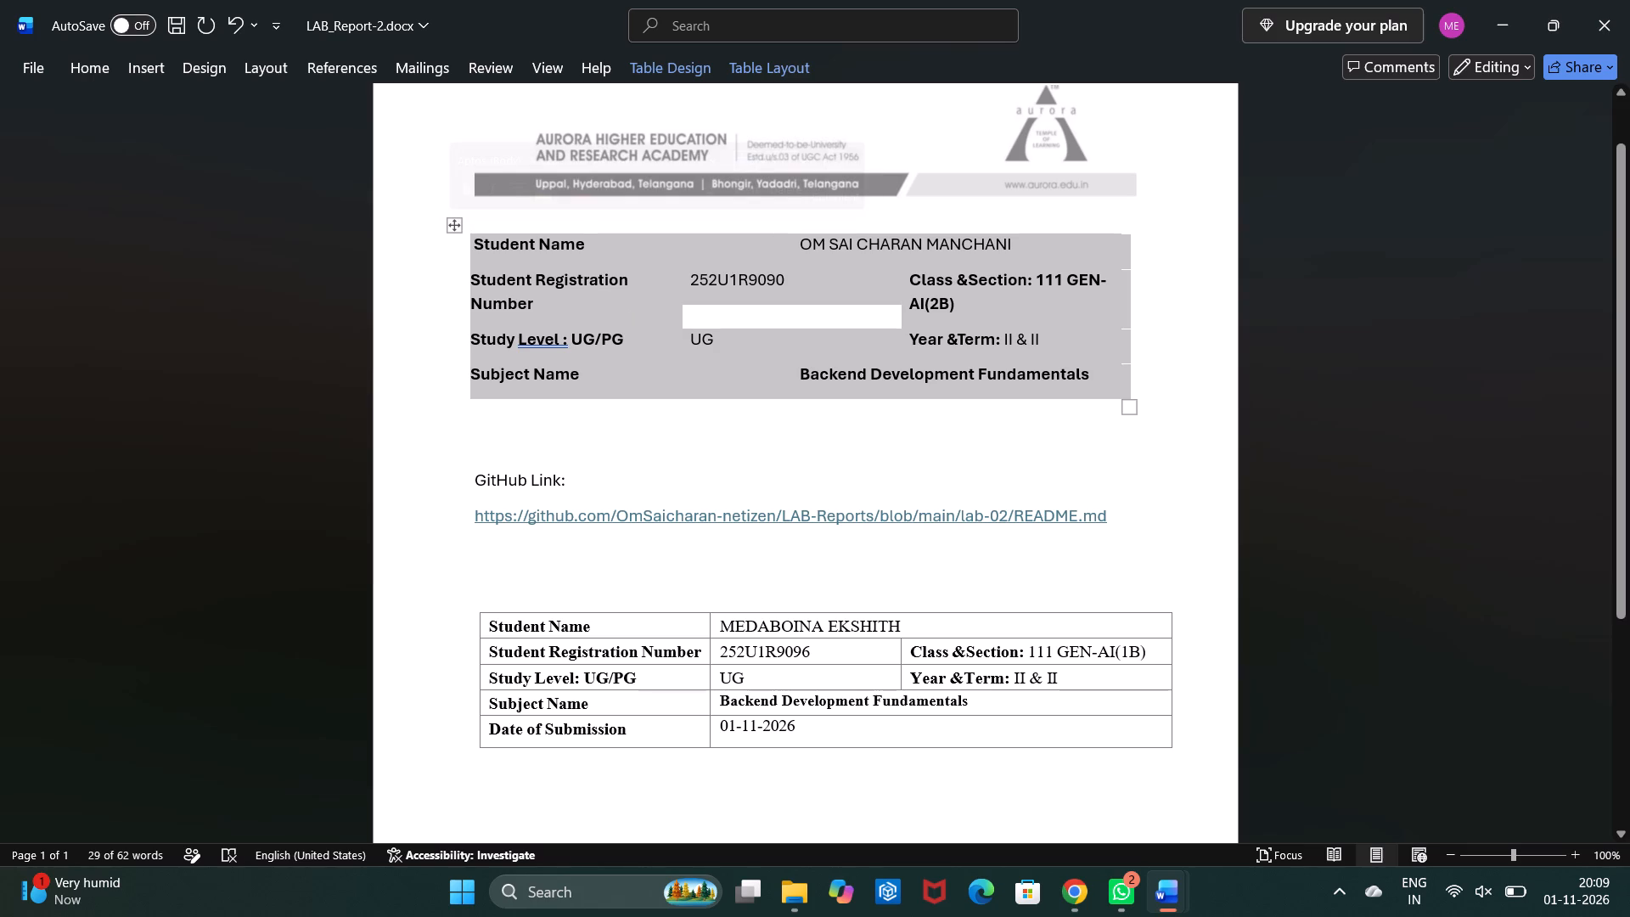
pyautogui.click(1128, 652)
pyautogui.press('BackSpace')
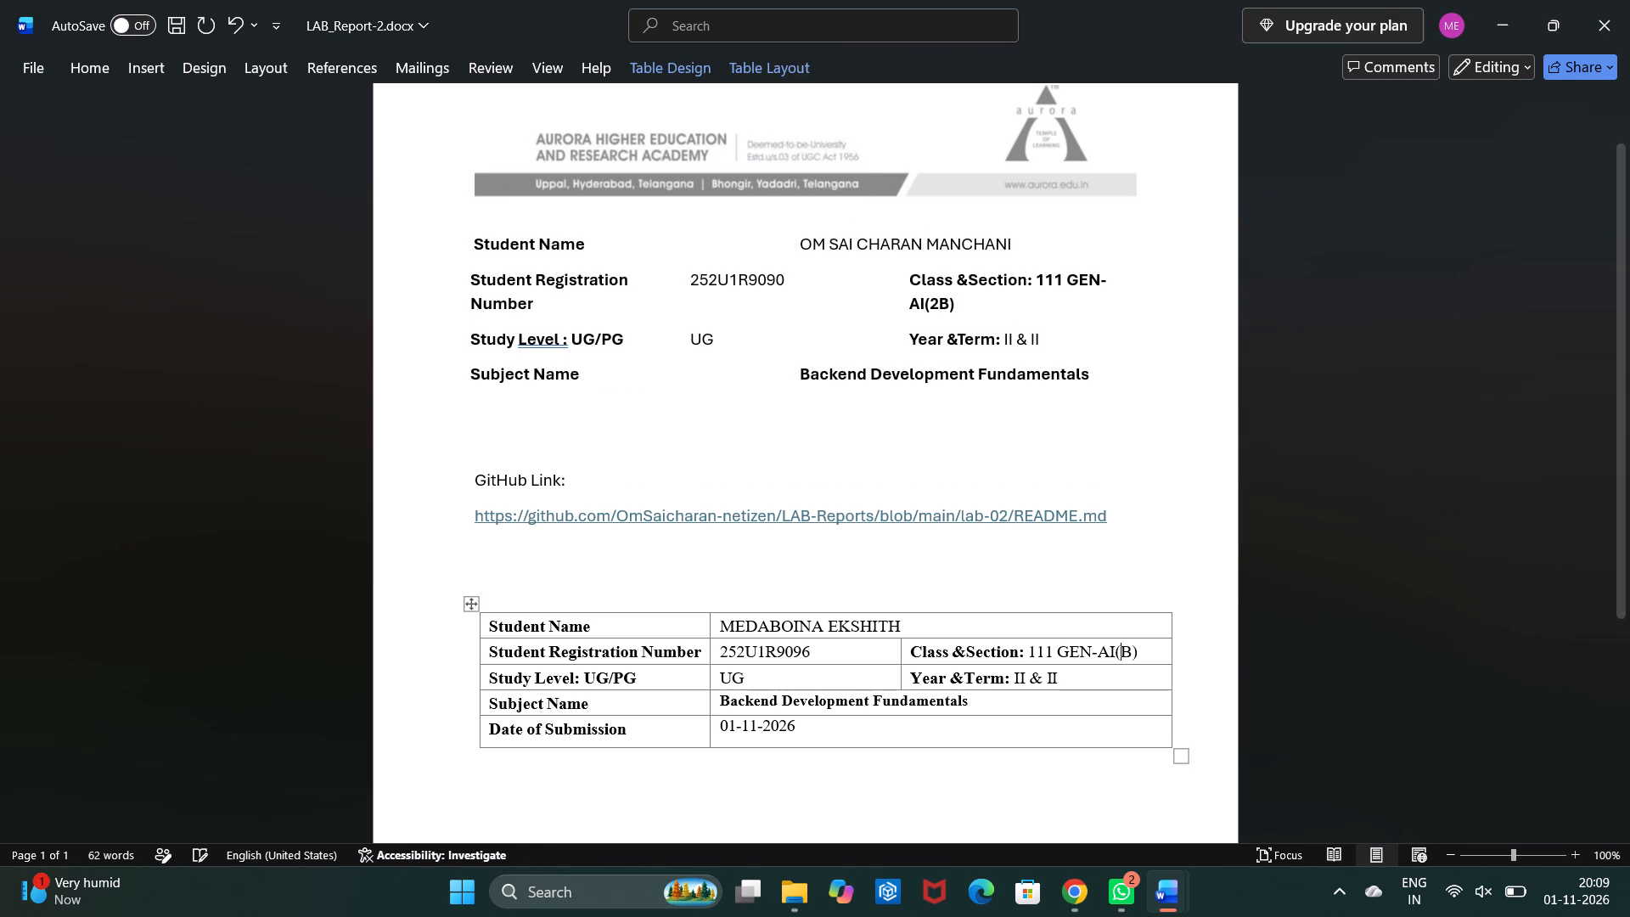
pyautogui.press('2')
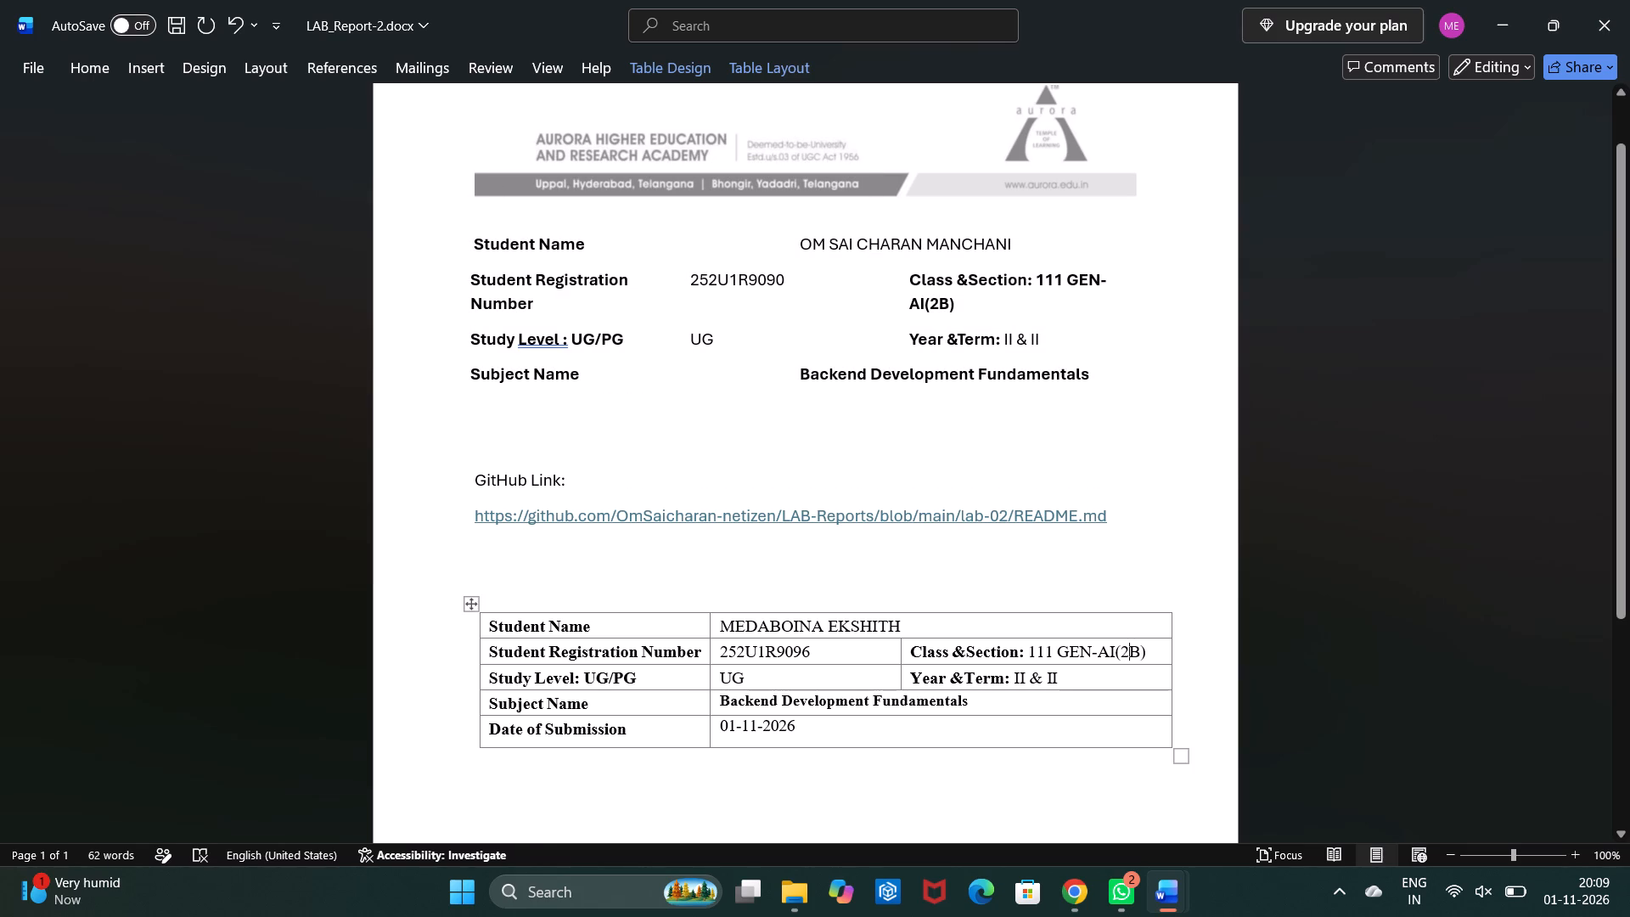
# Delete the entire original borderless student details table above the GitHub link.
pyautogui.click(488, 255)
pyautogui.click(451, 226)
pyautogui.press('BackSpace')
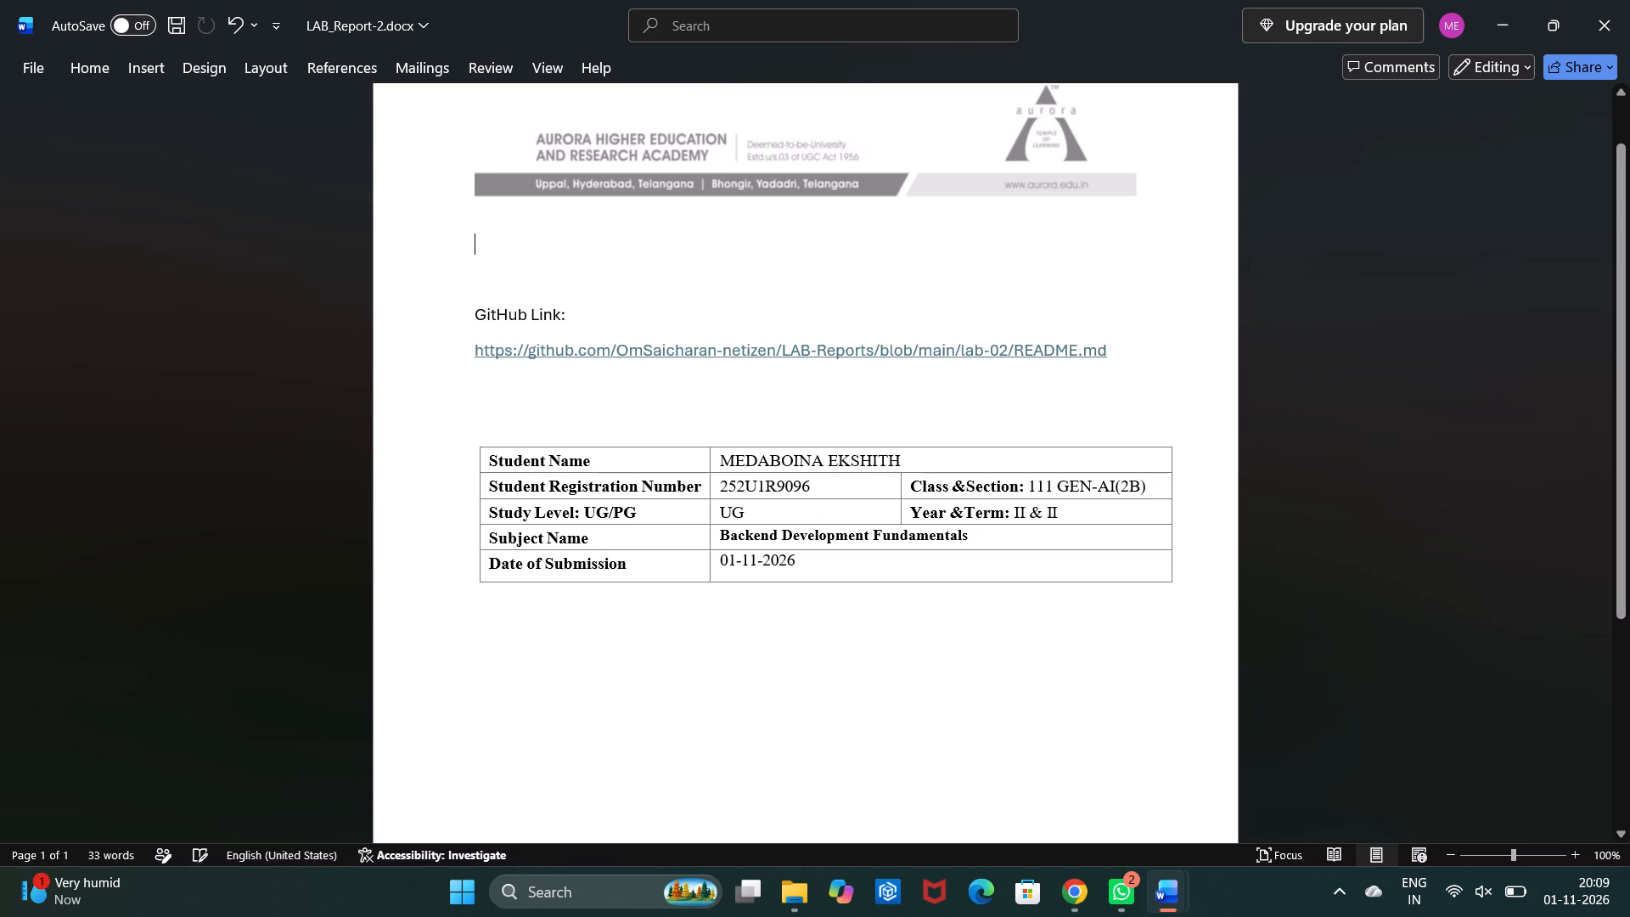
# Copy the whole bordered student details table into the blank space between the letterhead and the GitHub Link heading.
pyautogui.click(475, 440)
pyautogui.hotkey('ctrl', 'c')
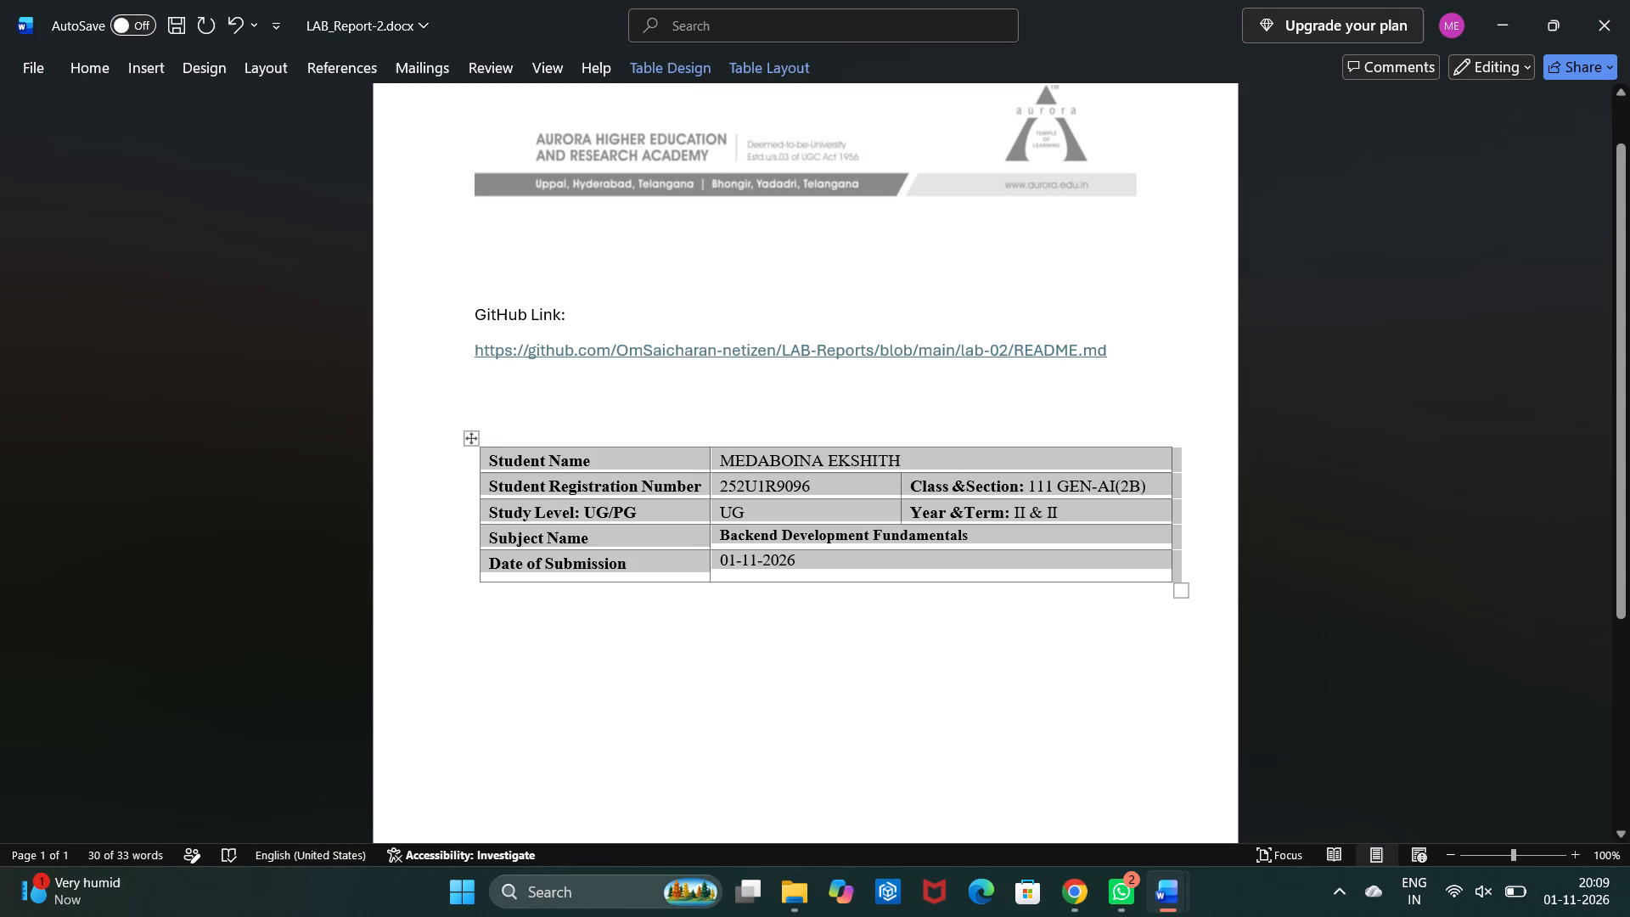
pyautogui.click(474, 223)
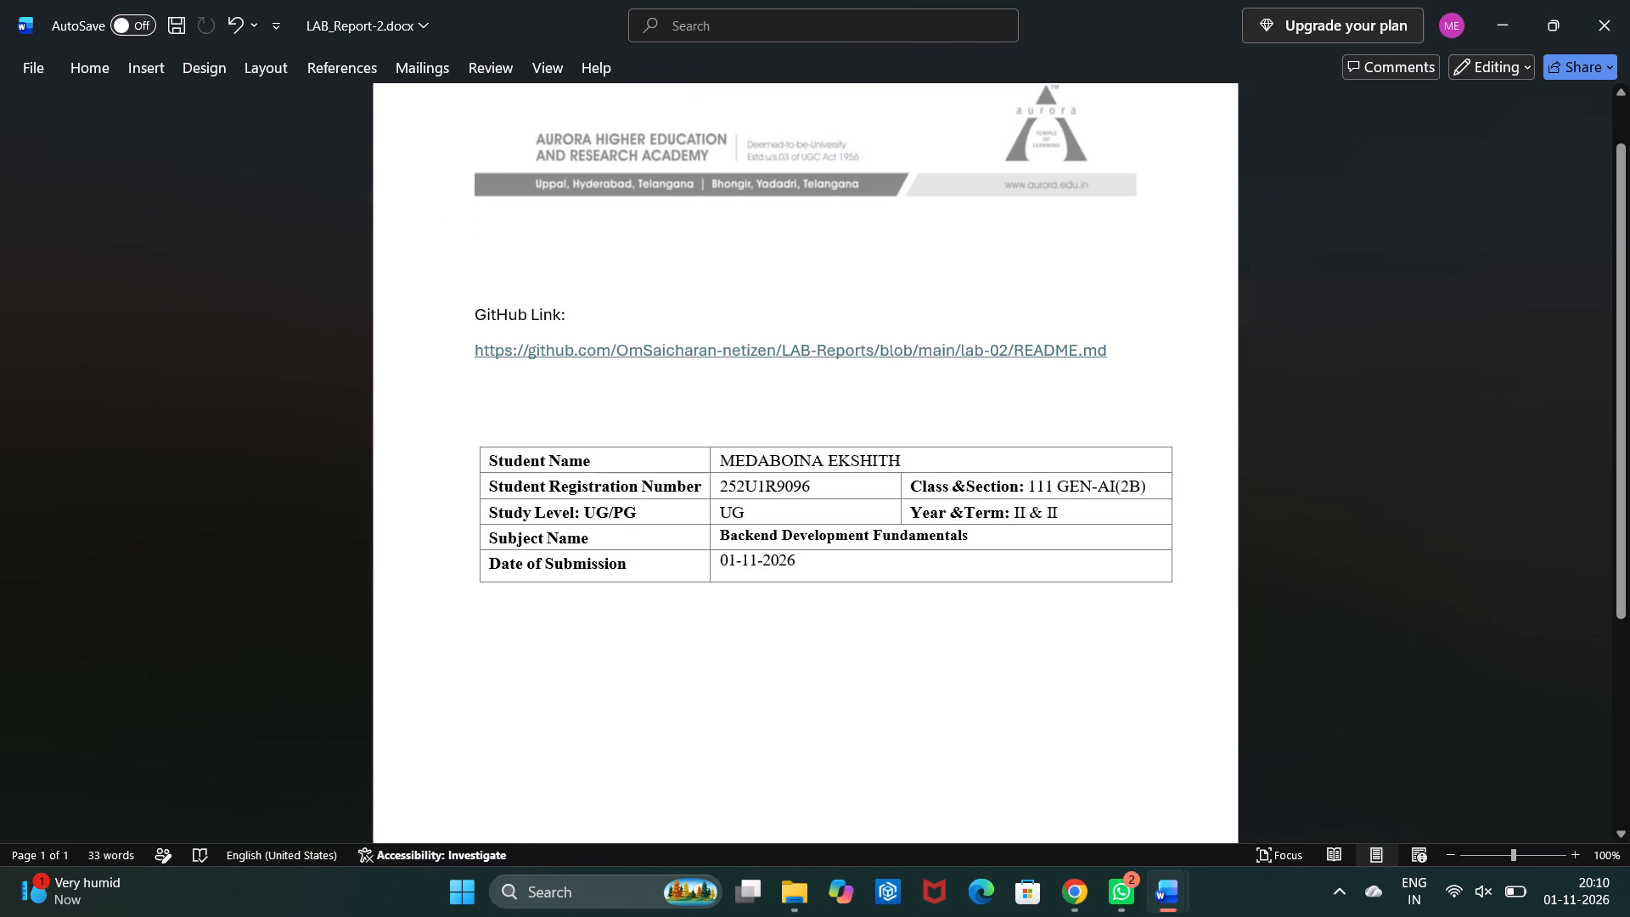
pyautogui.press('Down')
pyautogui.hotkey('ctrl', 'v')
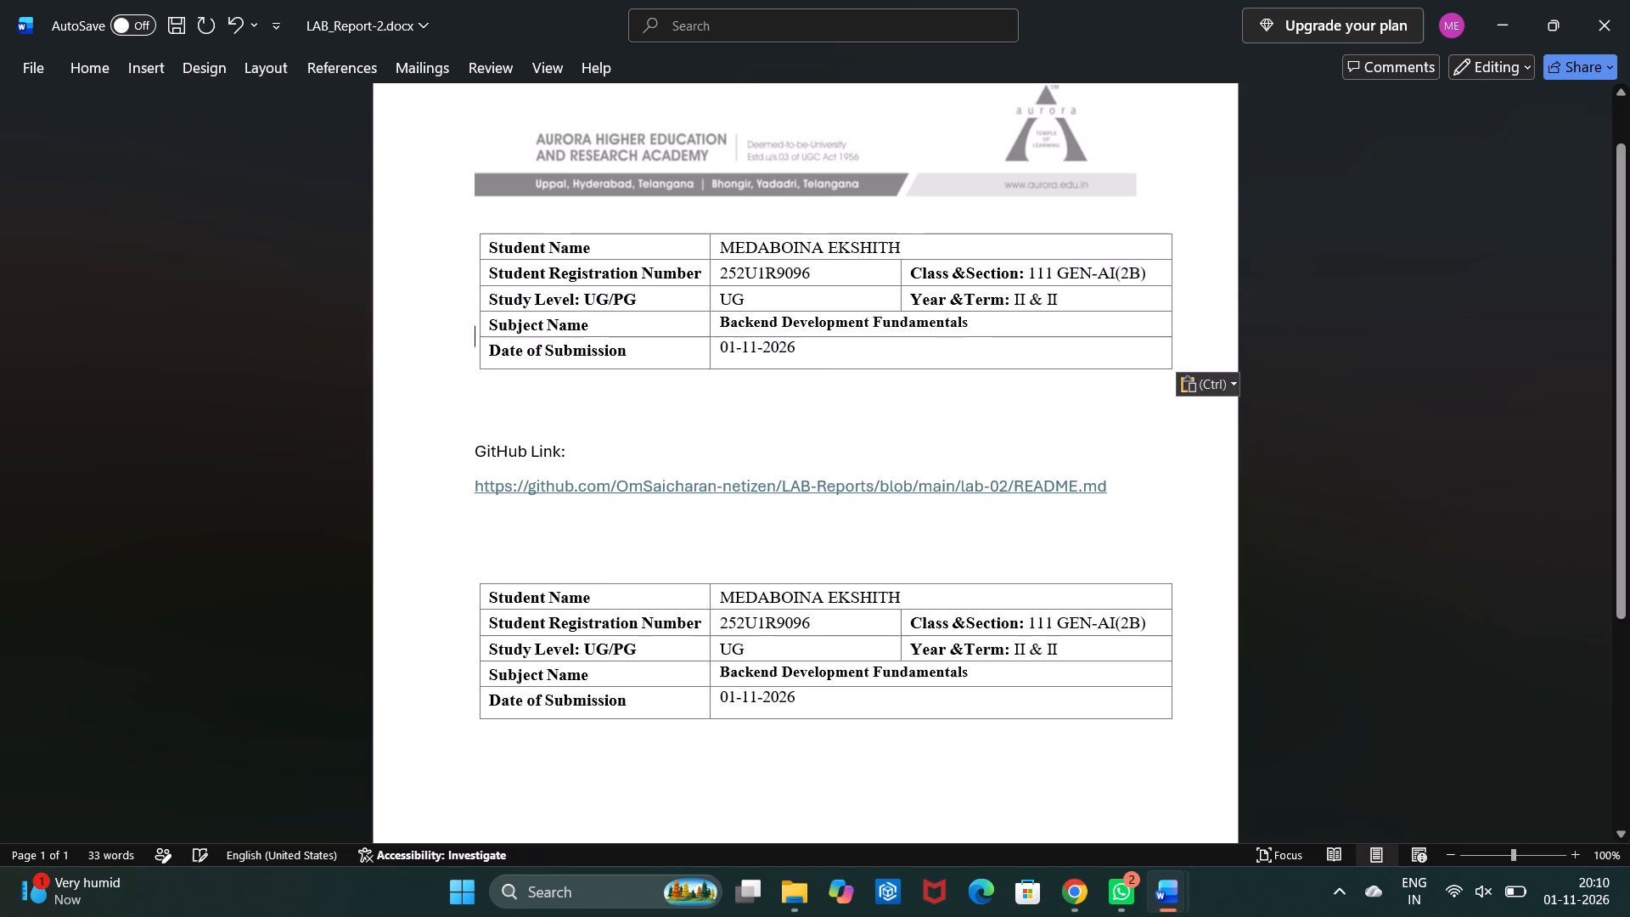
# Delete the duplicate bordered student details table below the GitHub link.
pyautogui.click(501, 648)
pyautogui.click(464, 578)
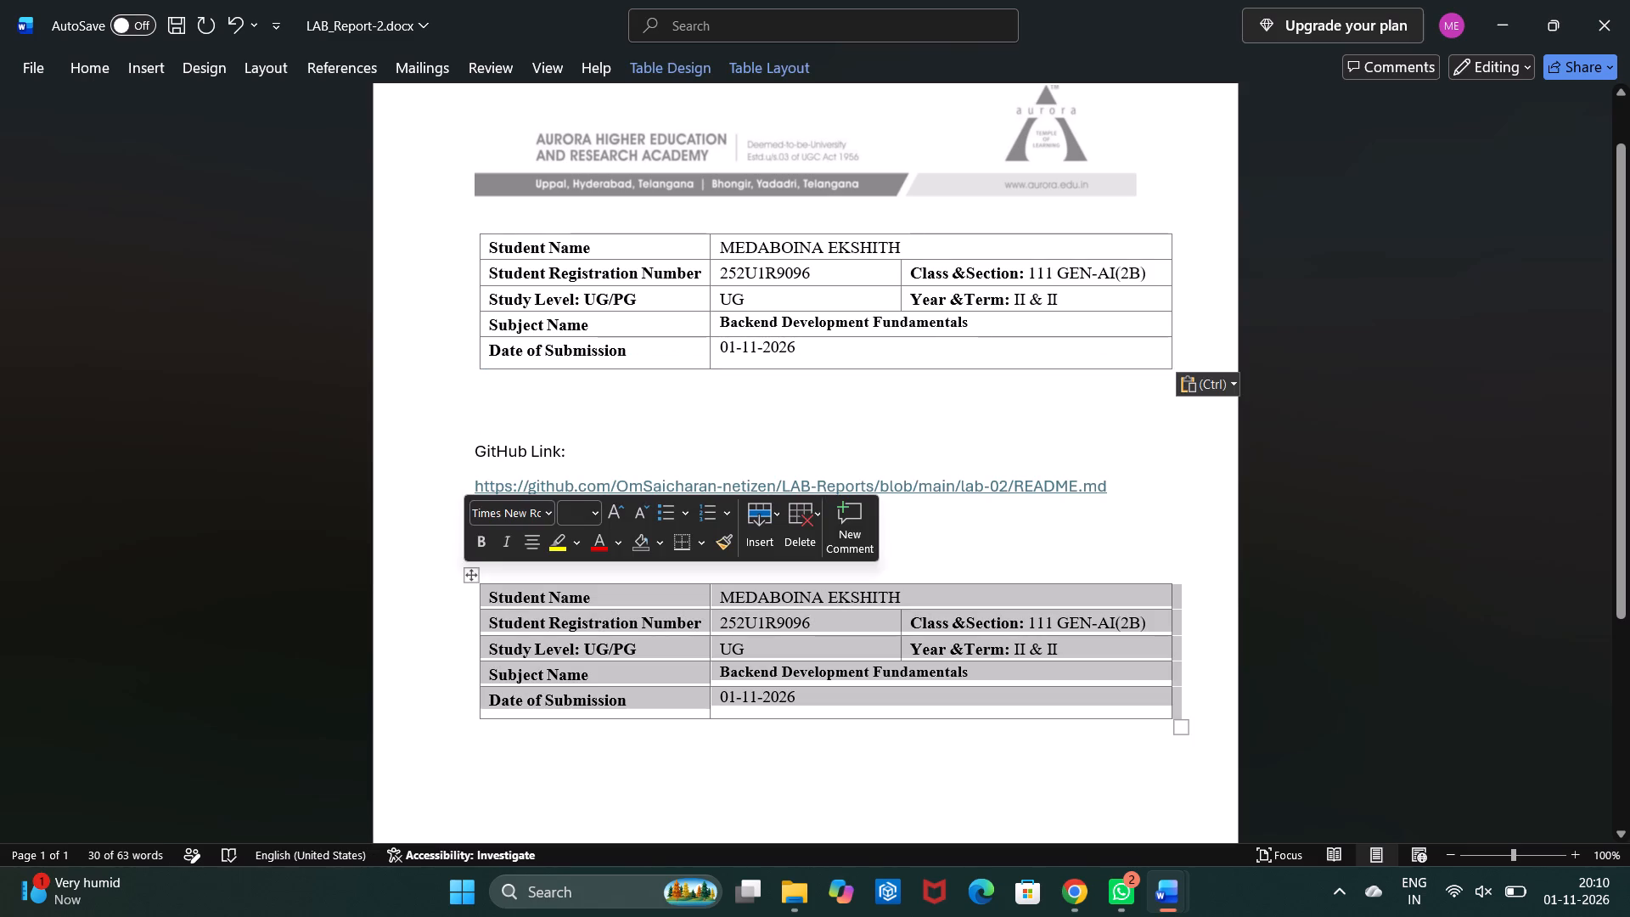
pyautogui.press('BackSpace')
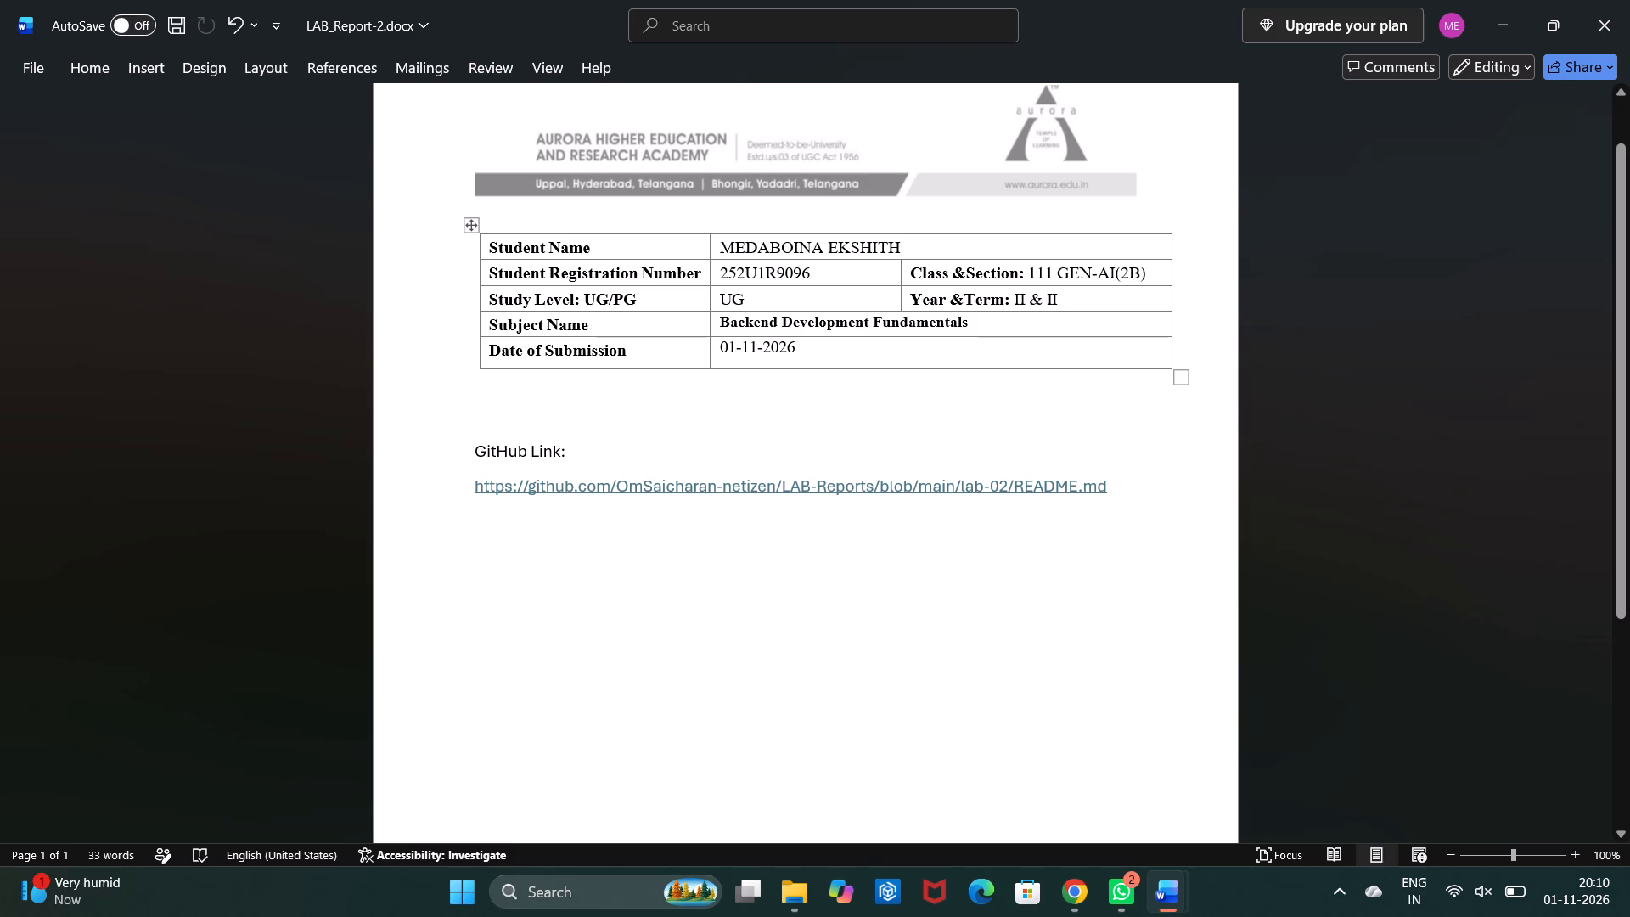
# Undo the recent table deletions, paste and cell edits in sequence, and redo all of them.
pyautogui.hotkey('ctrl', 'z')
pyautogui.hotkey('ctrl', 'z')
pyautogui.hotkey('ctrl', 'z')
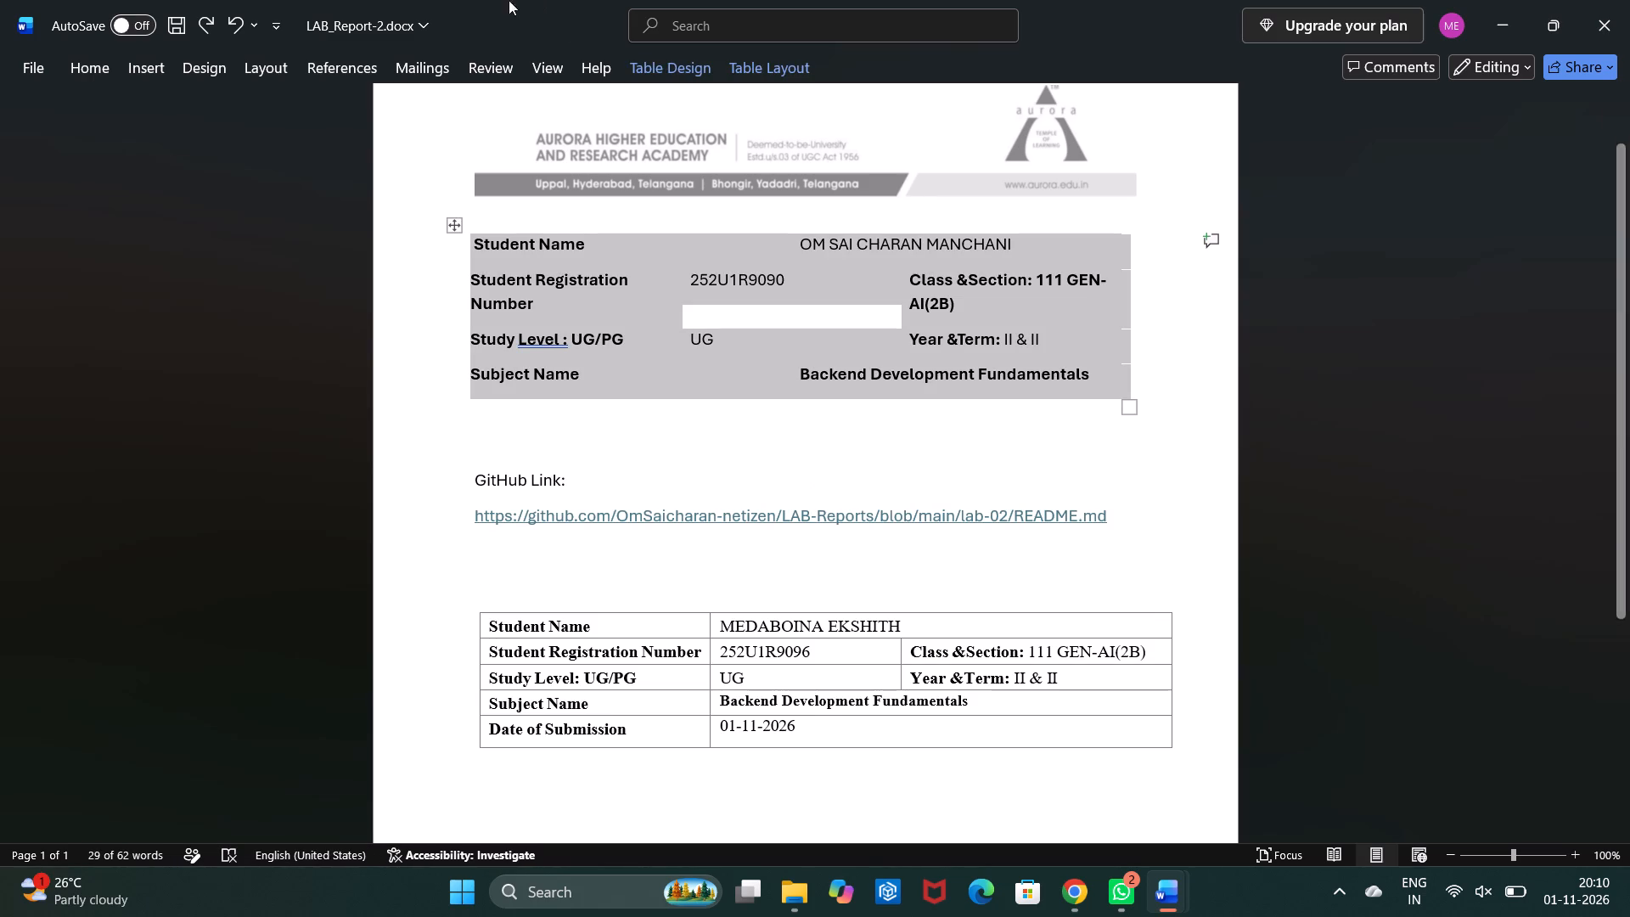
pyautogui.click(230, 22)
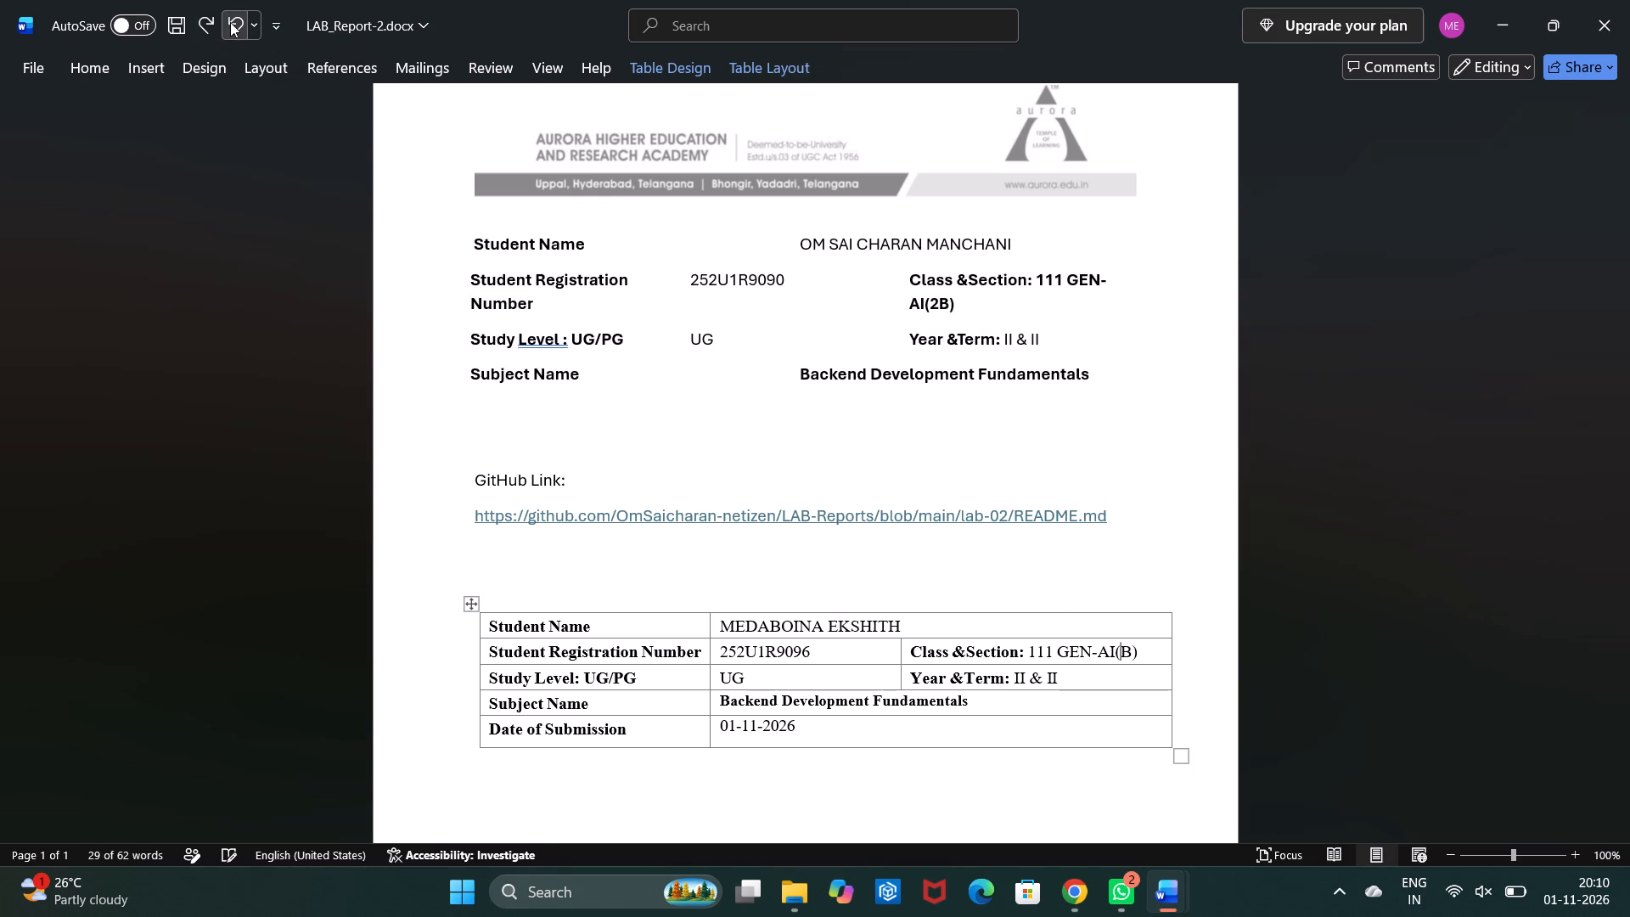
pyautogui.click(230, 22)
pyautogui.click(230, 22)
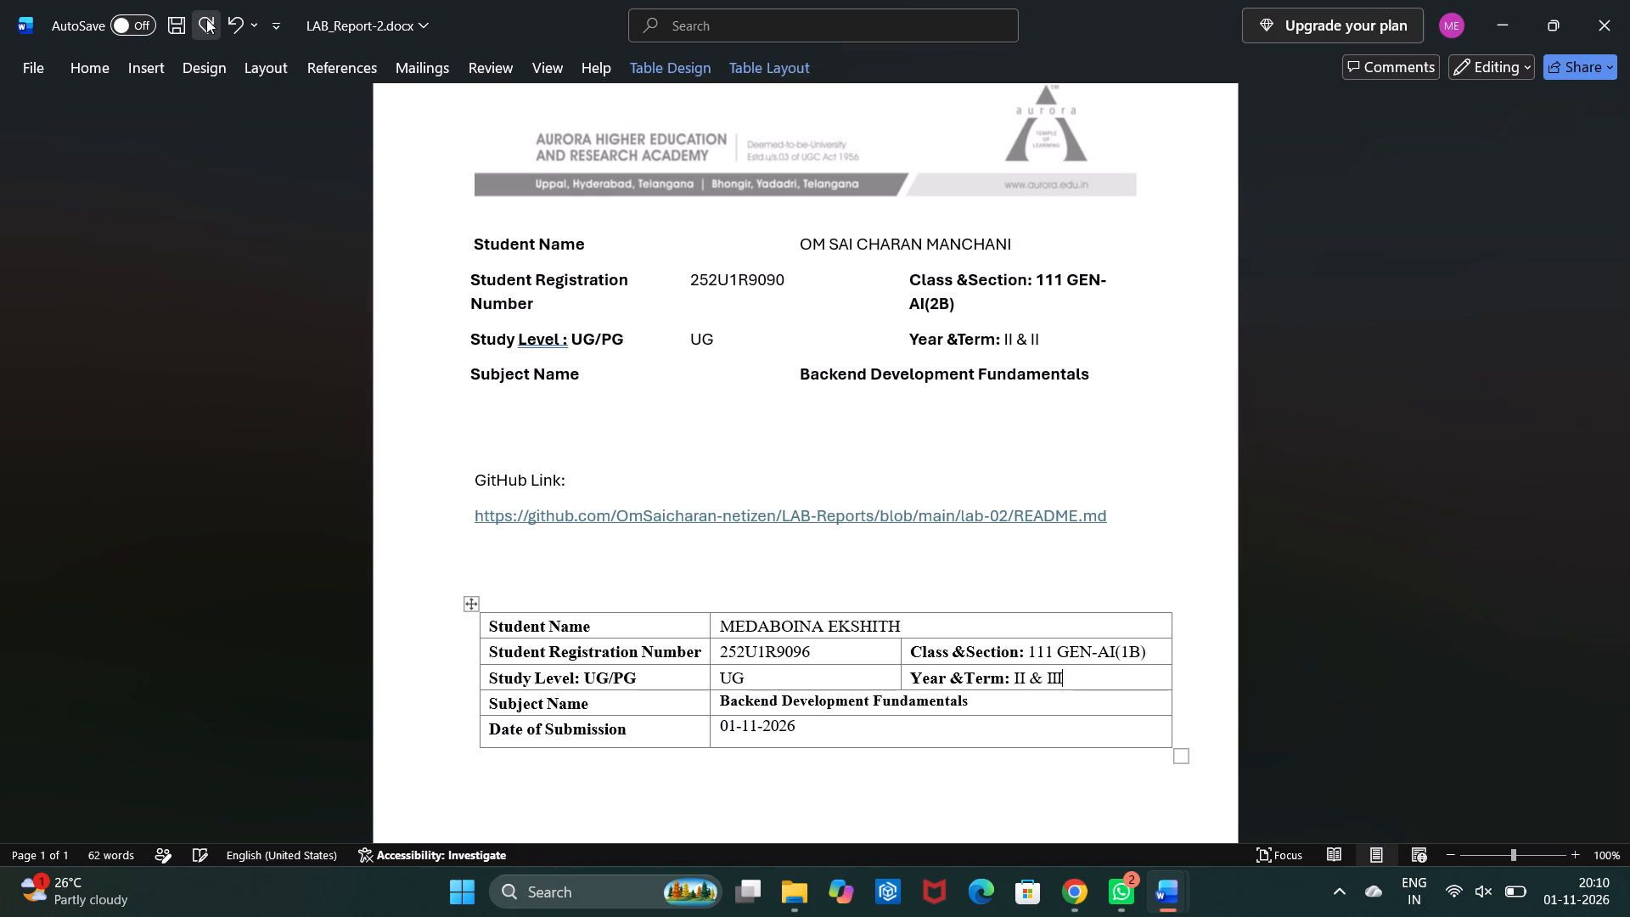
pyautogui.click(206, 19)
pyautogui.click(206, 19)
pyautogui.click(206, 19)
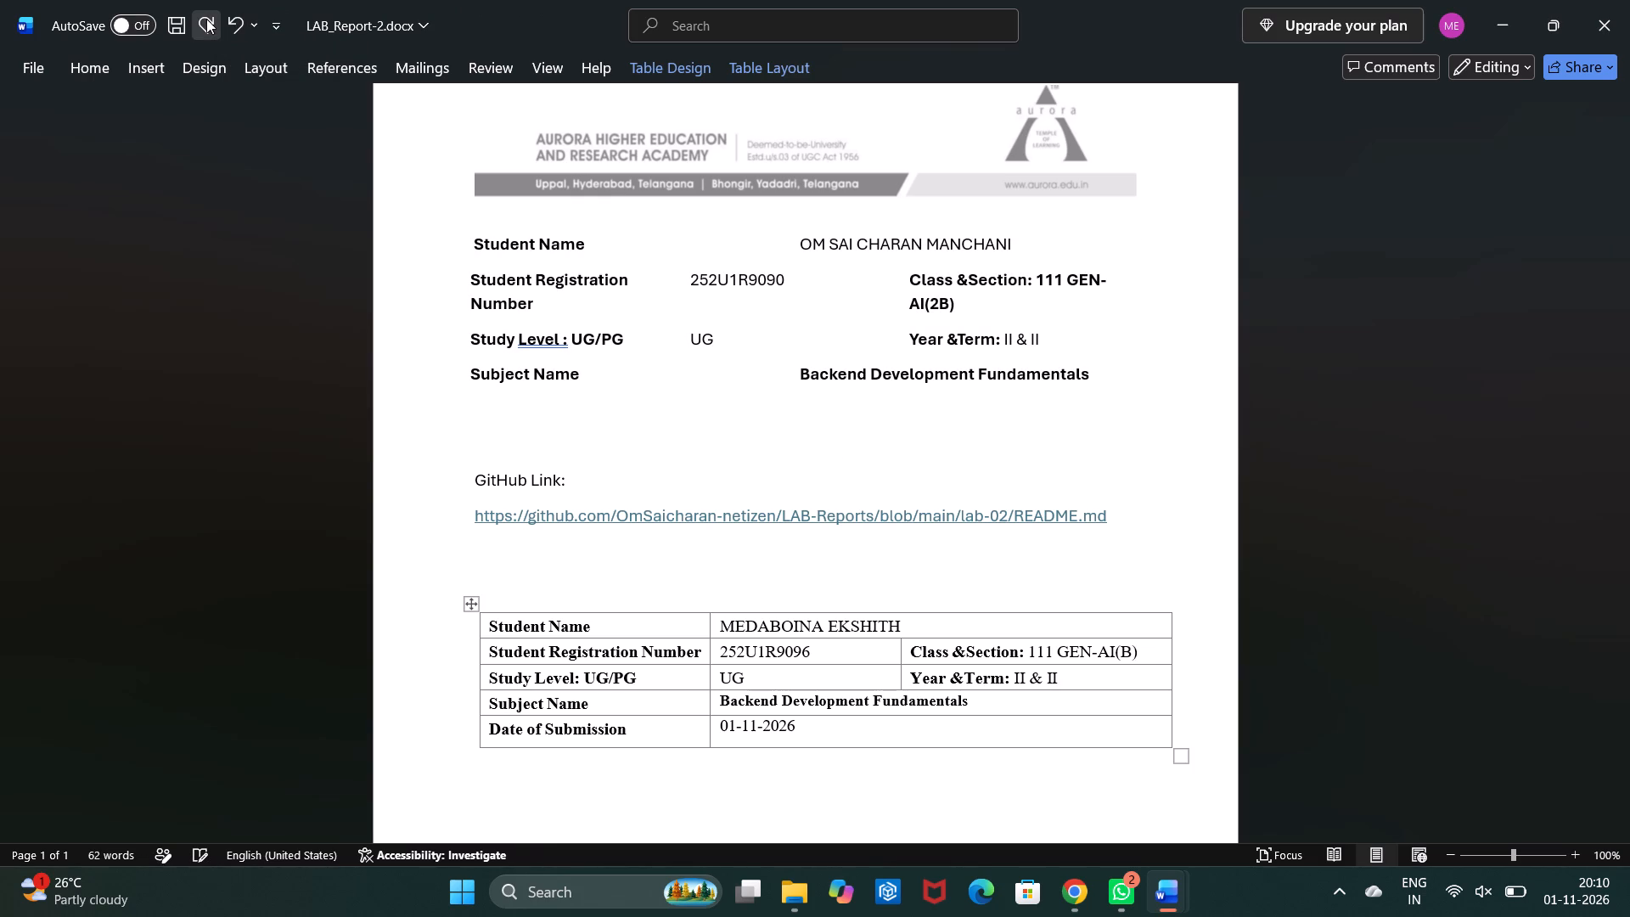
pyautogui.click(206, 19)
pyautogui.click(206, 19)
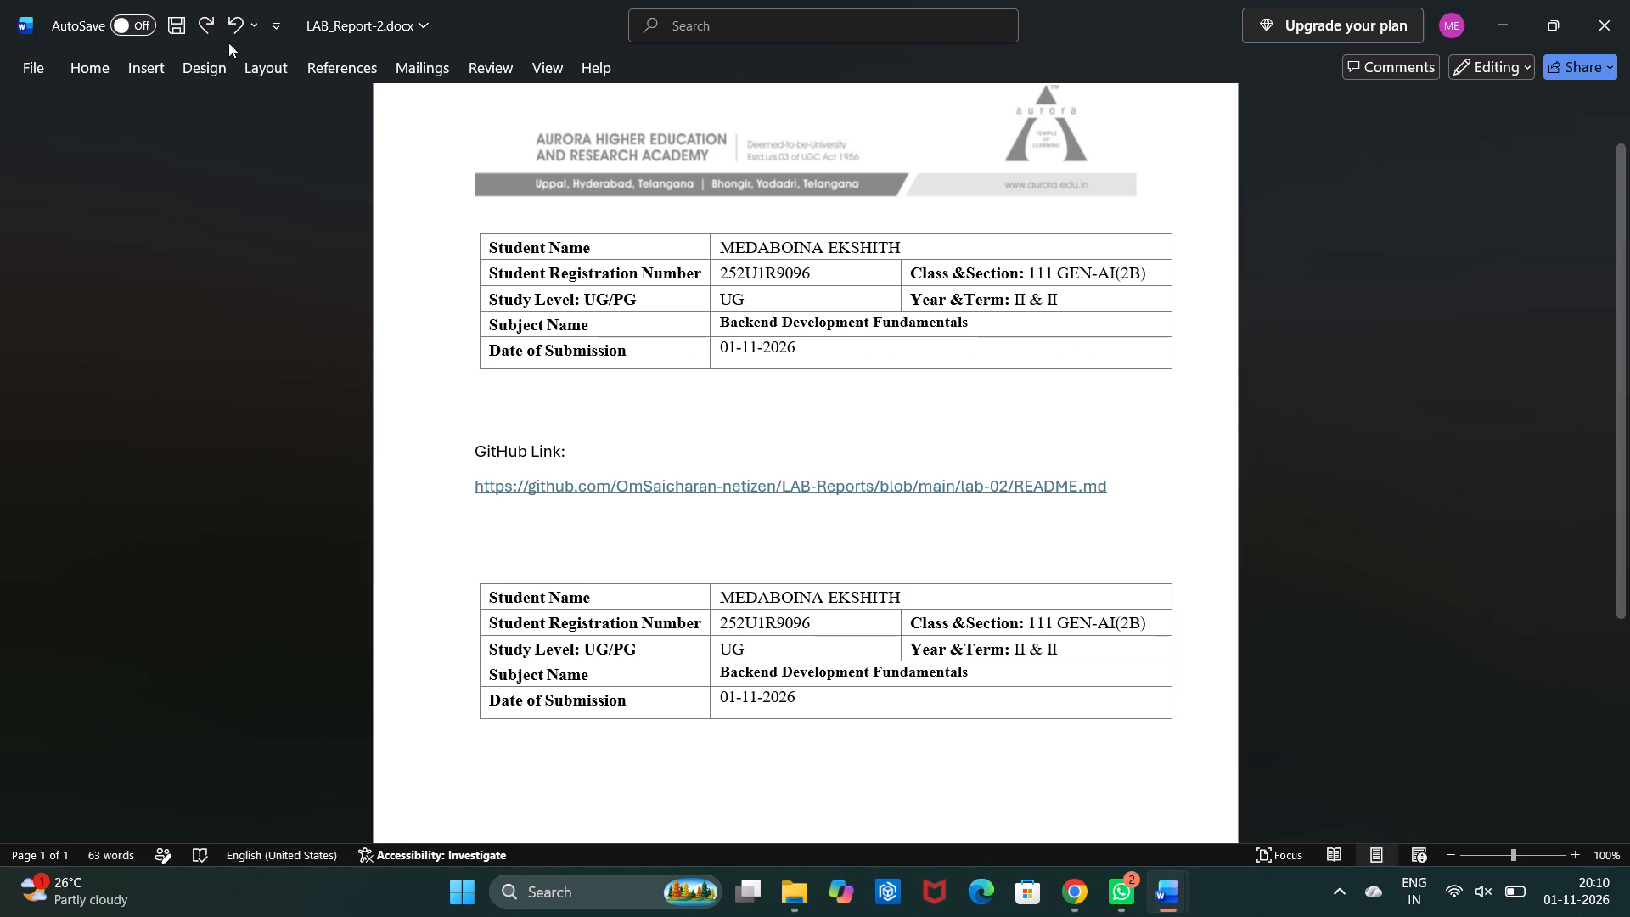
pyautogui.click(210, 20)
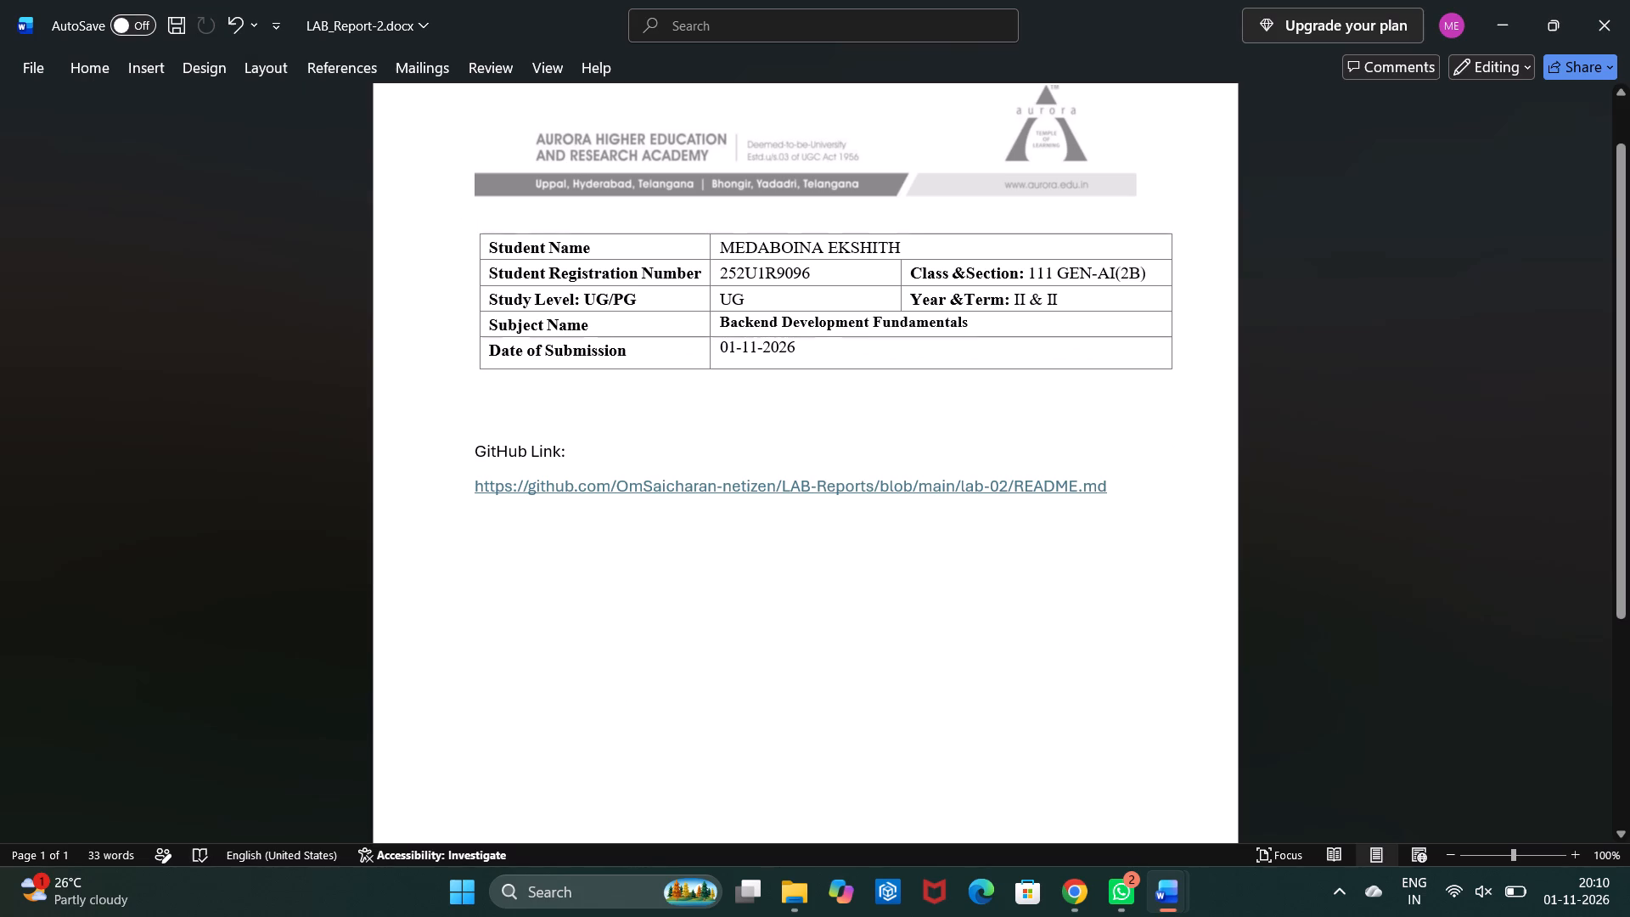
# Switch to Chrome, open the lab-02 folder of the nani repository on GitHub and copy its web address.
pyautogui.click(1060, 813)
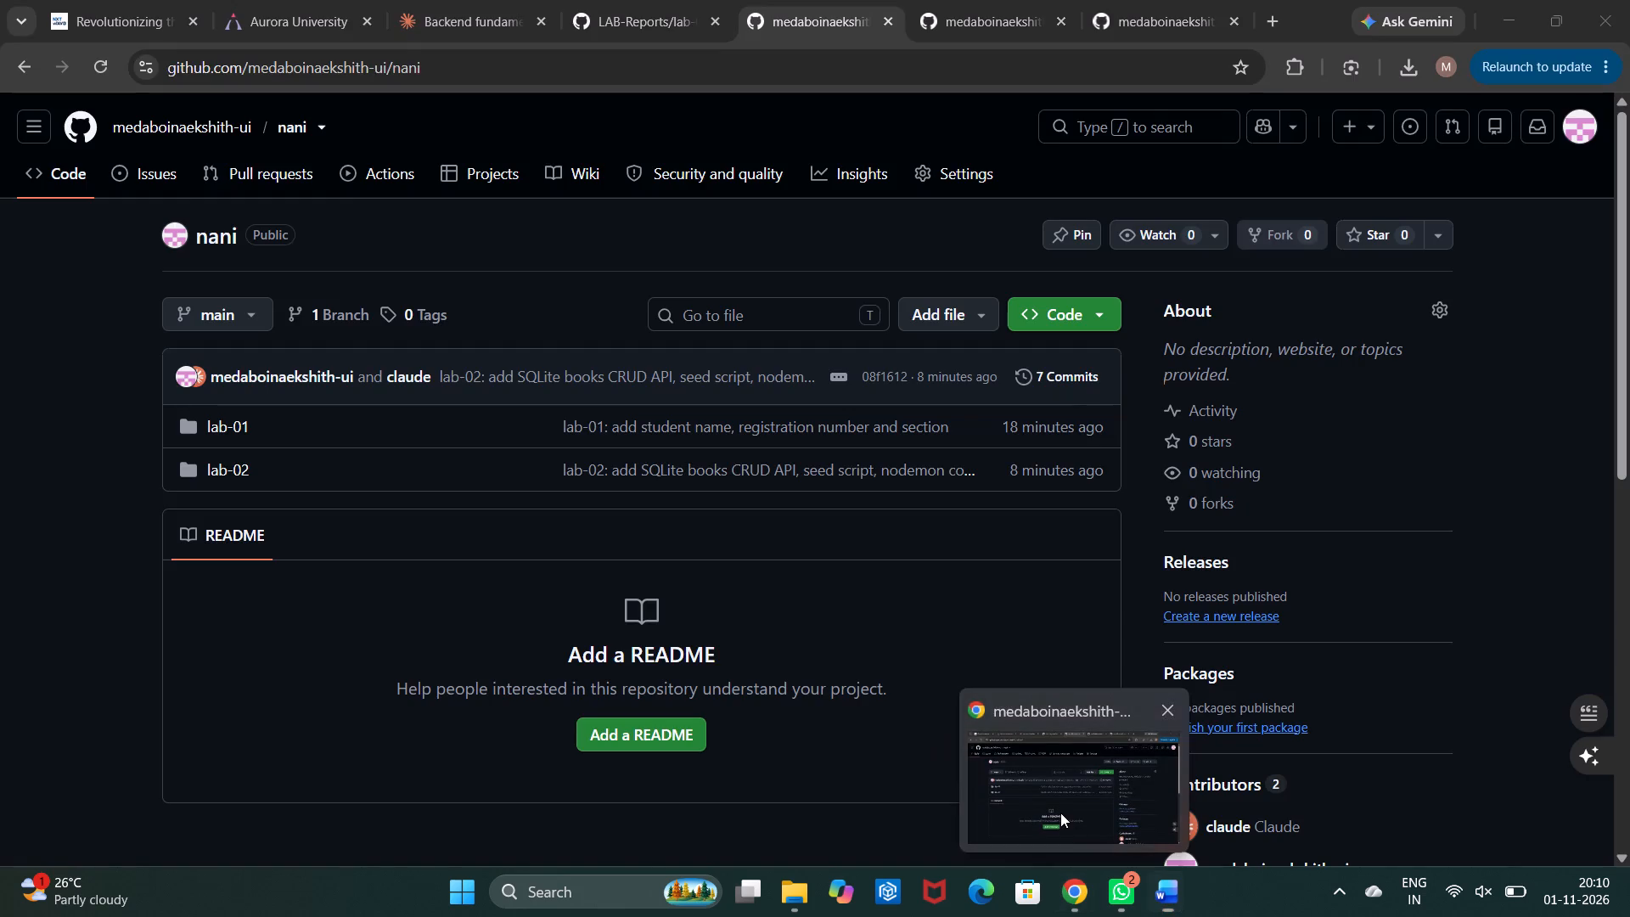
pyautogui.click(494, 487)
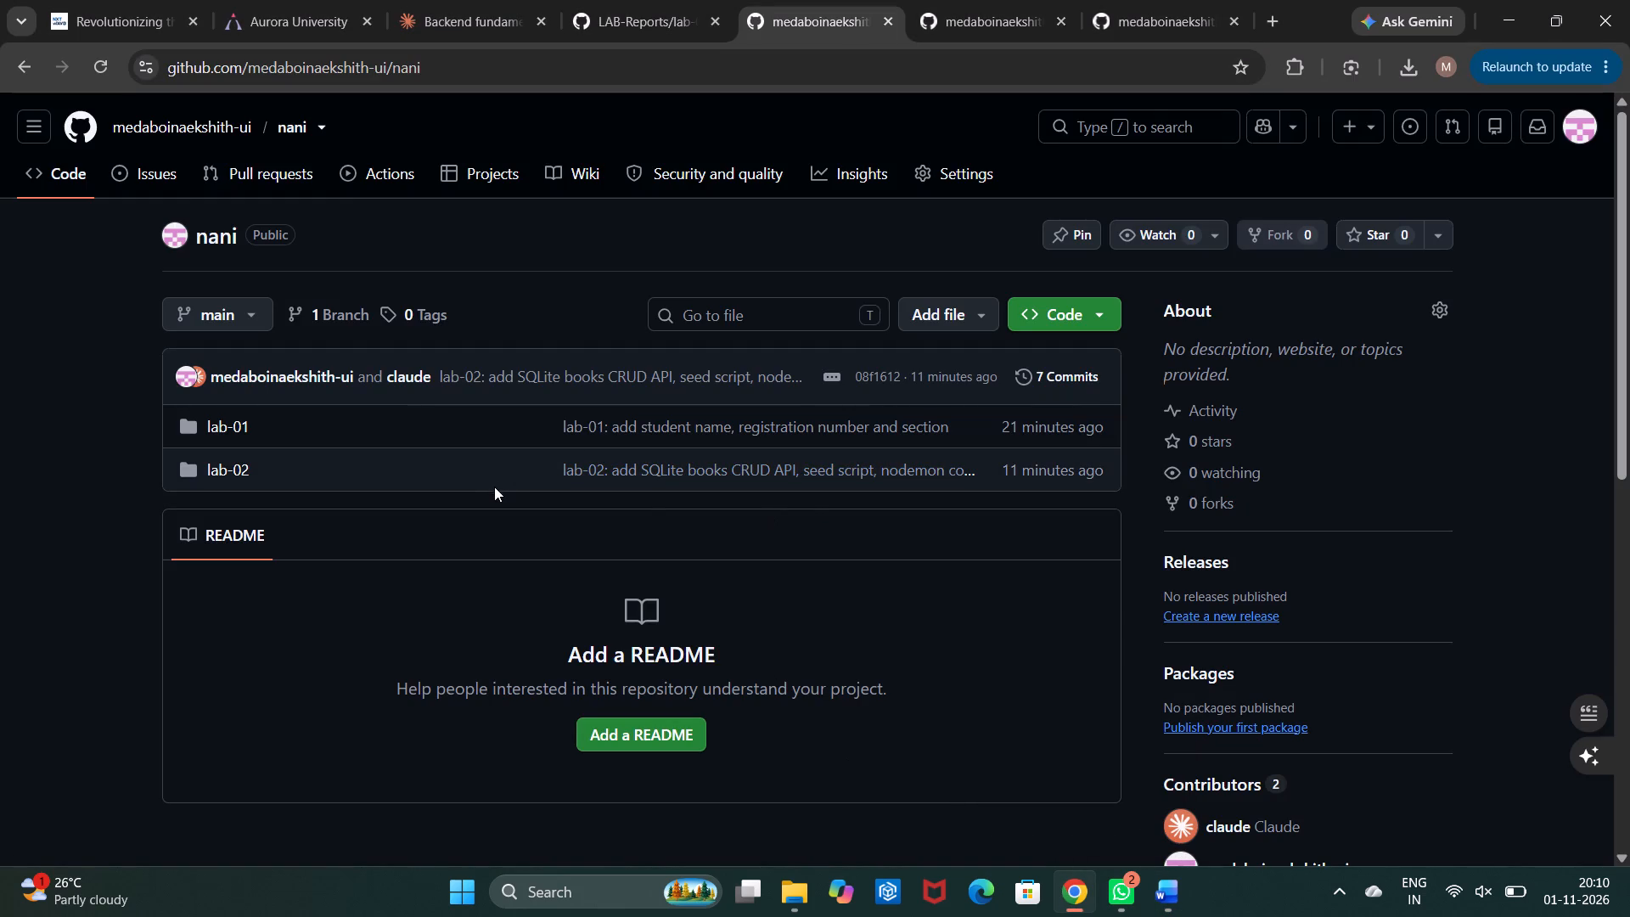
pyautogui.click(301, 479)
pyautogui.click(242, 472)
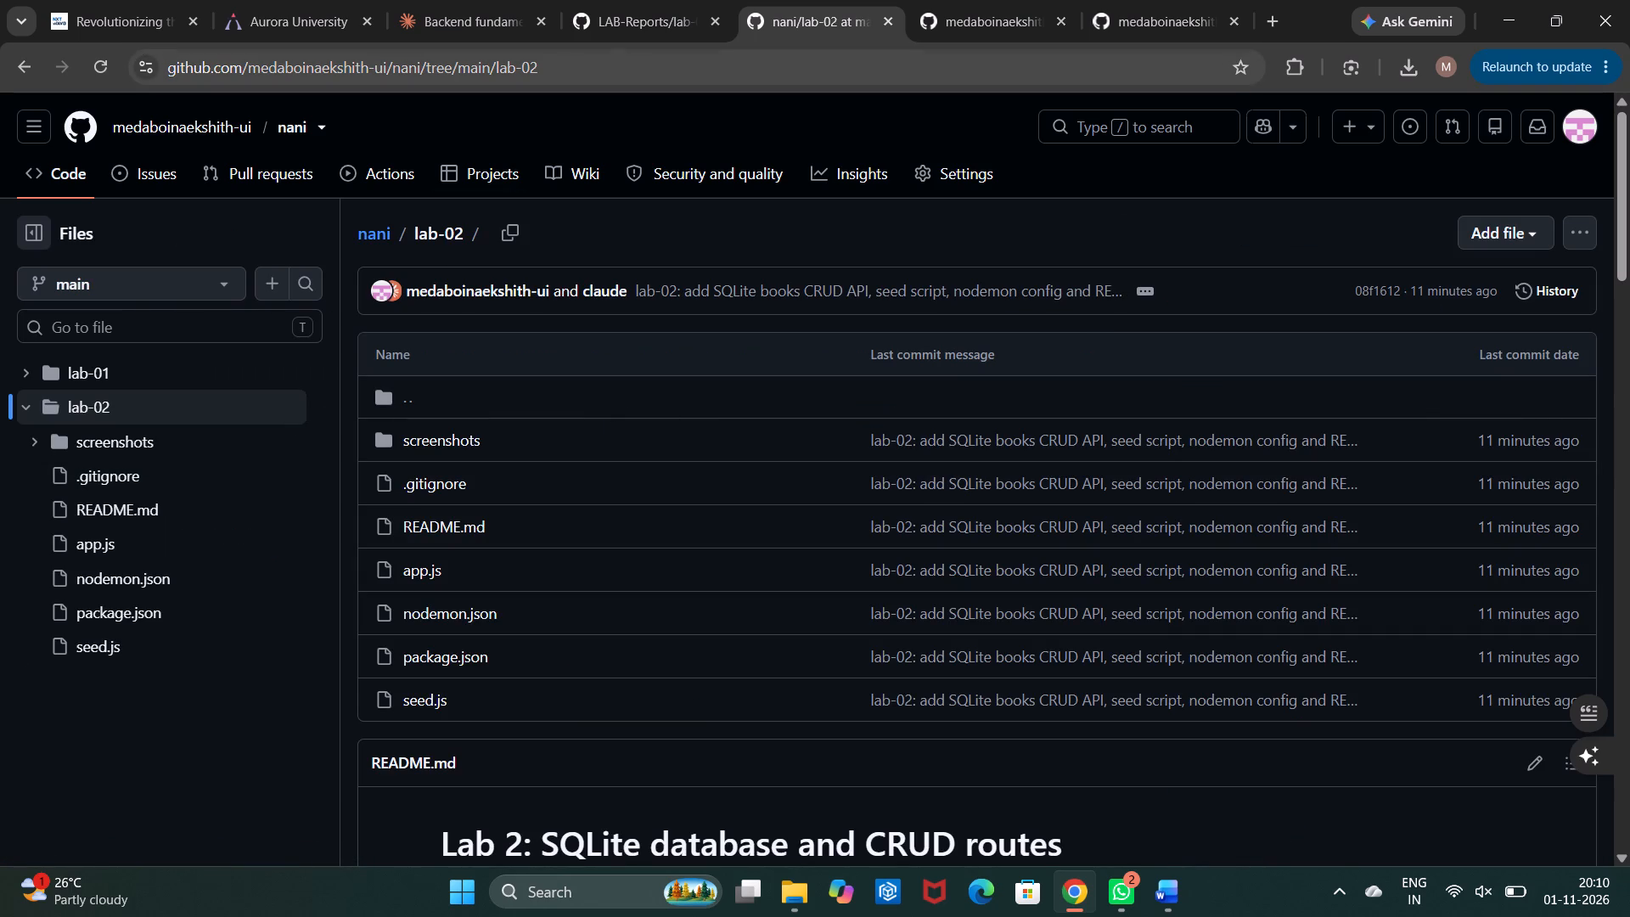
pyautogui.moveTo(587, 69); pyautogui.dragTo(171, 70)
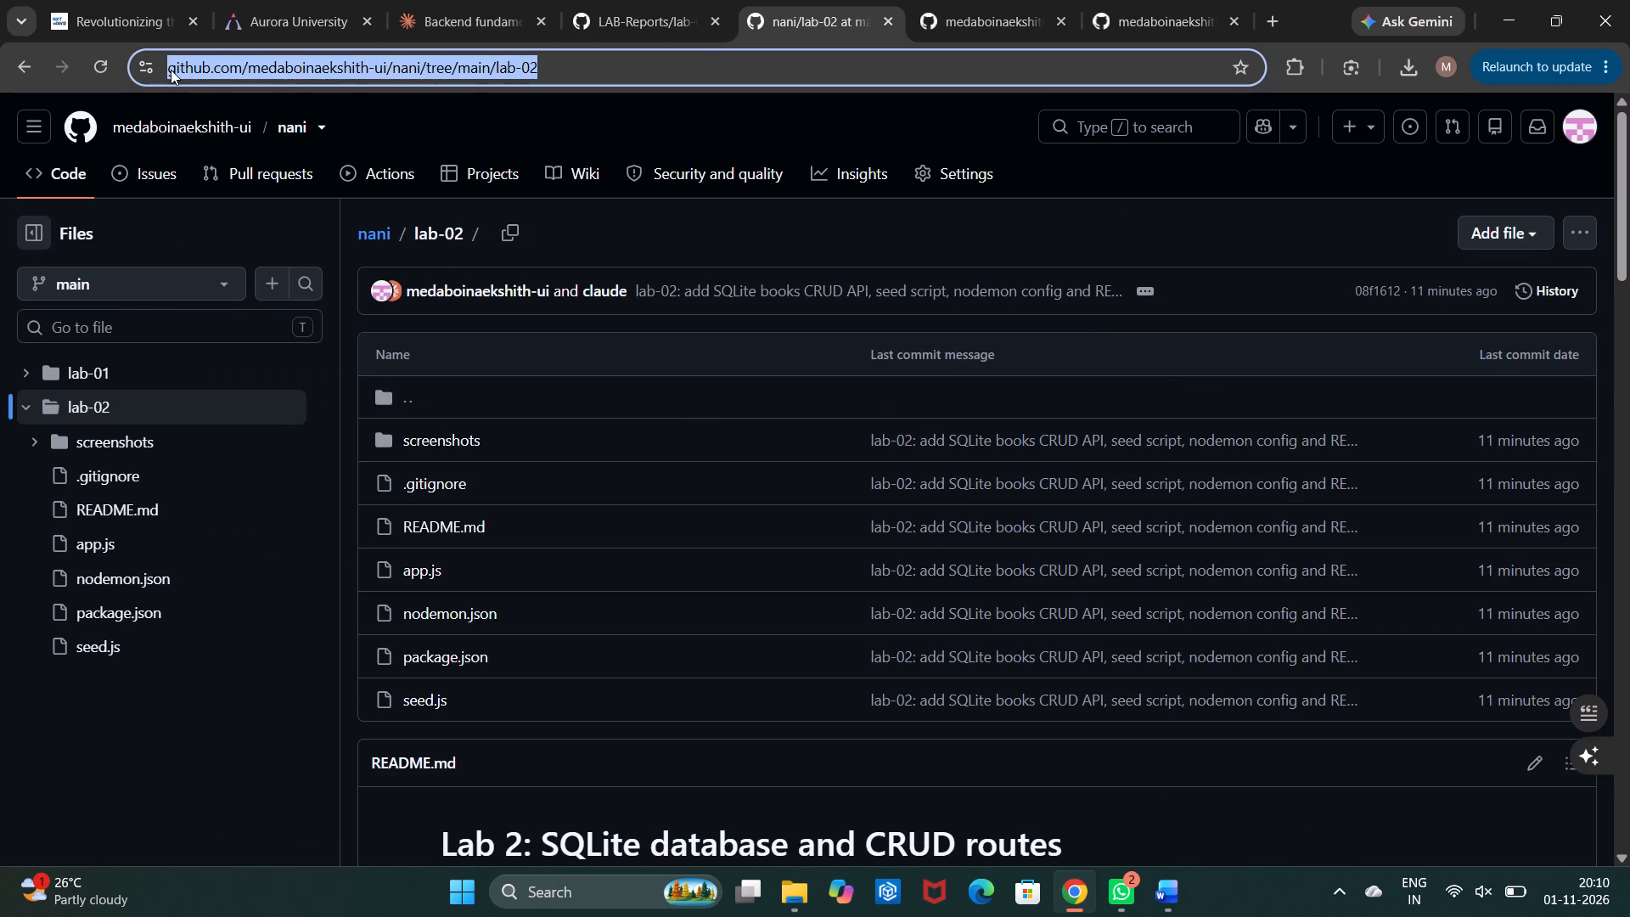
pyautogui.hotkey('ctrl', 'c')
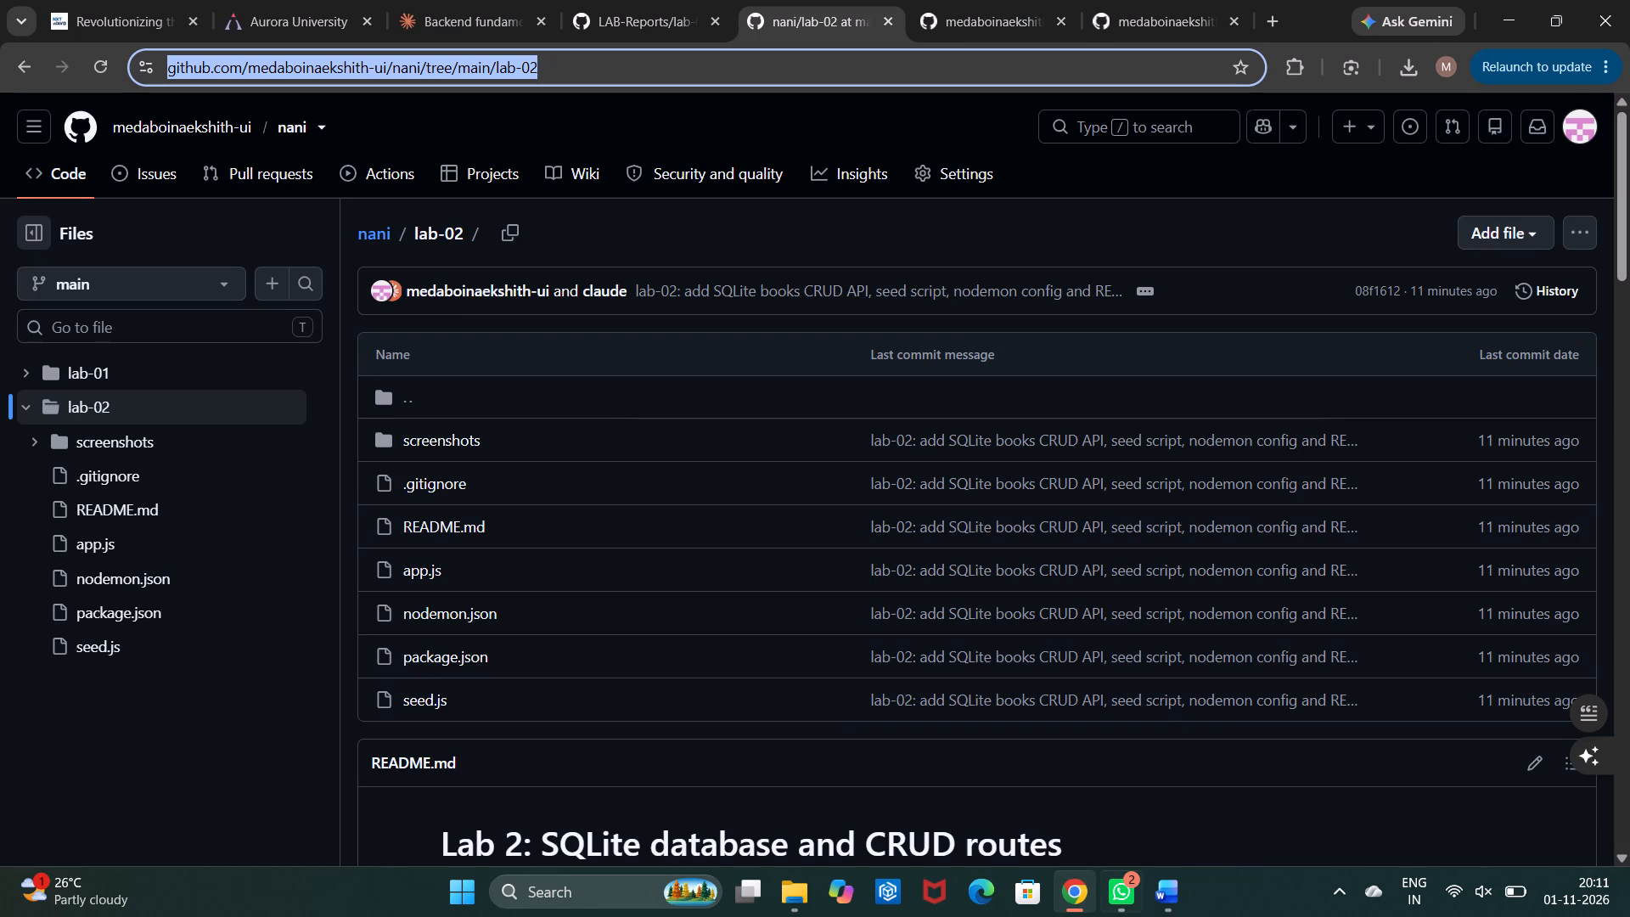
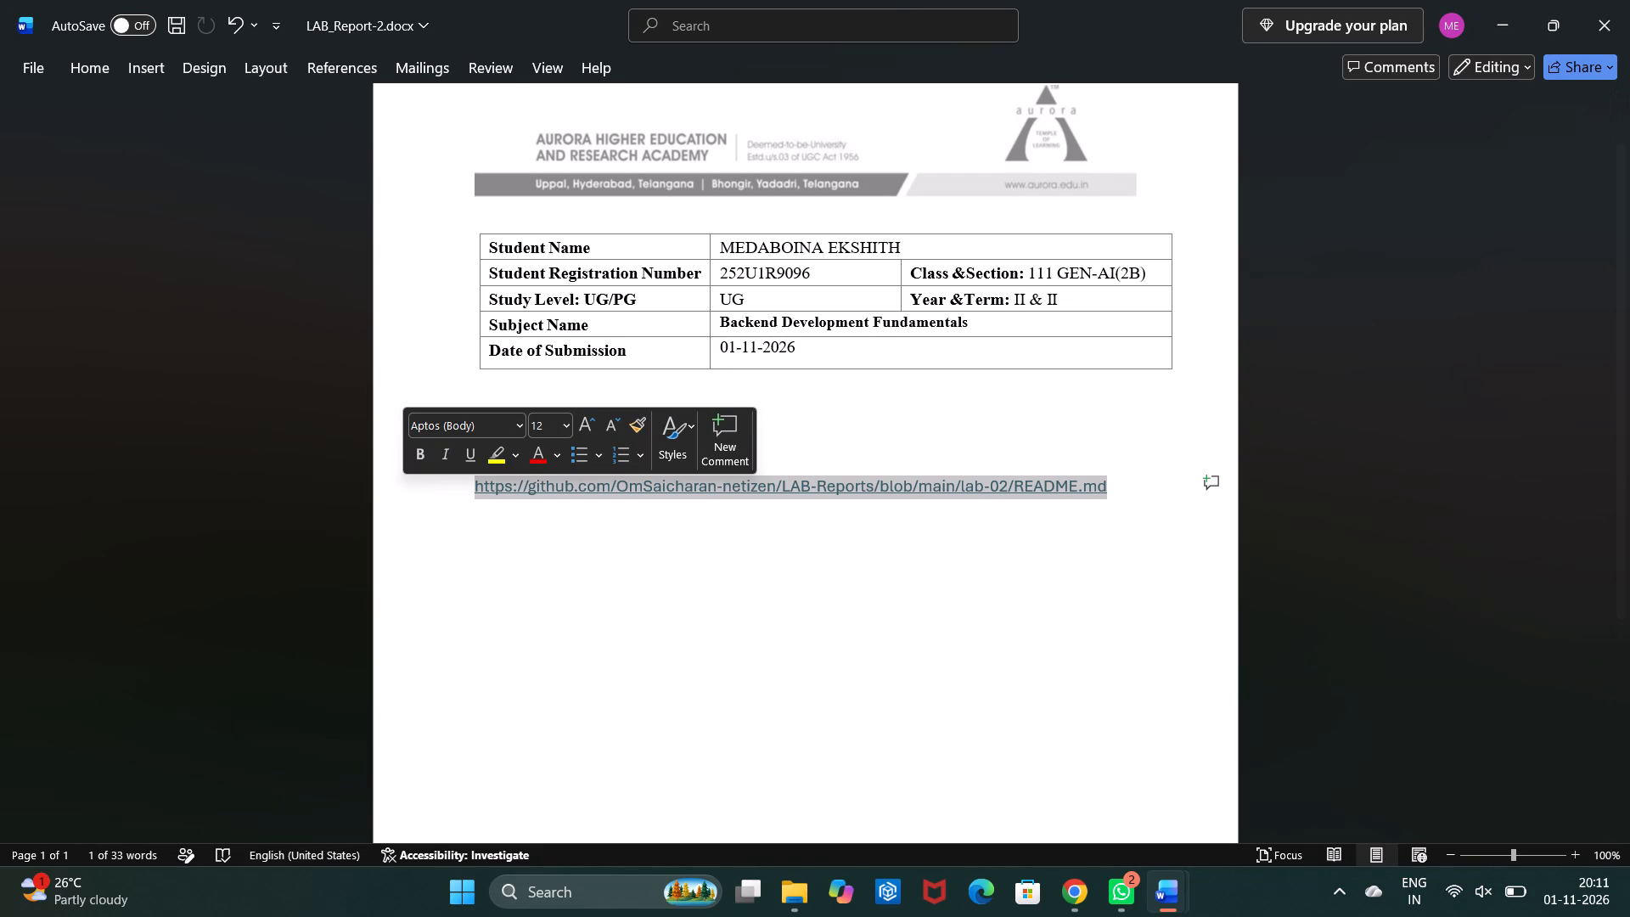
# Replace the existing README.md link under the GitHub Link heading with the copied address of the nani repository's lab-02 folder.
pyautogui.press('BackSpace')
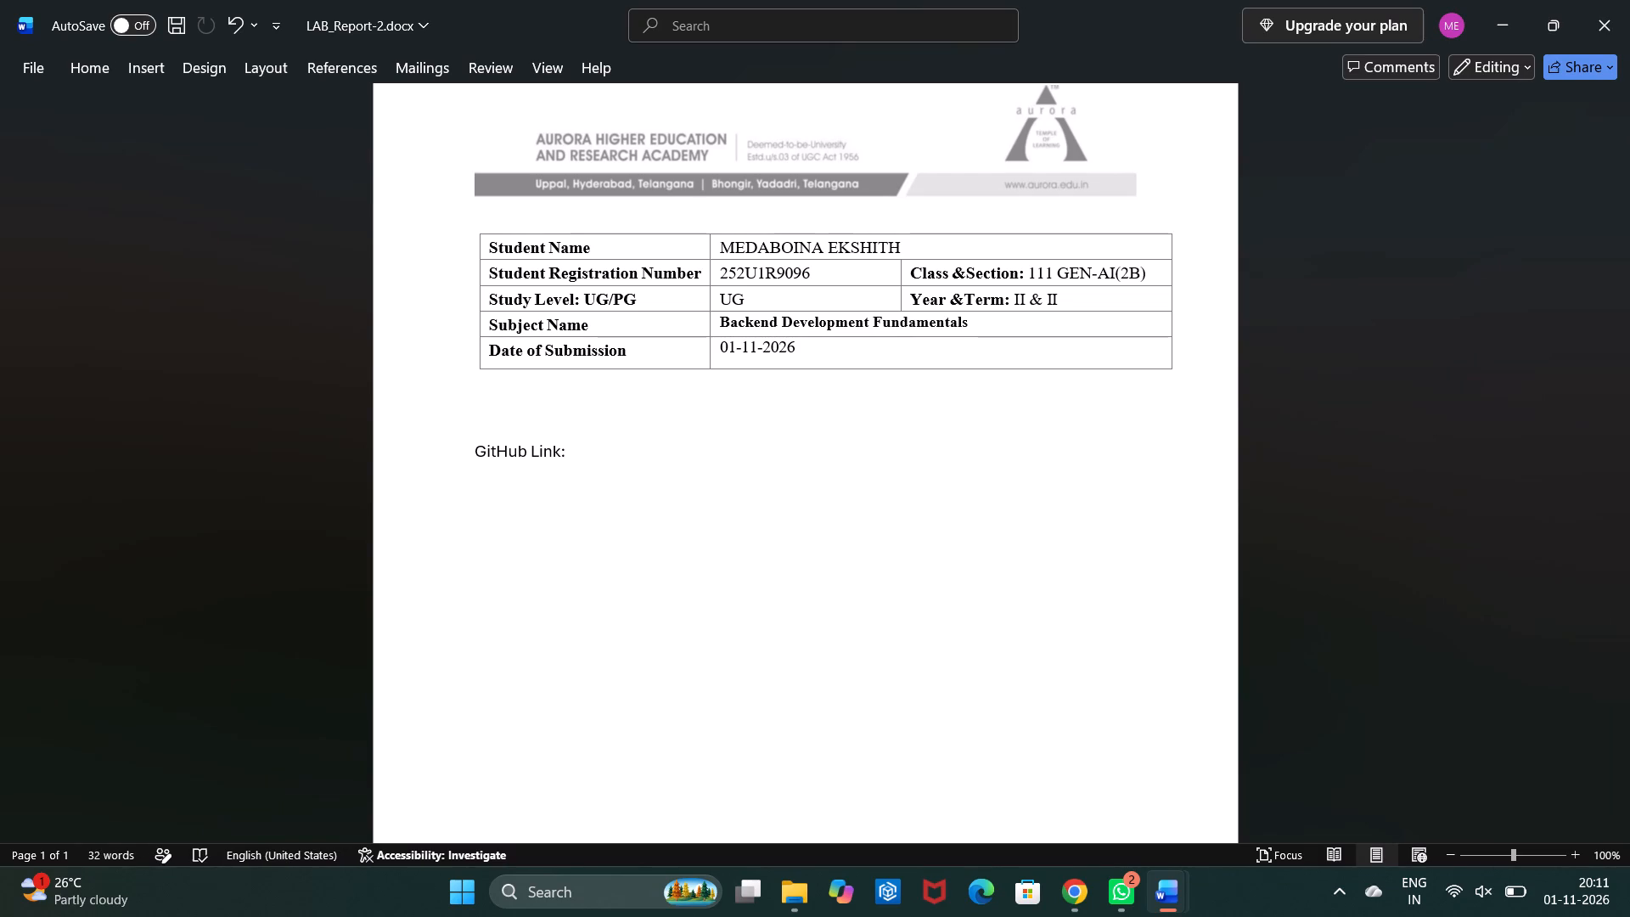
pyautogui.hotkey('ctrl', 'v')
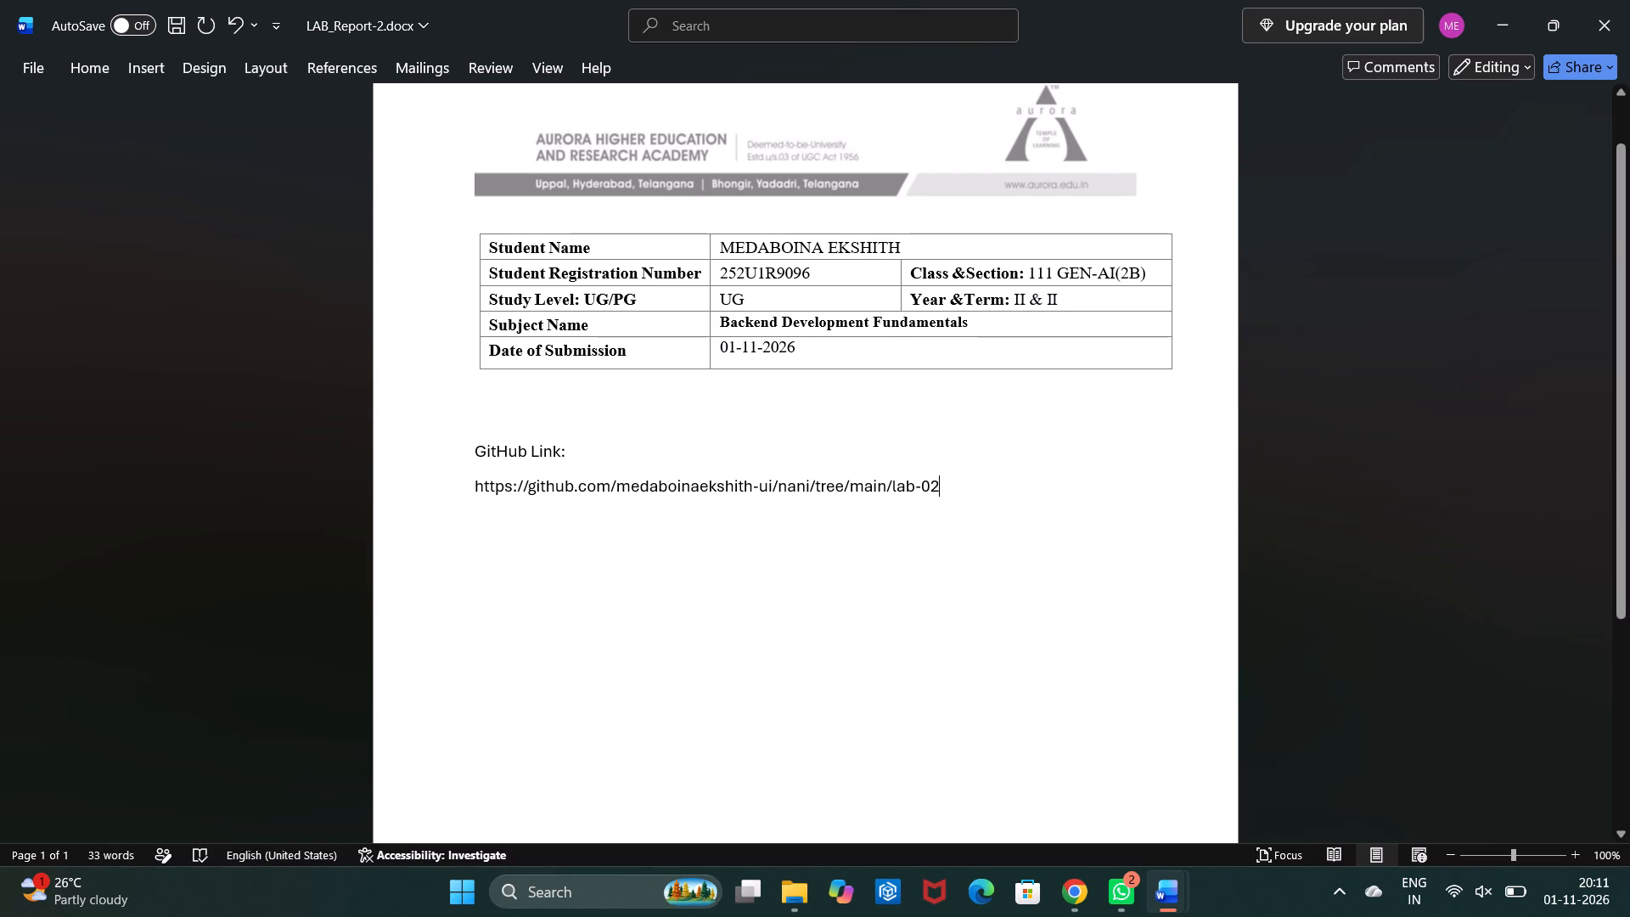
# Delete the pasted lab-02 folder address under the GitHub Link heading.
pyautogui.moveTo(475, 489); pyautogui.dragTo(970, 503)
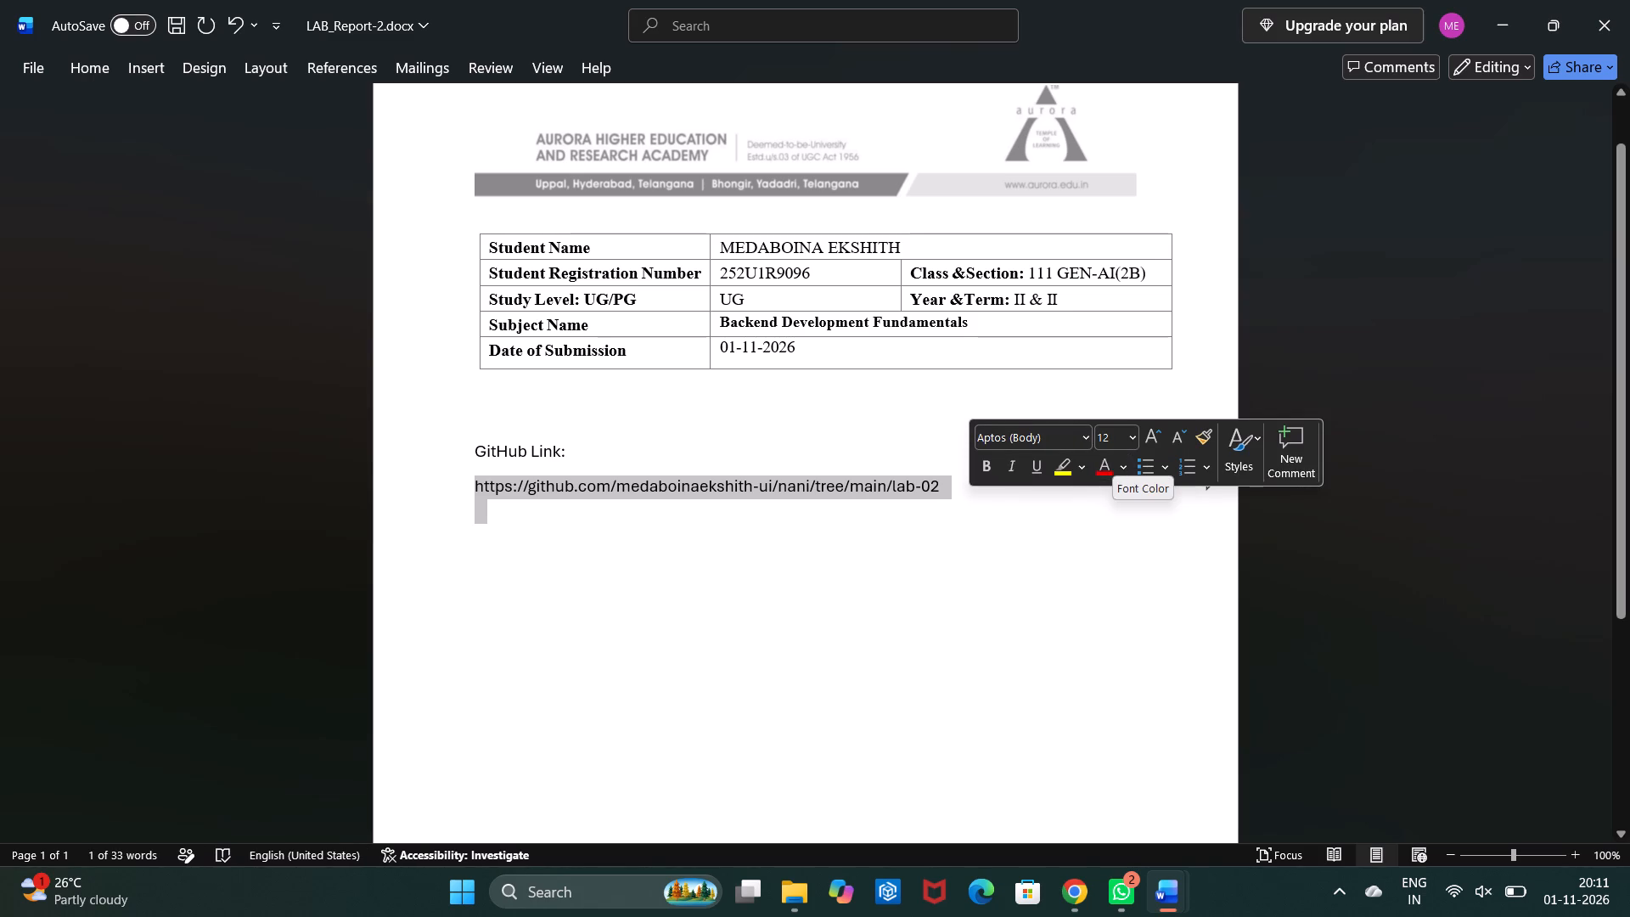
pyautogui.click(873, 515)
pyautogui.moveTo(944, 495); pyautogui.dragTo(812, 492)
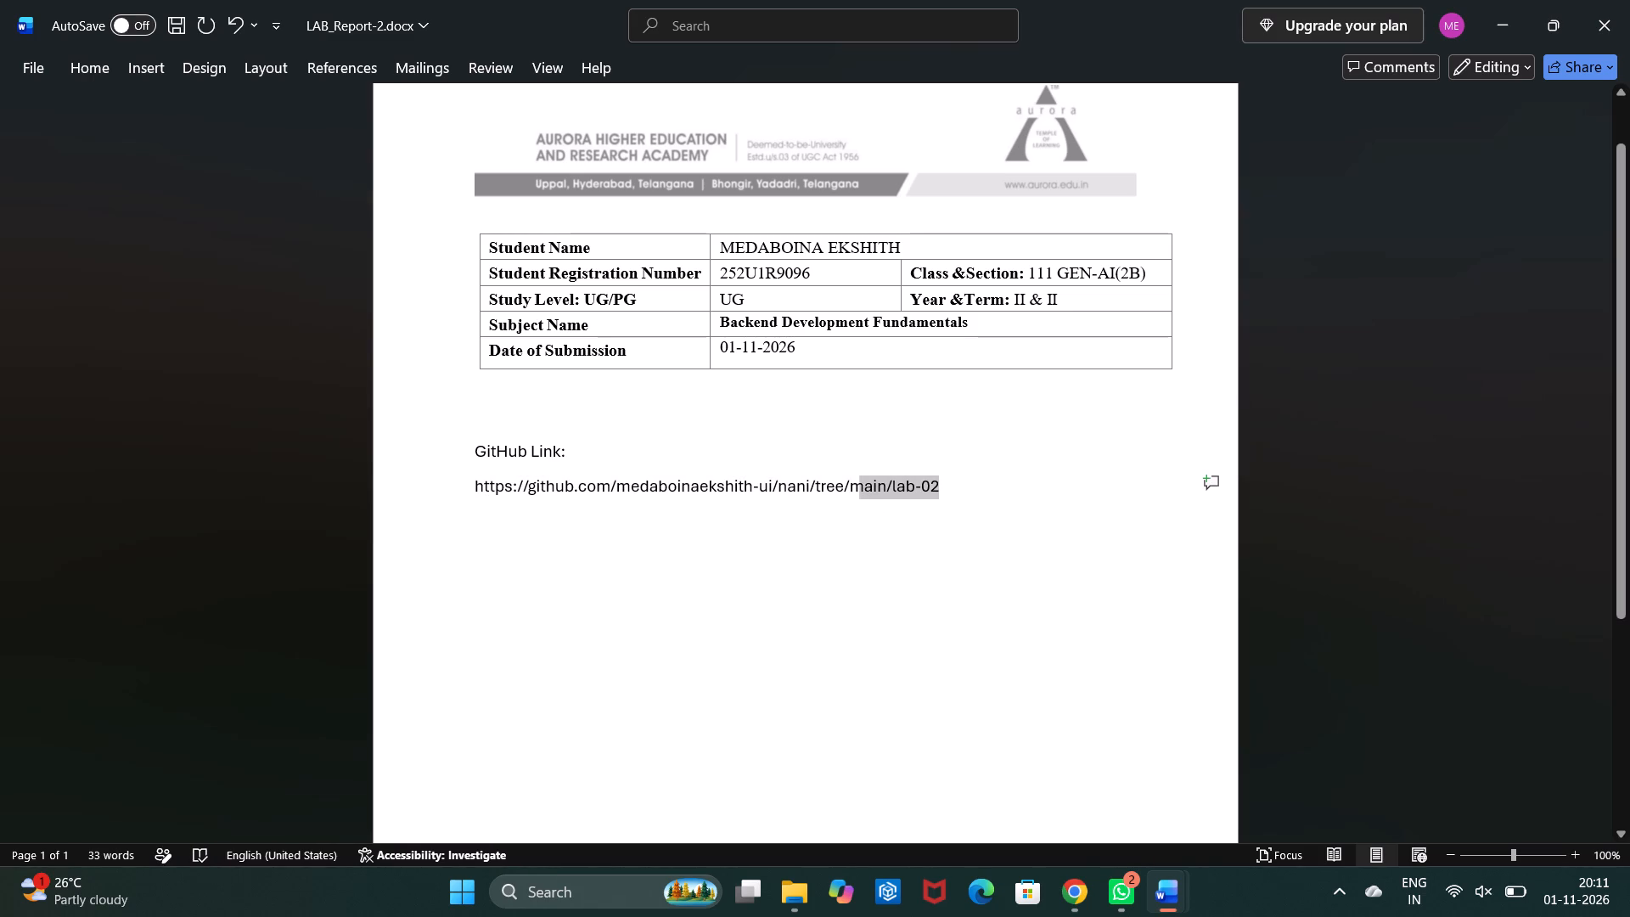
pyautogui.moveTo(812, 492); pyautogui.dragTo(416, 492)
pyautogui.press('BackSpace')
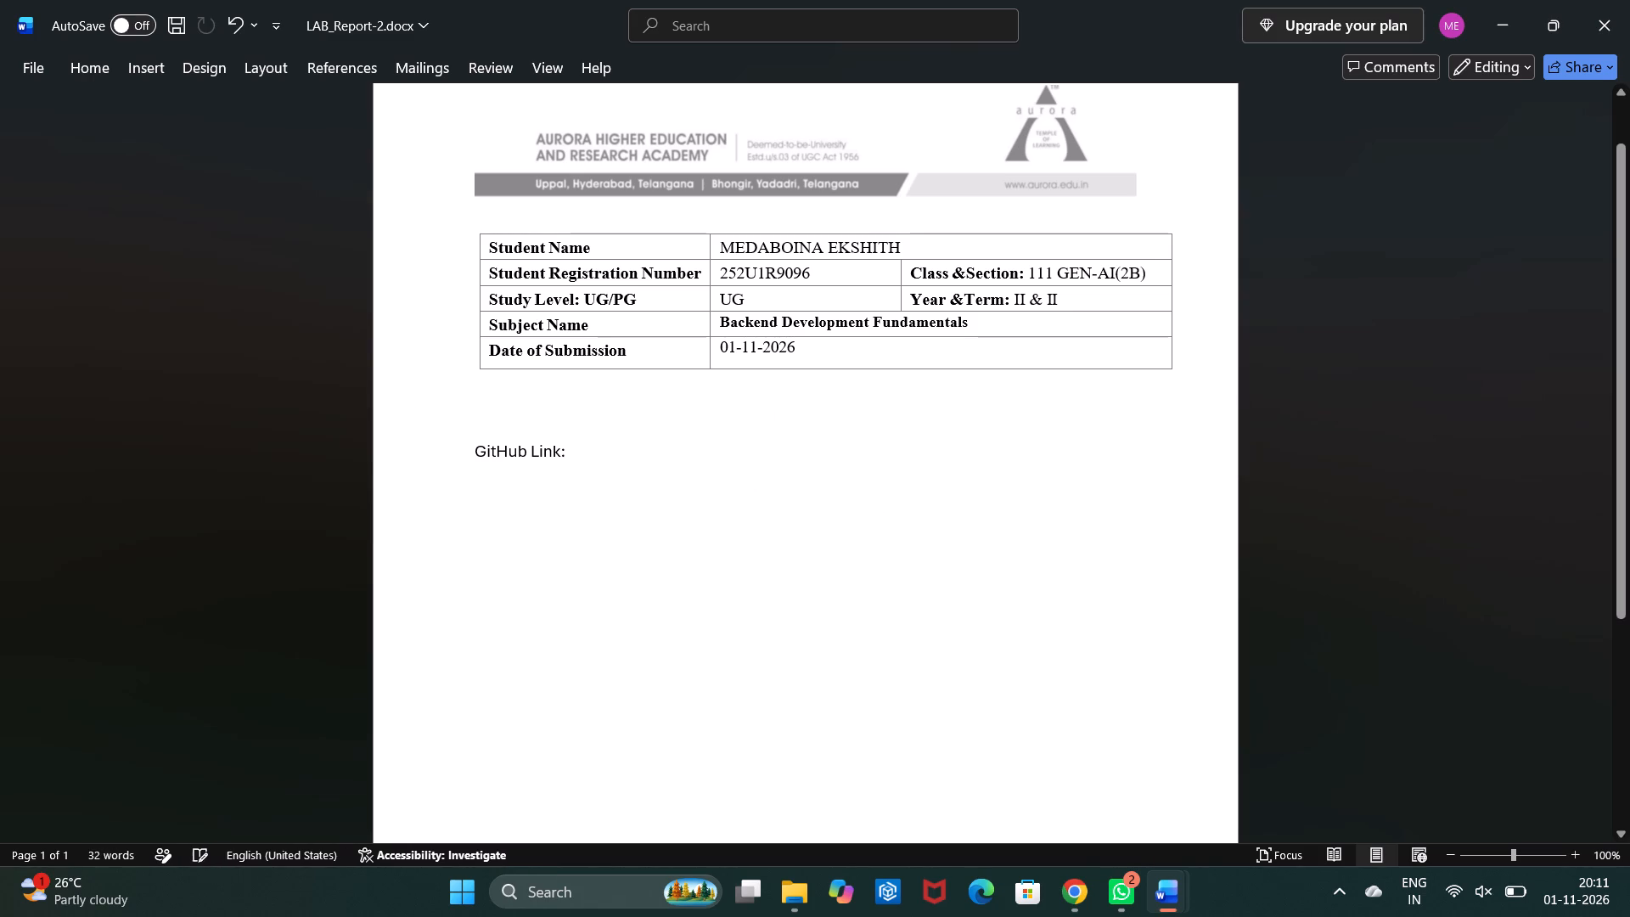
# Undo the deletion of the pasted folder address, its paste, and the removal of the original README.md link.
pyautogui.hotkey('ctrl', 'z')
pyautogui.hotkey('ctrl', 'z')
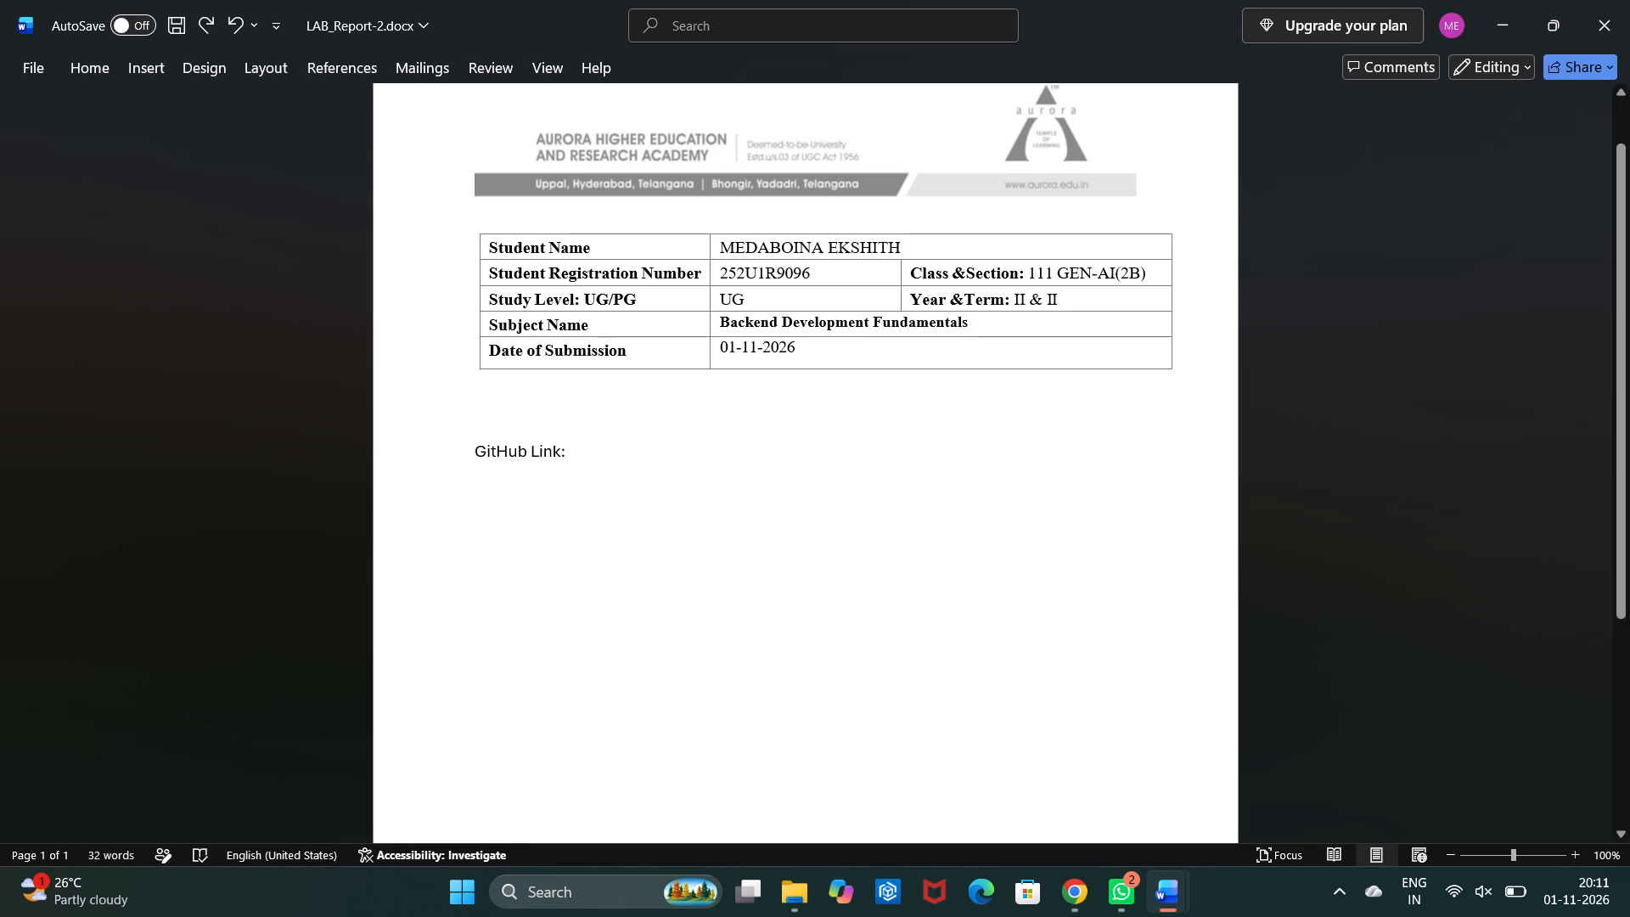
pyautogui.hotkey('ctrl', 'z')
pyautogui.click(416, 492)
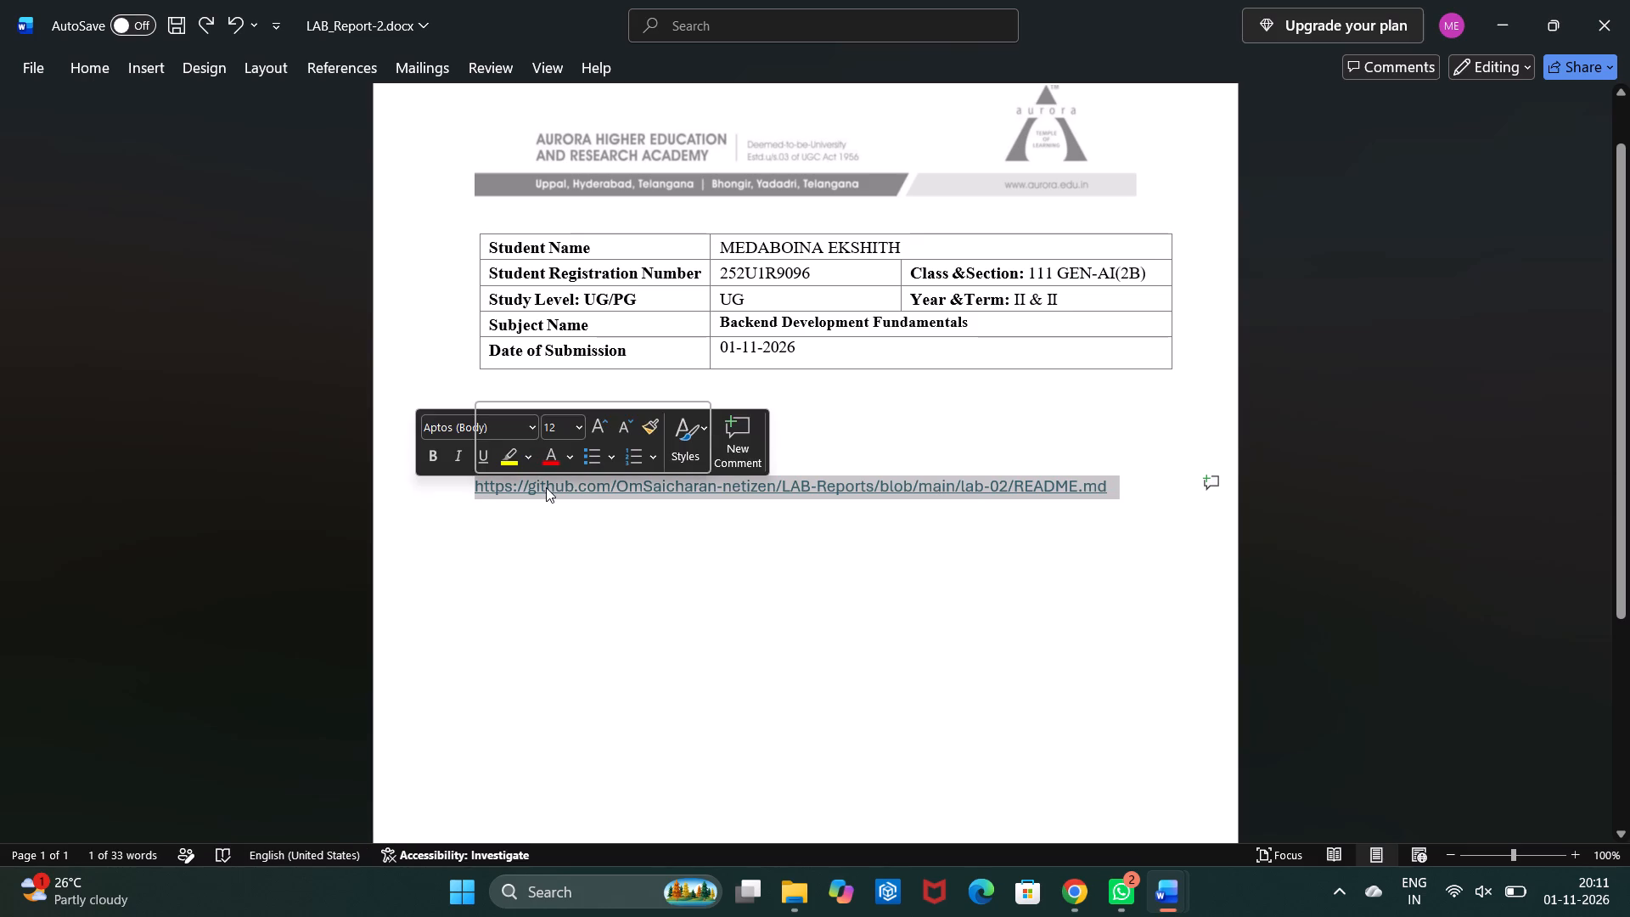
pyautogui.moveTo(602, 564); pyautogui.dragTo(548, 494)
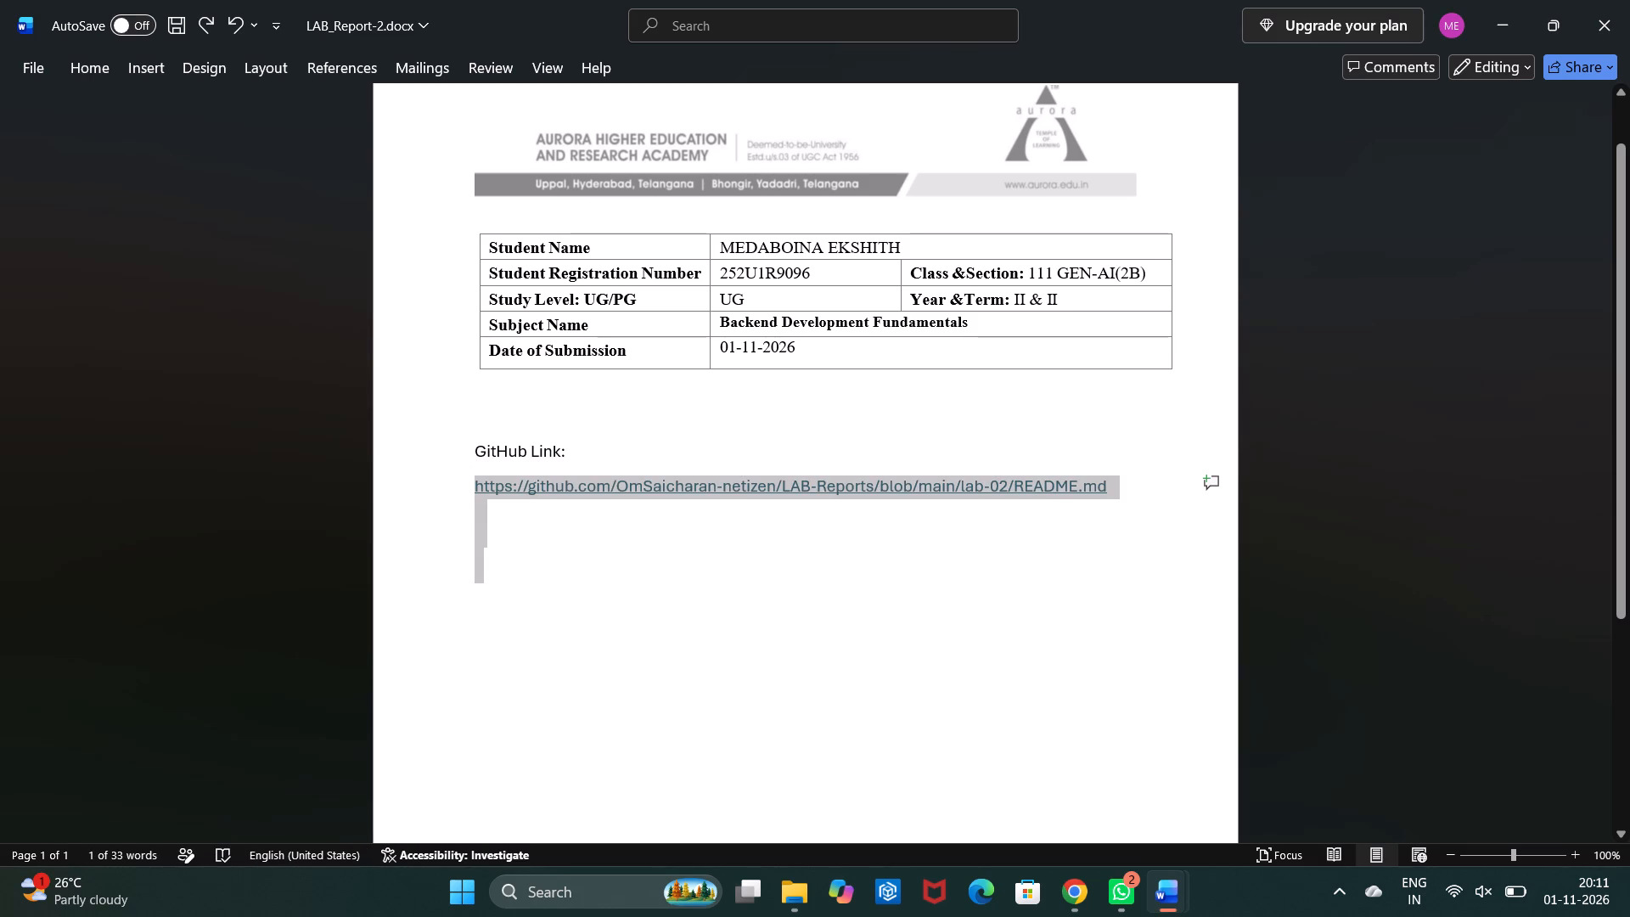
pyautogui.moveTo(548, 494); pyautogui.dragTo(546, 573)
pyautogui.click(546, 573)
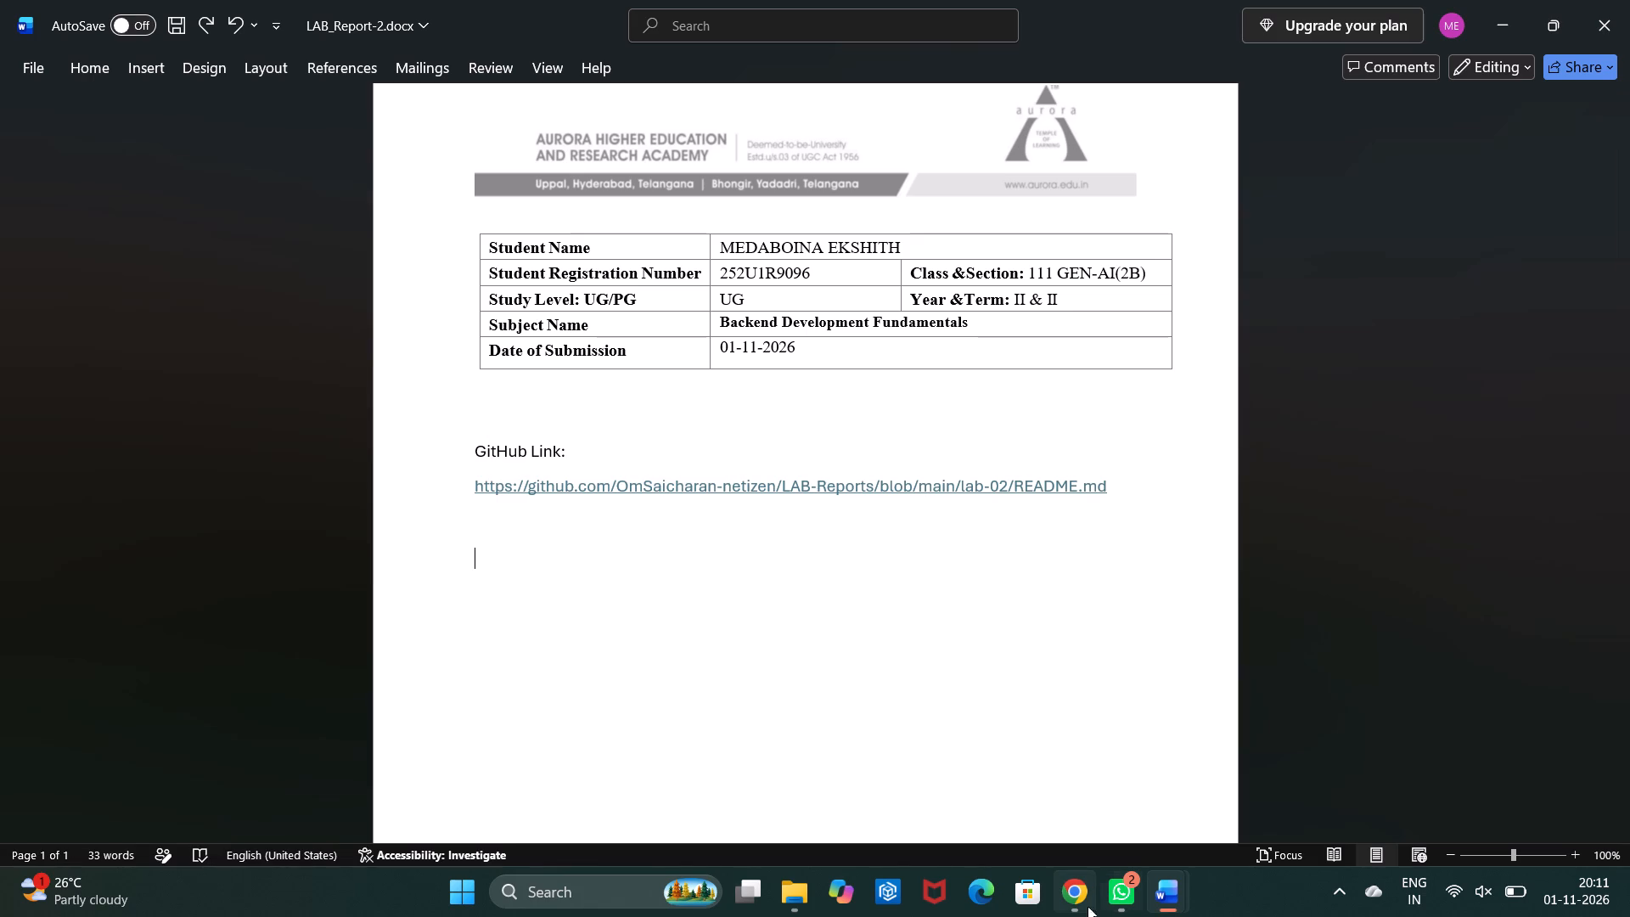
# Switch to Chrome and open the README.md file in the lab-02 folder of the nani repository.
pyautogui.click(1061, 832)
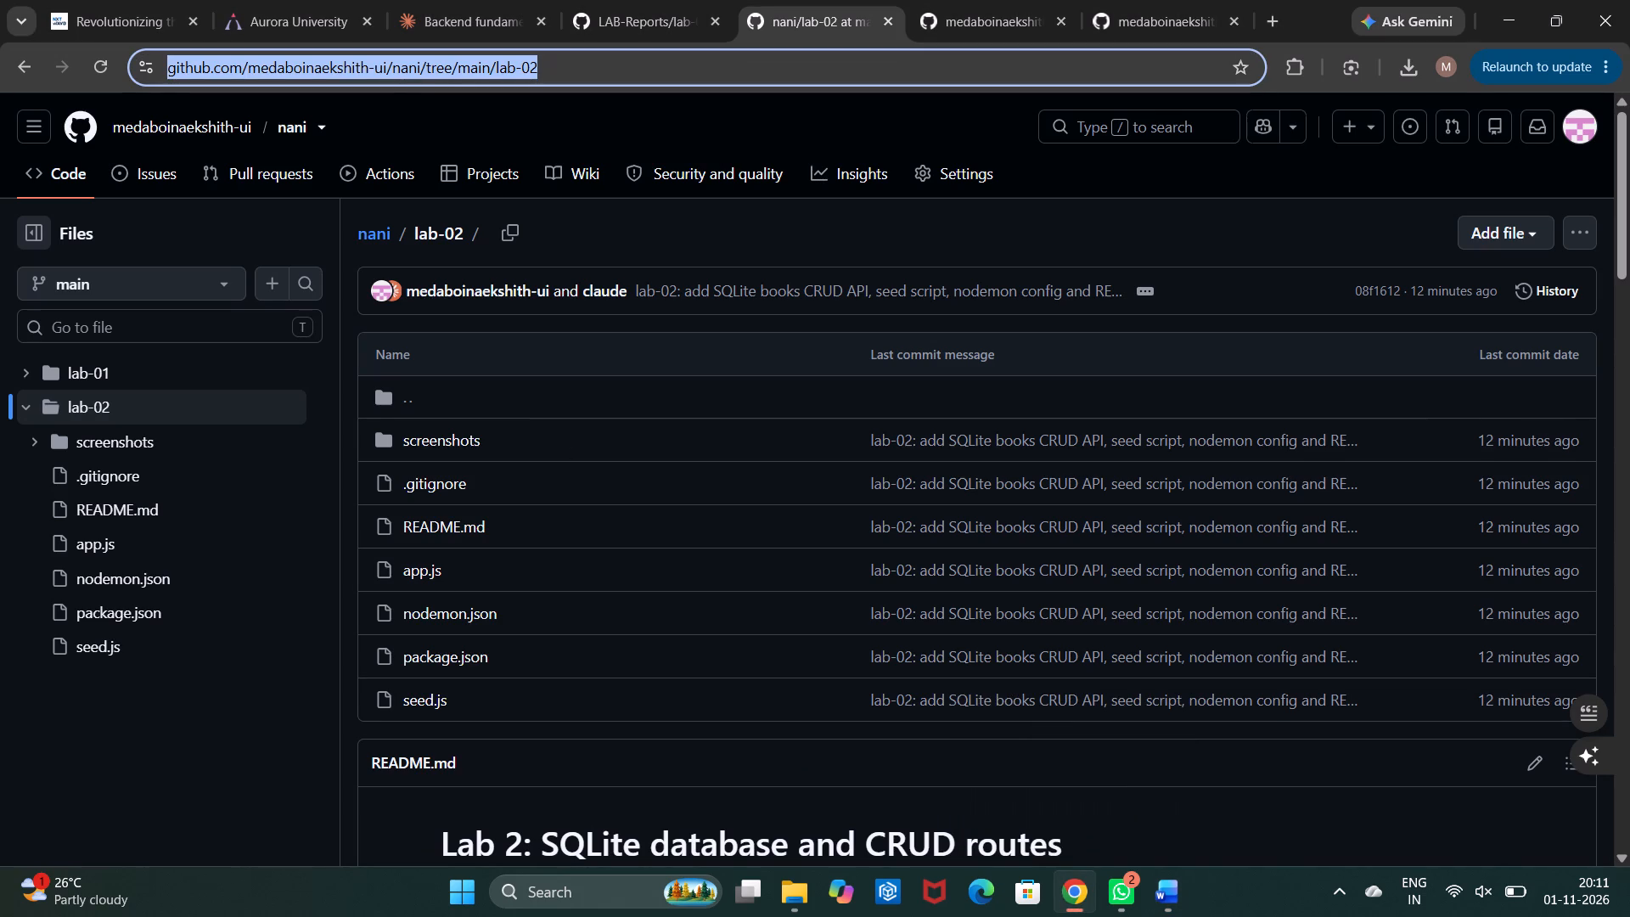
pyautogui.click(623, 70)
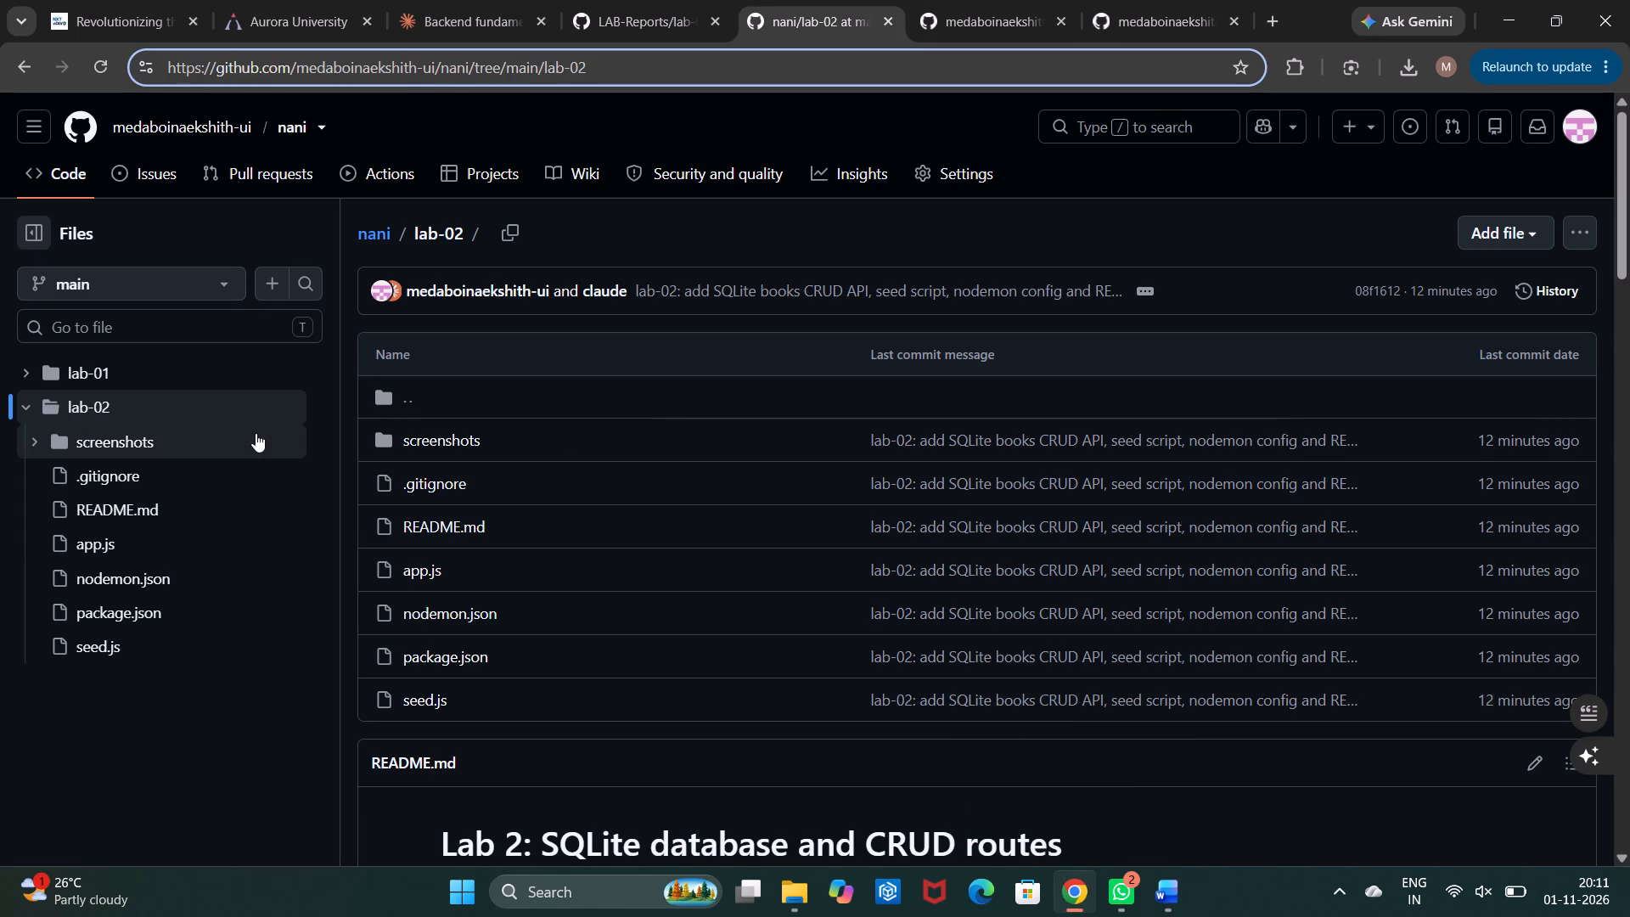
pyautogui.click(225, 510)
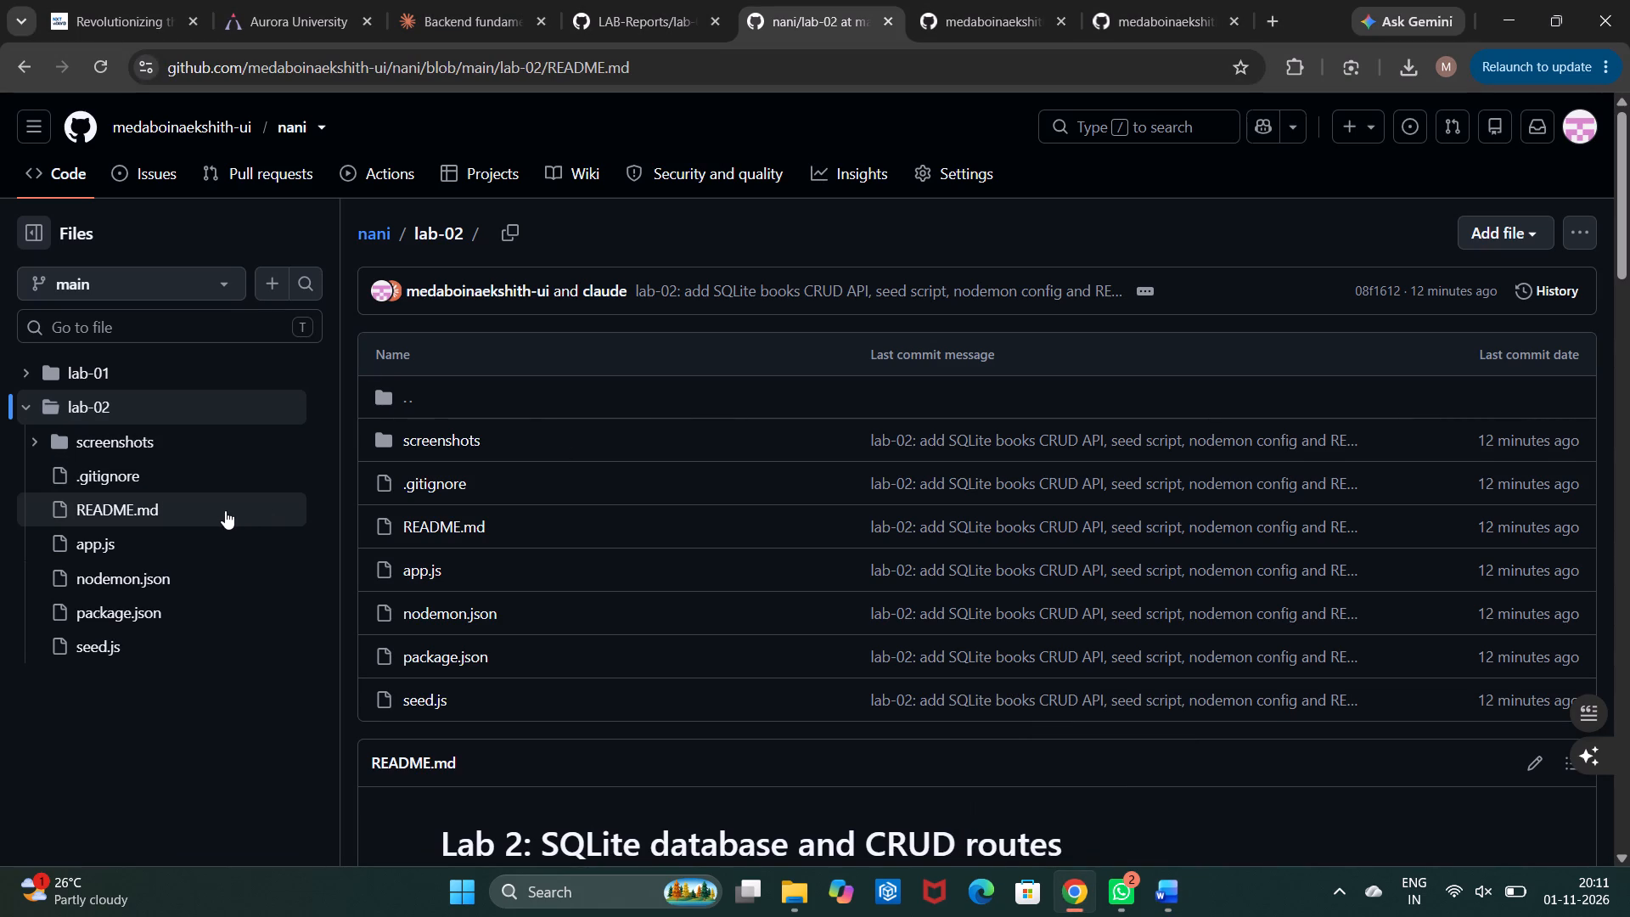
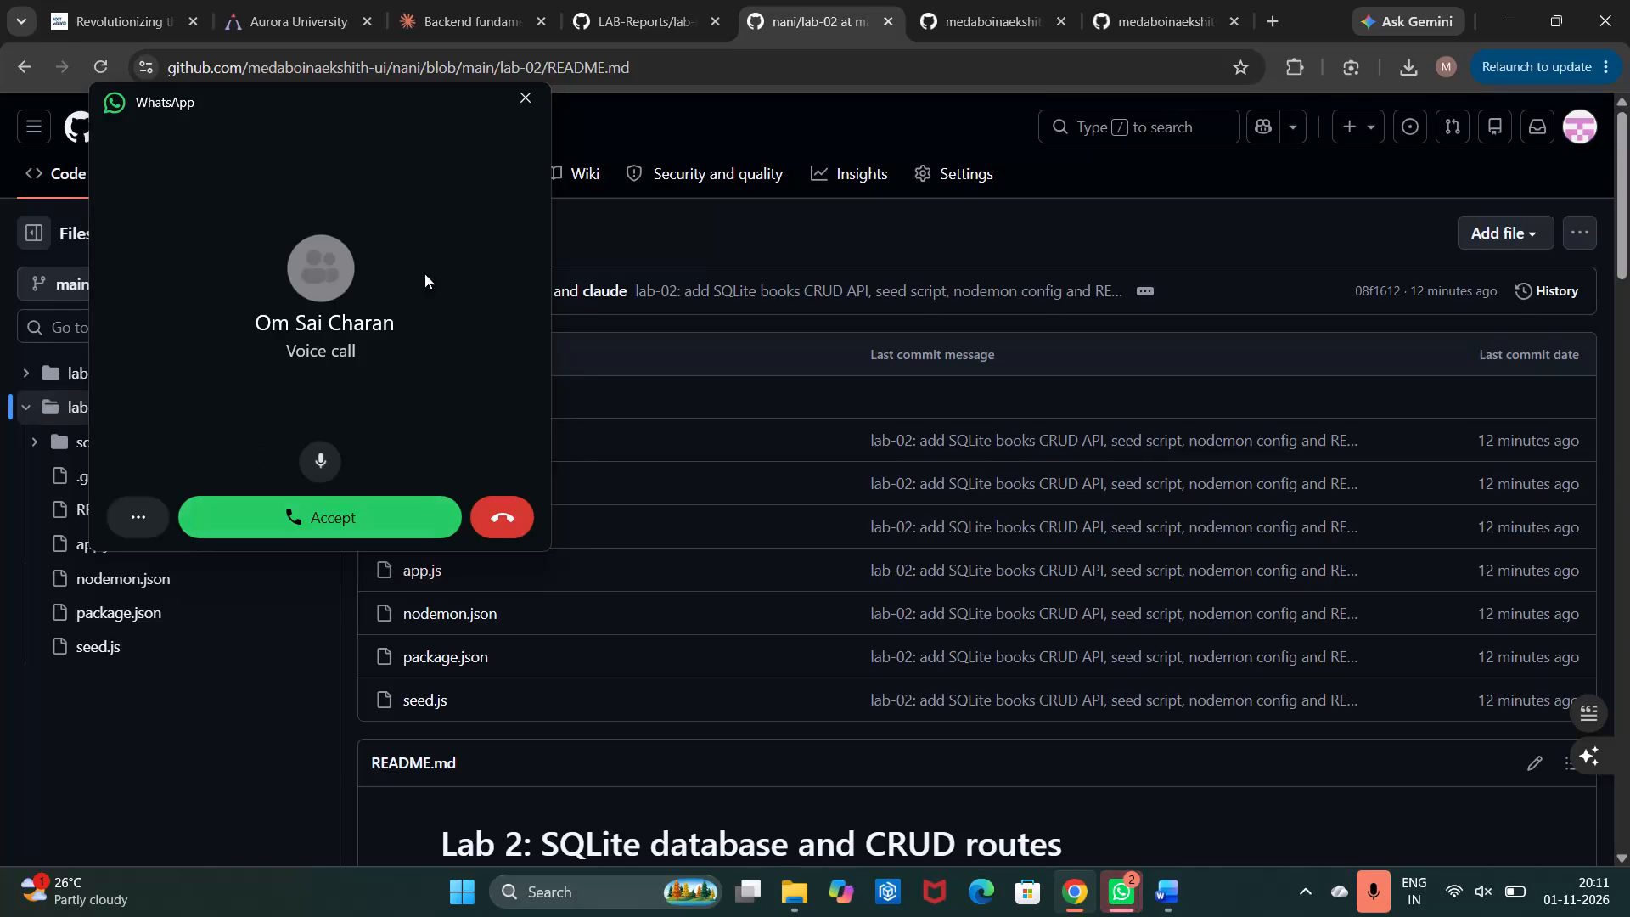
# Dismiss the incoming WhatsApp voice call window.
pyautogui.click(535, 94)
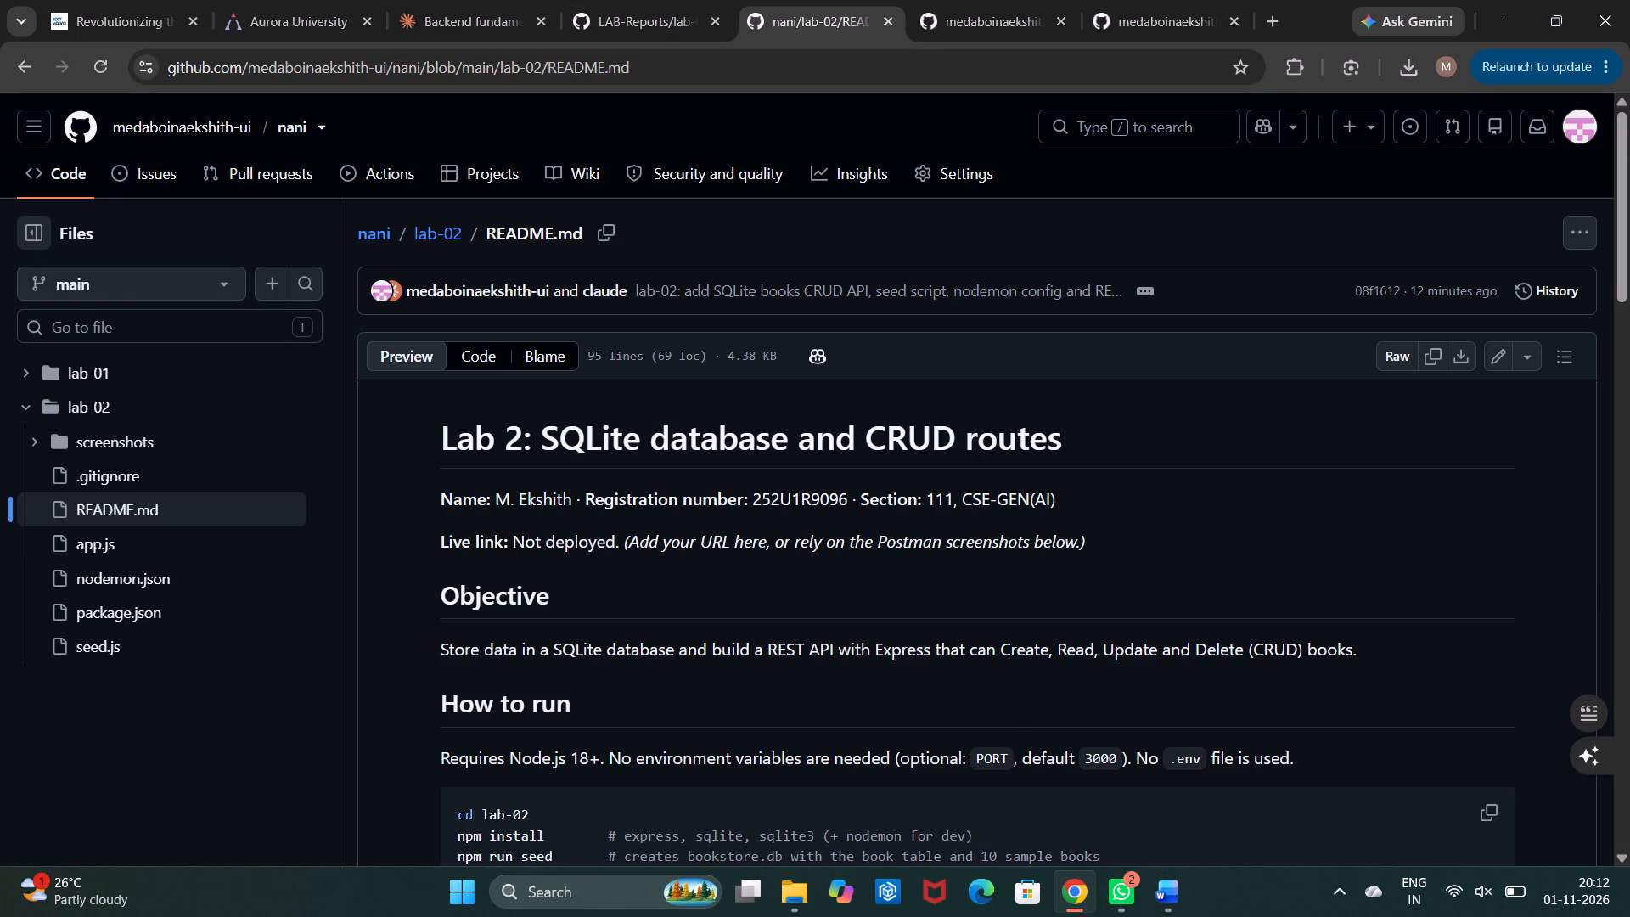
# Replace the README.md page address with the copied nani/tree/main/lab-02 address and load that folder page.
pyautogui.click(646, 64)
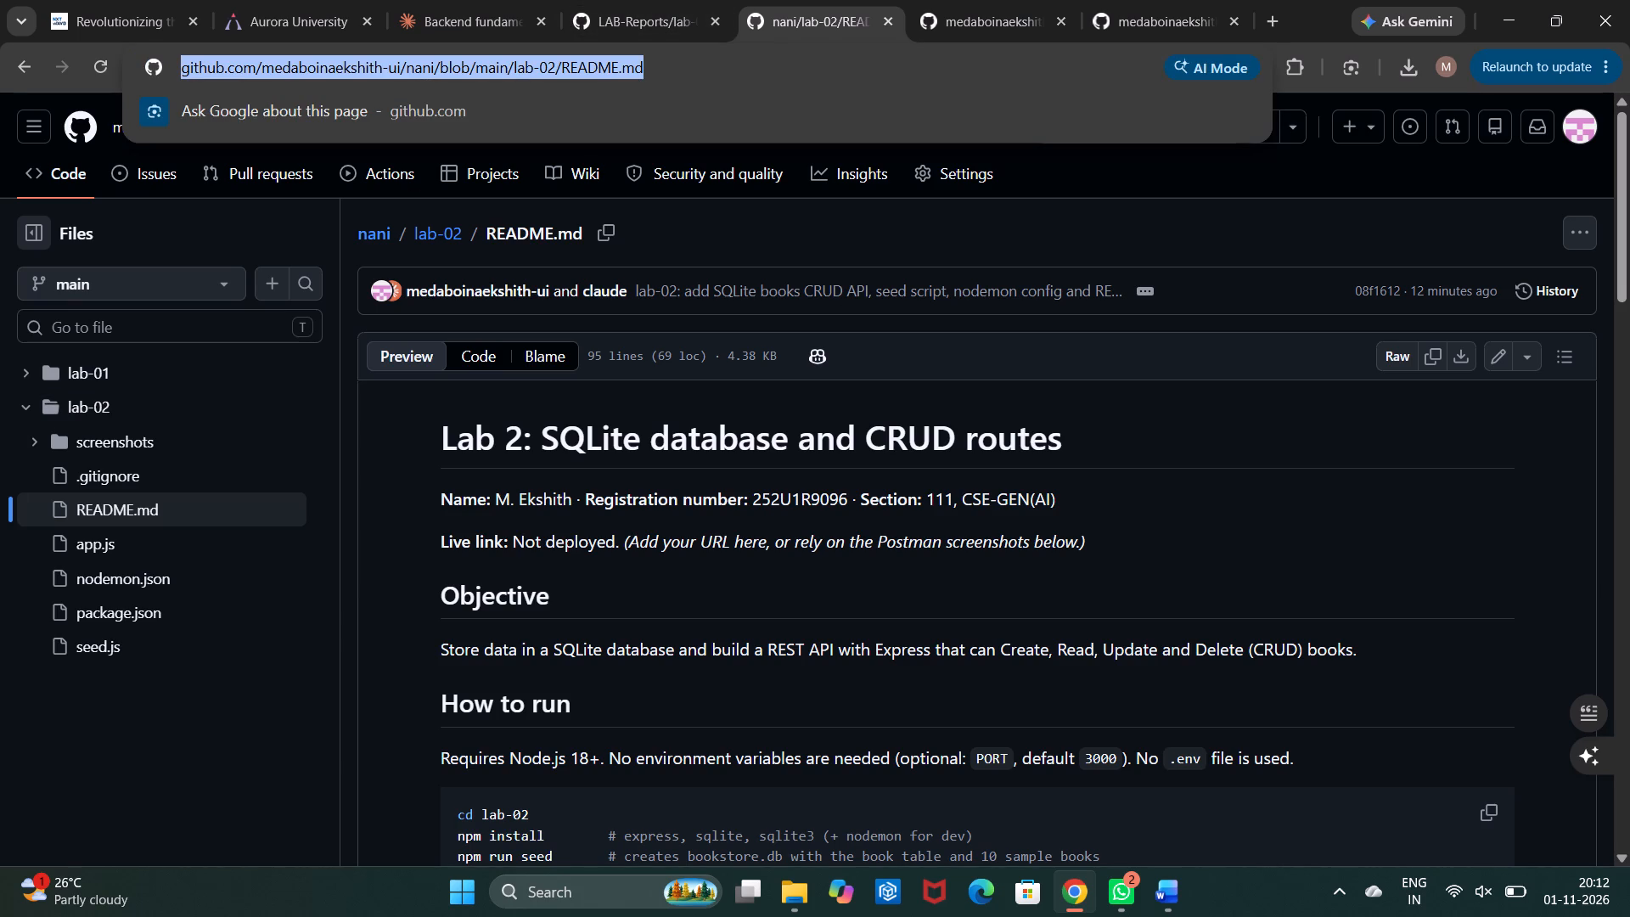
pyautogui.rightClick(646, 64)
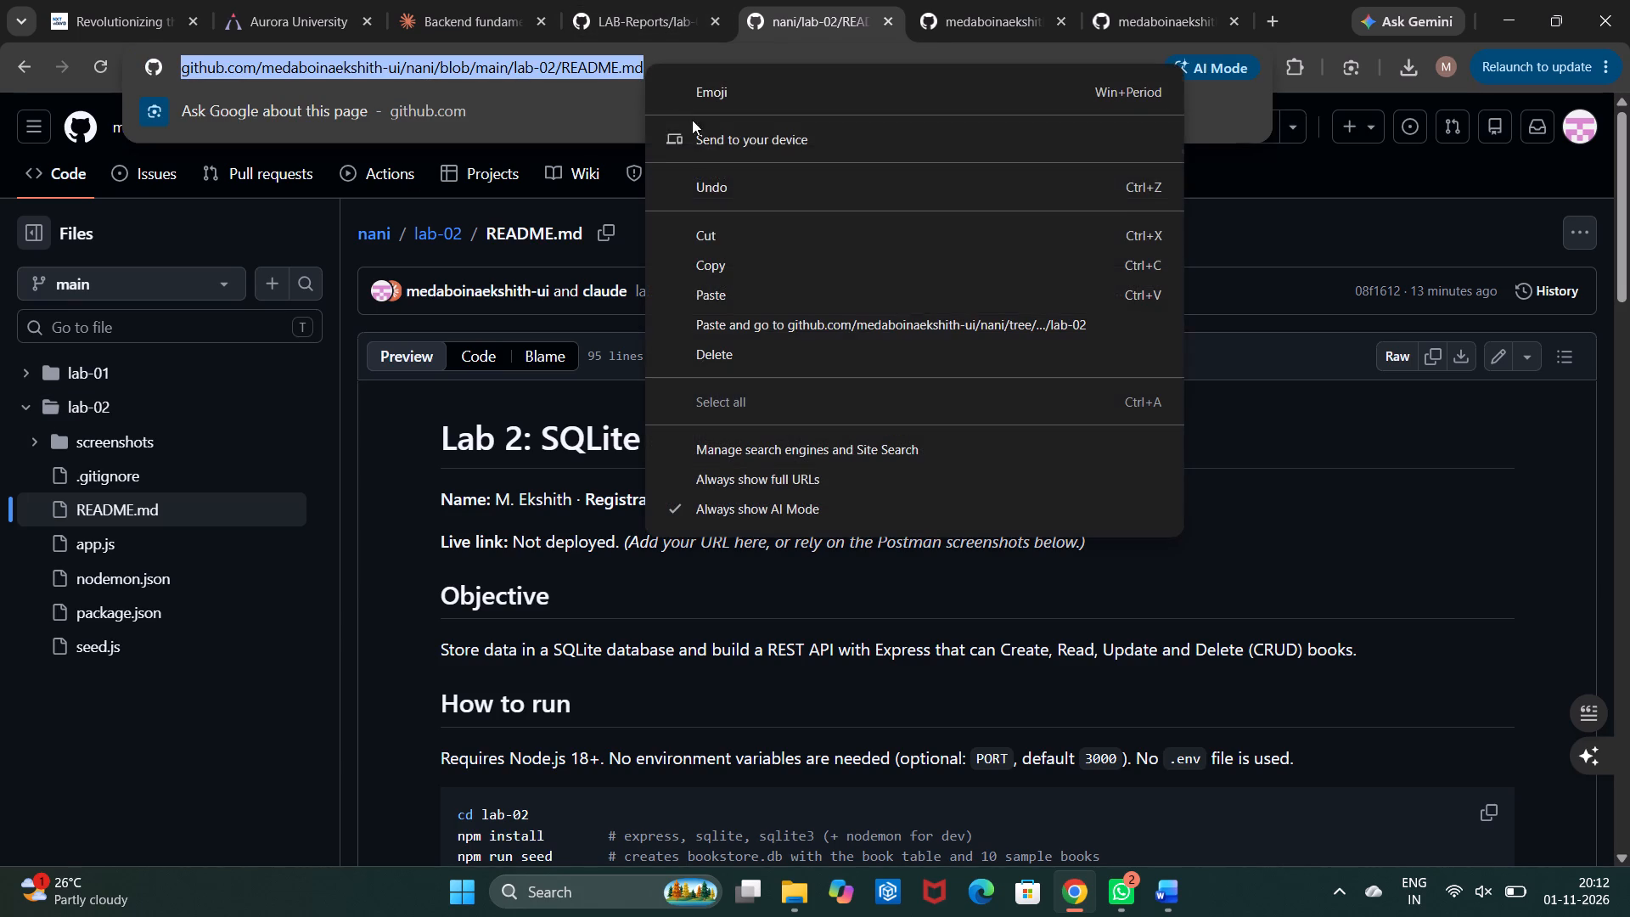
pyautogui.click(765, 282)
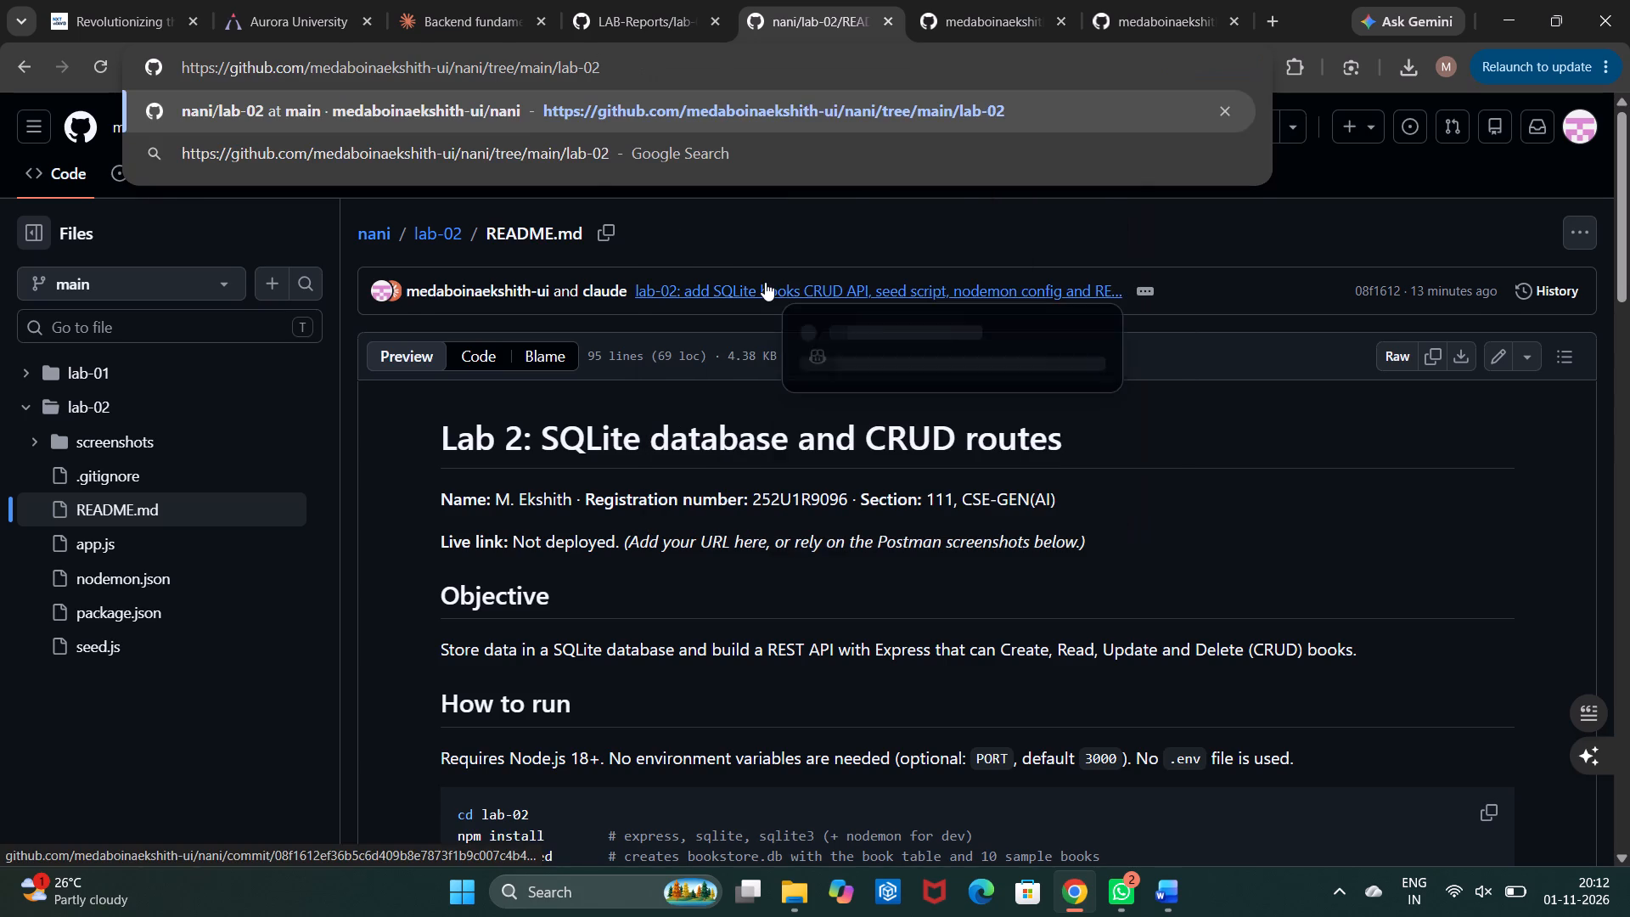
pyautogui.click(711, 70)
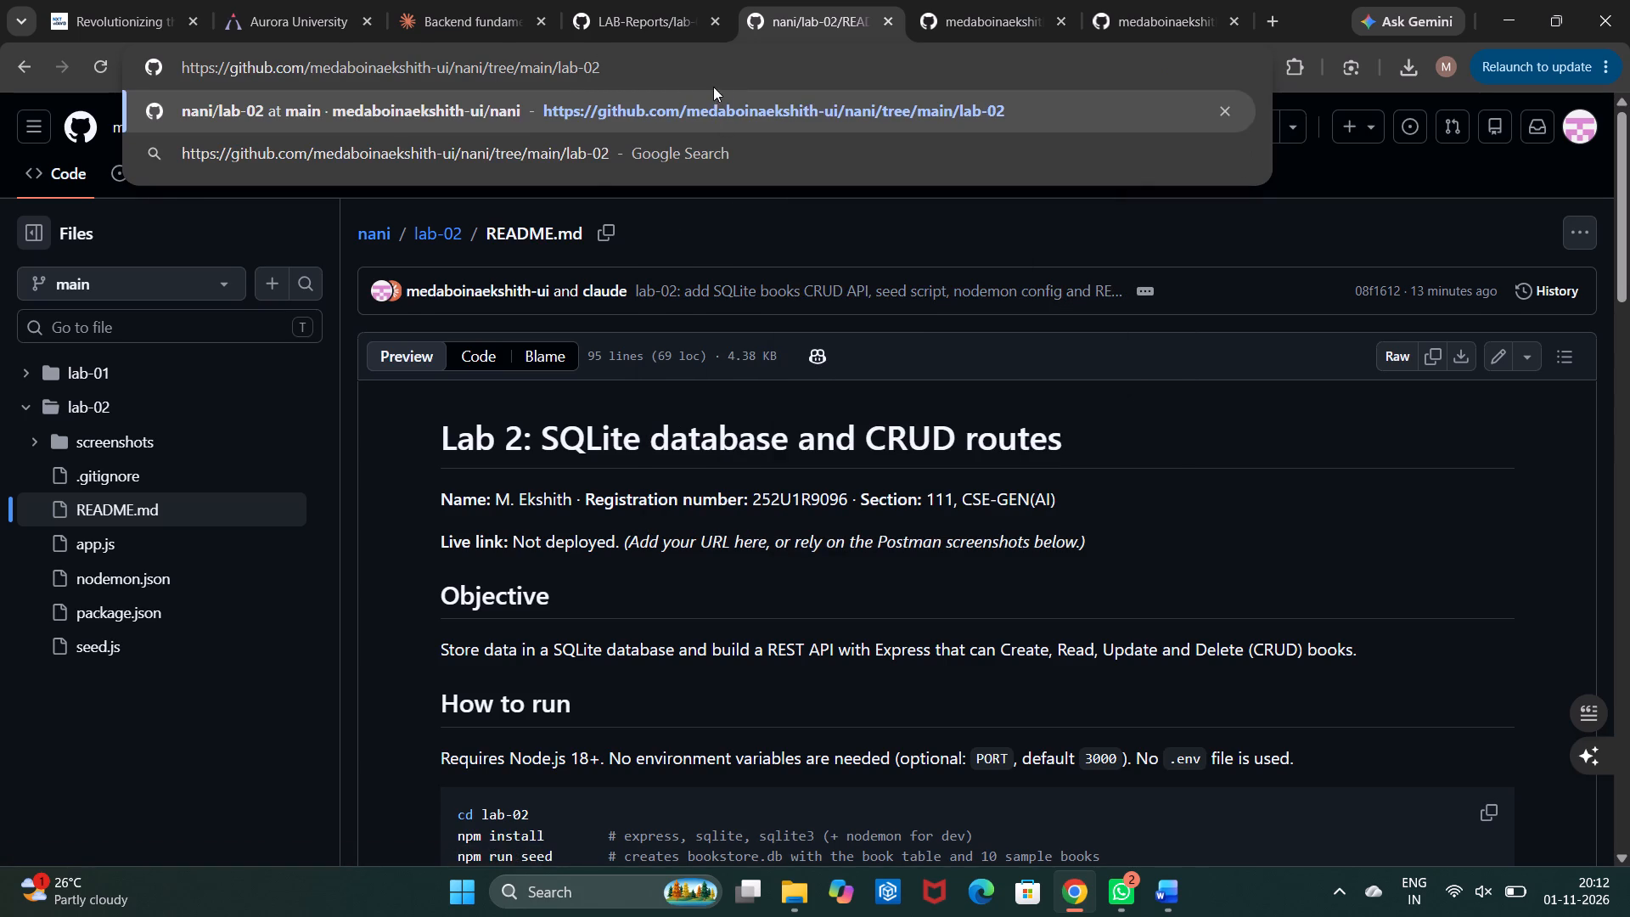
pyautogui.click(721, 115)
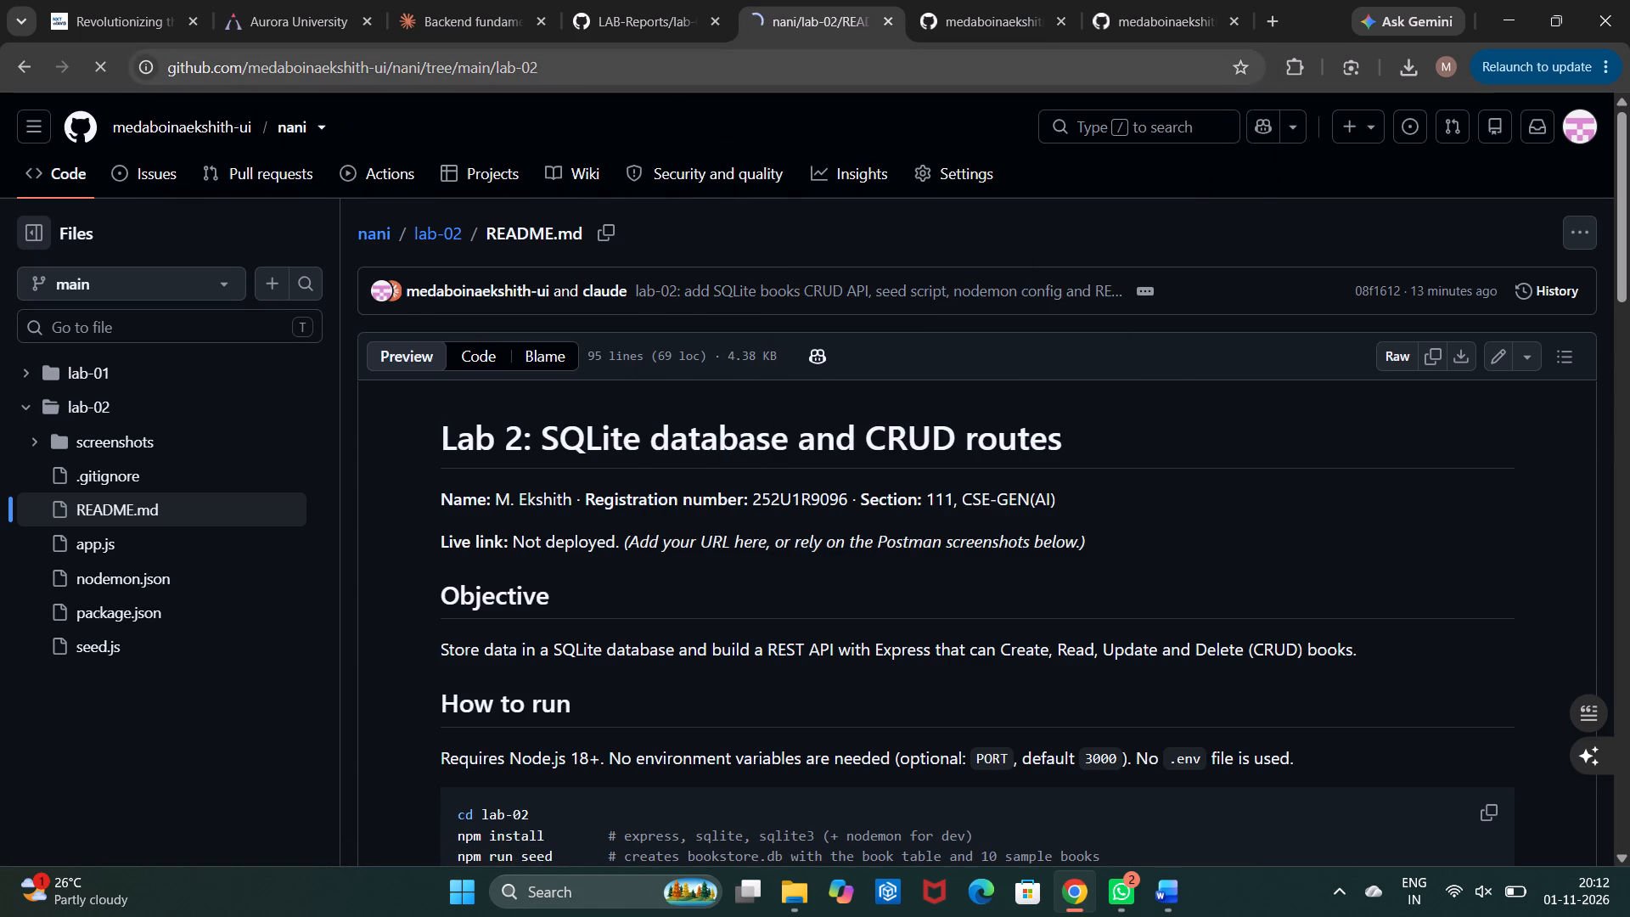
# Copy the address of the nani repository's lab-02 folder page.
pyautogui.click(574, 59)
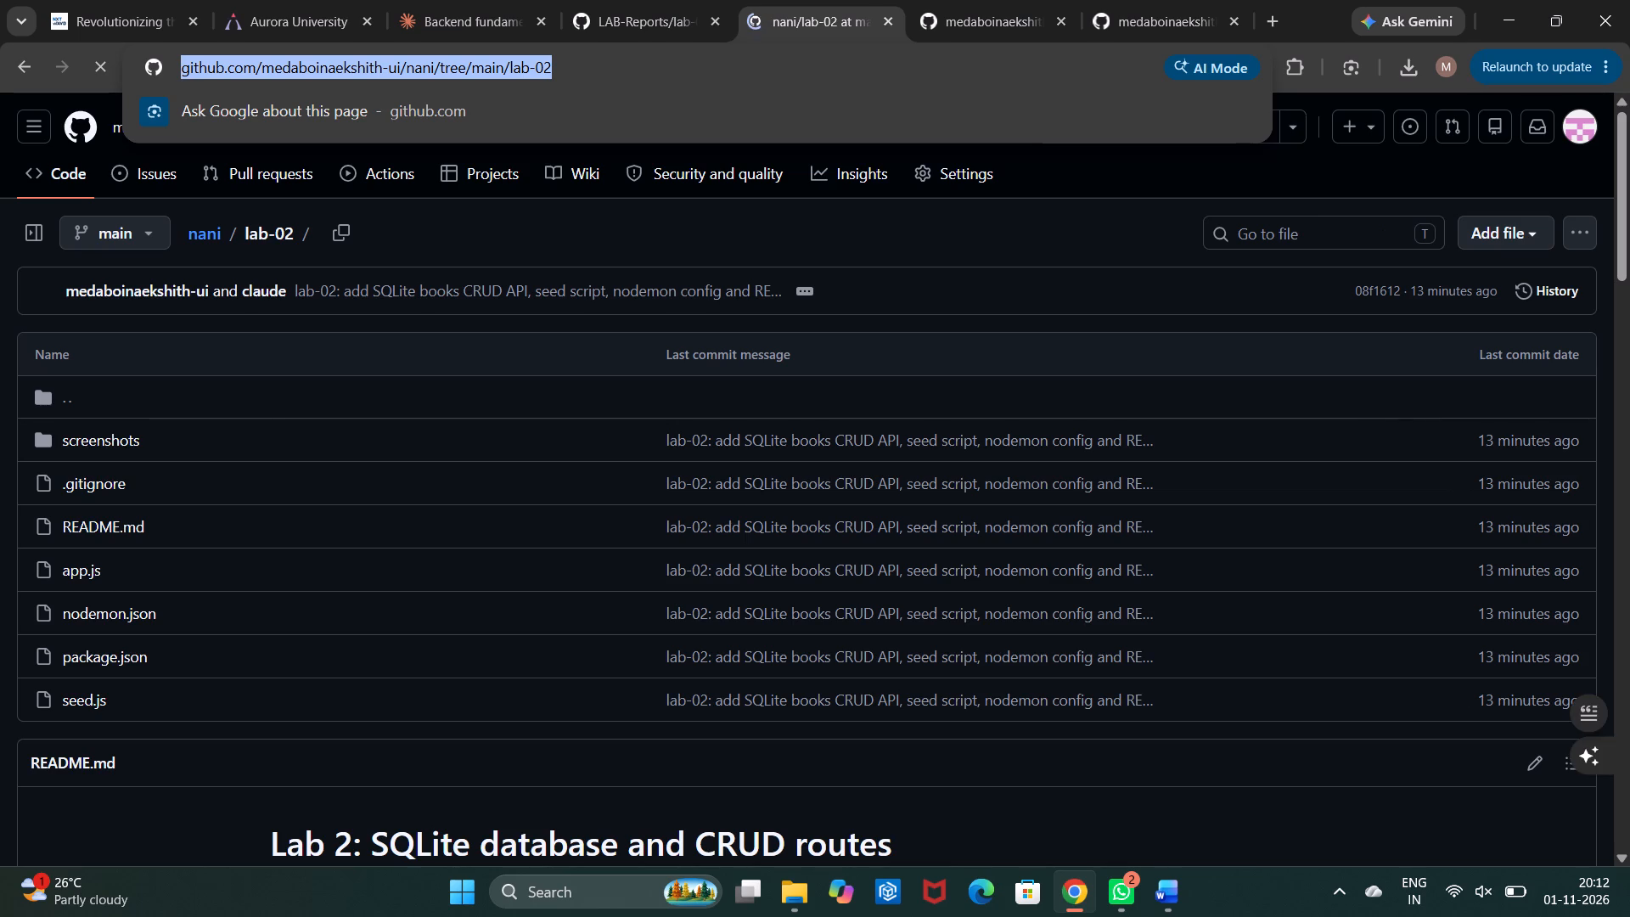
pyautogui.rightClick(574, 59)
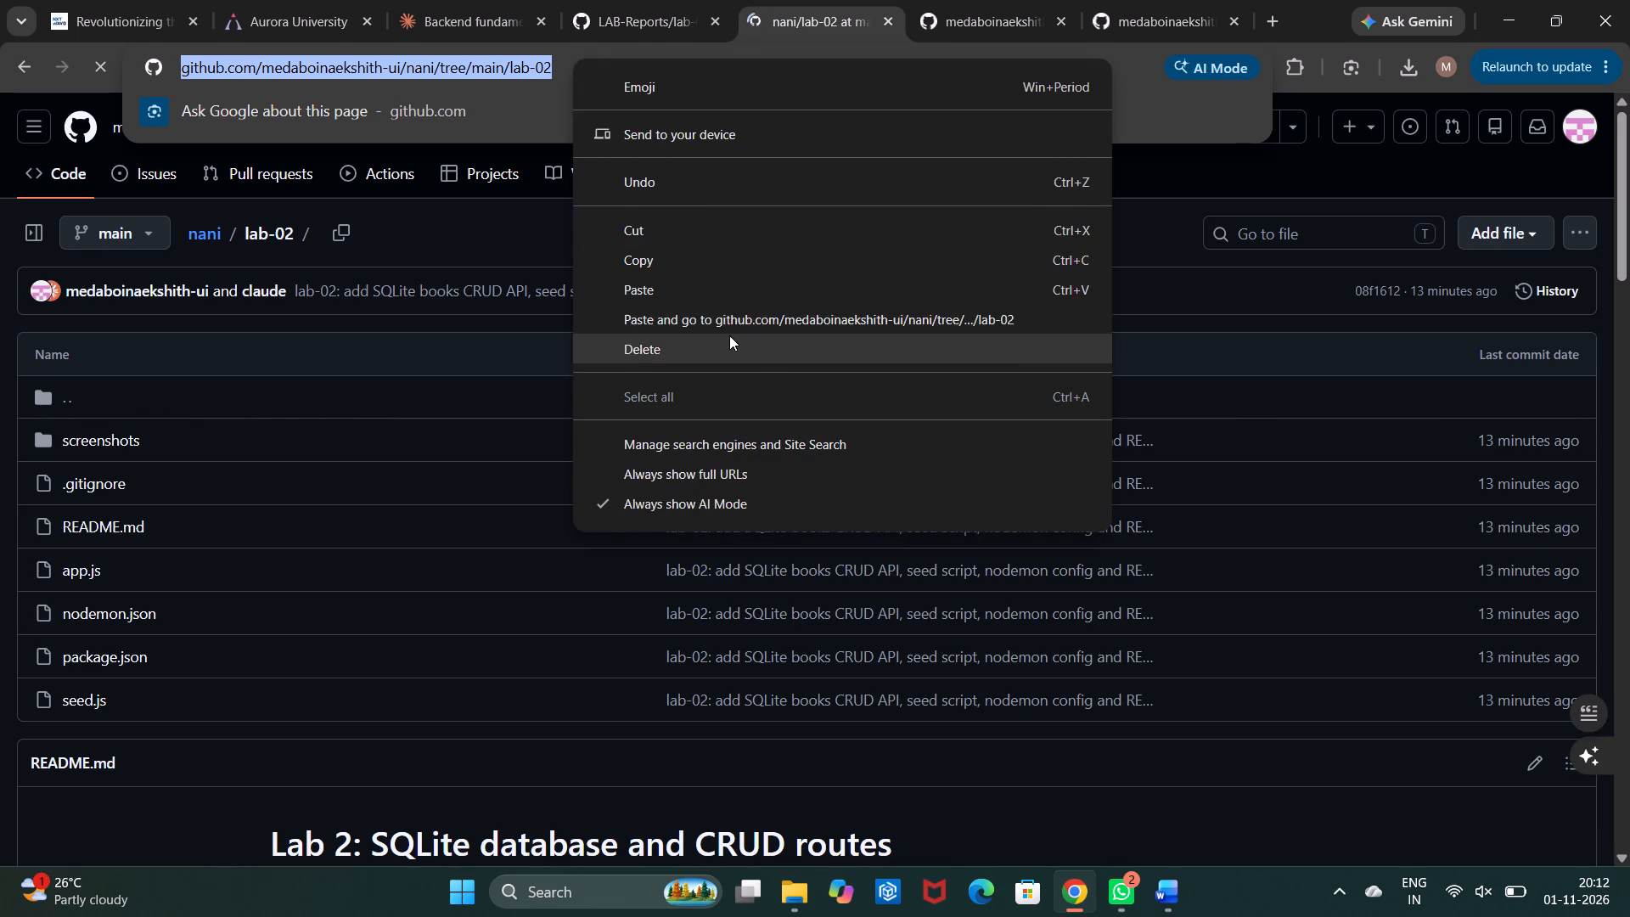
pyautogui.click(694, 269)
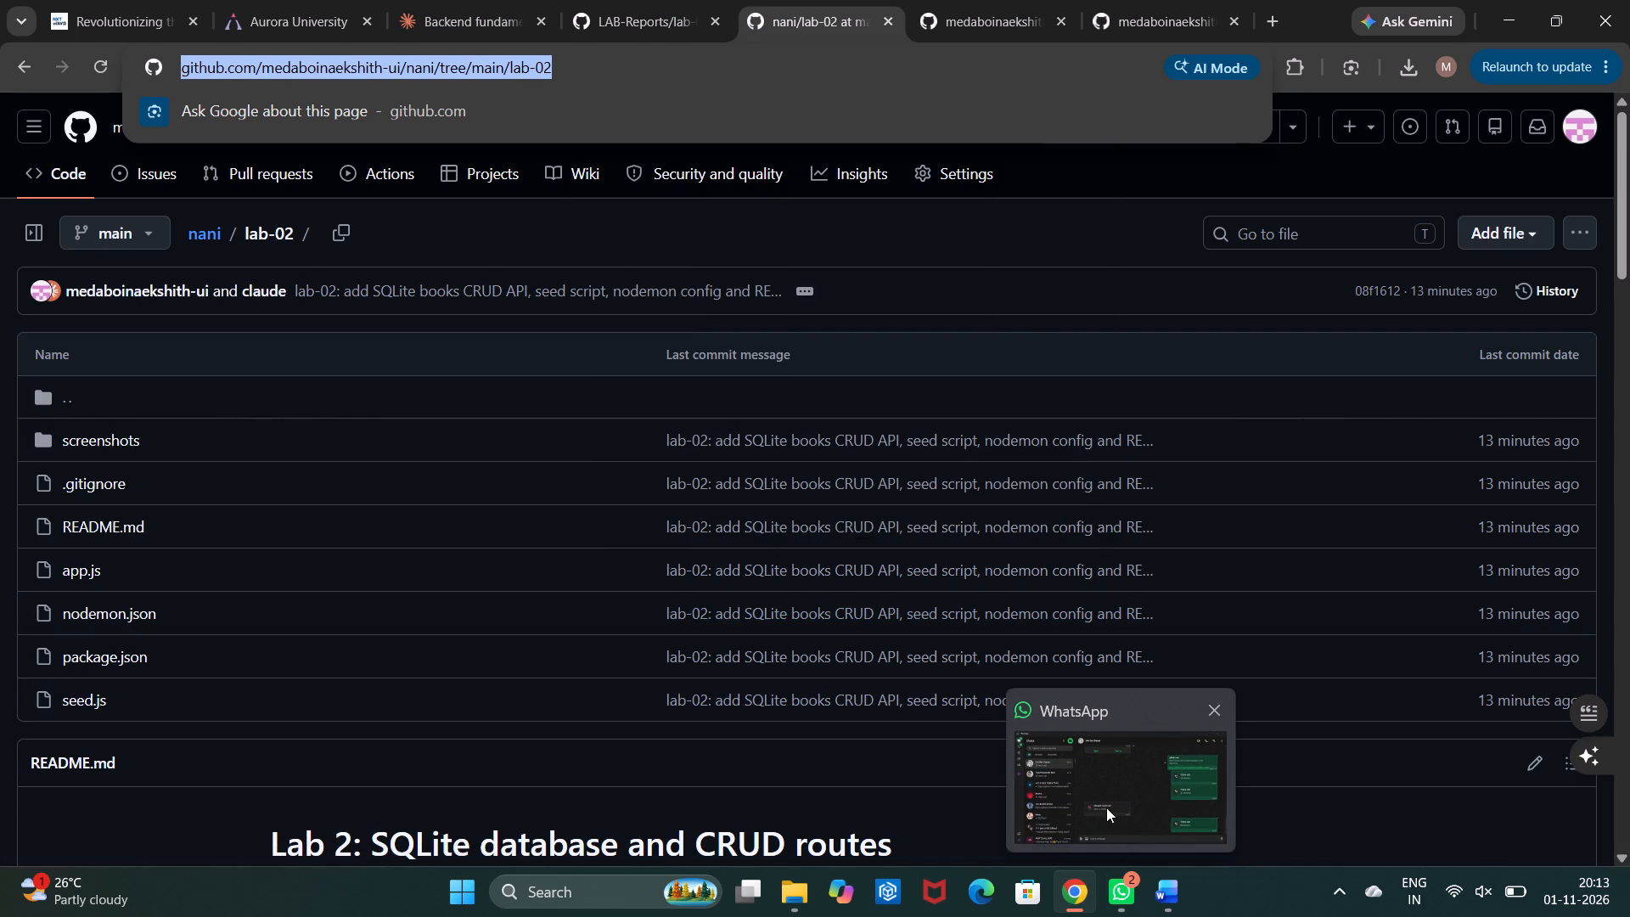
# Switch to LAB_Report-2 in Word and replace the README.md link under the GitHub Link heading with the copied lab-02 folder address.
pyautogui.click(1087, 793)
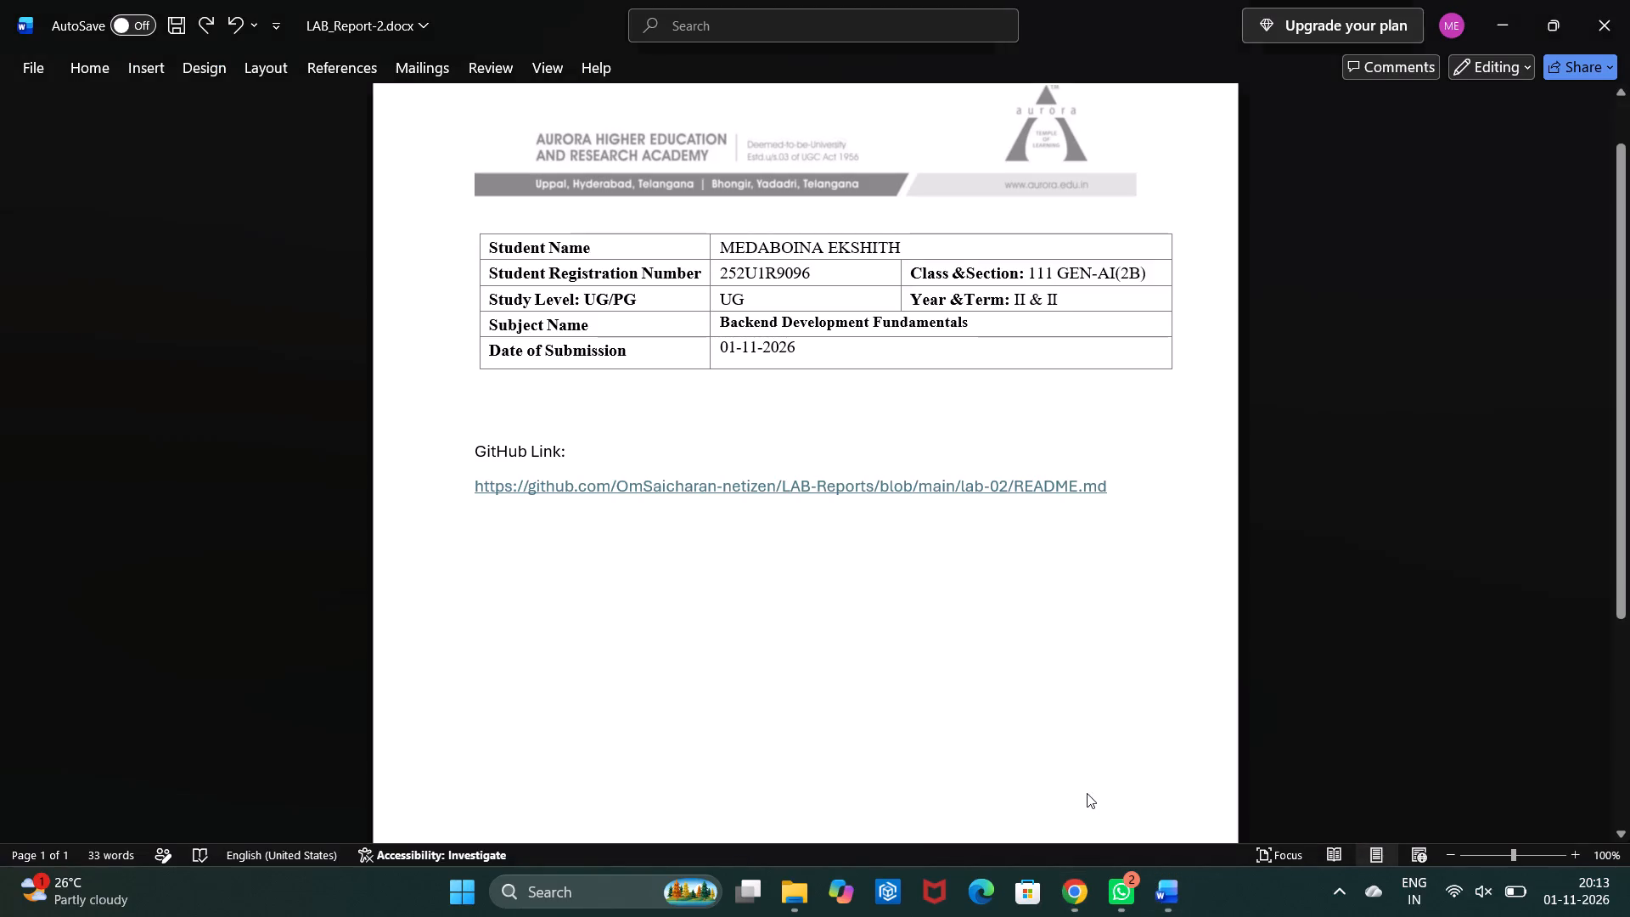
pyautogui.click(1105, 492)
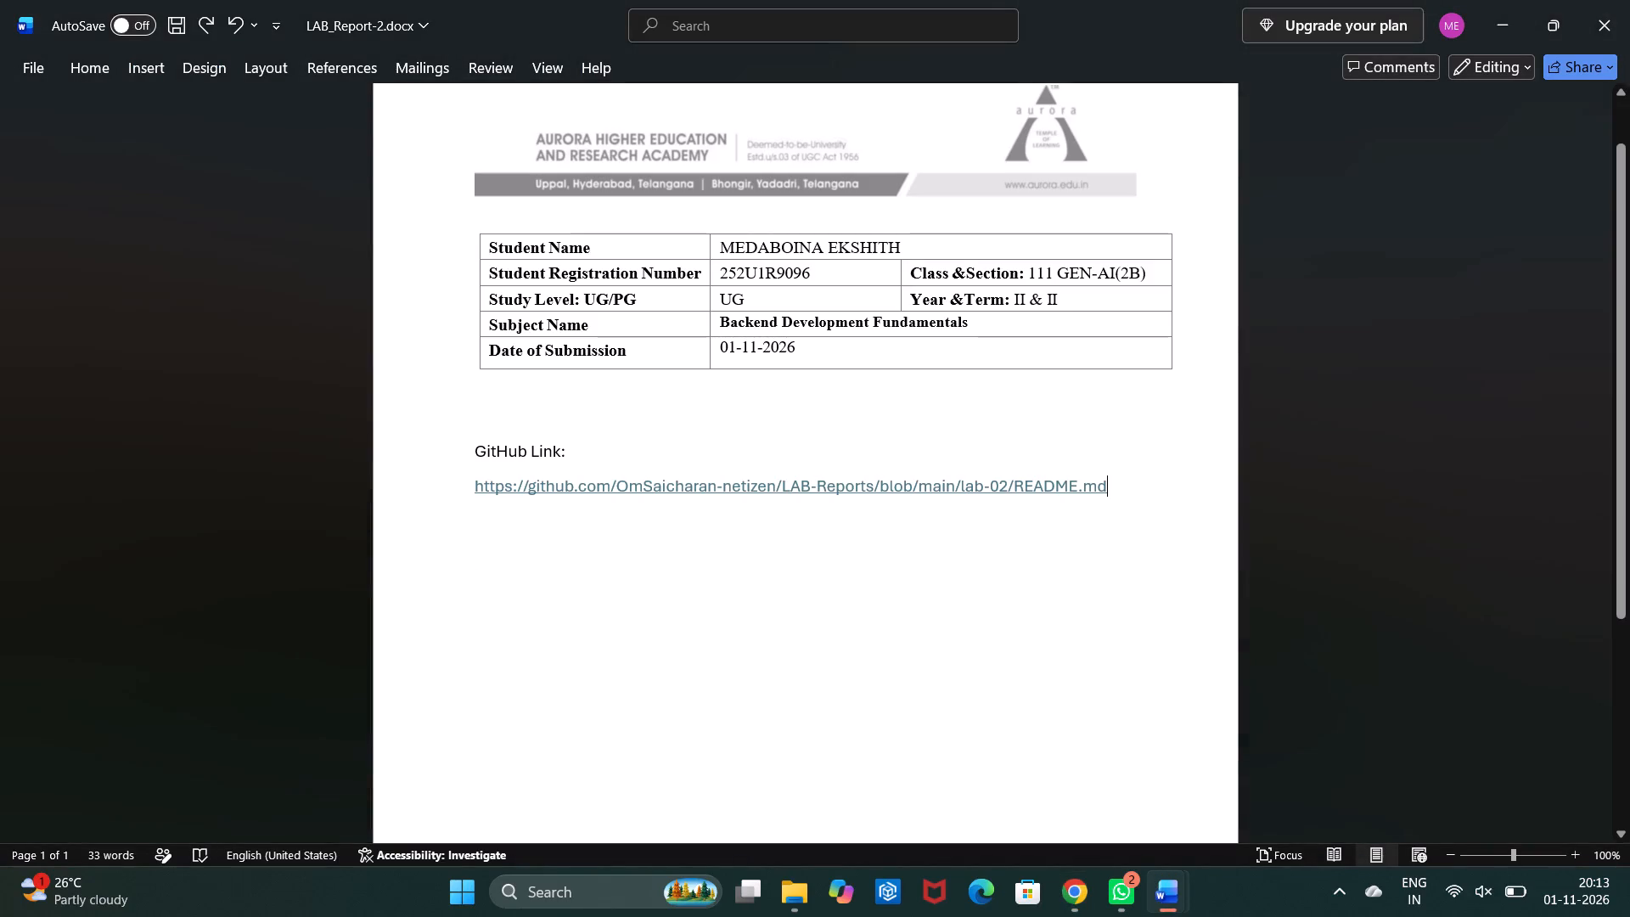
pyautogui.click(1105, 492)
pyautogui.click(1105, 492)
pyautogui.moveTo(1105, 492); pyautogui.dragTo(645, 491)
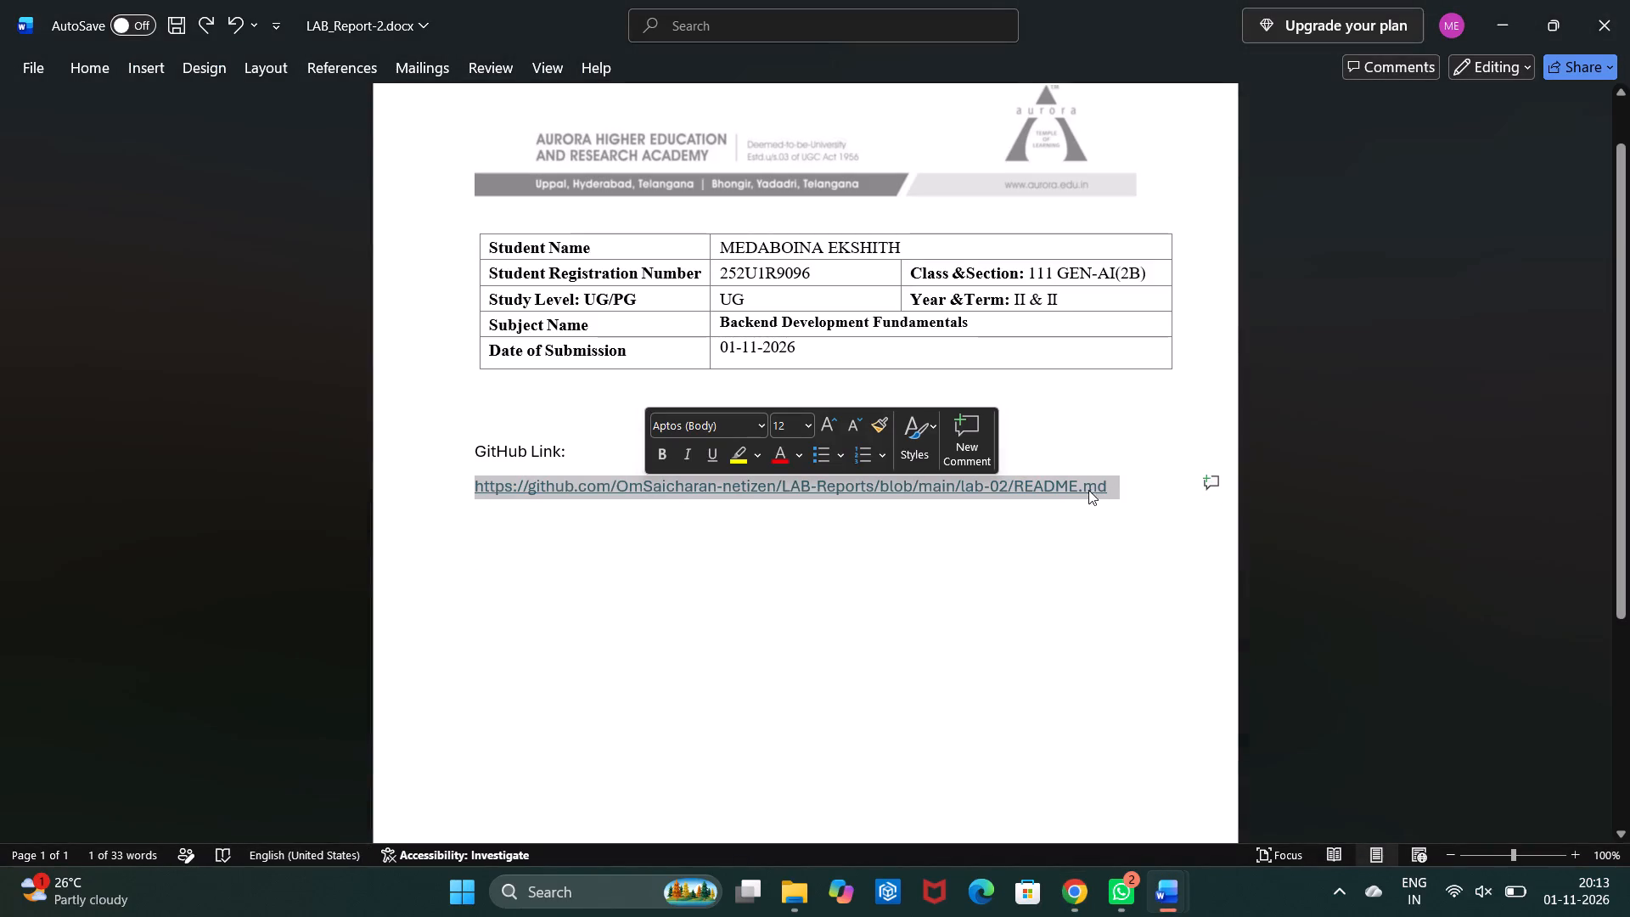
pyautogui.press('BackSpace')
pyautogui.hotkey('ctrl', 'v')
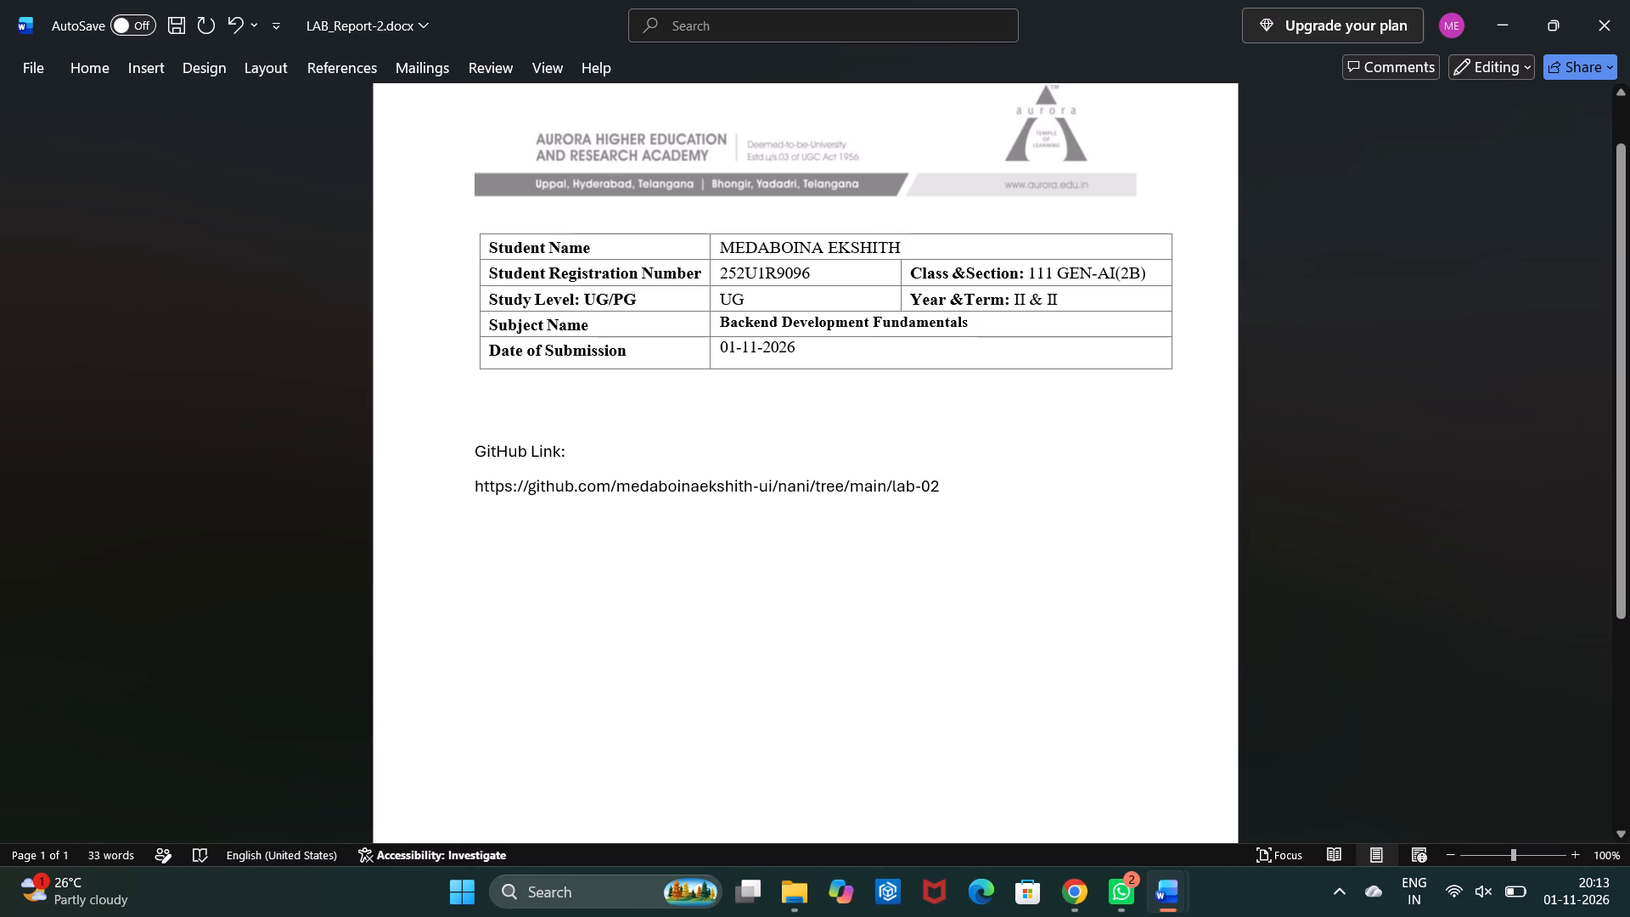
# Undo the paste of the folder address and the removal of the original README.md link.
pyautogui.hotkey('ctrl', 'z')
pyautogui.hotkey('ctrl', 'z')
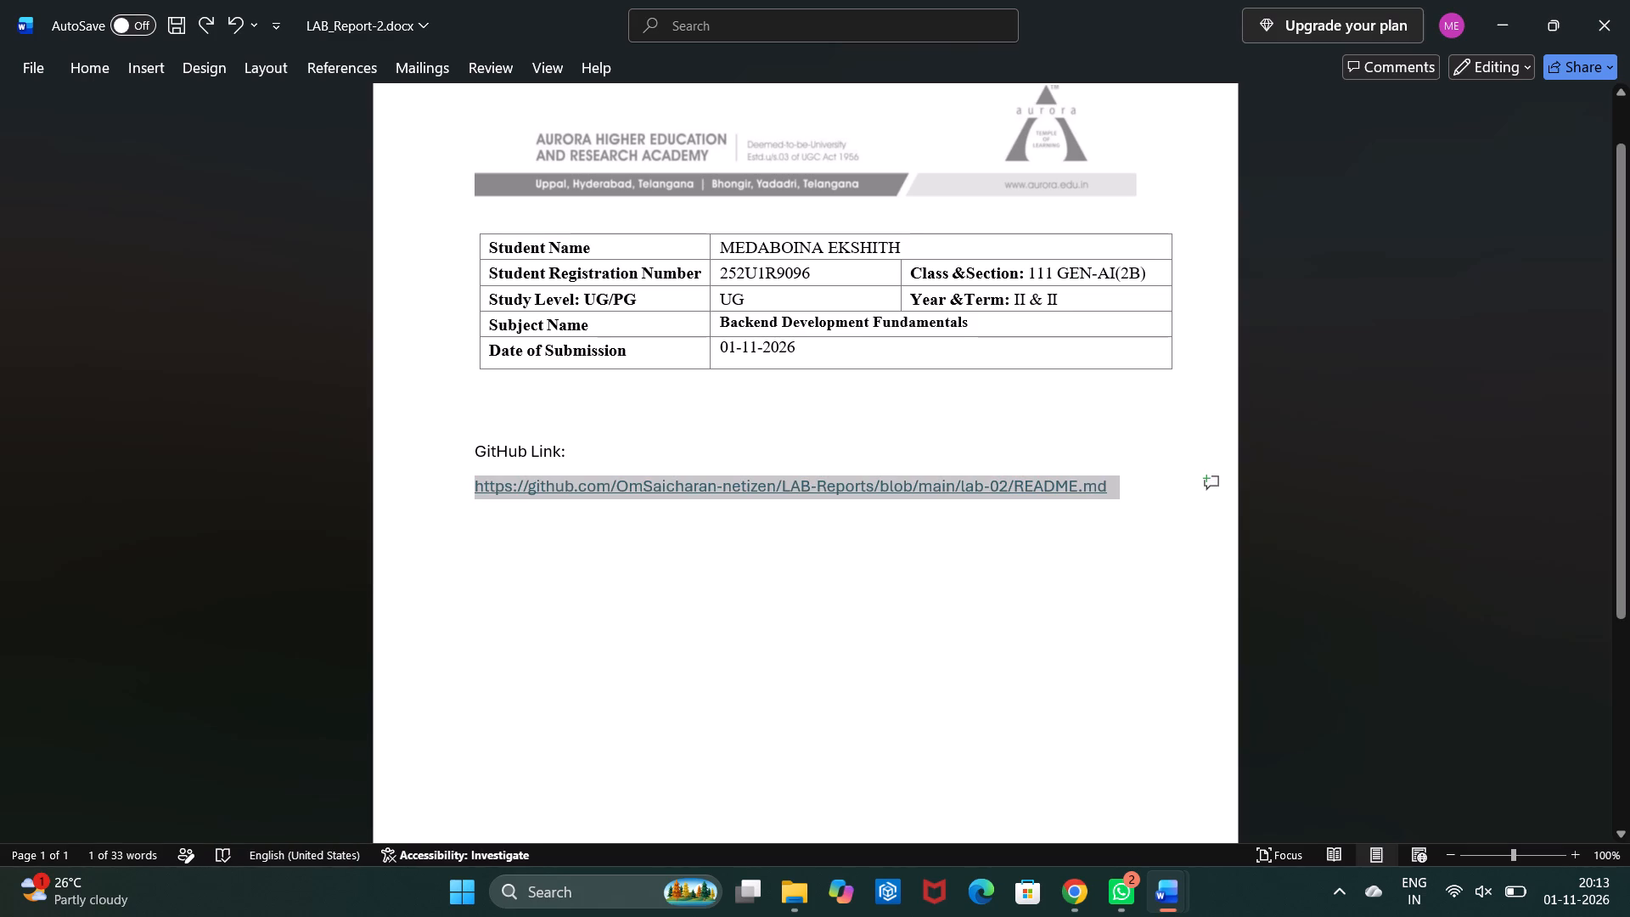
# Try to copy the README.md link under the GitHub Link heading.
pyautogui.rightClick(709, 501)
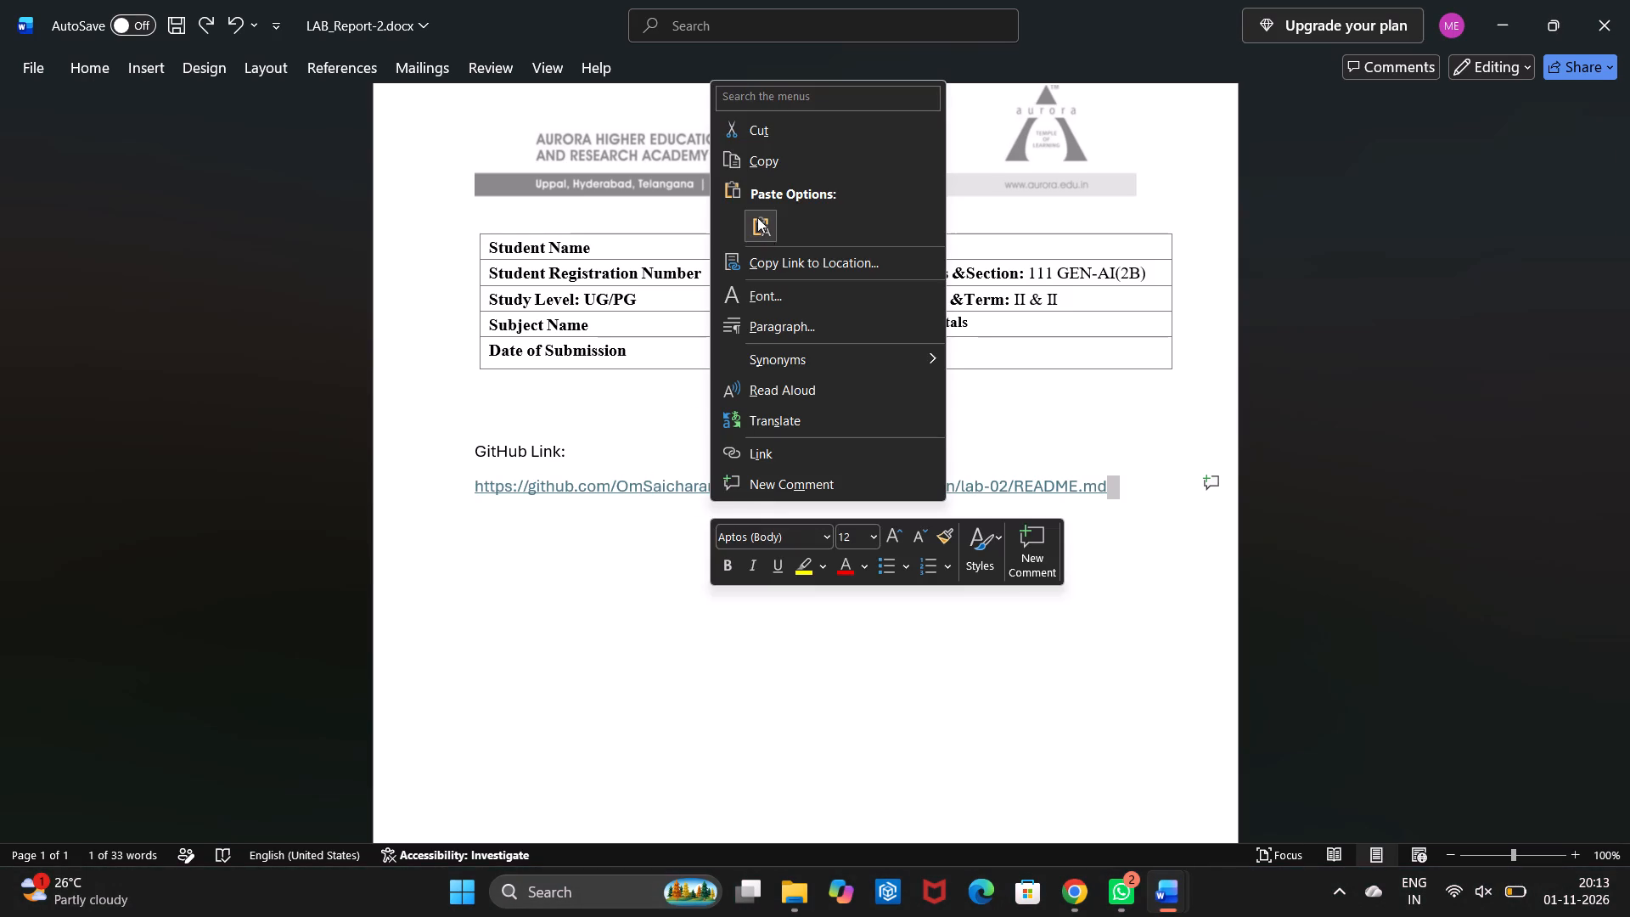
pyautogui.click(744, 170)
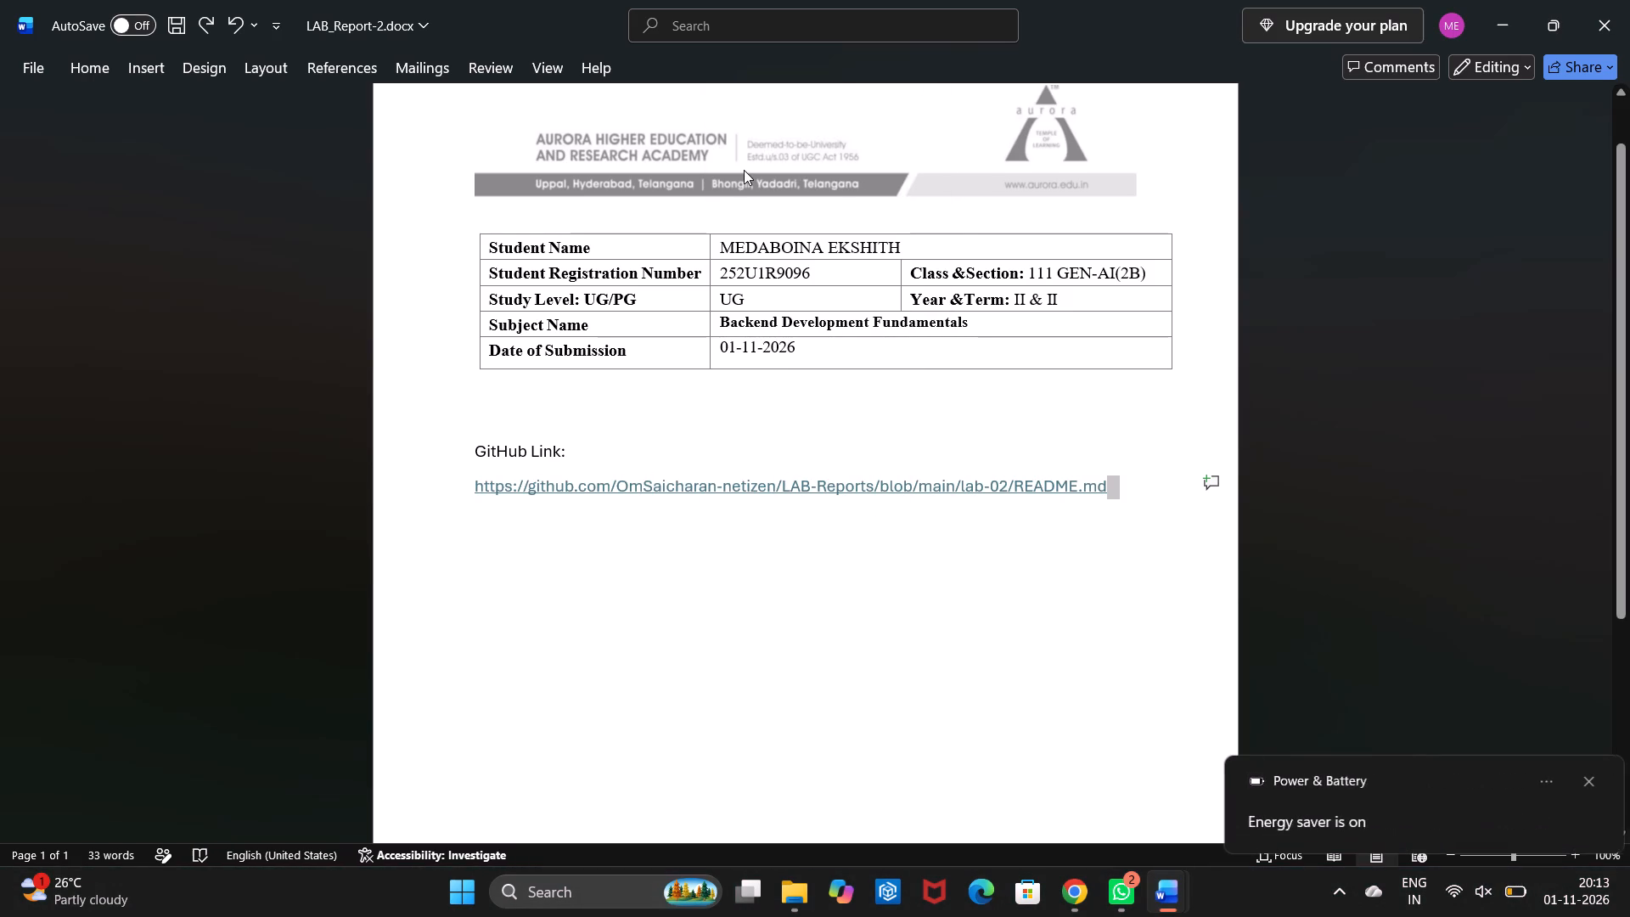
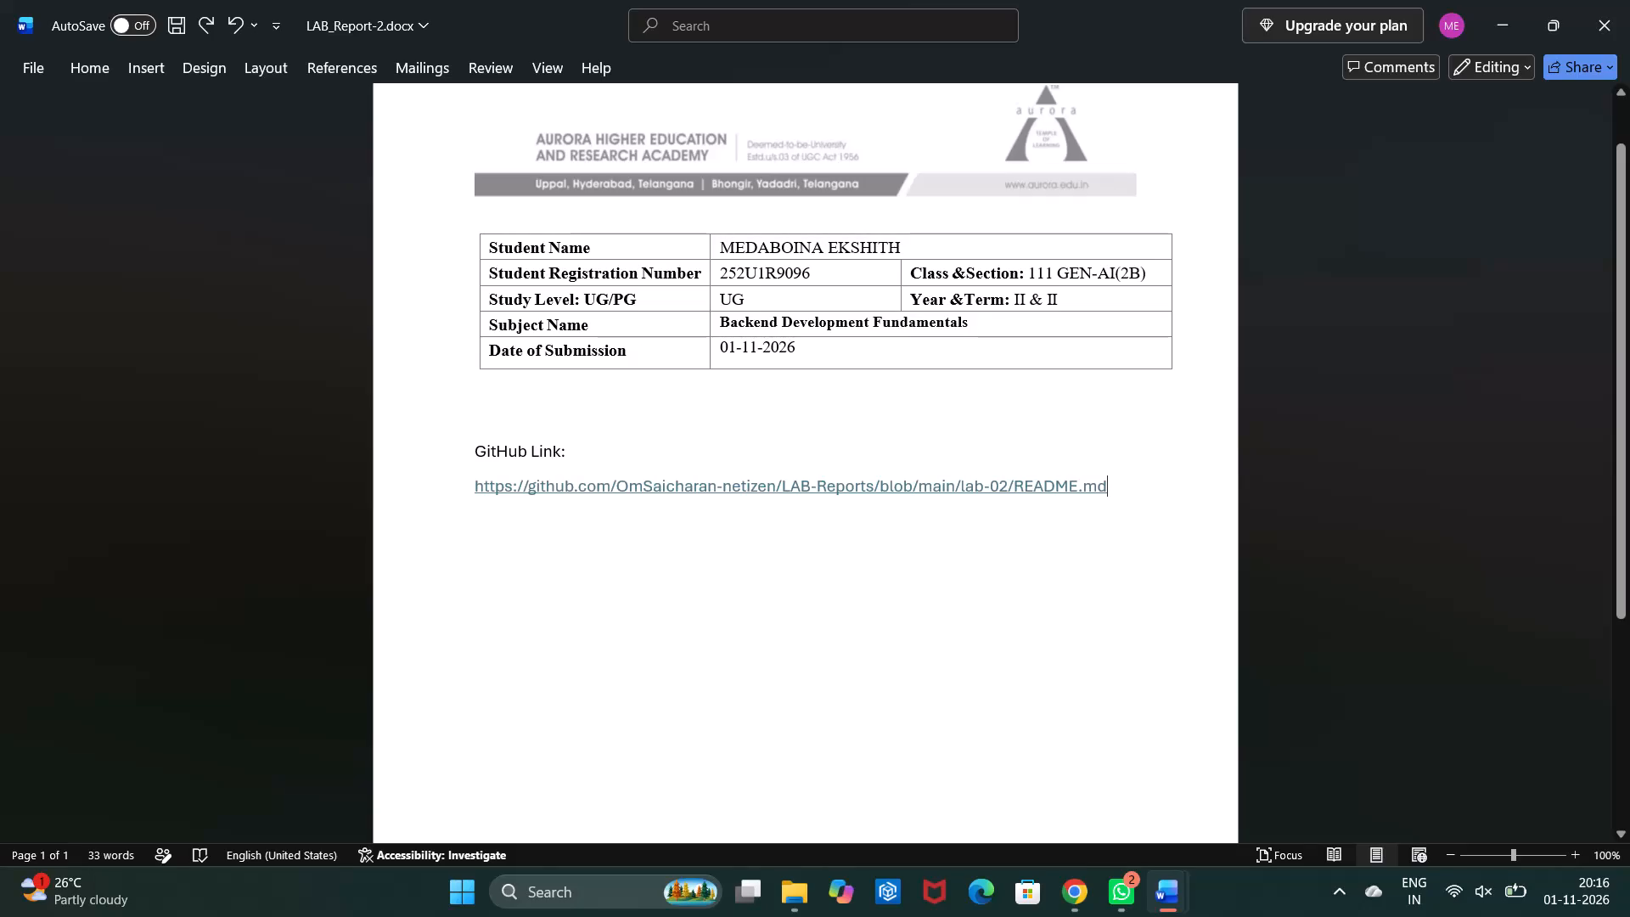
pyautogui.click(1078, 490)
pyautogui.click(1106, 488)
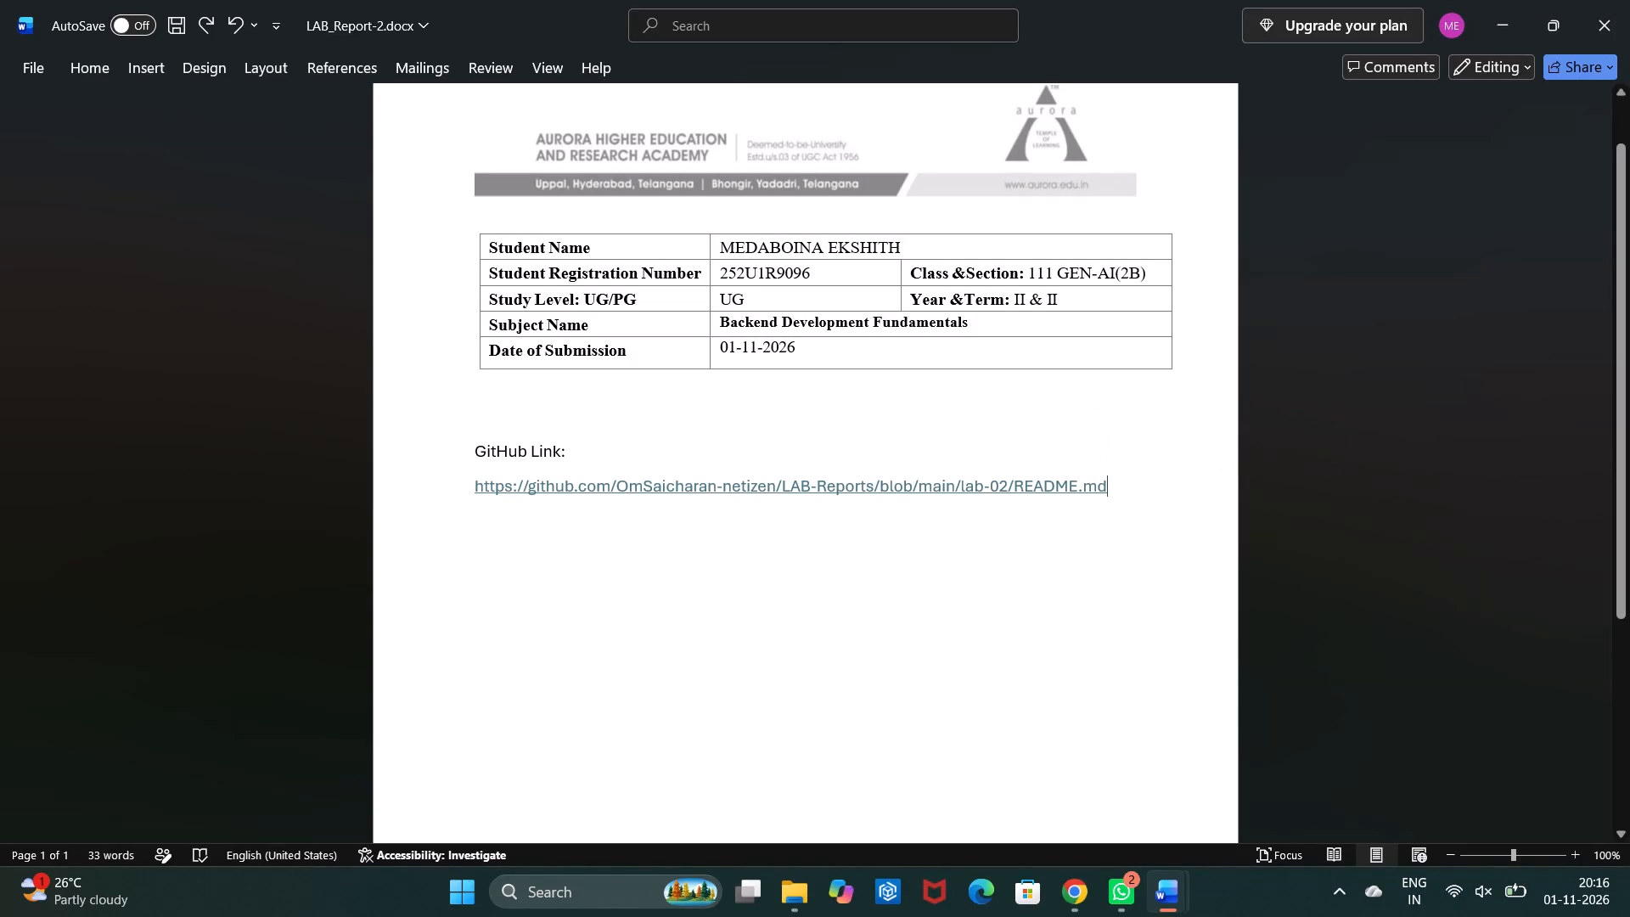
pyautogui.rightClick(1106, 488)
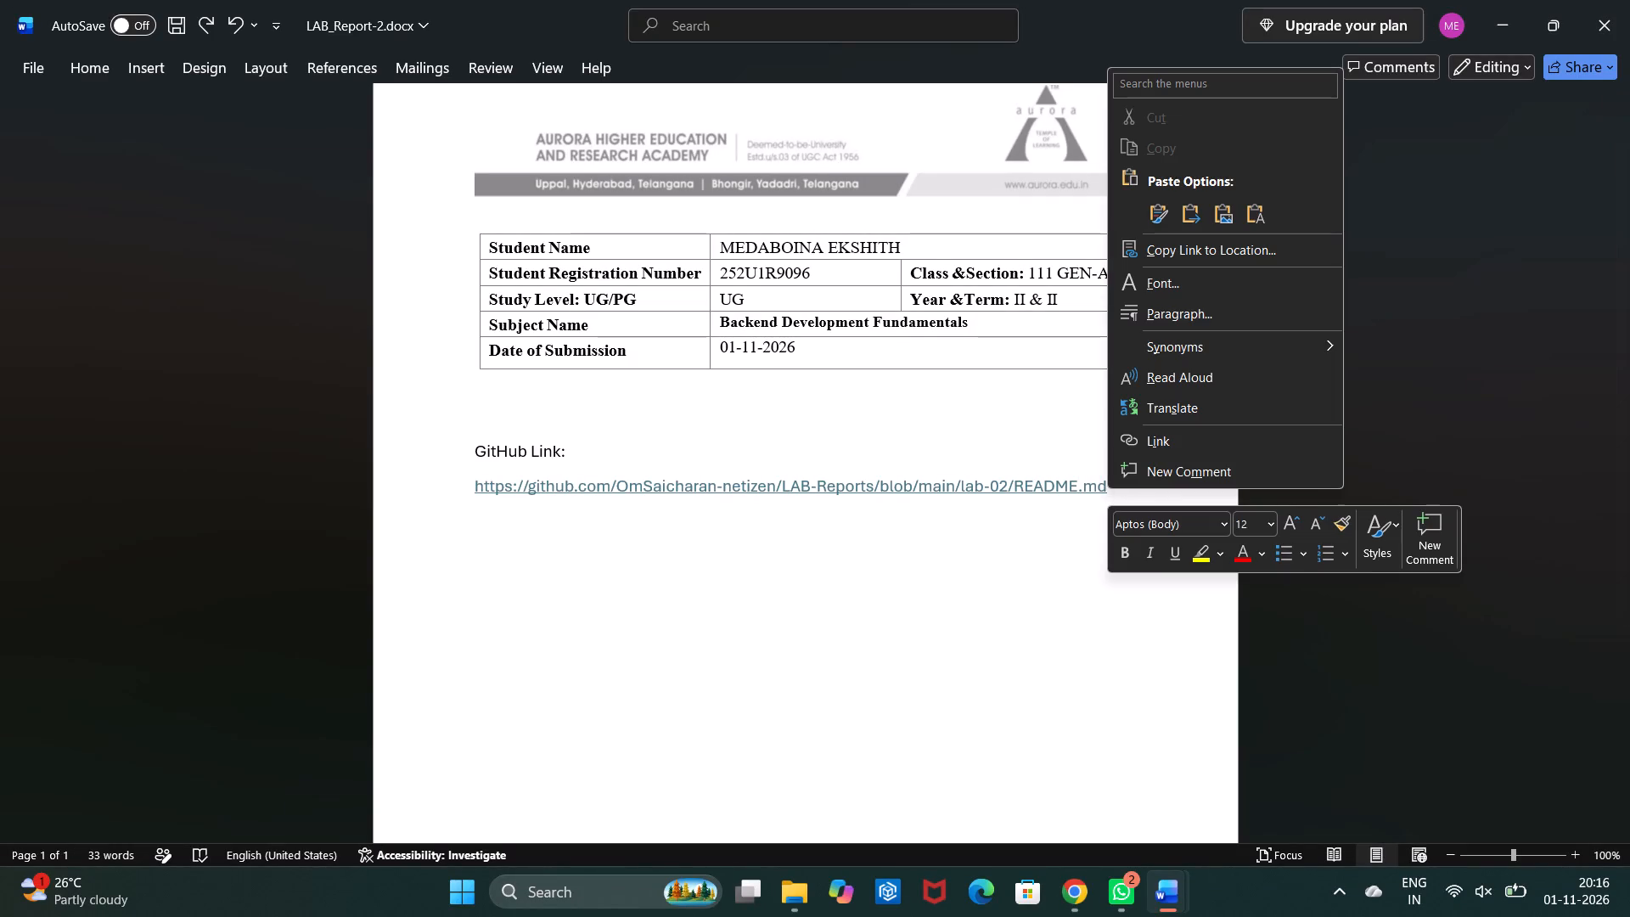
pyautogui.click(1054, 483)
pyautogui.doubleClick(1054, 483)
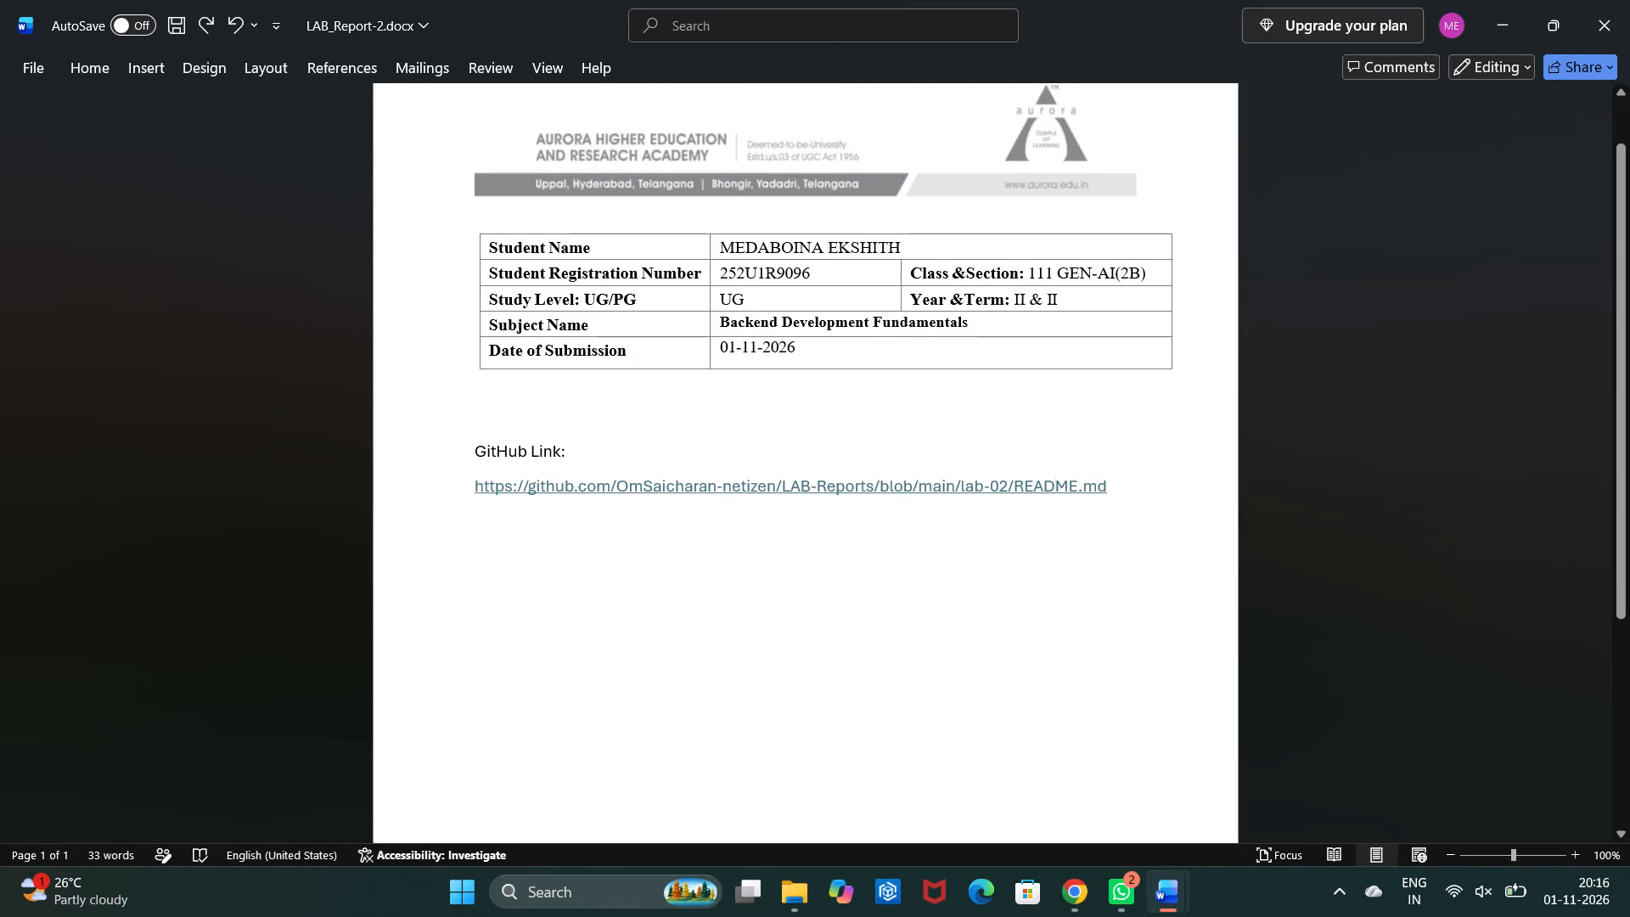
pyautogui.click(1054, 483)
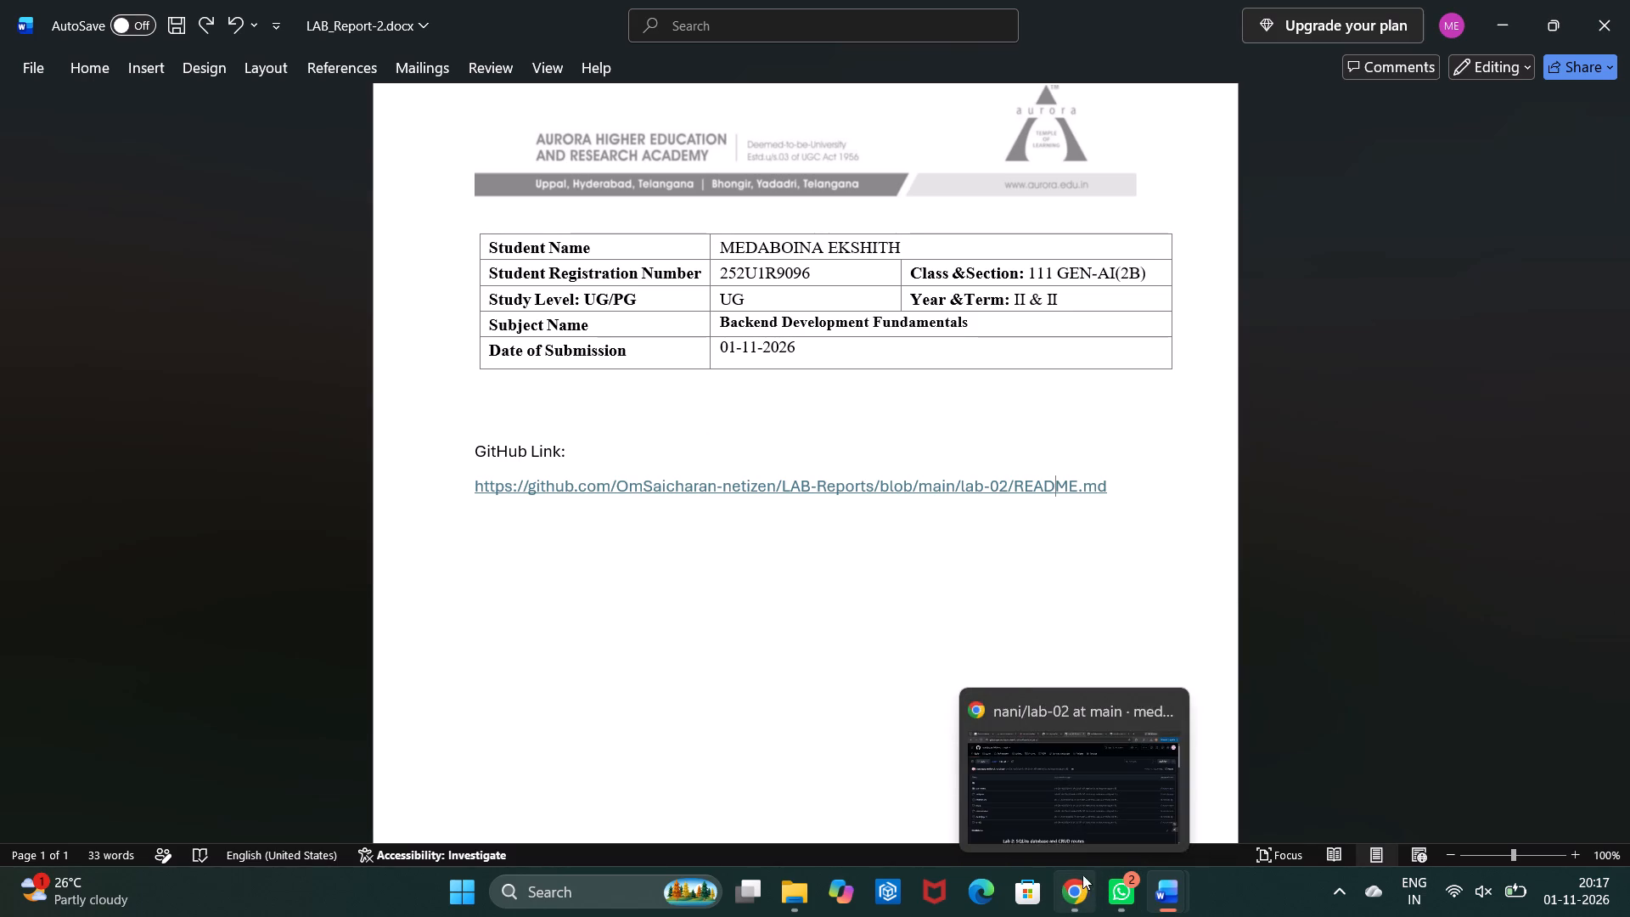
# Switch to Chrome and copy the address of the nani repository's lab-02 folder page.
pyautogui.click(1064, 779)
pyautogui.click(655, 63)
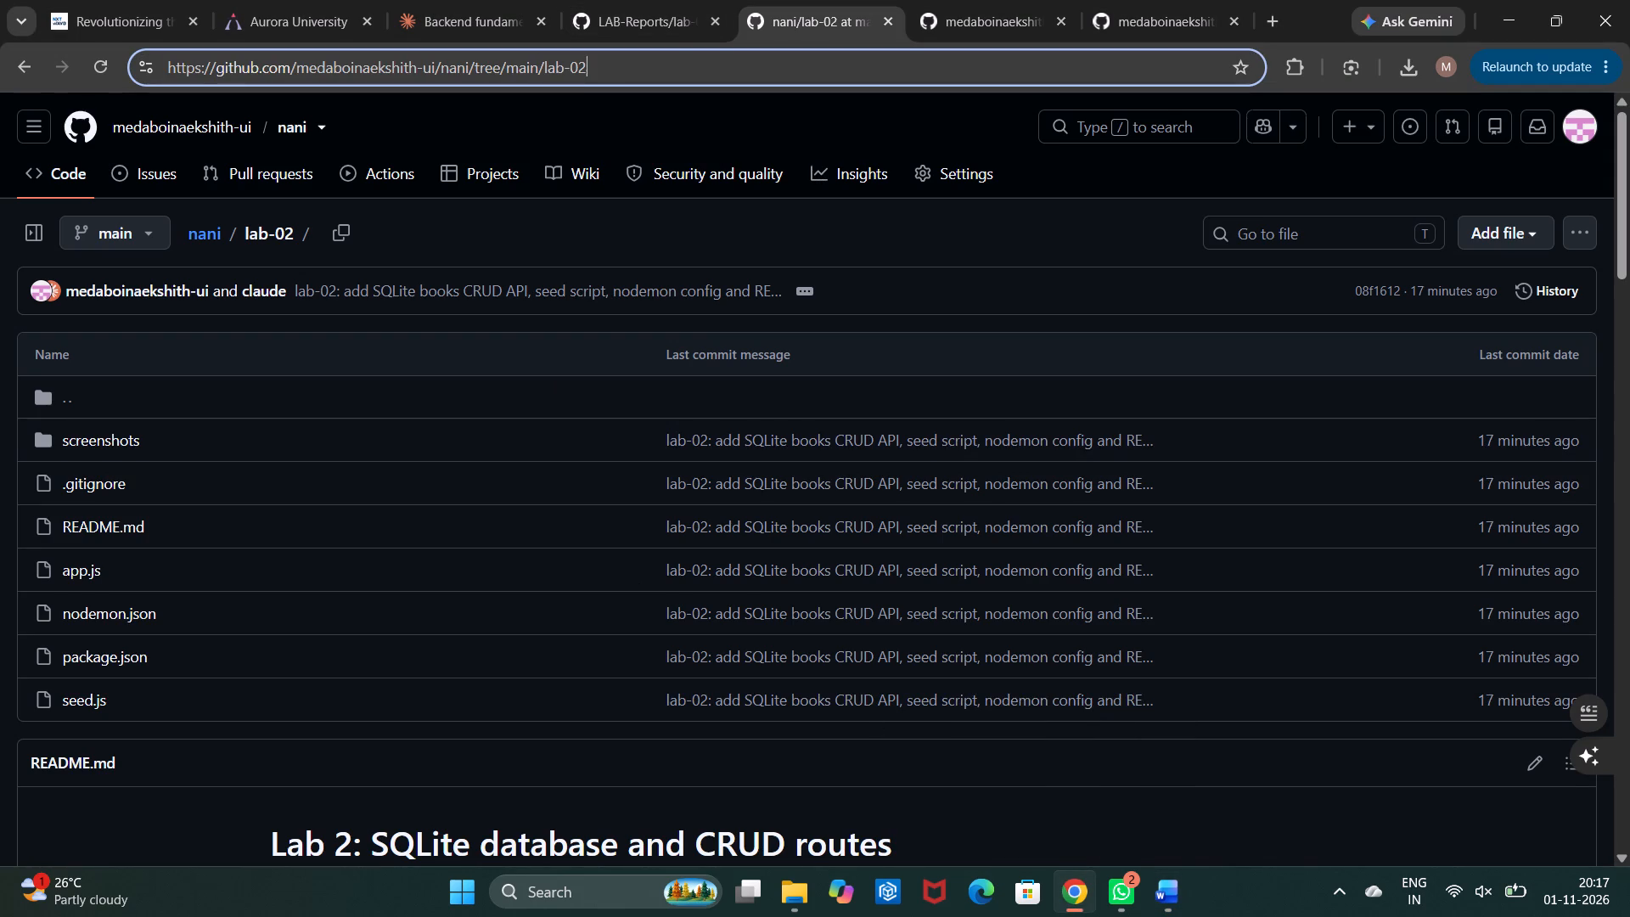
pyautogui.moveTo(607, 65); pyautogui.dragTo(162, 57)
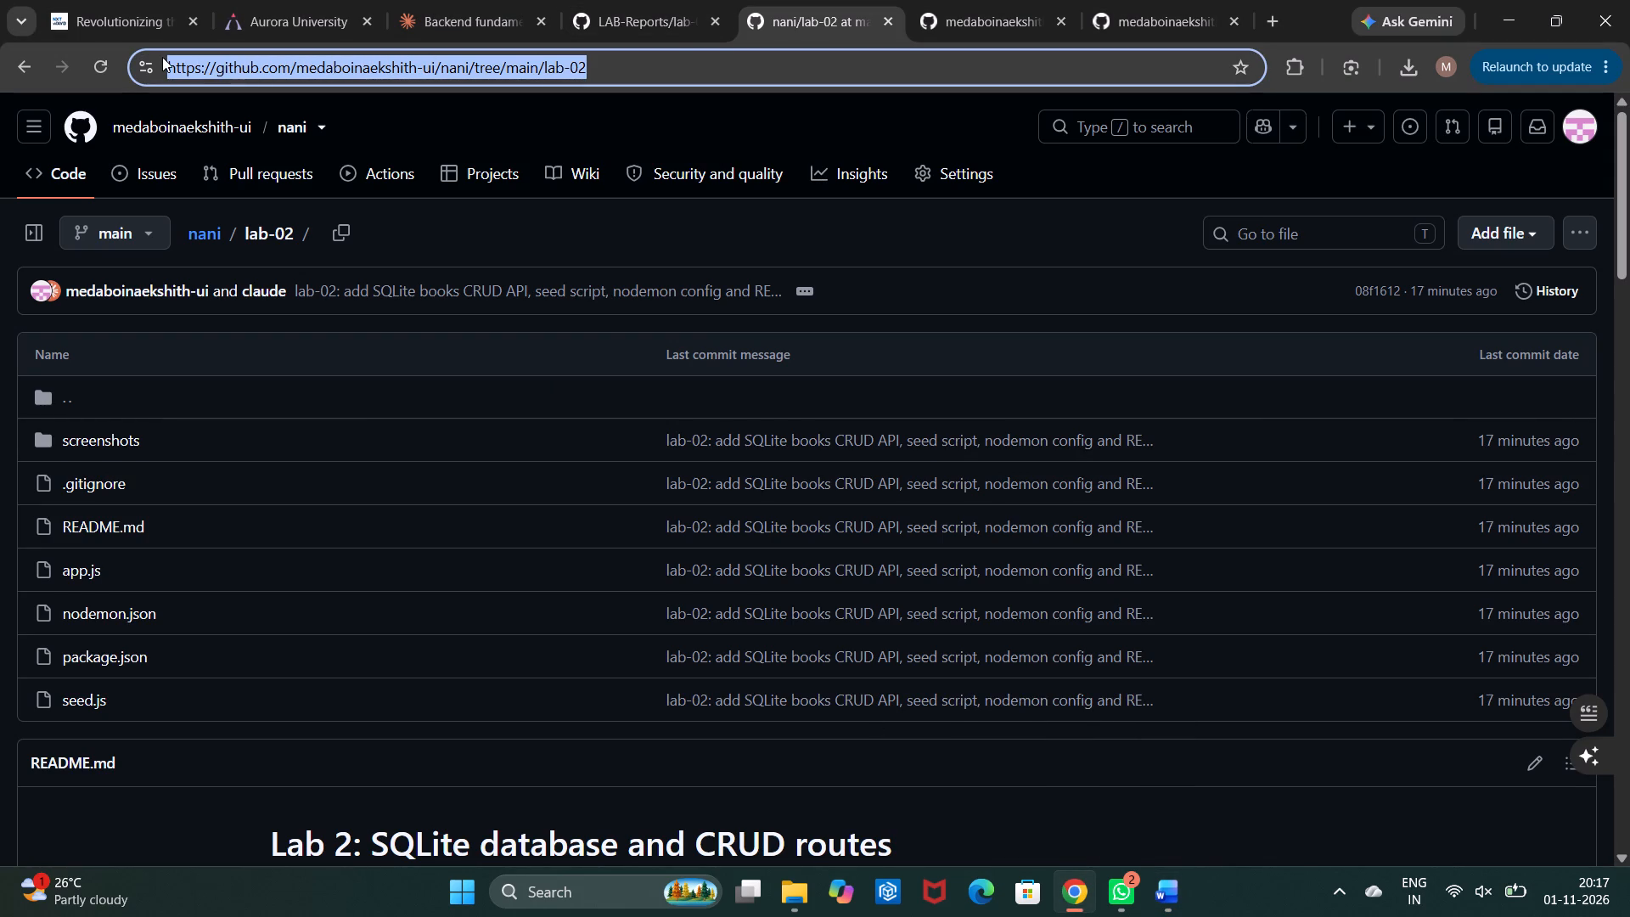
pyautogui.hotkey('ctrl', 'c')
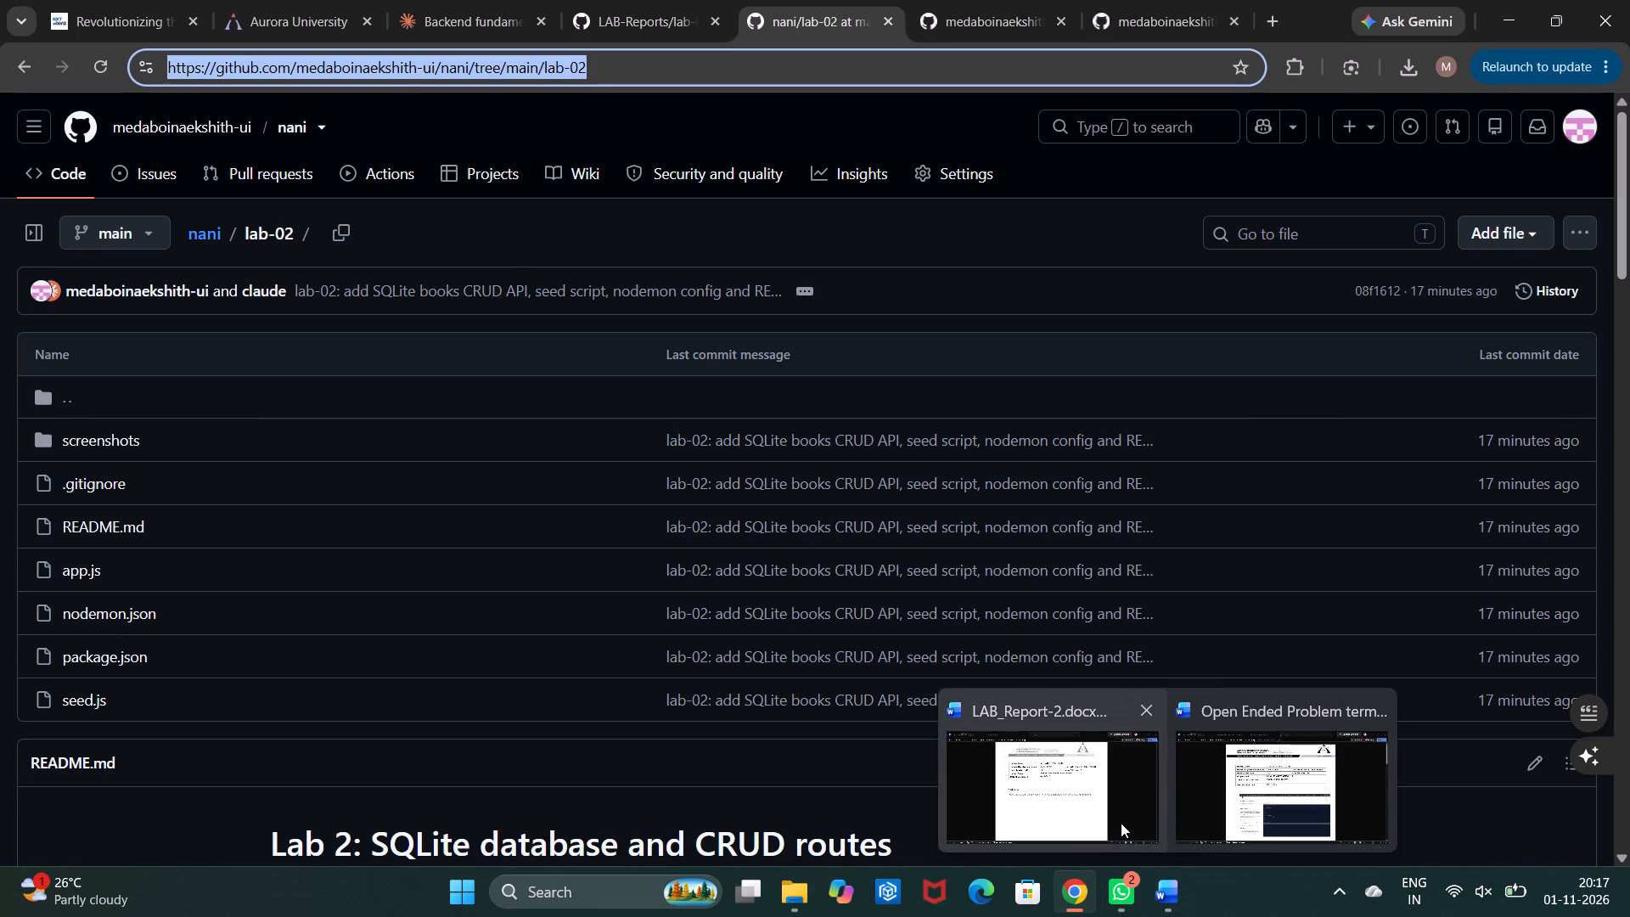
# Switch to LAB_Report-2 in Word and replace the README.md link under the GitHub Link heading with the copied lab-02 folder address as plain text.
pyautogui.click(1121, 823)
pyautogui.moveTo(1116, 481); pyautogui.dragTo(678, 472)
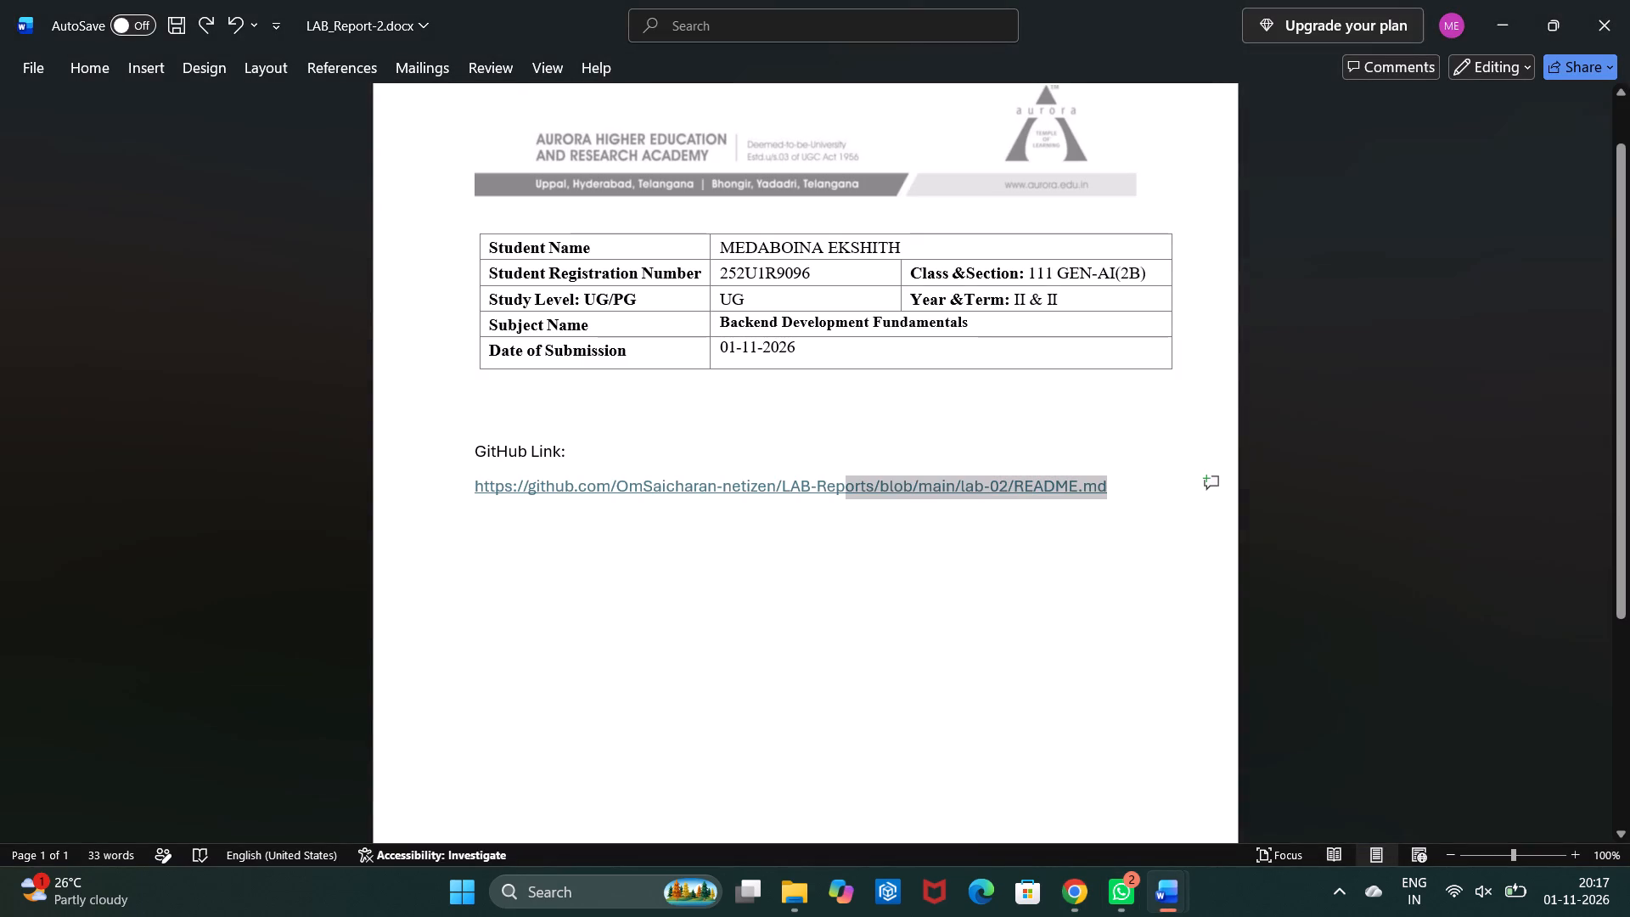
pyautogui.moveTo(678, 472); pyautogui.dragTo(424, 486)
pyautogui.press('BackSpace')
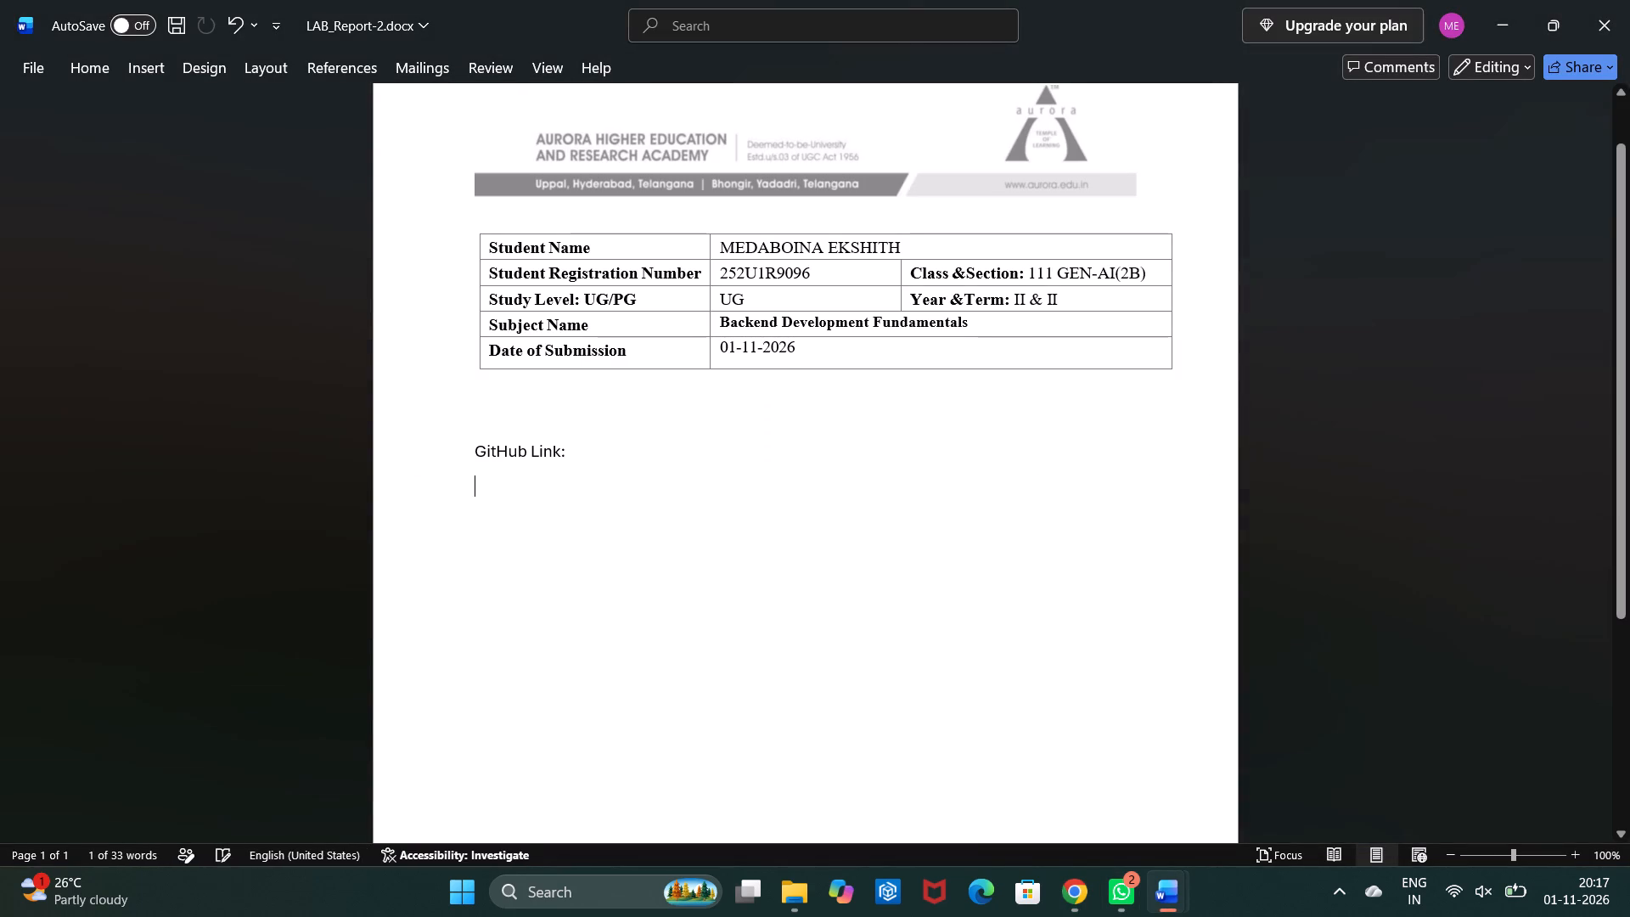
pyautogui.hotkey('ctrl', 'shift', 'v')
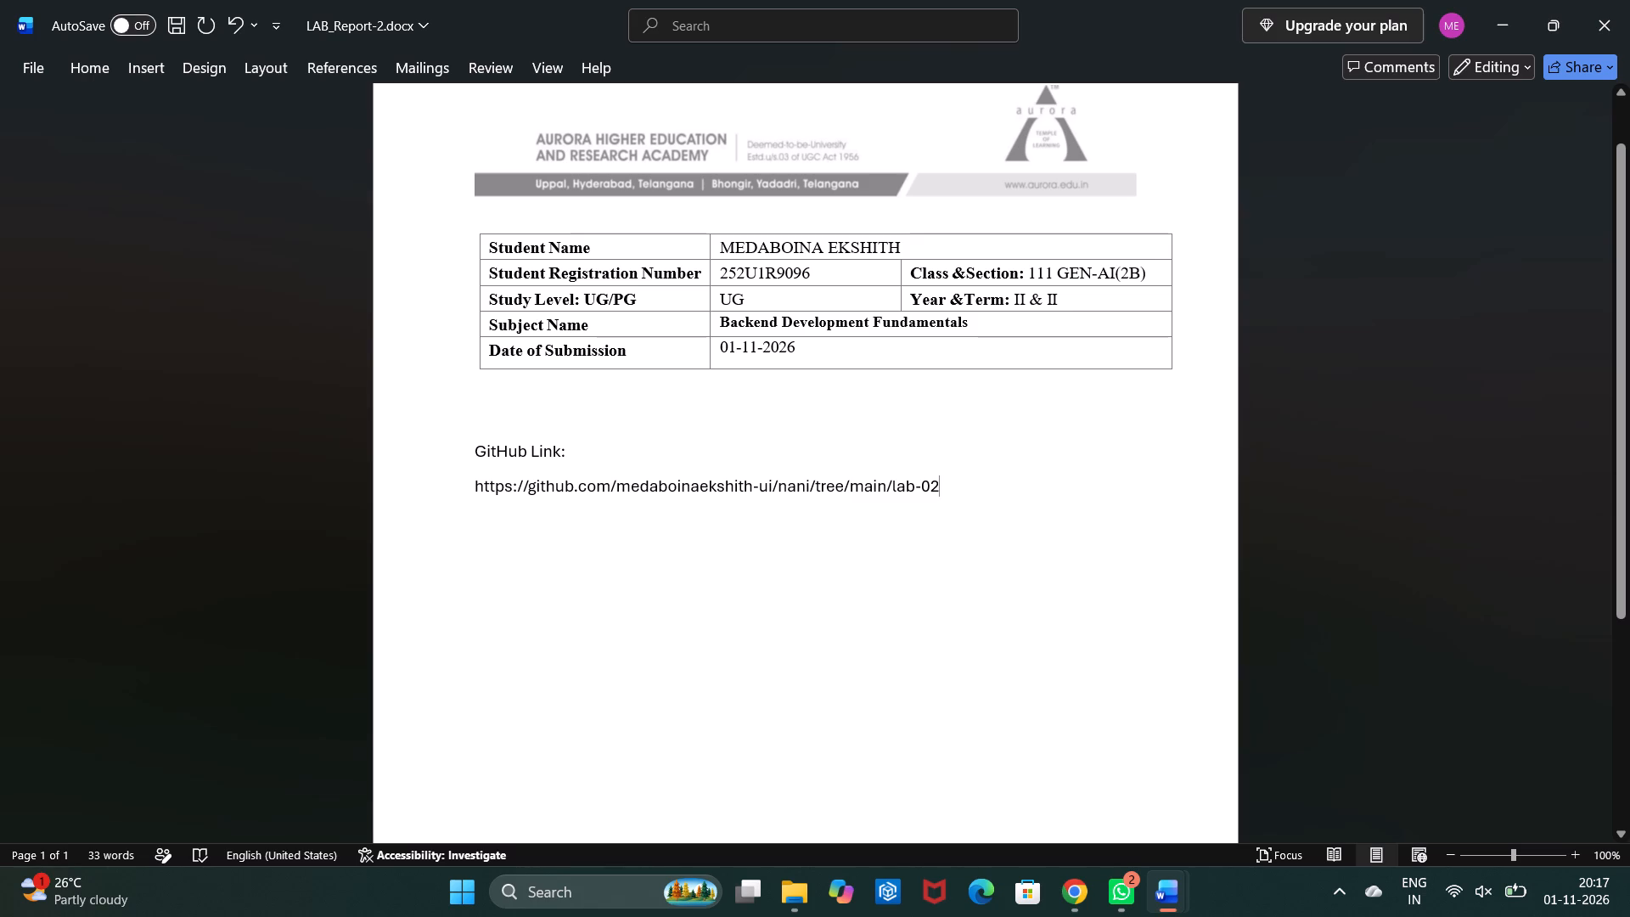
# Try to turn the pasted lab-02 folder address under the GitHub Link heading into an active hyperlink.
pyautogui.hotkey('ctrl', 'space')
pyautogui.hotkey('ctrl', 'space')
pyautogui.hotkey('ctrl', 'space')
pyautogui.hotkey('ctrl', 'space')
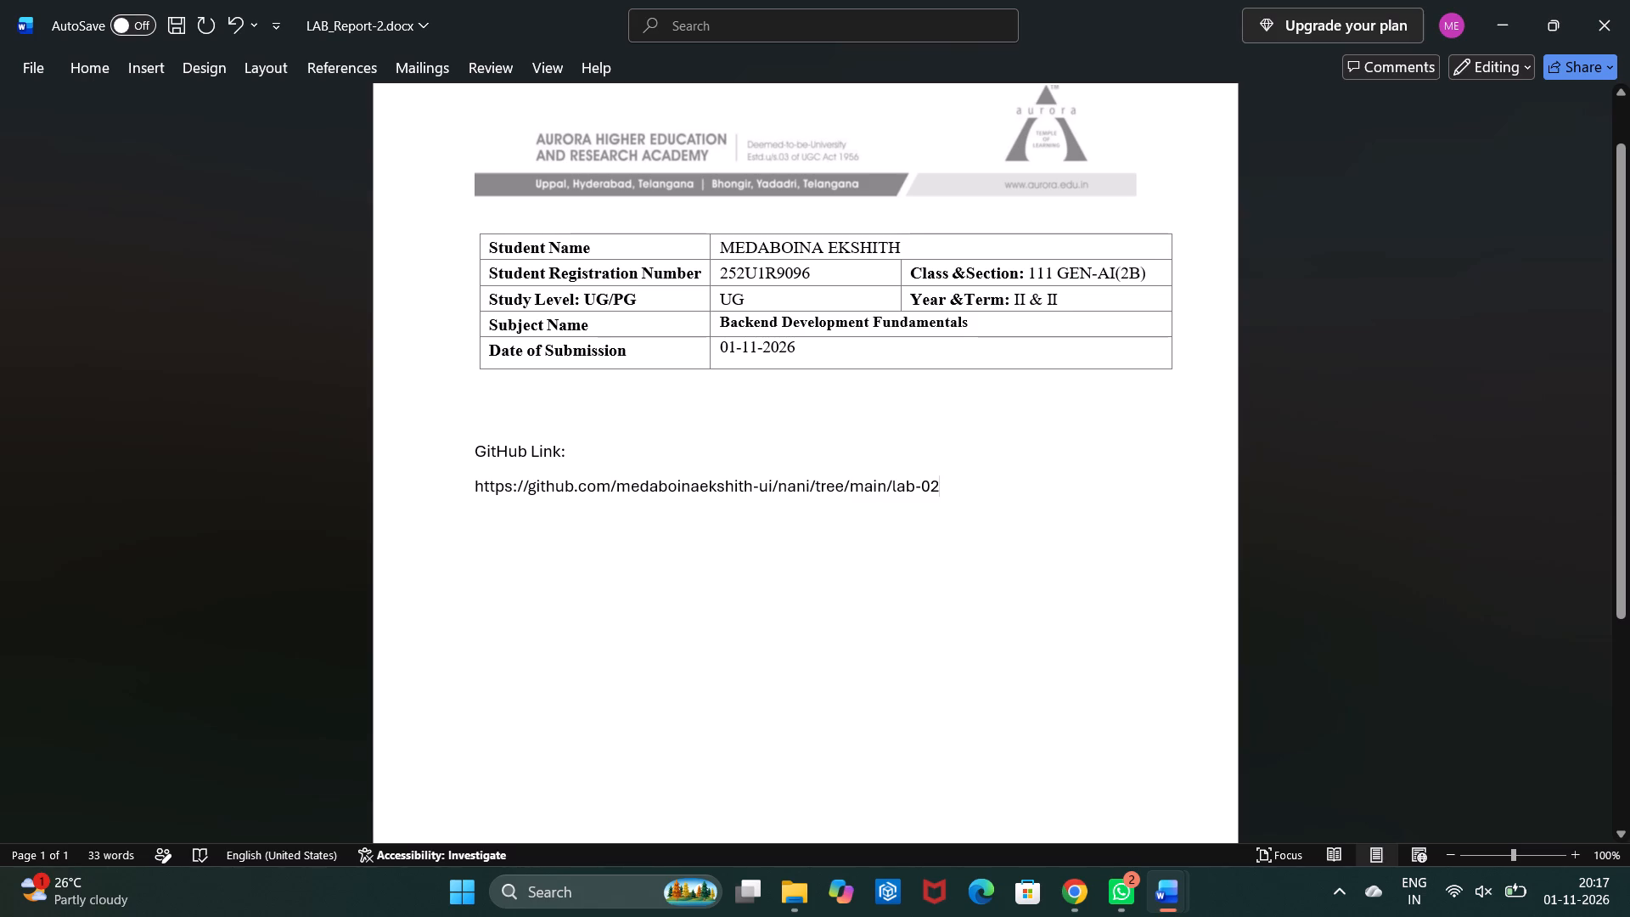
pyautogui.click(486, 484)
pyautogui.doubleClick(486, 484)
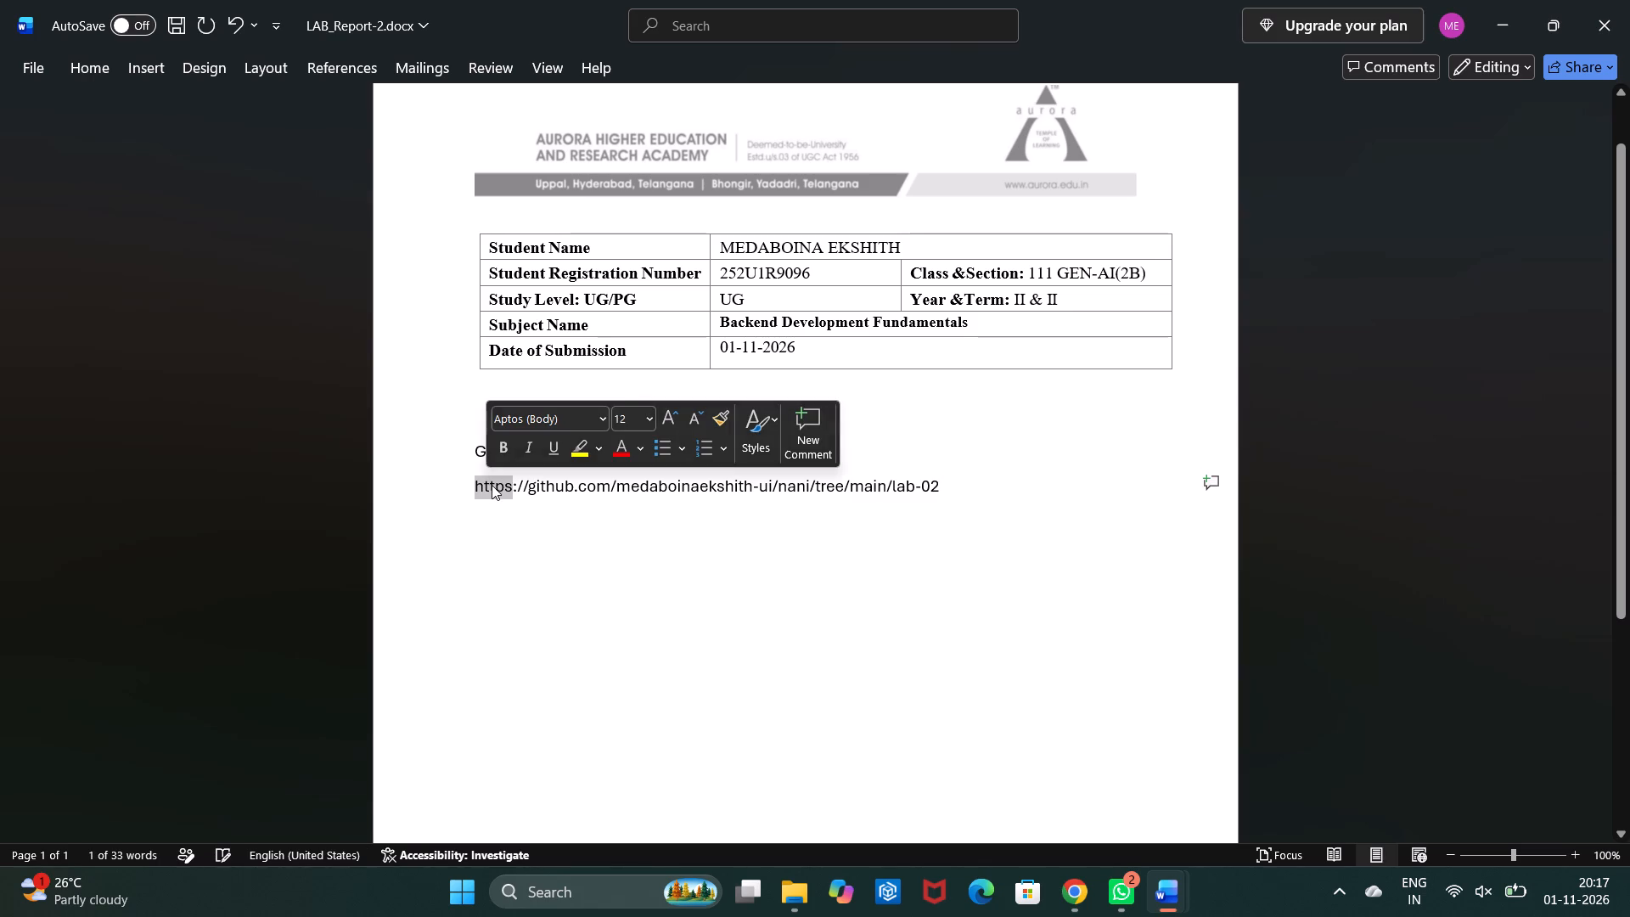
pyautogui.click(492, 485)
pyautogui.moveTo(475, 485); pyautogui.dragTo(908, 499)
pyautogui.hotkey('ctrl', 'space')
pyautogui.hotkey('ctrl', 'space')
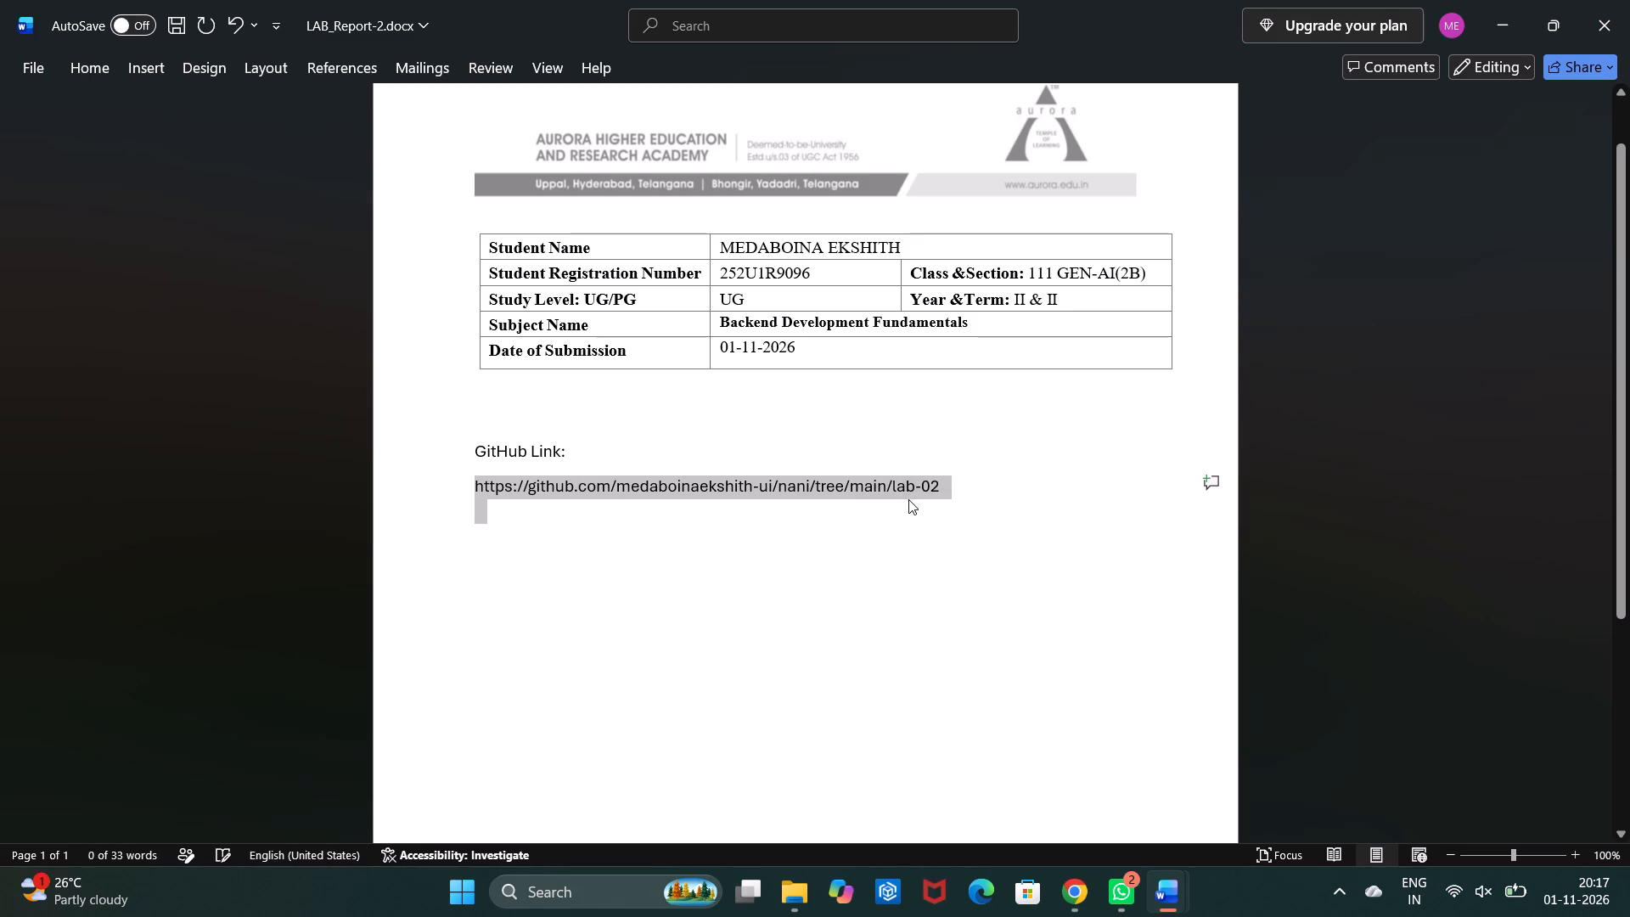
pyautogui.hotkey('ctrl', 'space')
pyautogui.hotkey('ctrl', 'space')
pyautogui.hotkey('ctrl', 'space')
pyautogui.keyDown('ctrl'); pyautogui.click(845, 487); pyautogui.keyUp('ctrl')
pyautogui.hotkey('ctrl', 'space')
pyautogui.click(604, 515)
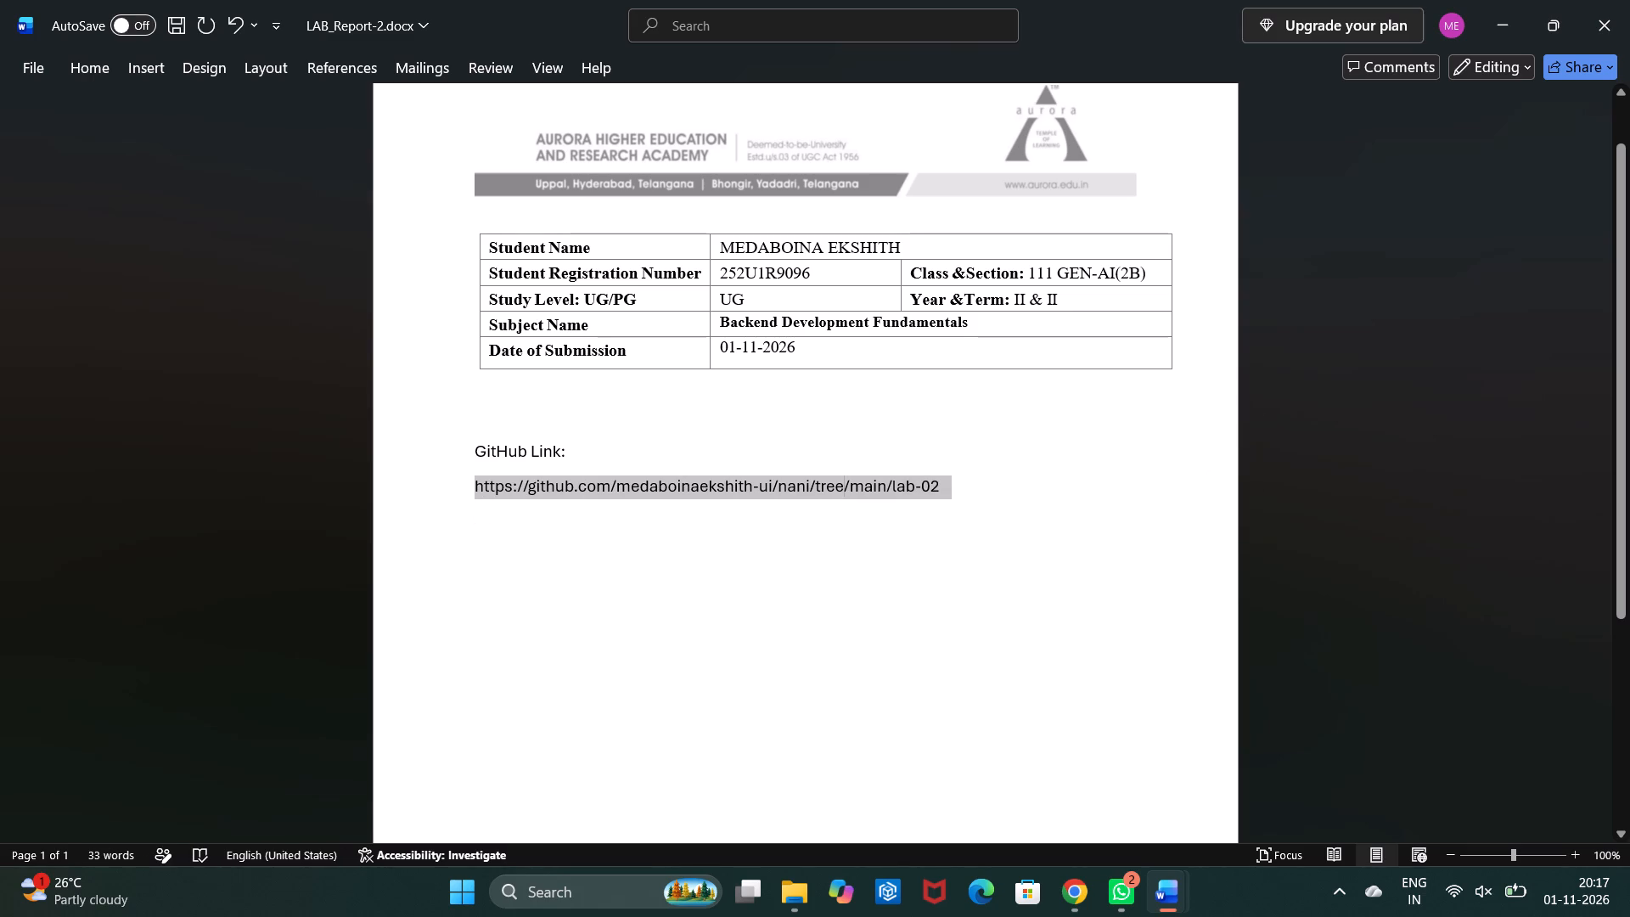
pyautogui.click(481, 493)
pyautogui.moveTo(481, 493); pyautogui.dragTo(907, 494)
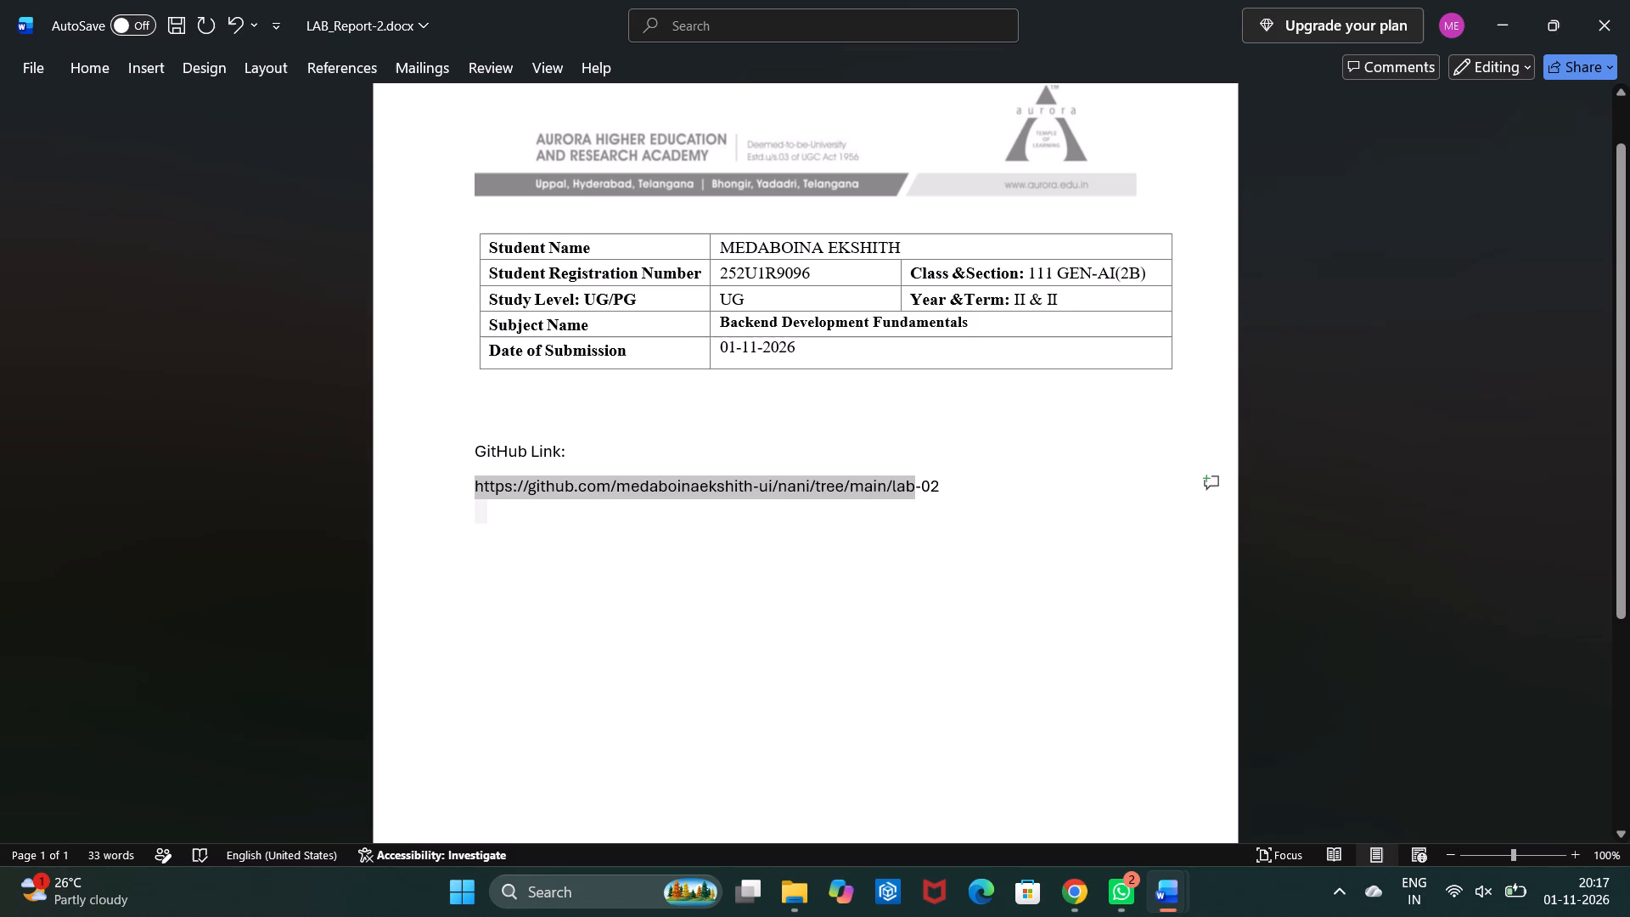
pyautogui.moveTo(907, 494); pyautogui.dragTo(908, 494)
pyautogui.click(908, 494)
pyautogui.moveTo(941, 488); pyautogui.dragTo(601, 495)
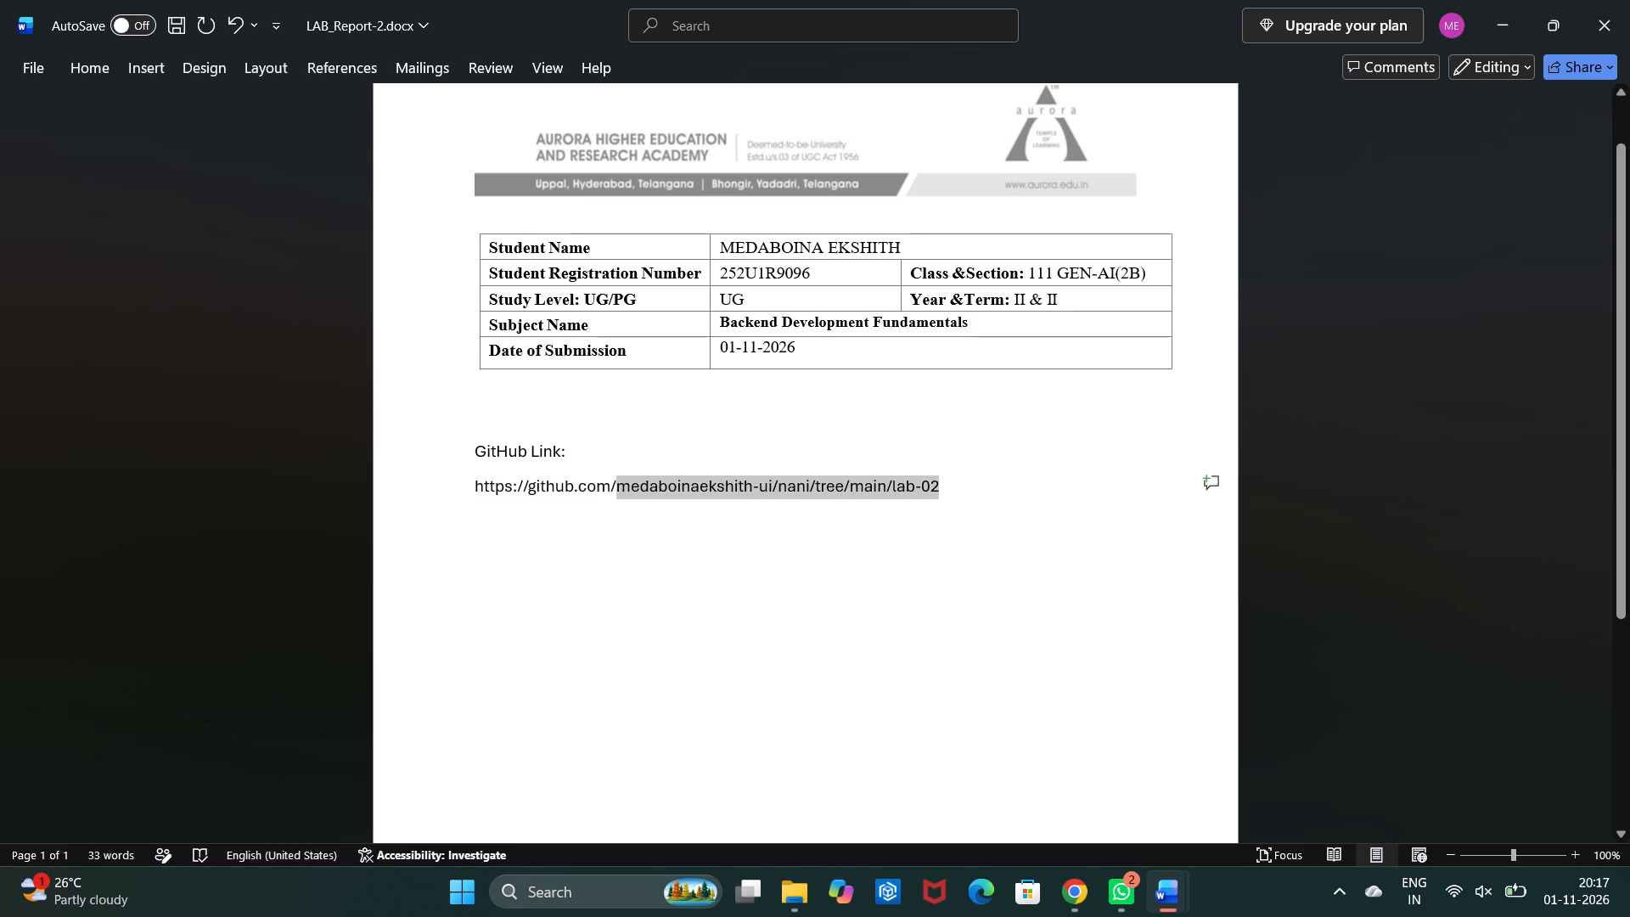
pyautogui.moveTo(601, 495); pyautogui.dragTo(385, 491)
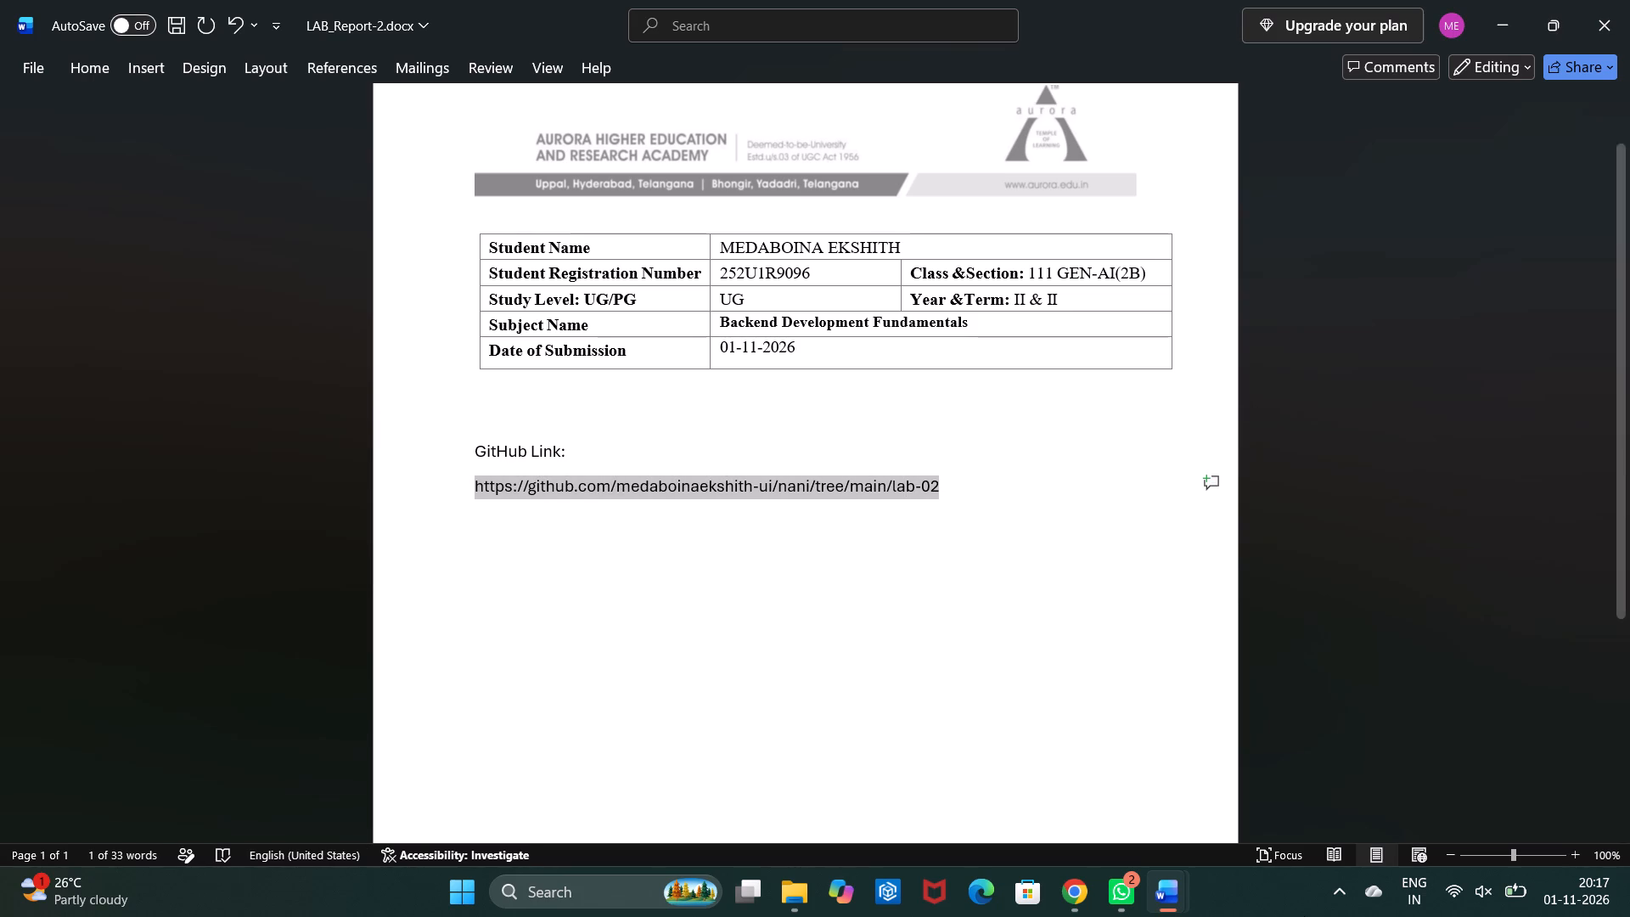
# Switch to Chrome and bookmark the nani repository's lab-02 folder page in Other bookmarks.
pyautogui.click(1085, 602)
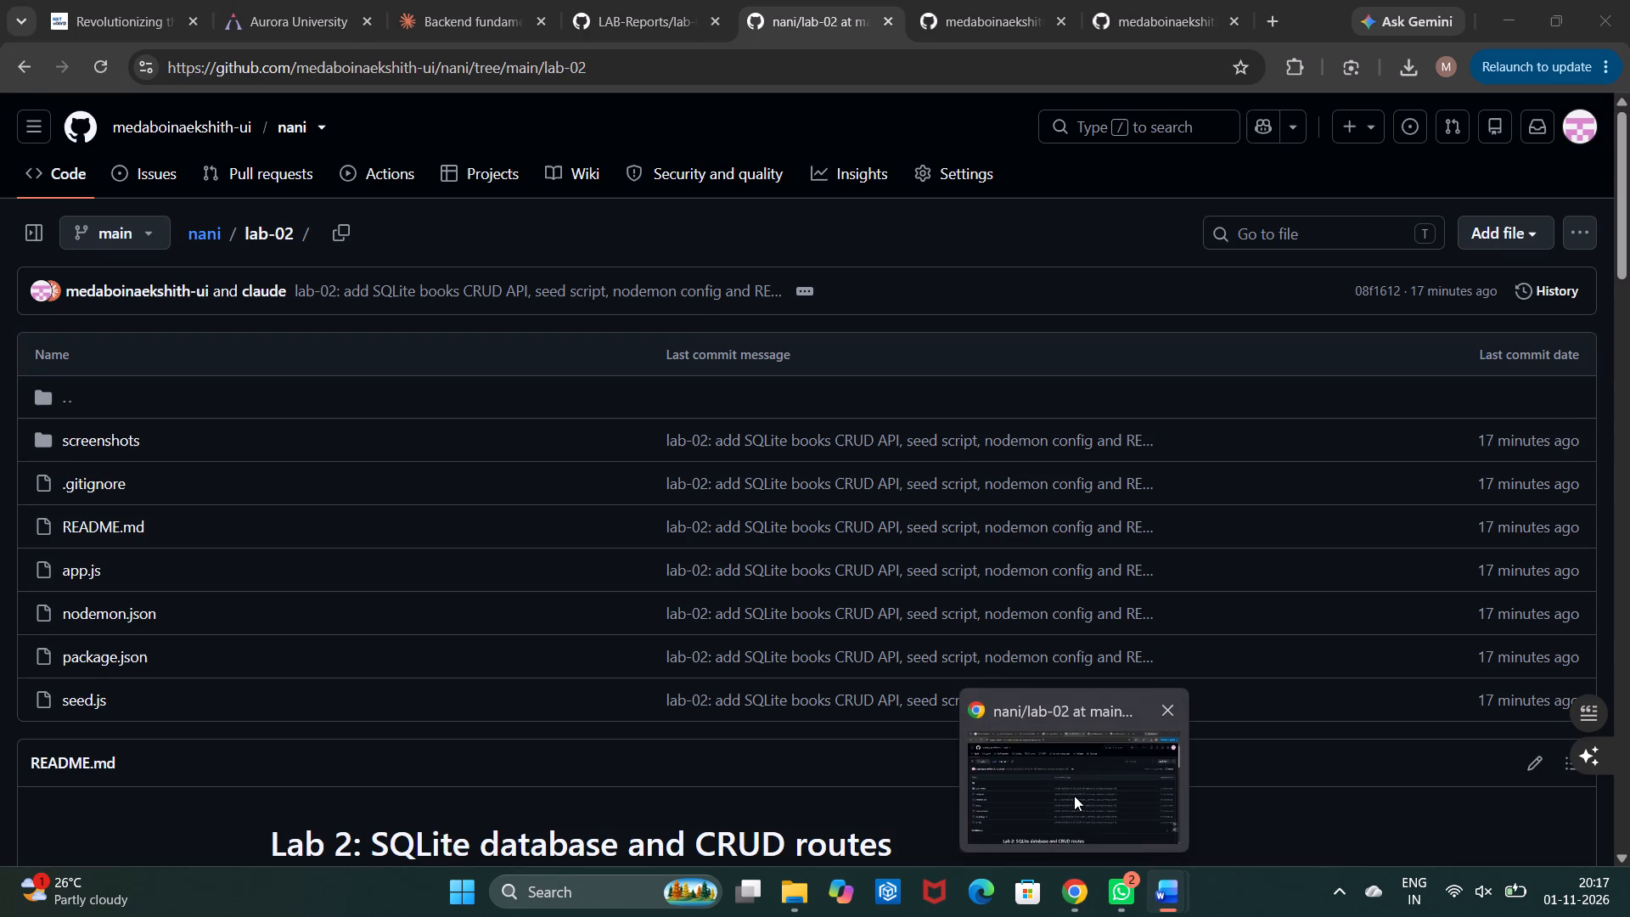
pyautogui.click(1074, 796)
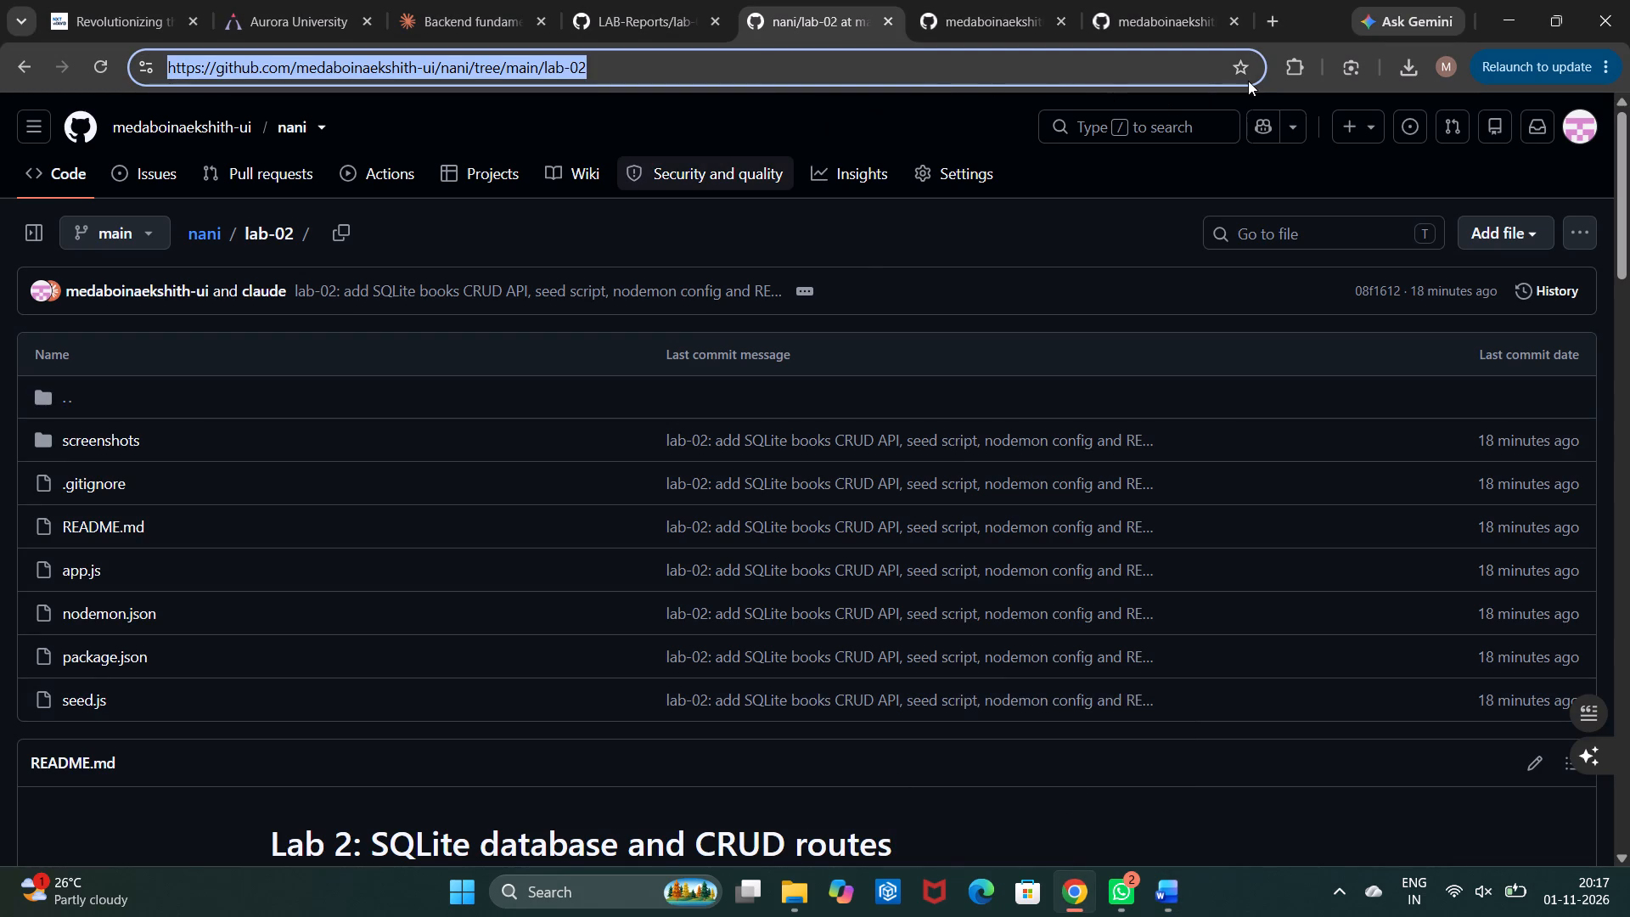
pyautogui.click(1245, 66)
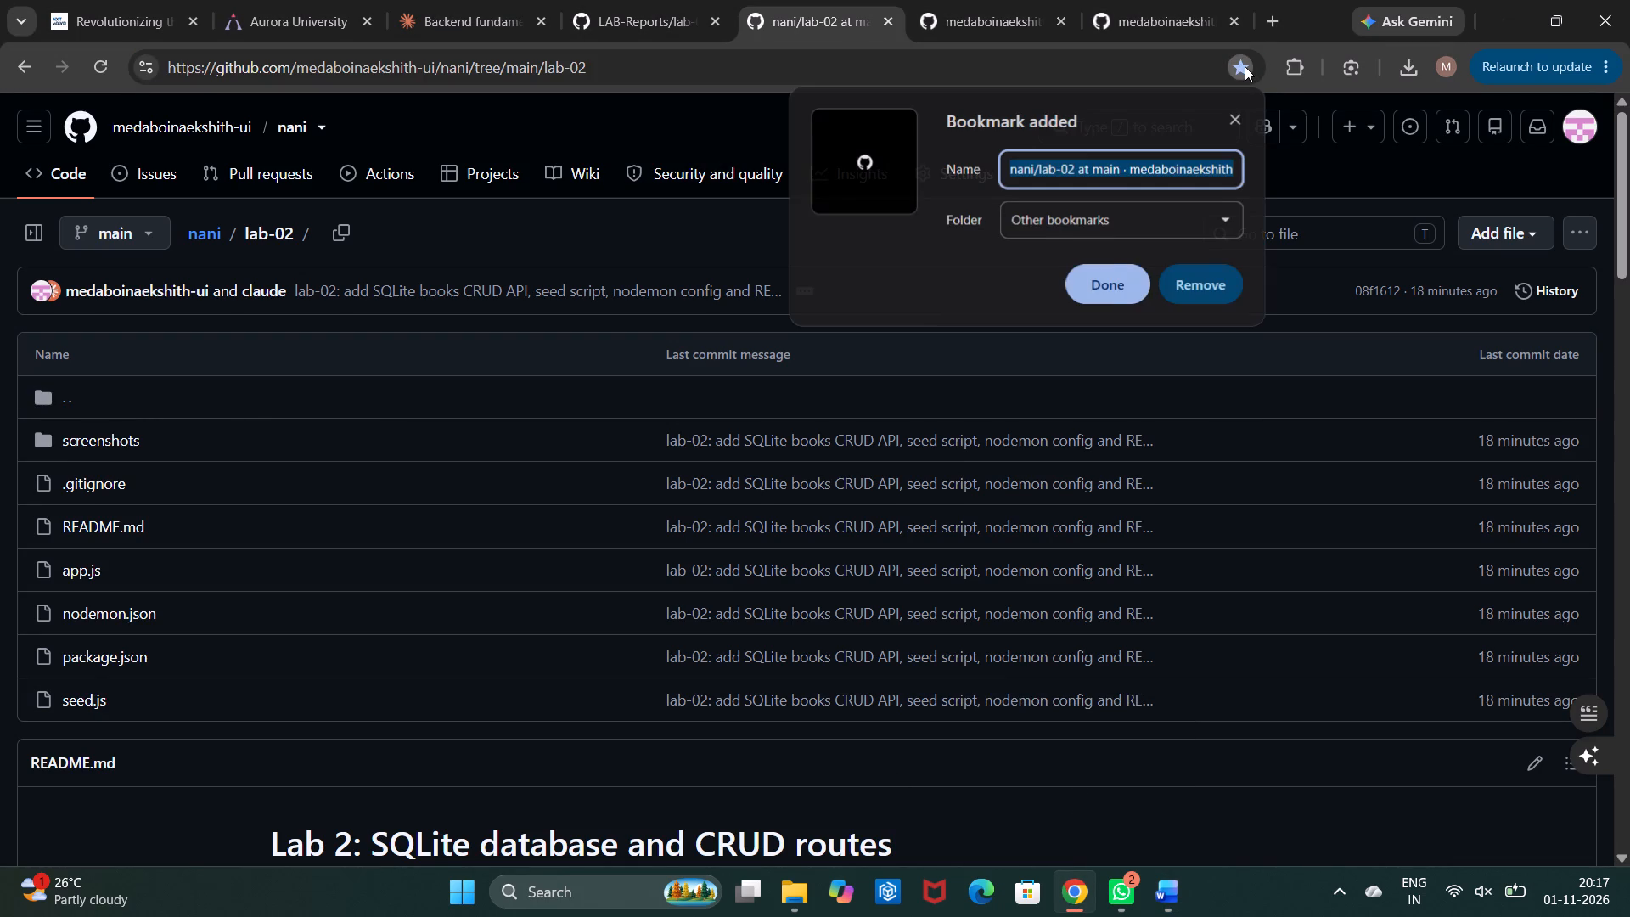
pyautogui.click(1121, 178)
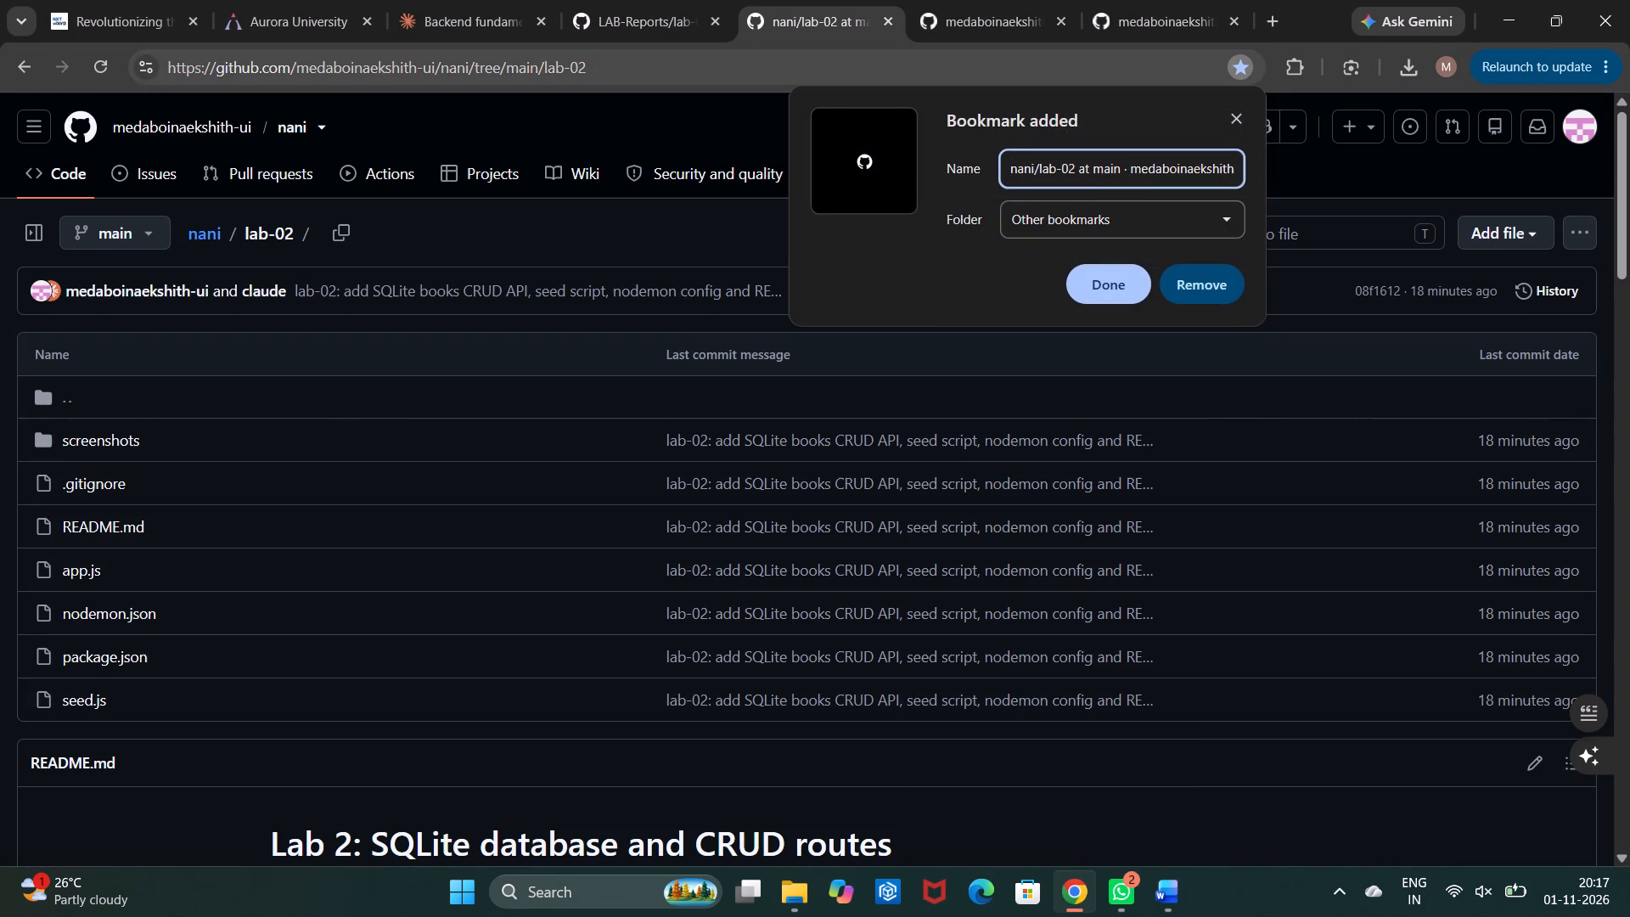
pyautogui.doubleClick(1119, 177)
pyautogui.click(1012, 178)
pyautogui.click(1234, 114)
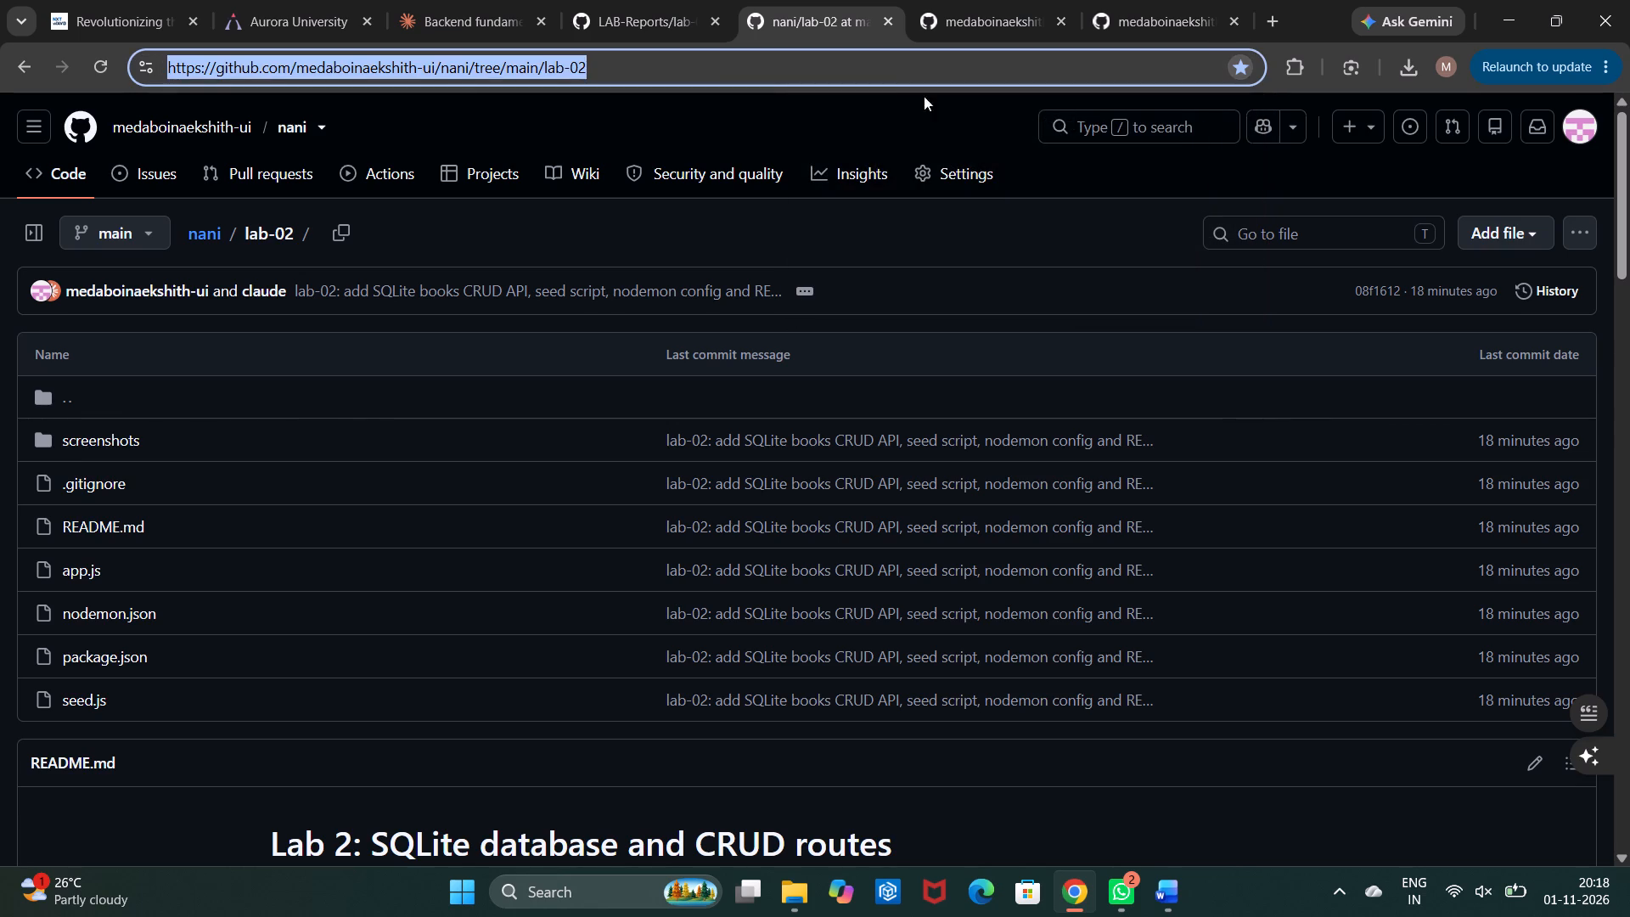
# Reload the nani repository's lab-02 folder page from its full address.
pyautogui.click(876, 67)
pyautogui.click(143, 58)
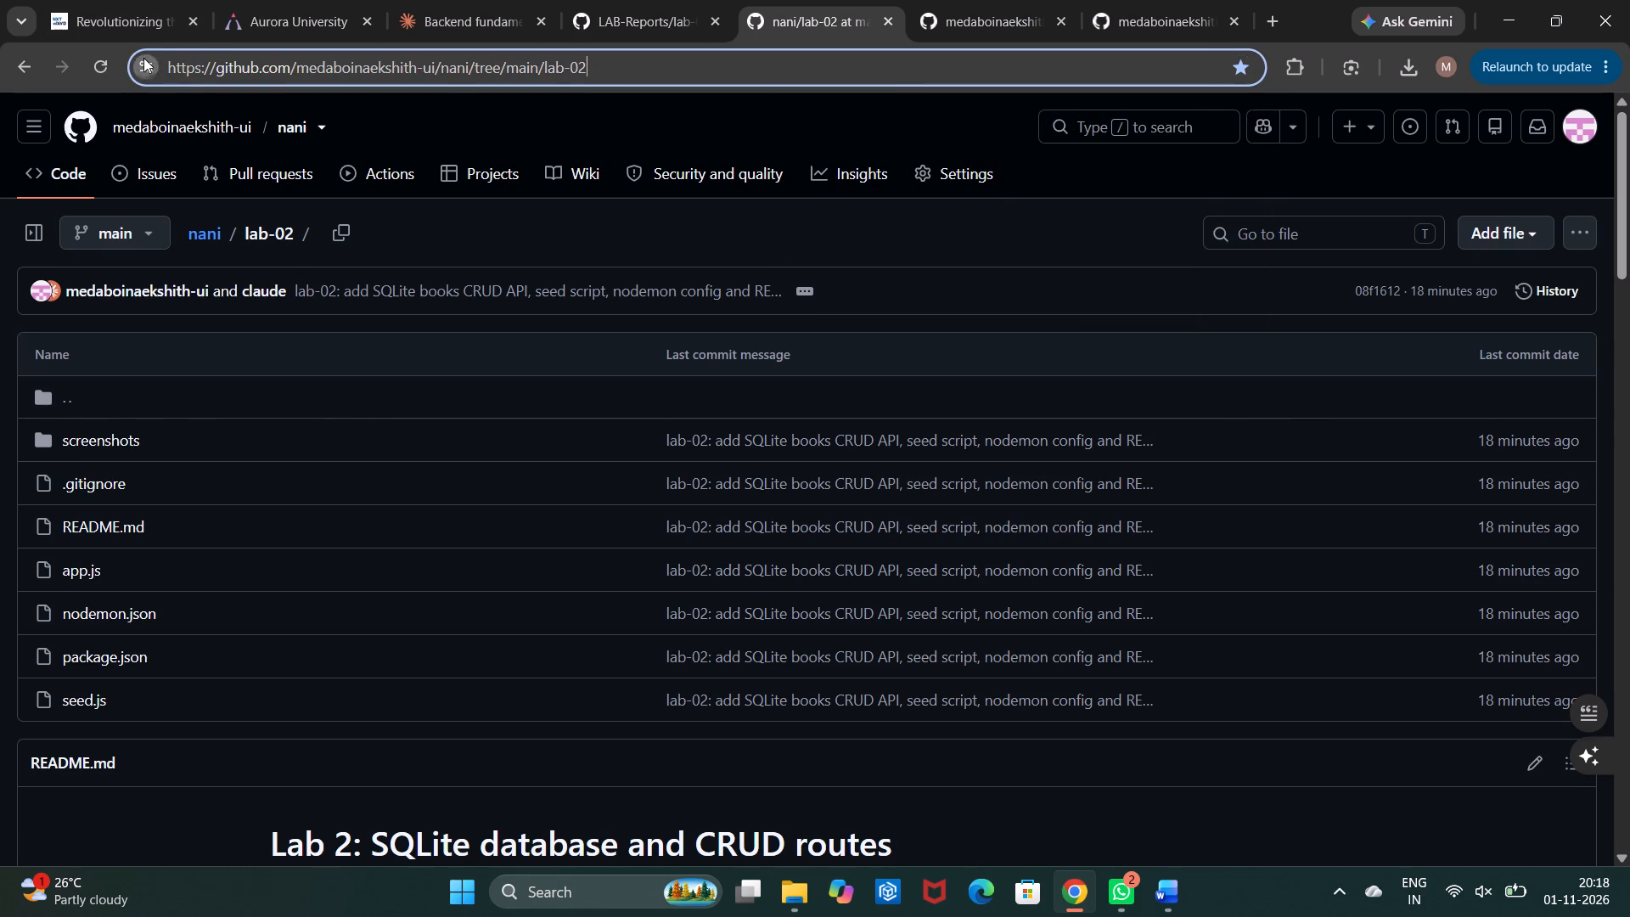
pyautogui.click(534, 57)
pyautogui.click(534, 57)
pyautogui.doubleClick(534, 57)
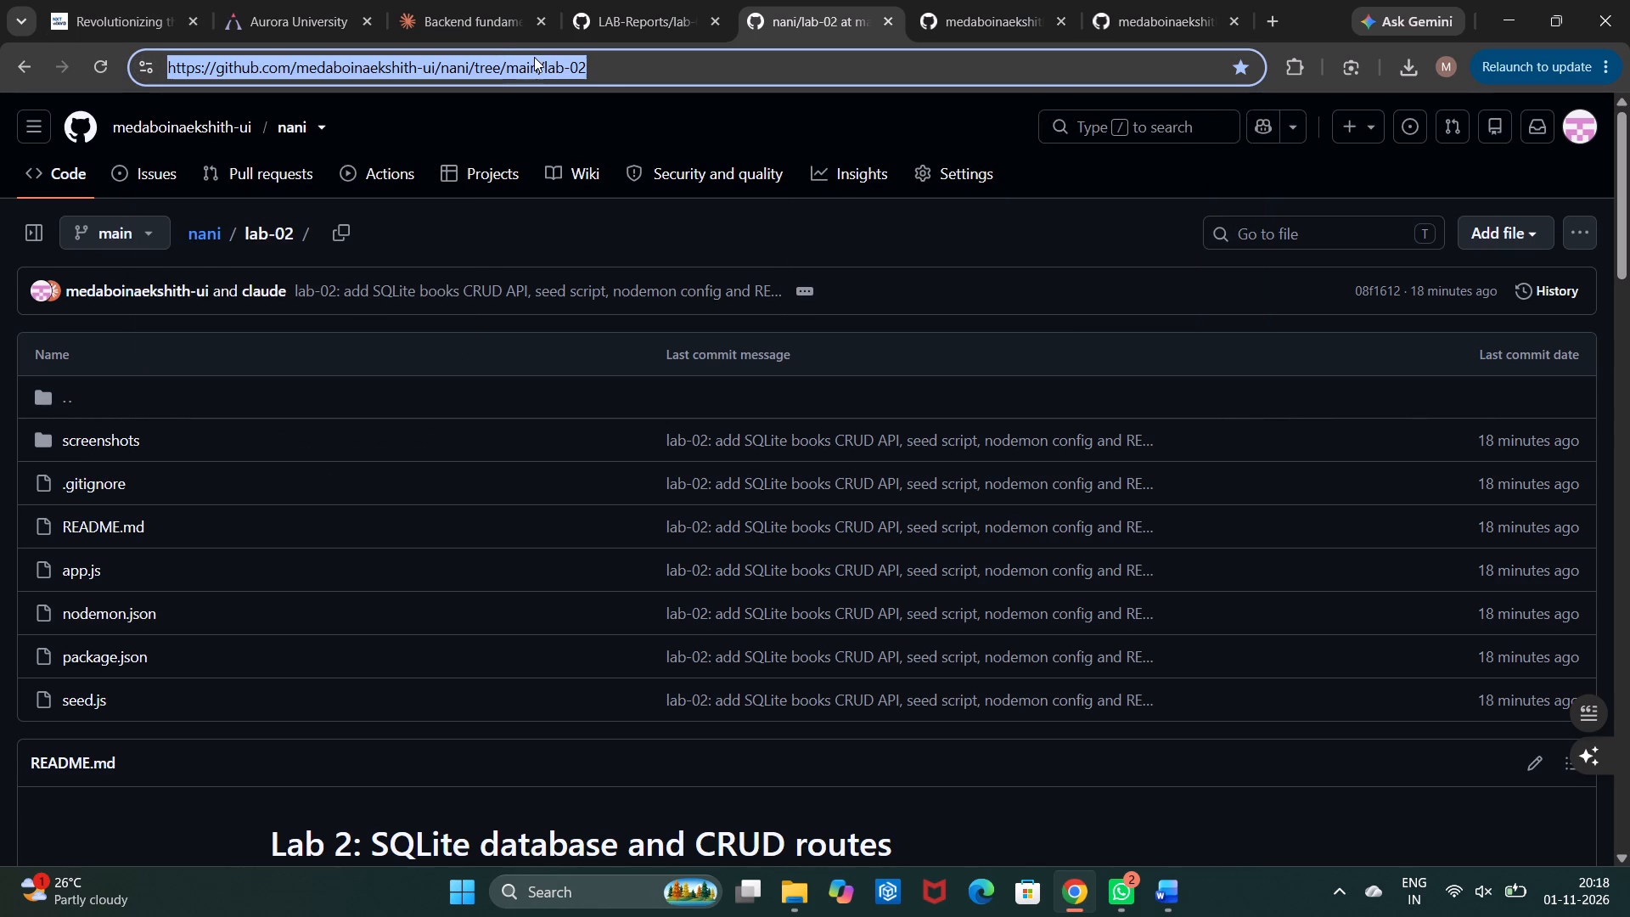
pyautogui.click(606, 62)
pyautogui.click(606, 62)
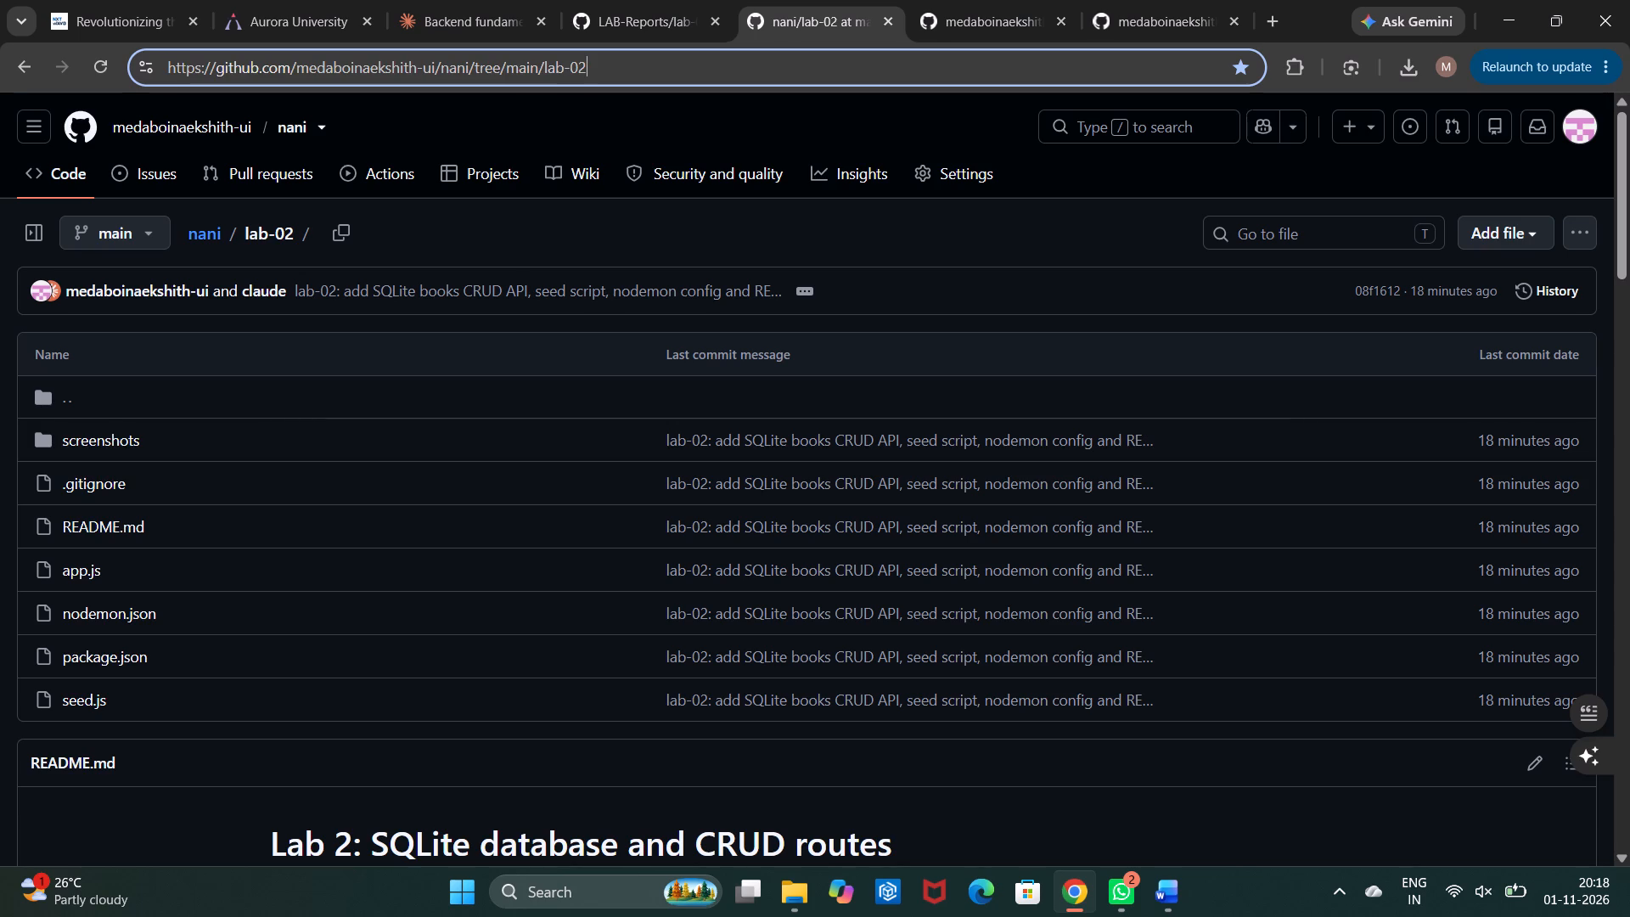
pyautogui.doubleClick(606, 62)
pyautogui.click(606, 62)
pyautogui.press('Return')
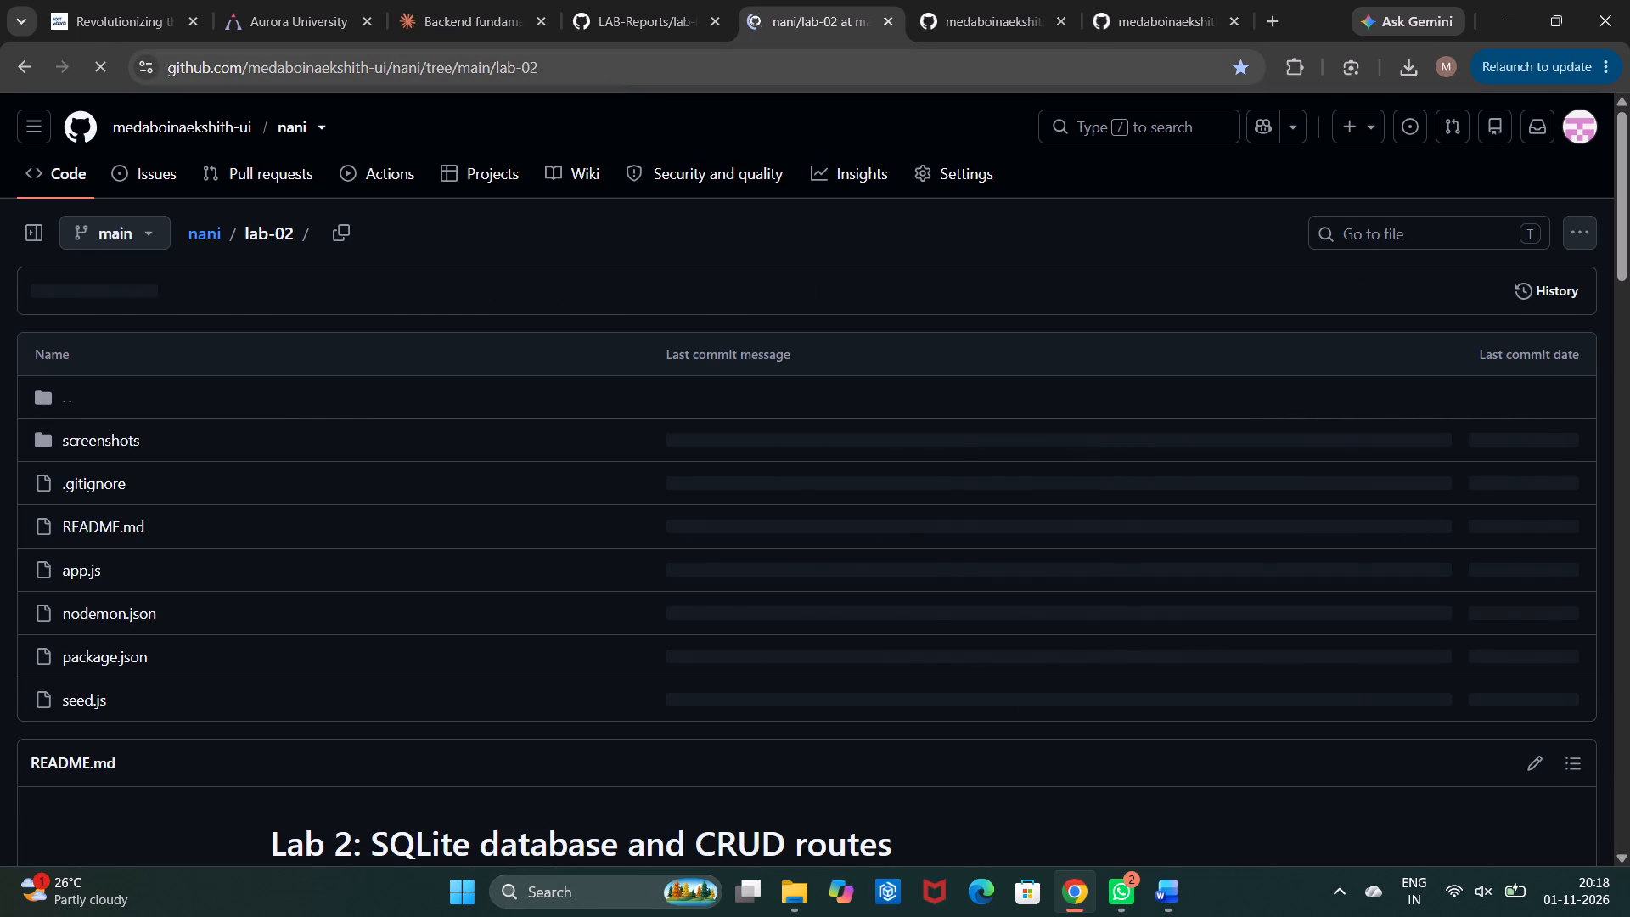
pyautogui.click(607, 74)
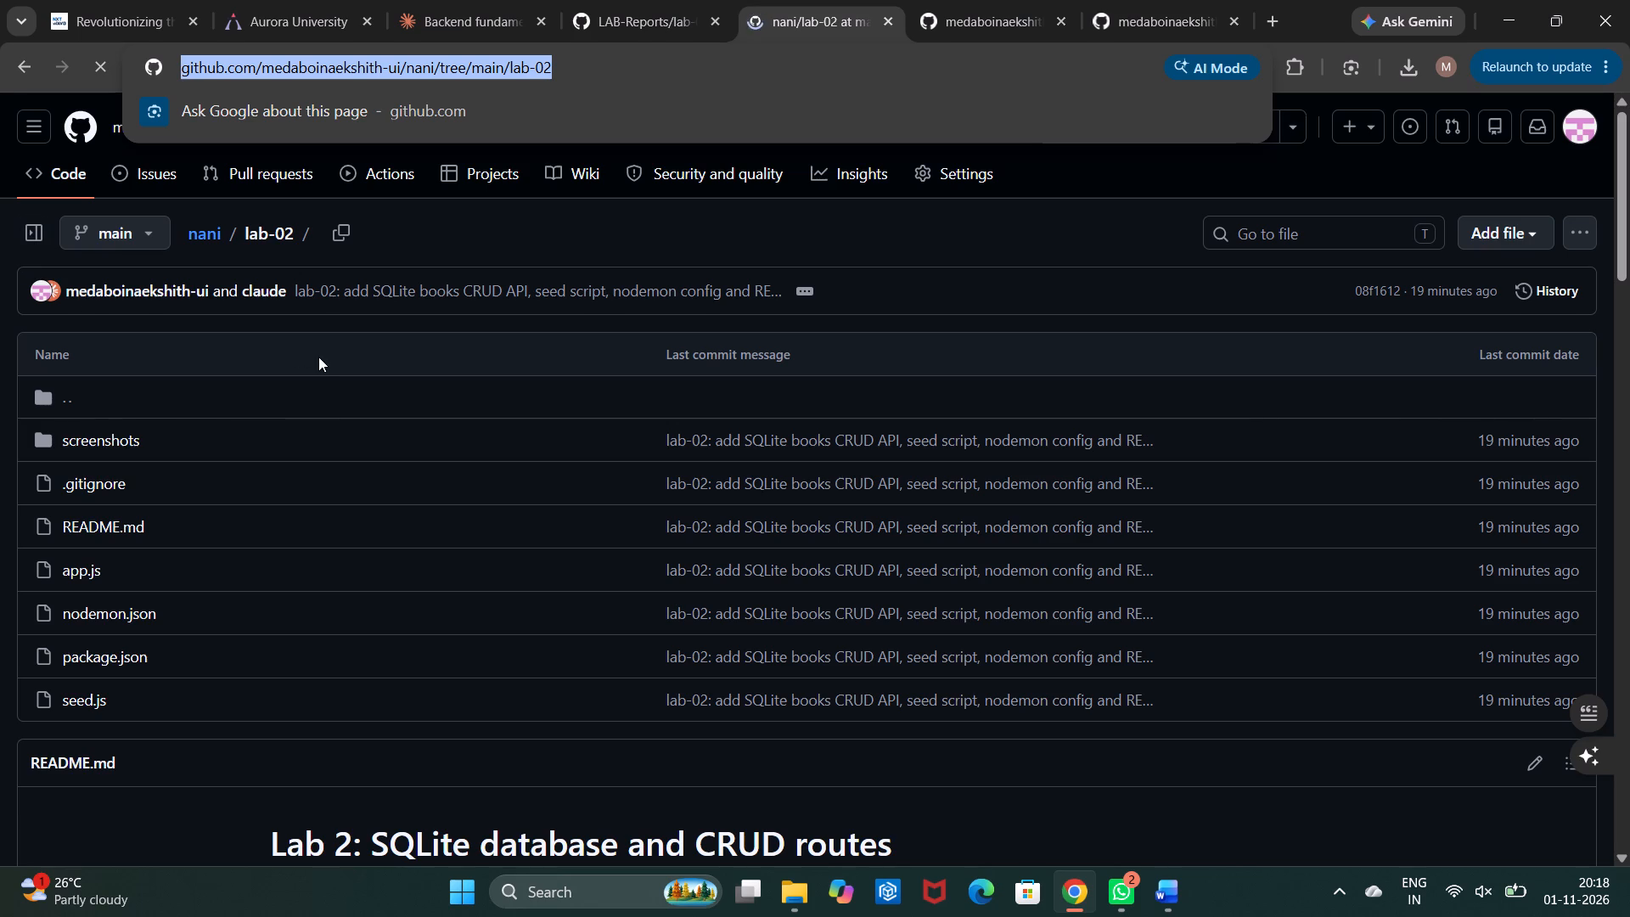
# Go back through the lab-02 README.md page to the nani repository's main page.
pyautogui.scroll(3, 108, 395)
pyautogui.scroll(-6, 108, 395)
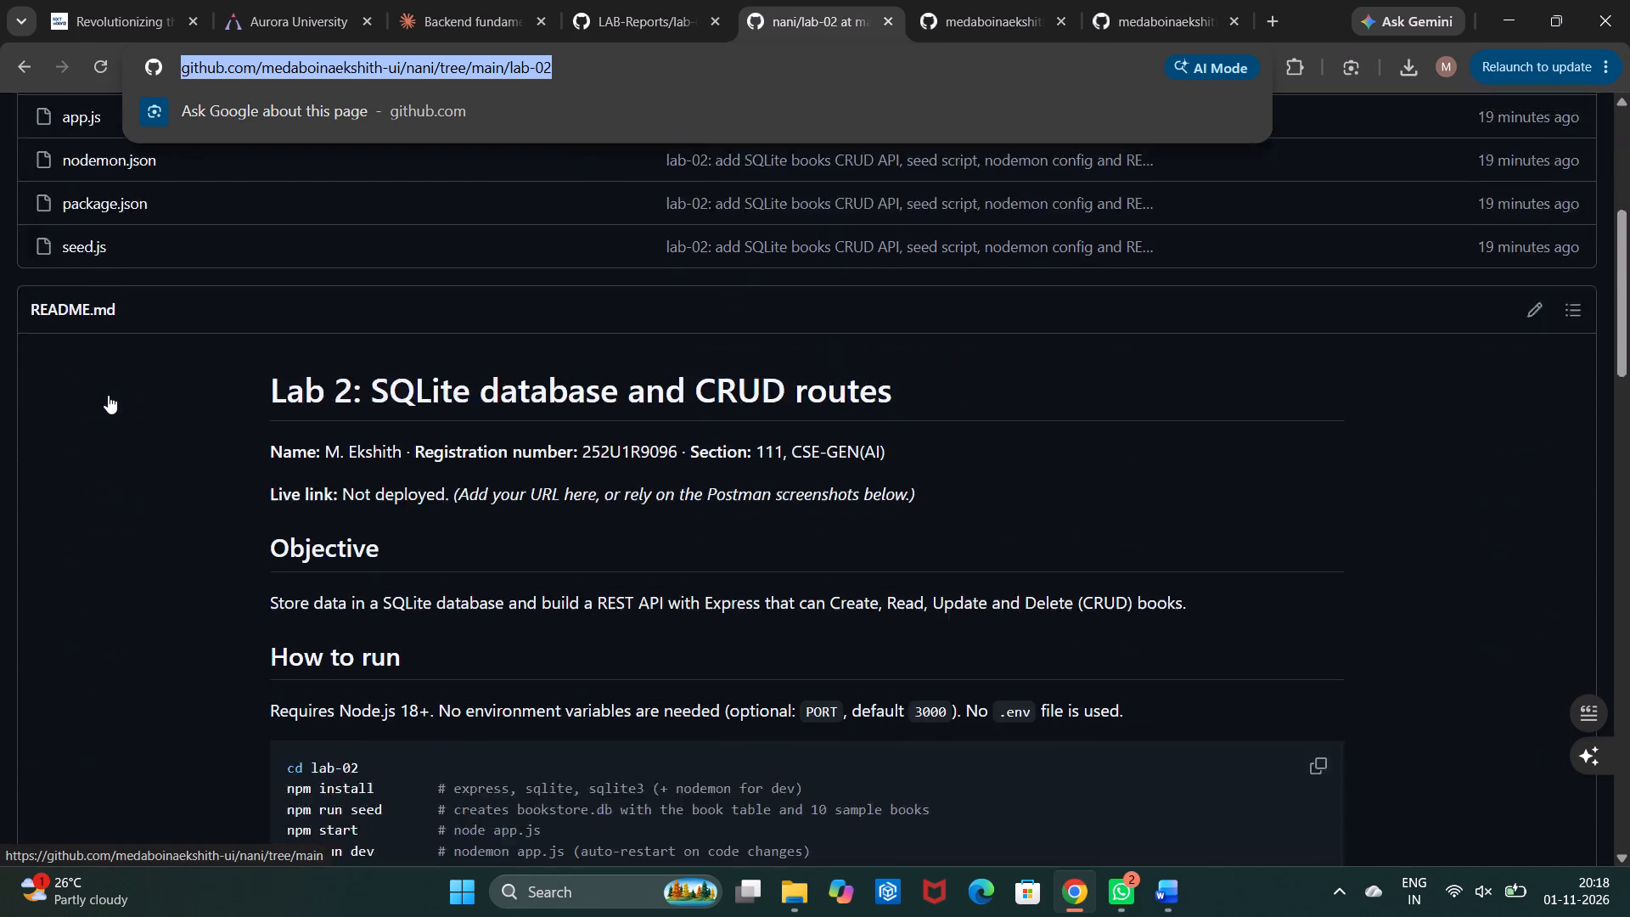
pyautogui.scroll(9, 108, 395)
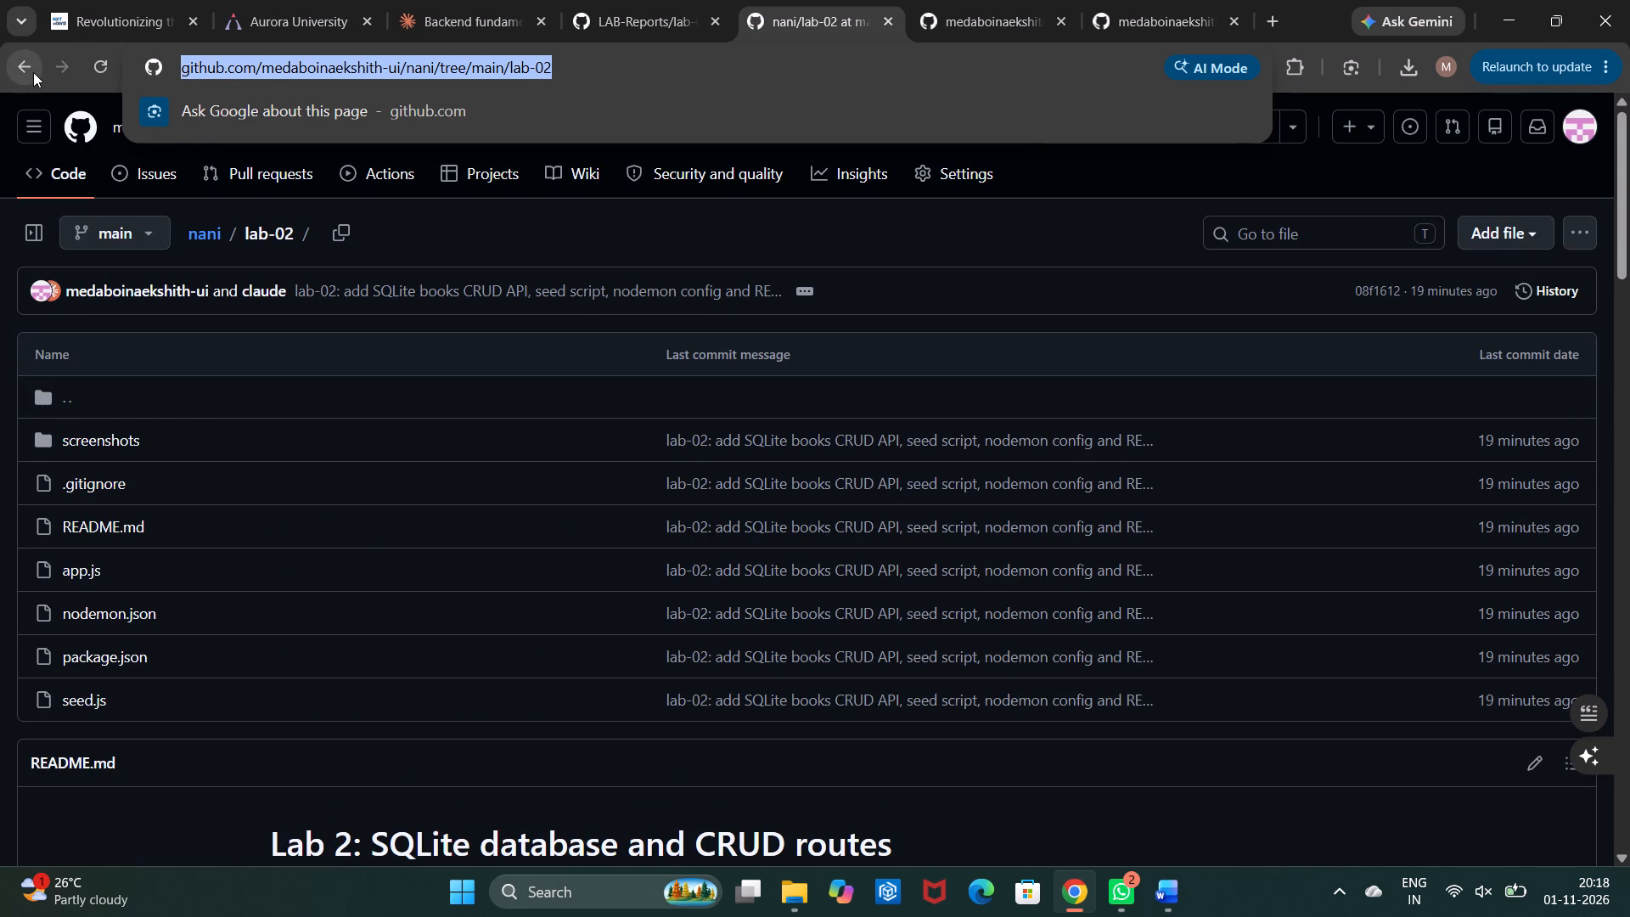
pyautogui.click(31, 72)
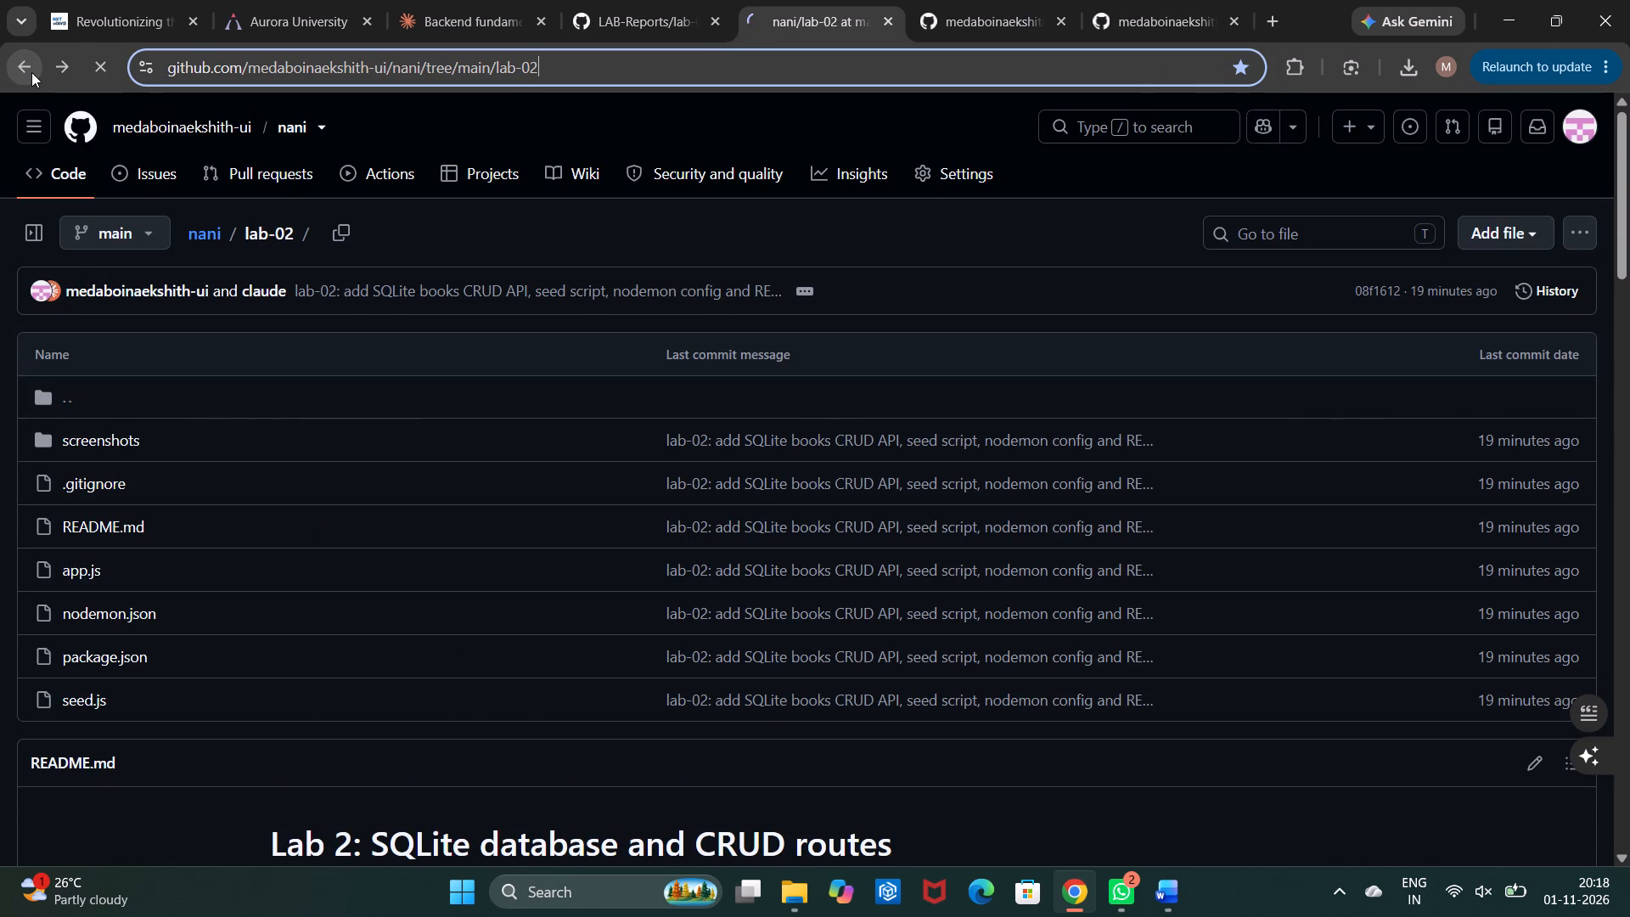
pyautogui.click(31, 72)
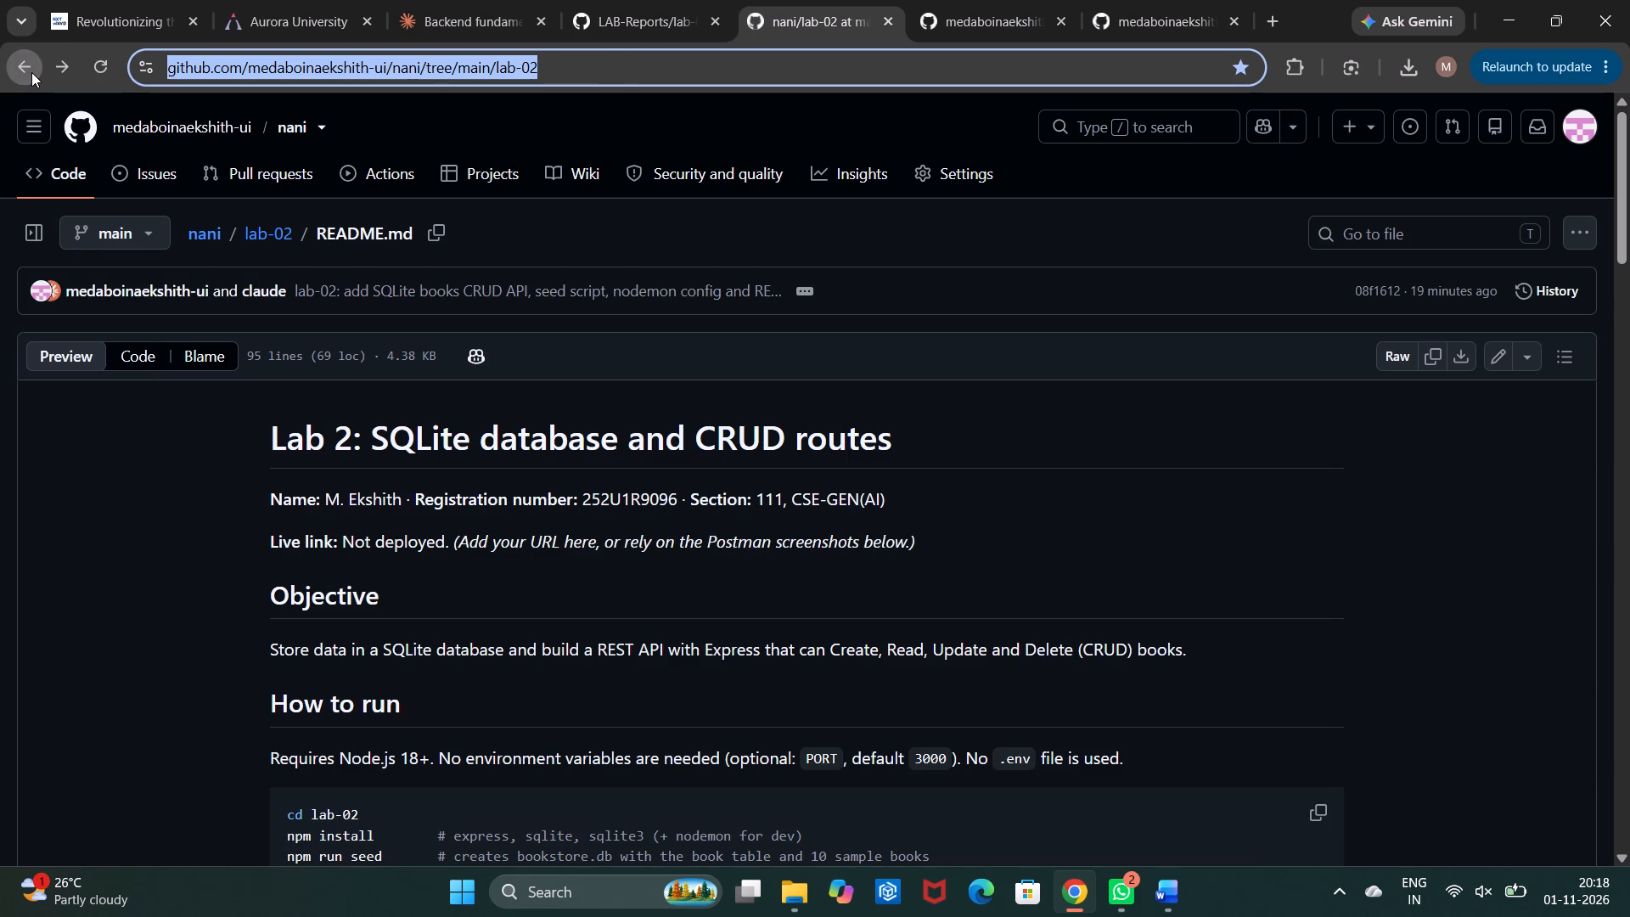
pyautogui.click(31, 72)
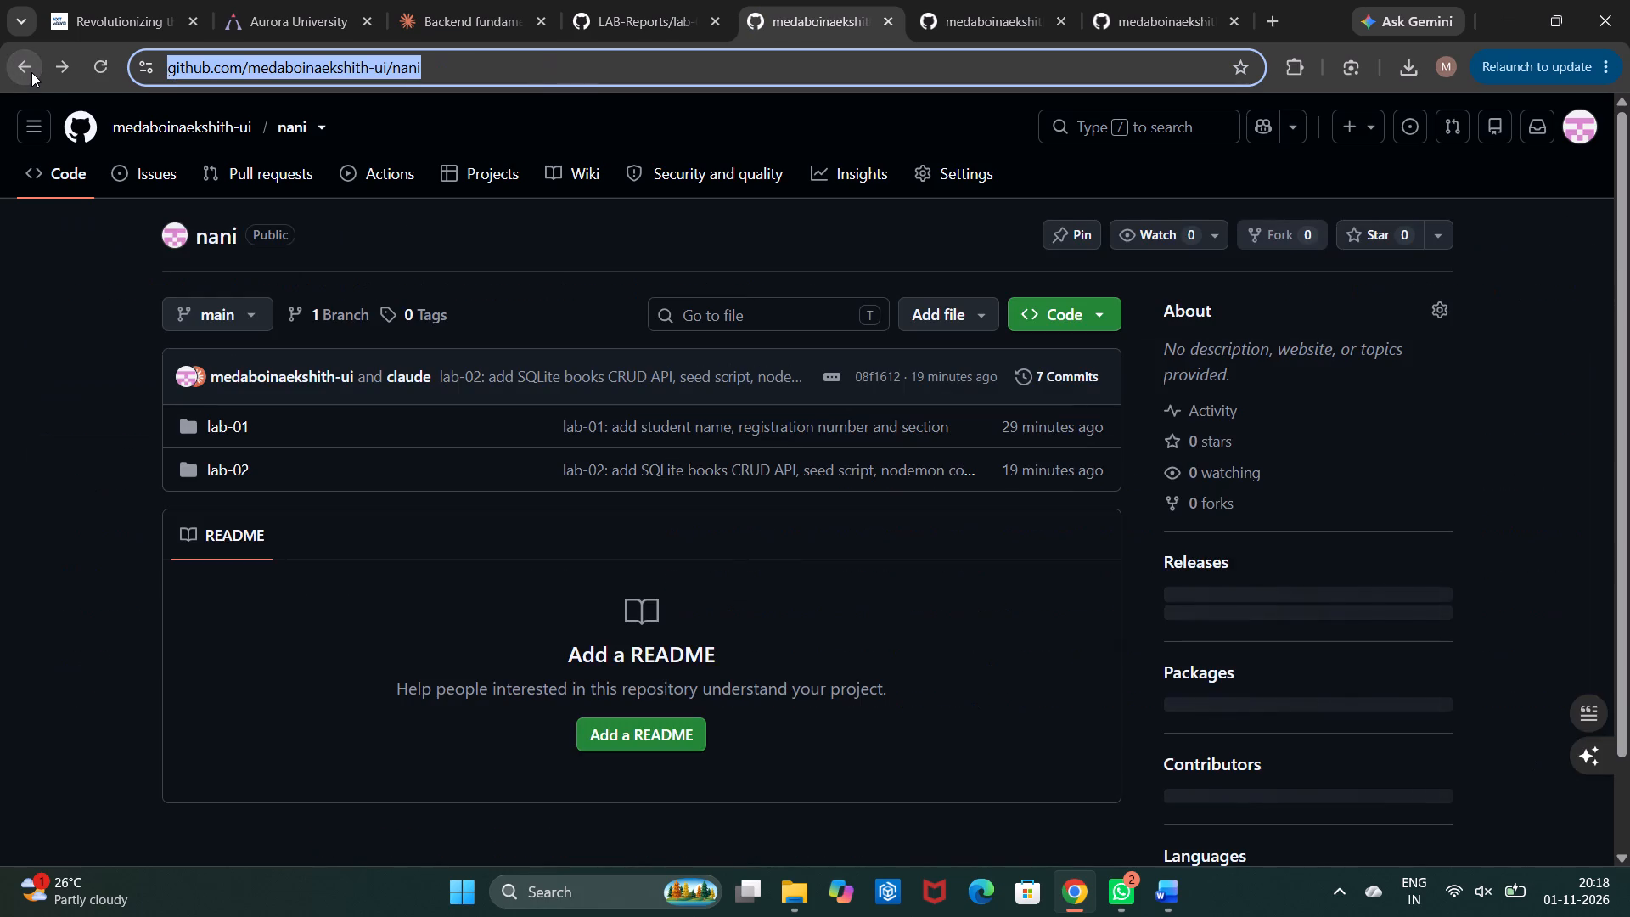
# Open the nani repository's lab-02 folder and expand the file tree beside its contents.
pyautogui.click(233, 464)
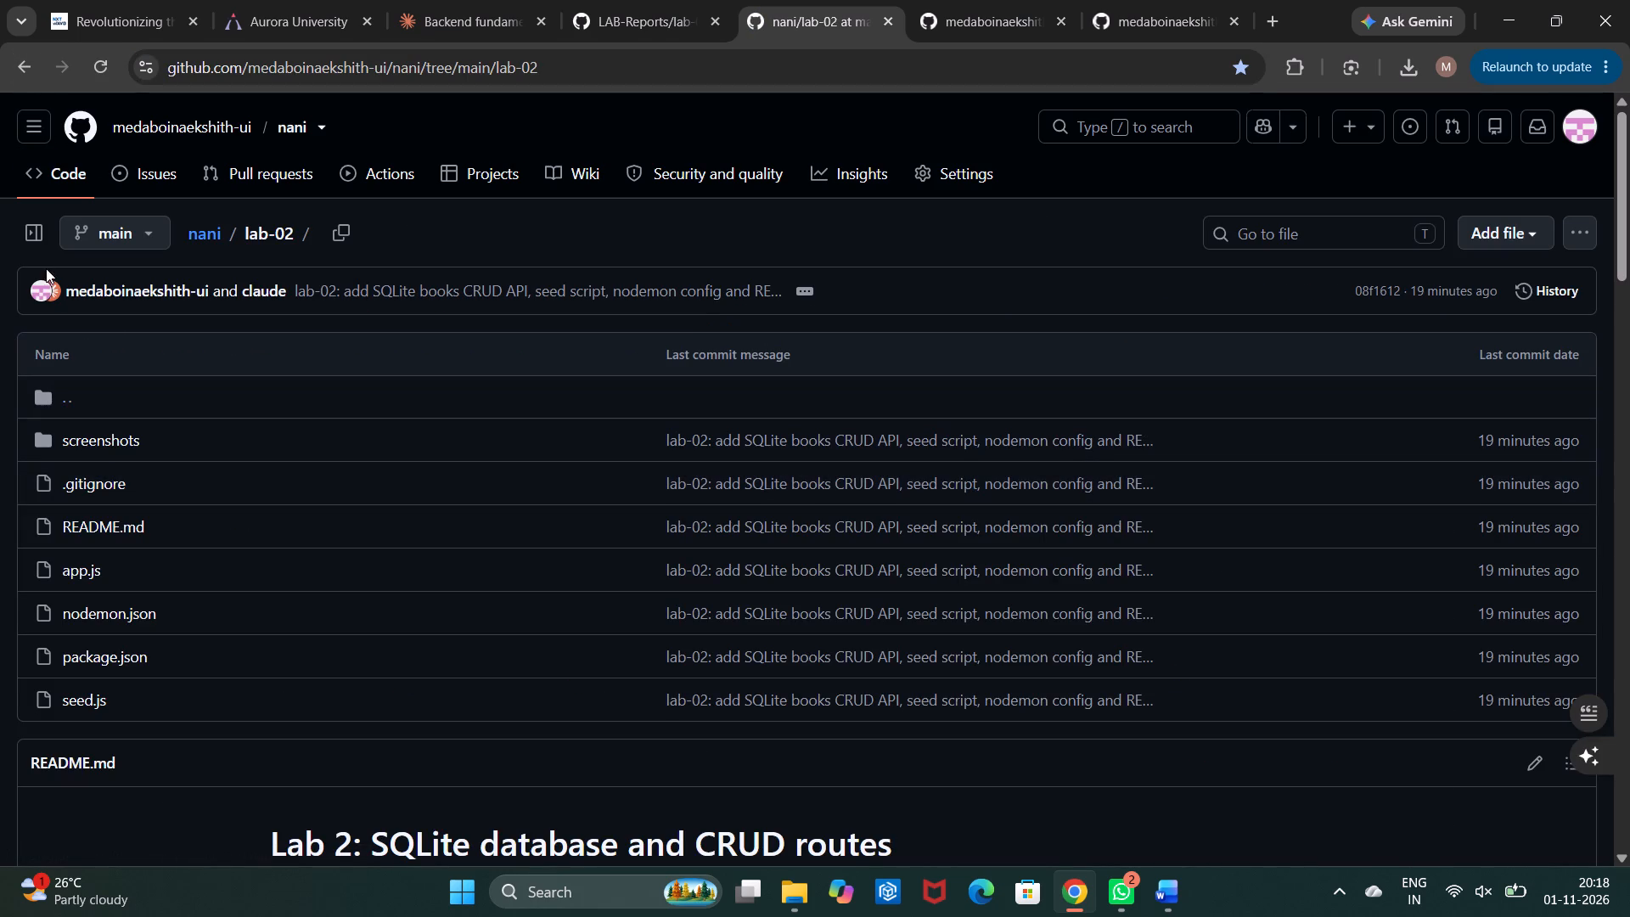
pyautogui.click(32, 245)
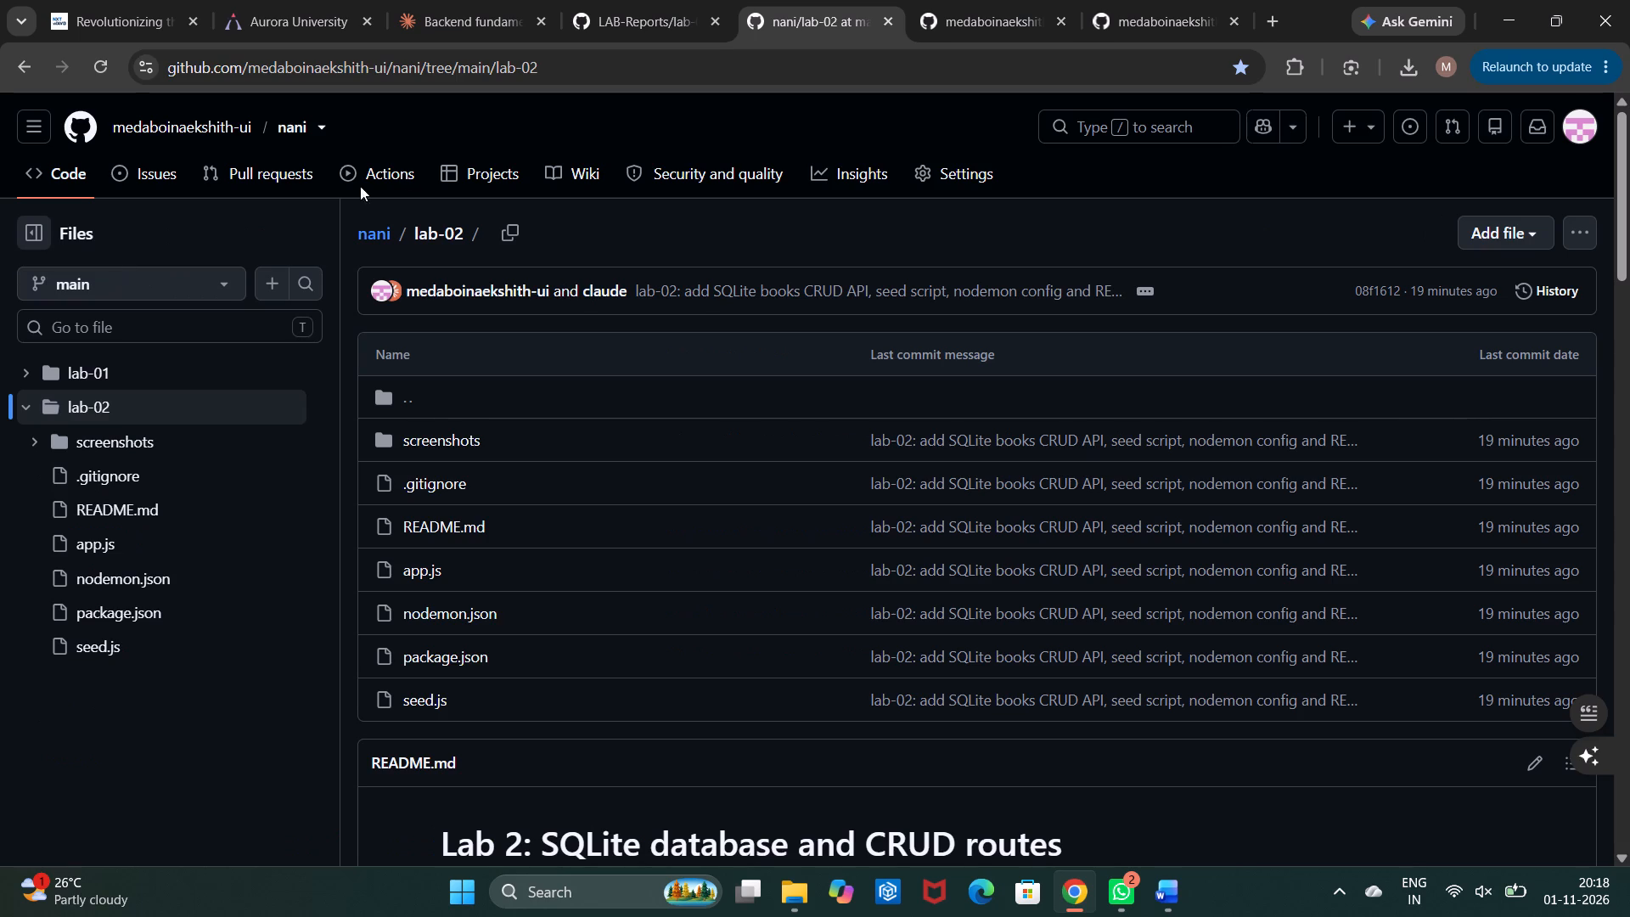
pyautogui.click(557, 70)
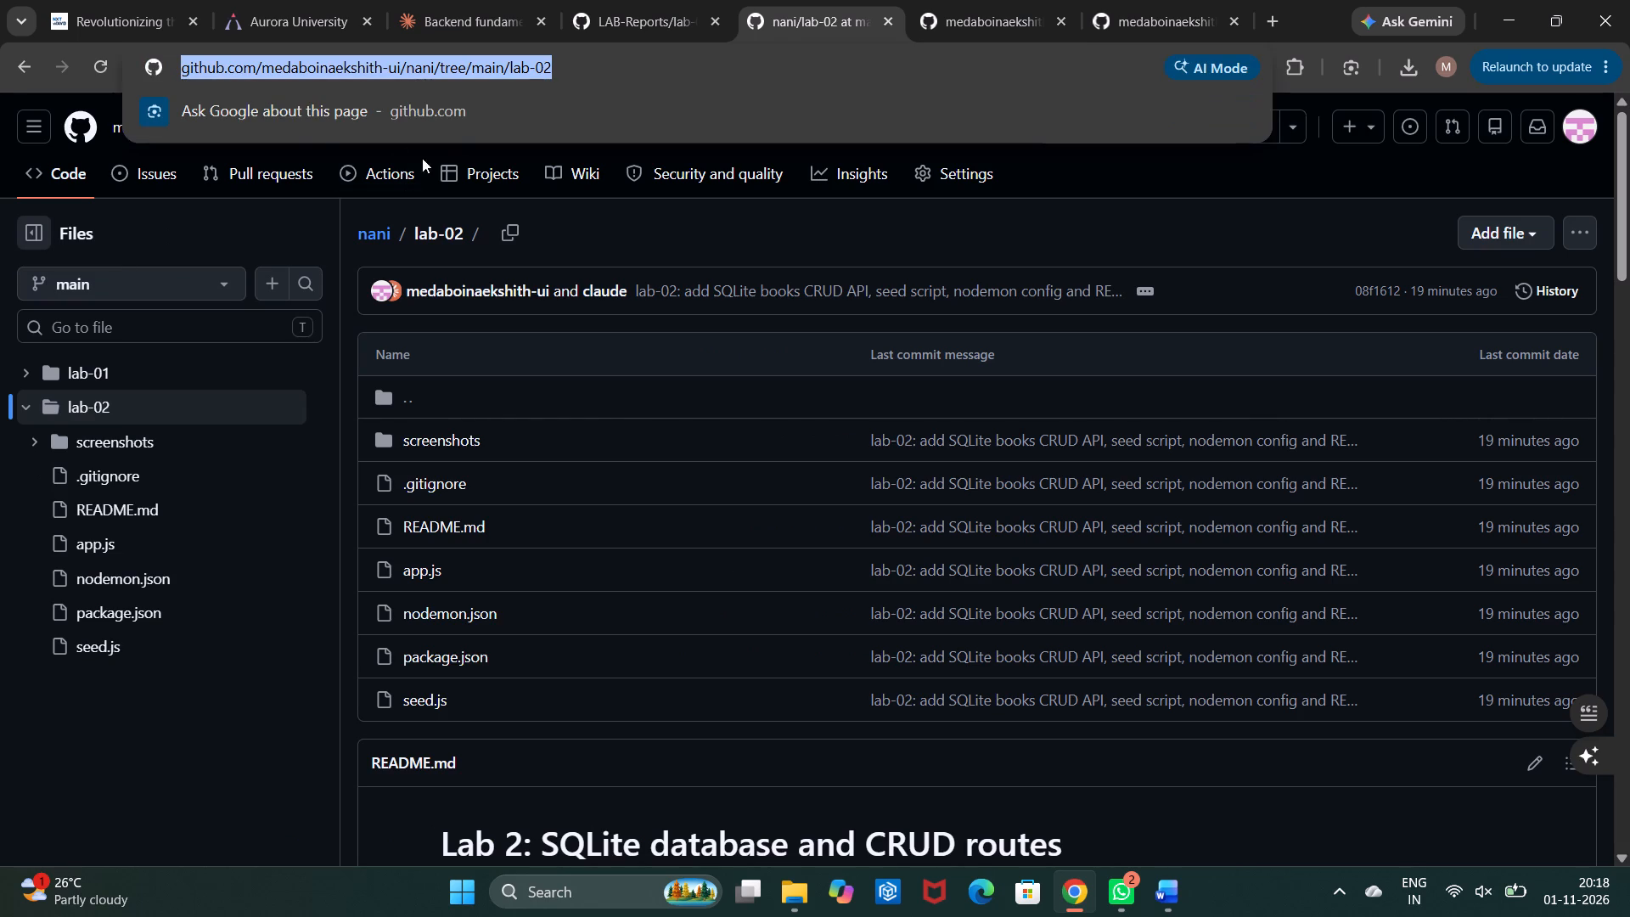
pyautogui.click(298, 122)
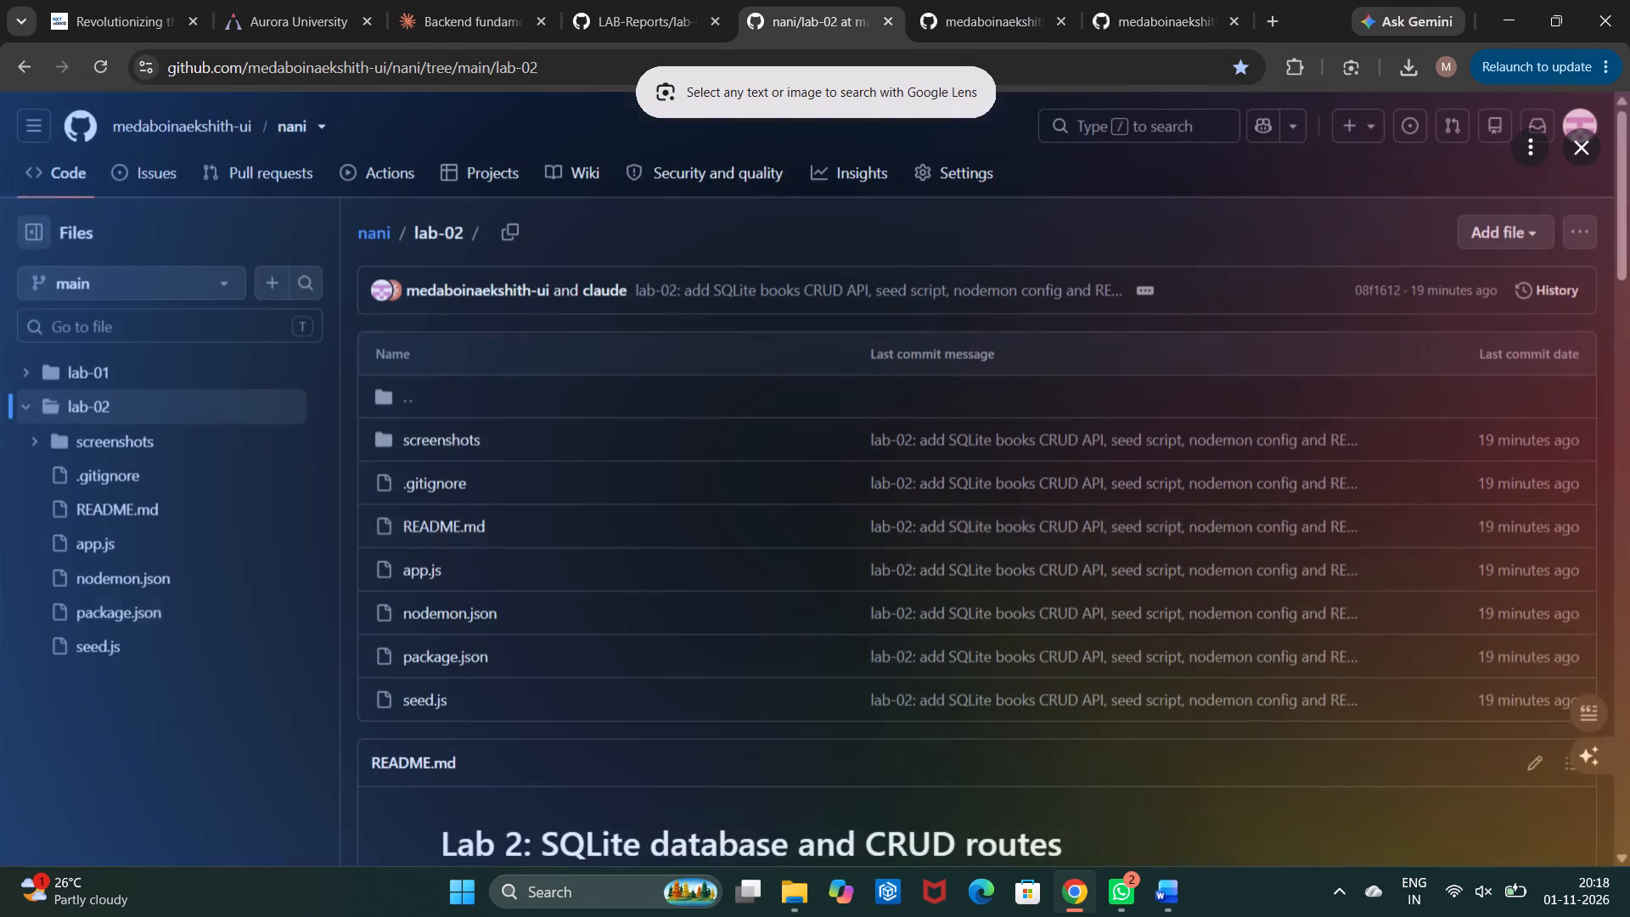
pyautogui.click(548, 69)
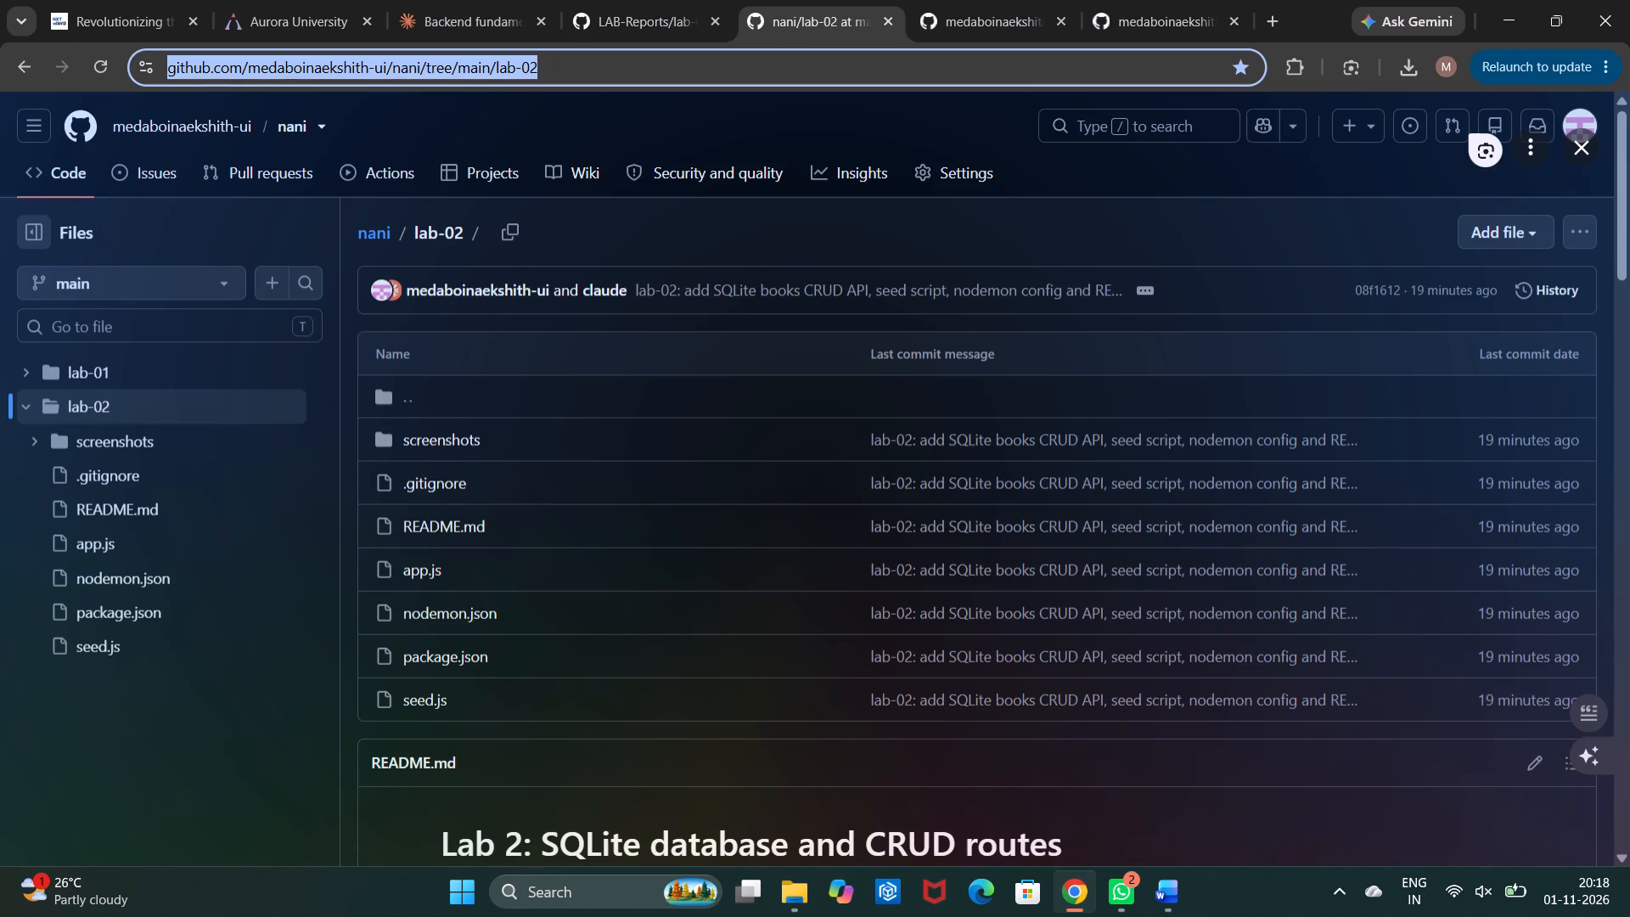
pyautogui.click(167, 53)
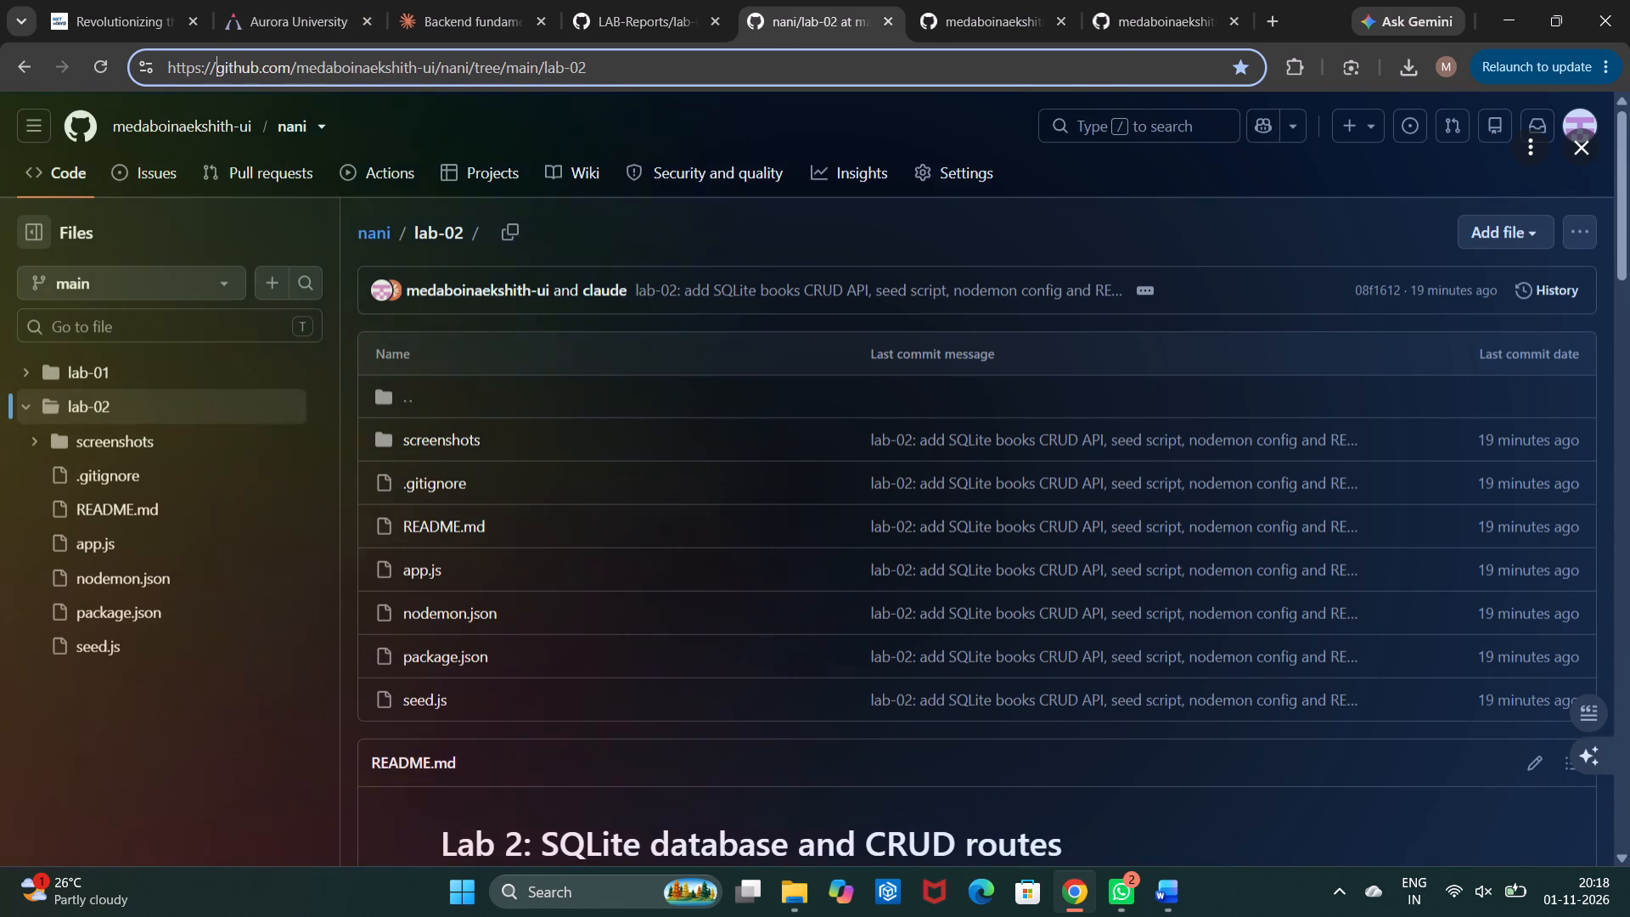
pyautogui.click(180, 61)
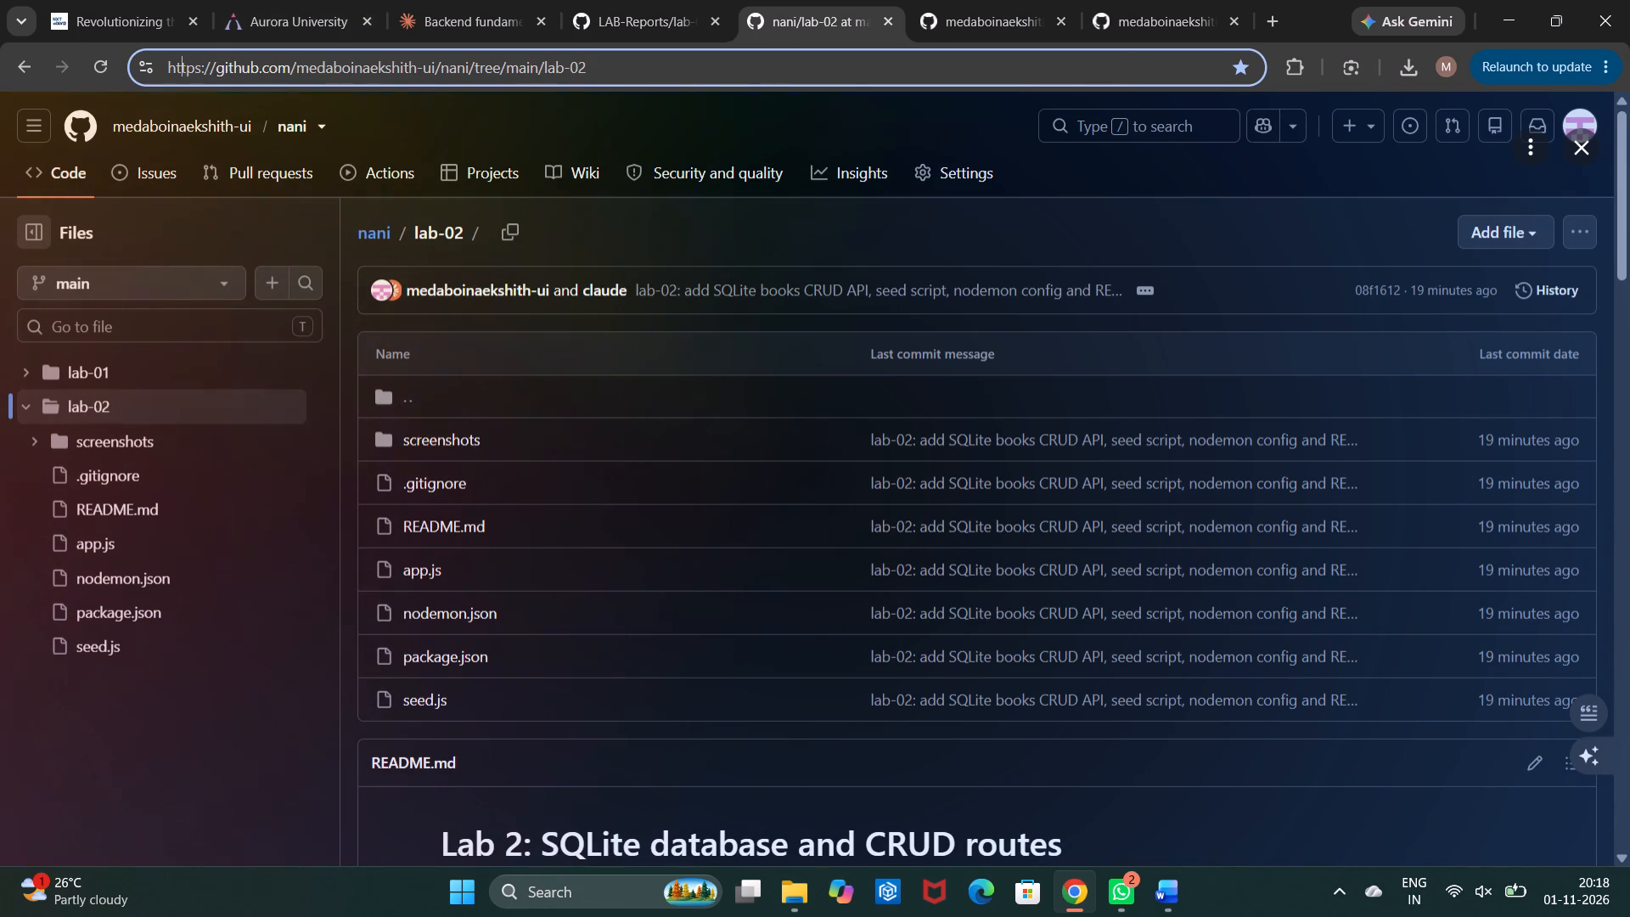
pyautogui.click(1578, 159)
# Remove the bookmark of the nani repository's lab-02 folder page.
pyautogui.click(1243, 65)
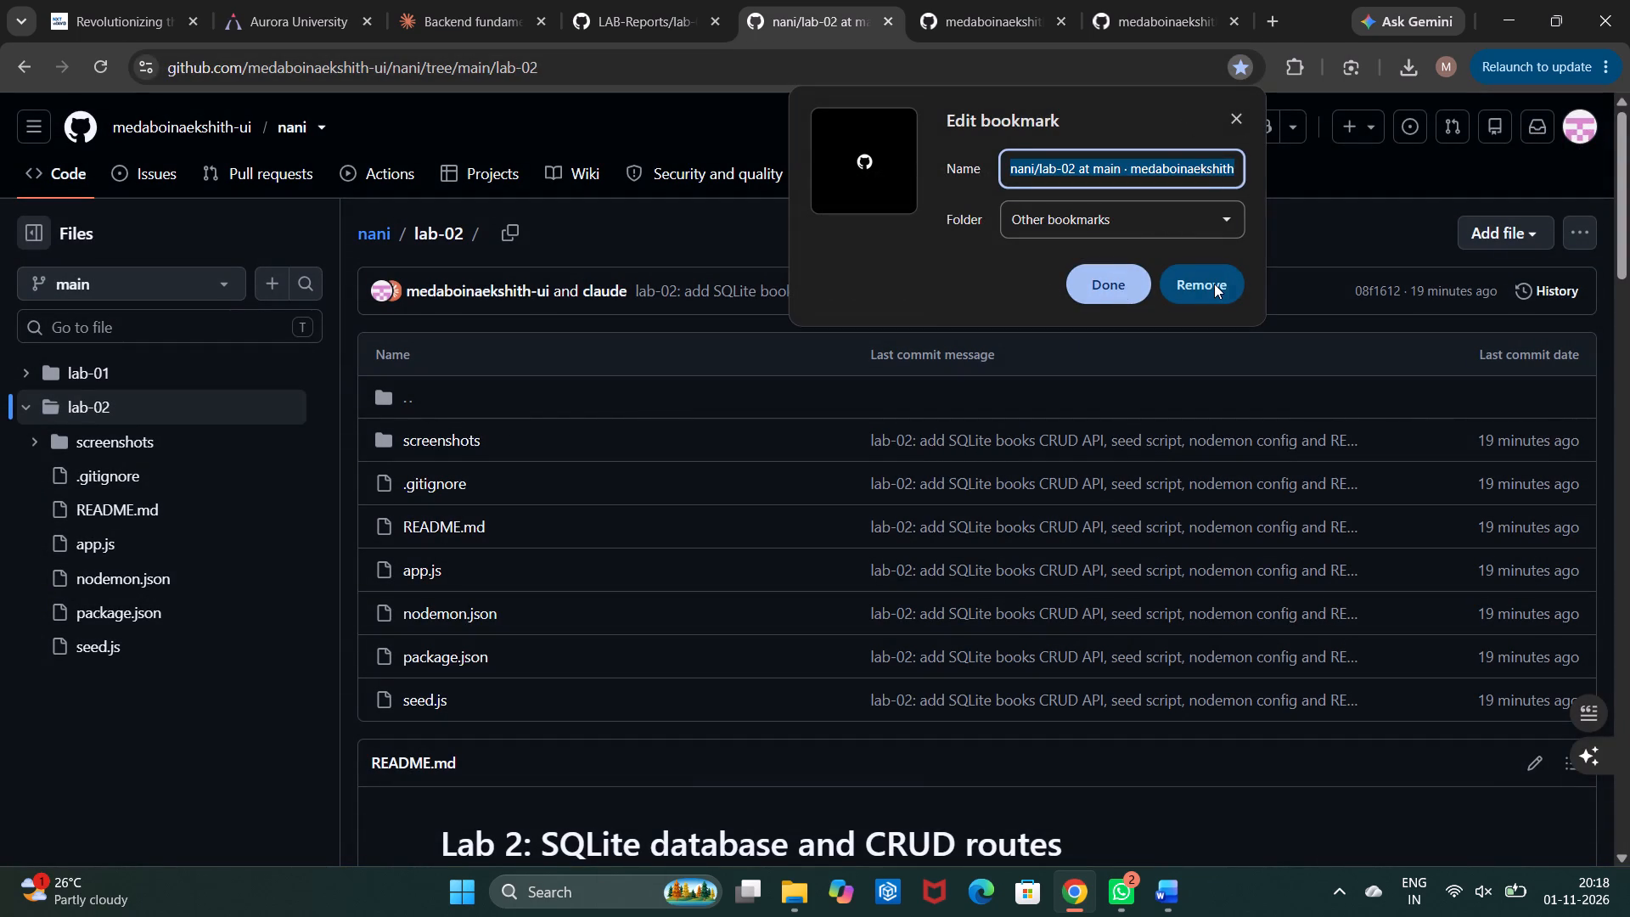
pyautogui.click(1214, 284)
# Copy the full https address of the nani repository's lab-02 folder page.
pyautogui.click(664, 51)
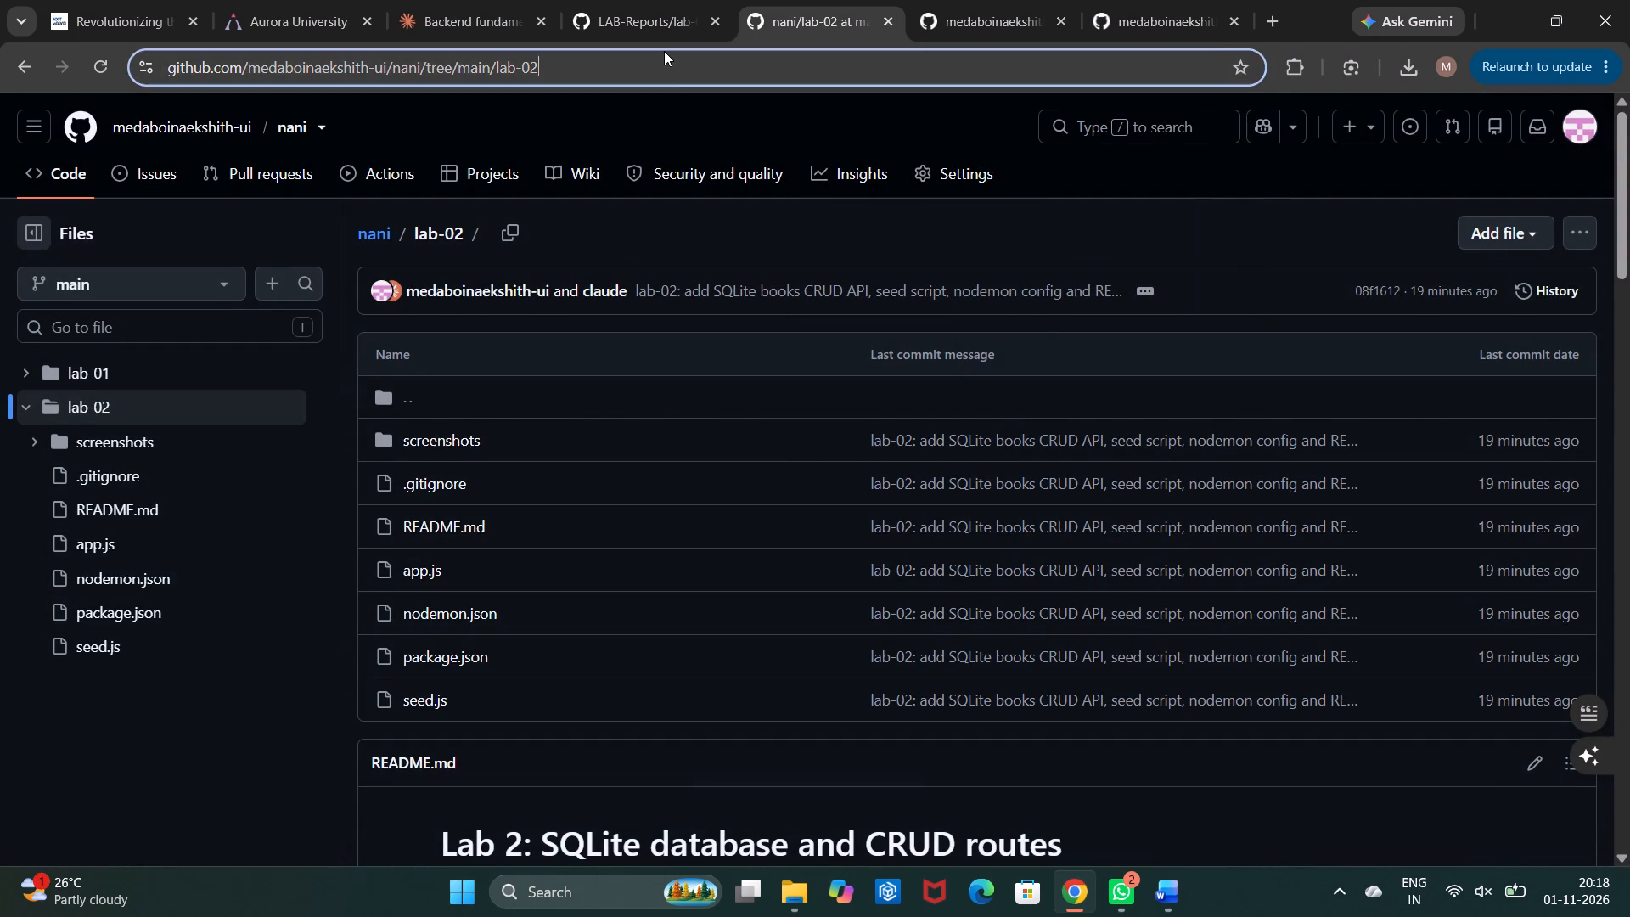
pyautogui.click(664, 51)
pyautogui.click(664, 51)
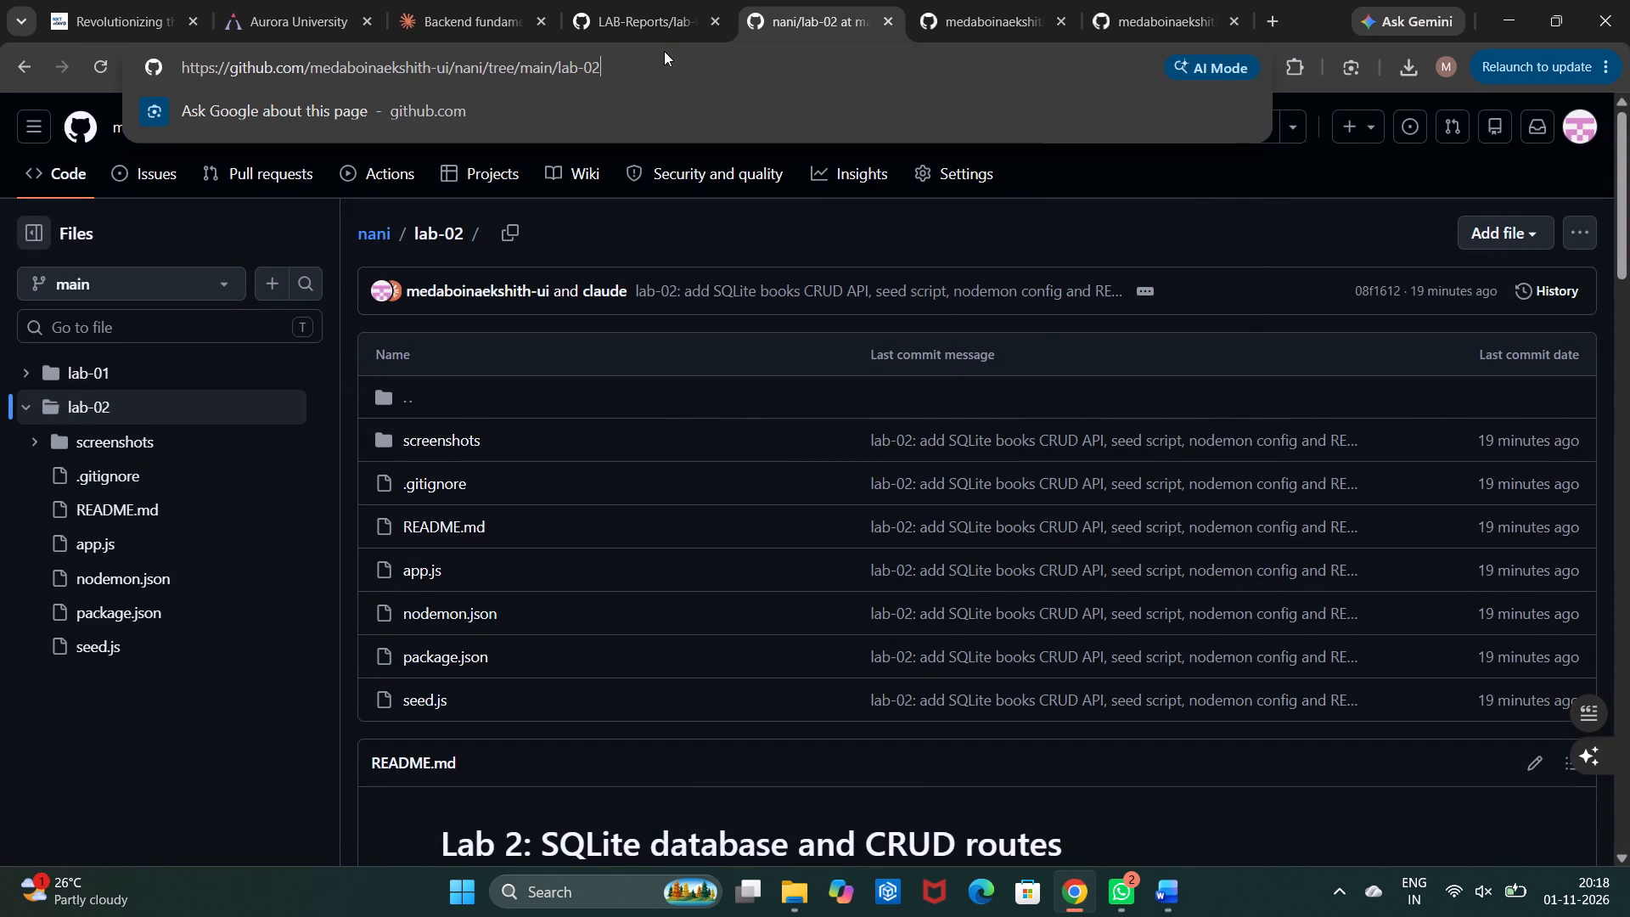
pyautogui.click(664, 51)
pyautogui.moveTo(664, 51); pyautogui.dragTo(118, 69)
pyautogui.hotkey('ctrl', 'c')
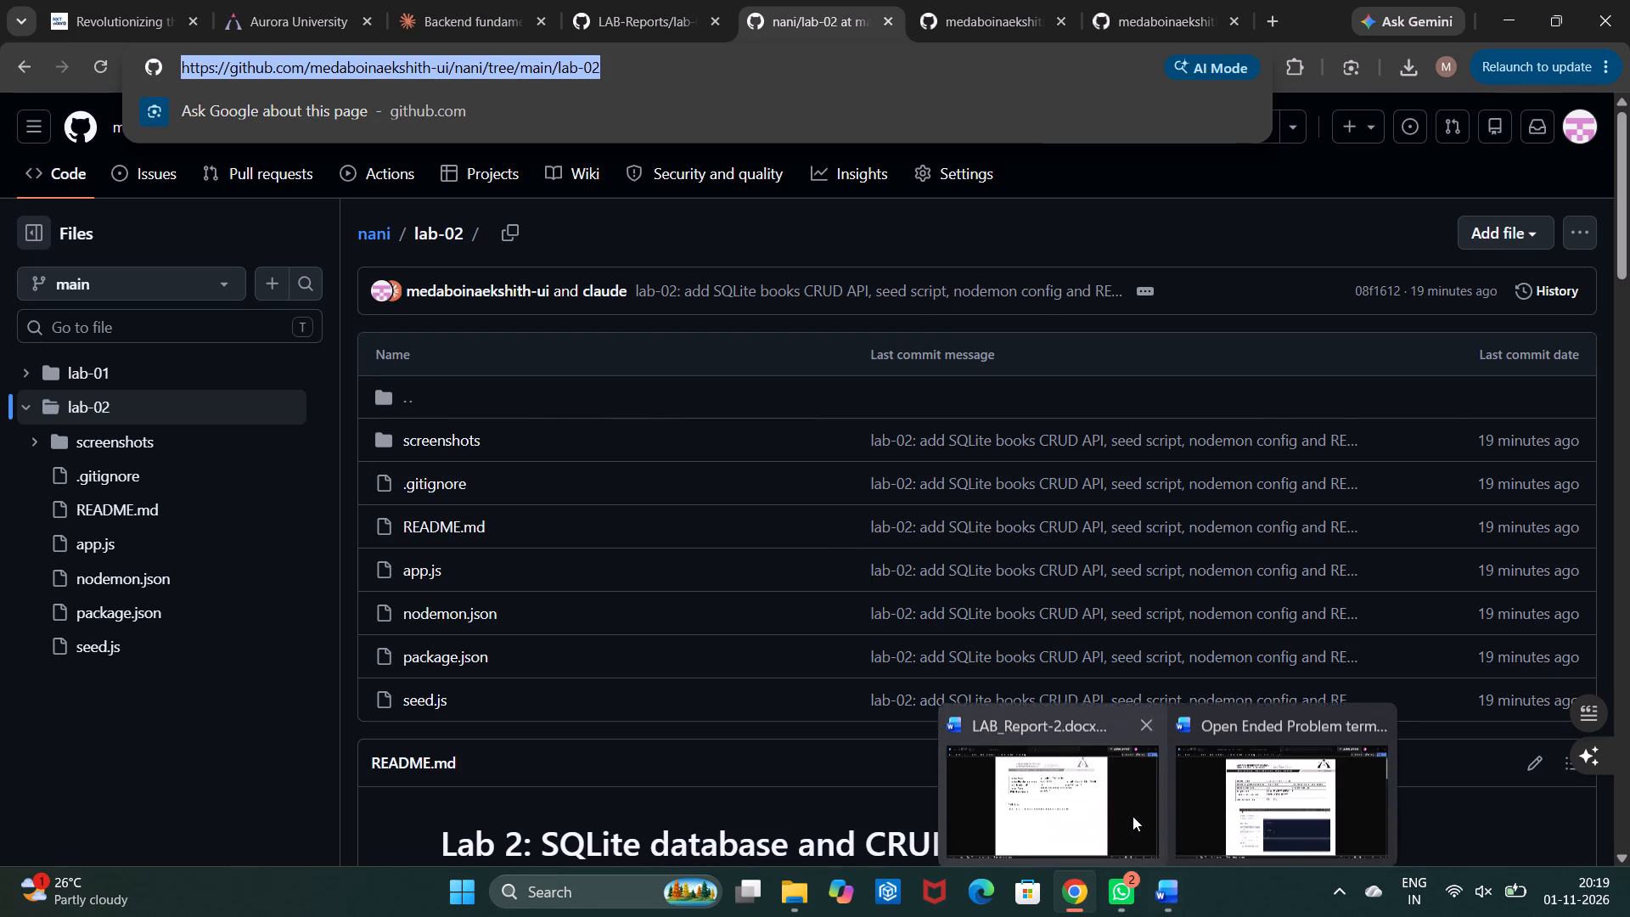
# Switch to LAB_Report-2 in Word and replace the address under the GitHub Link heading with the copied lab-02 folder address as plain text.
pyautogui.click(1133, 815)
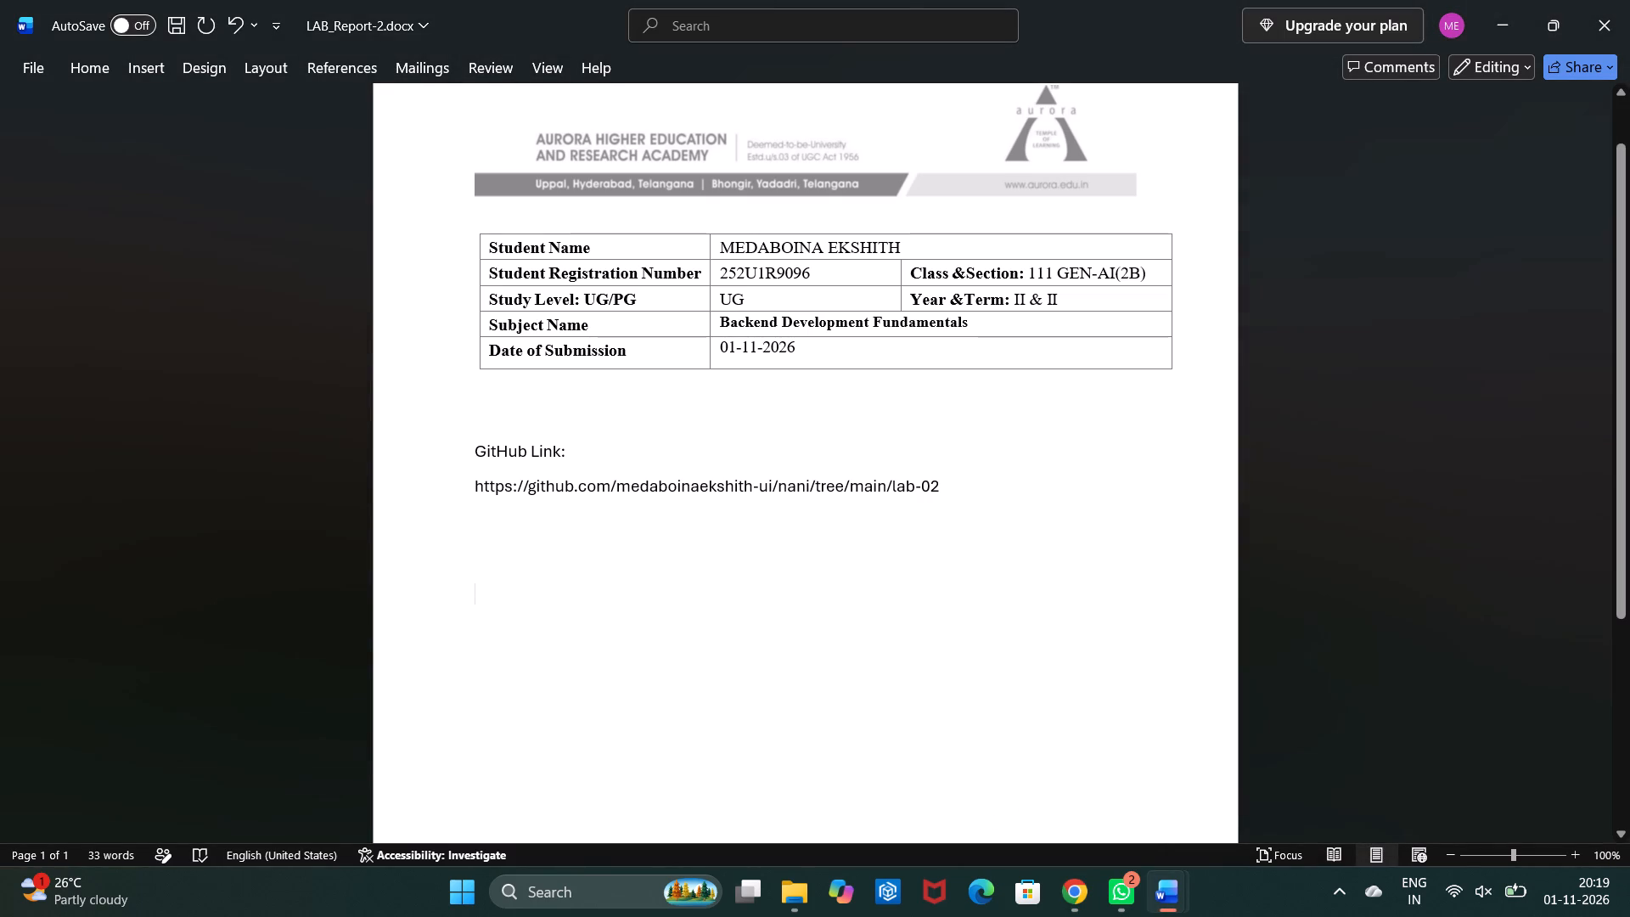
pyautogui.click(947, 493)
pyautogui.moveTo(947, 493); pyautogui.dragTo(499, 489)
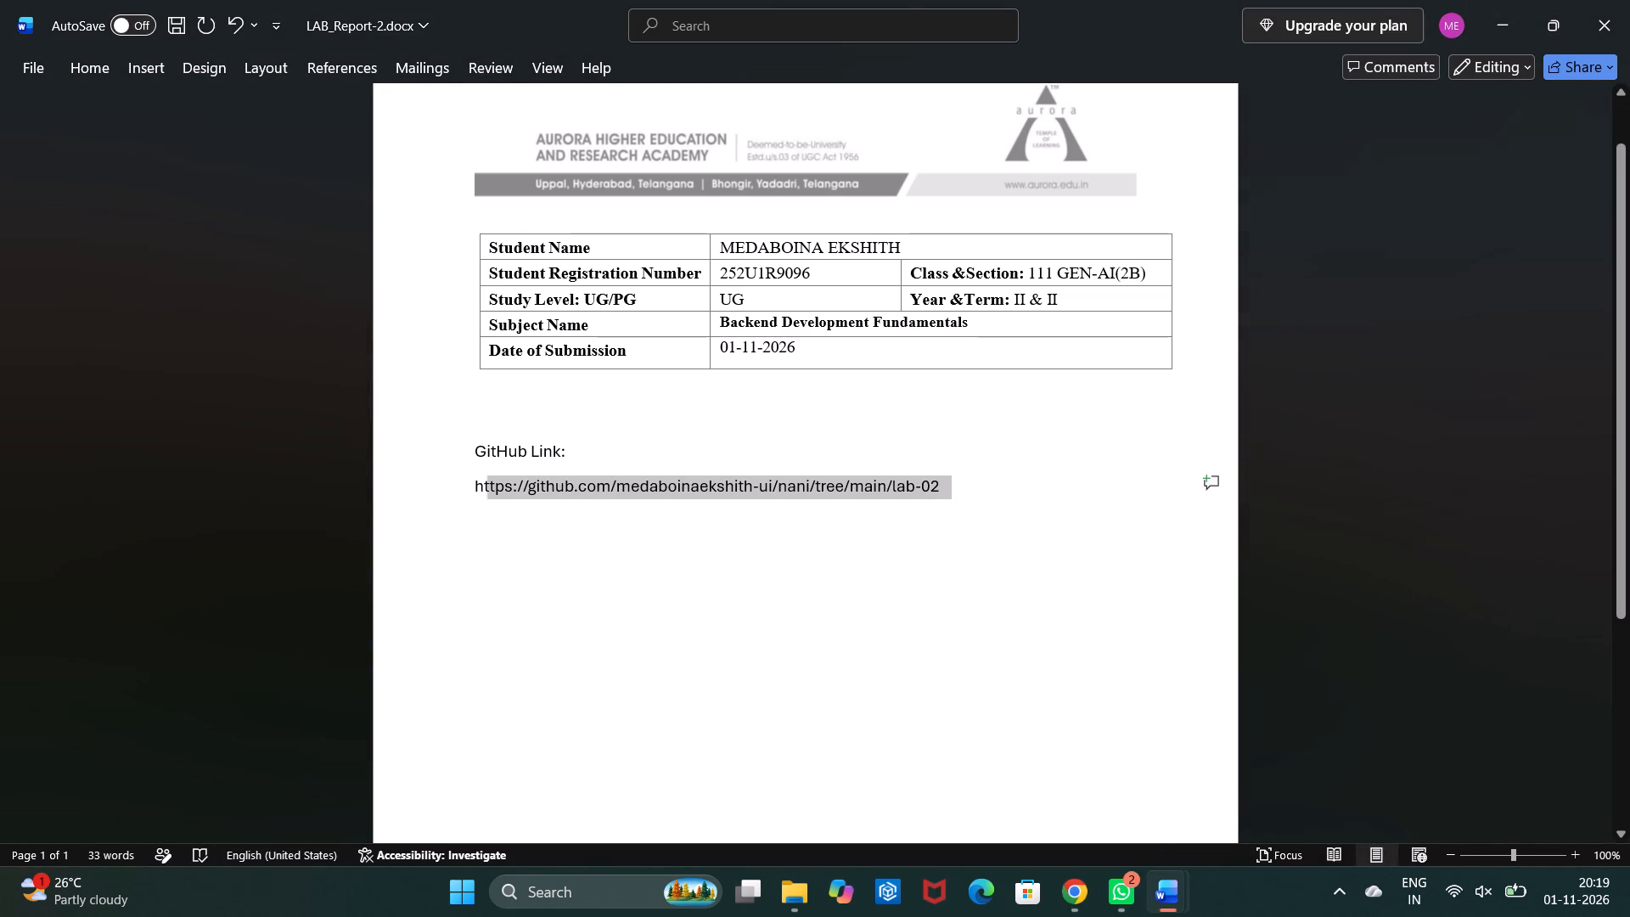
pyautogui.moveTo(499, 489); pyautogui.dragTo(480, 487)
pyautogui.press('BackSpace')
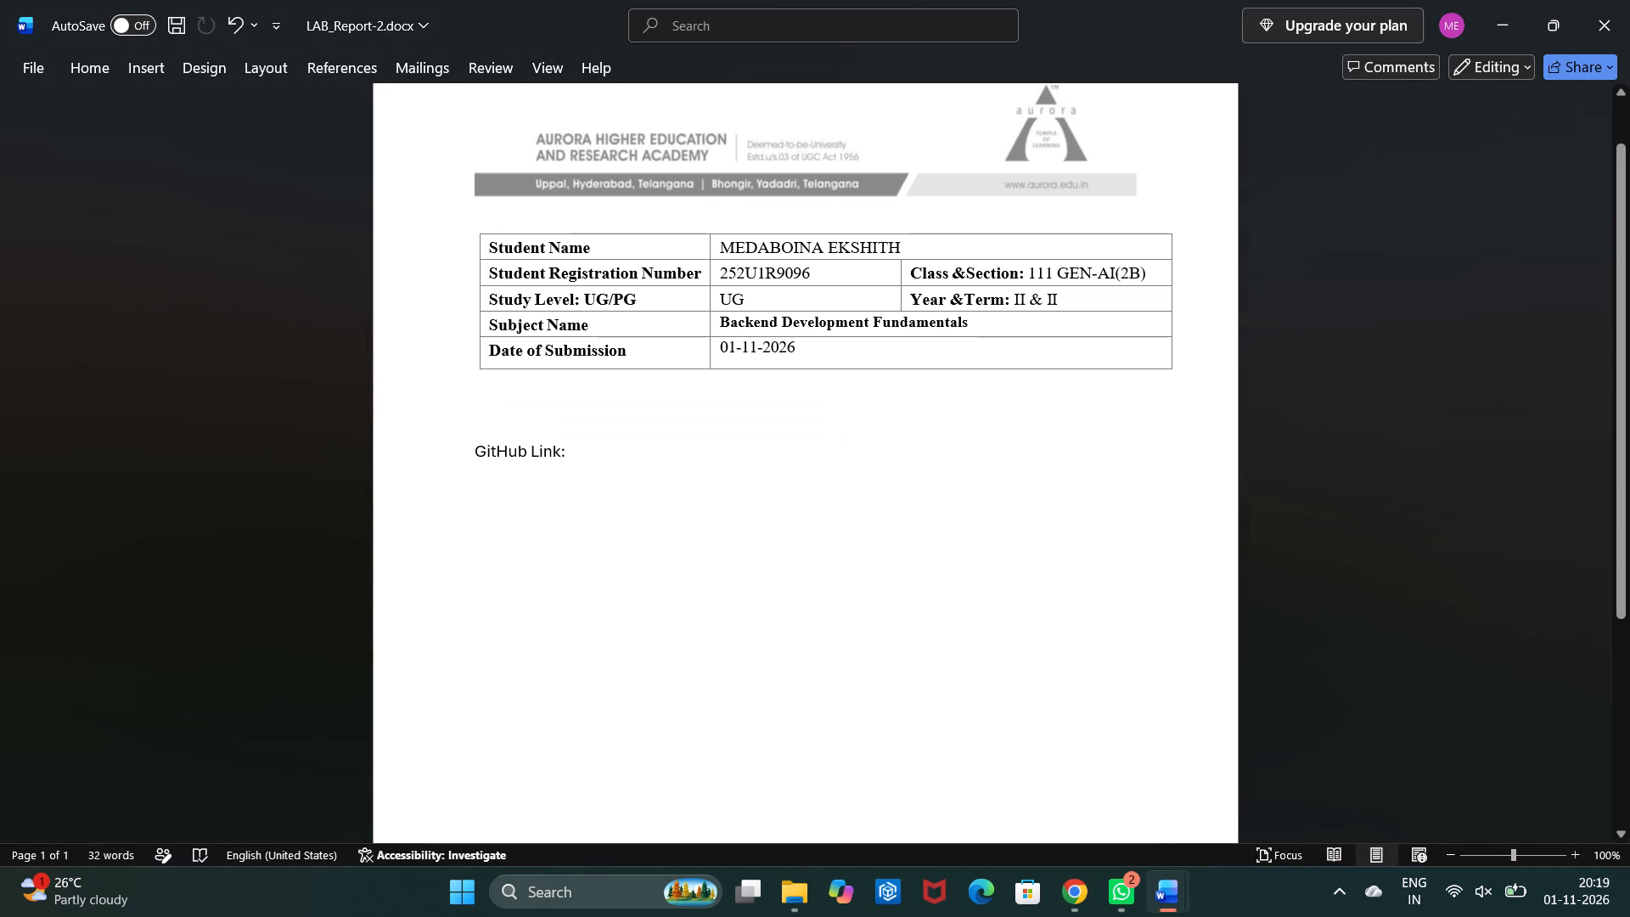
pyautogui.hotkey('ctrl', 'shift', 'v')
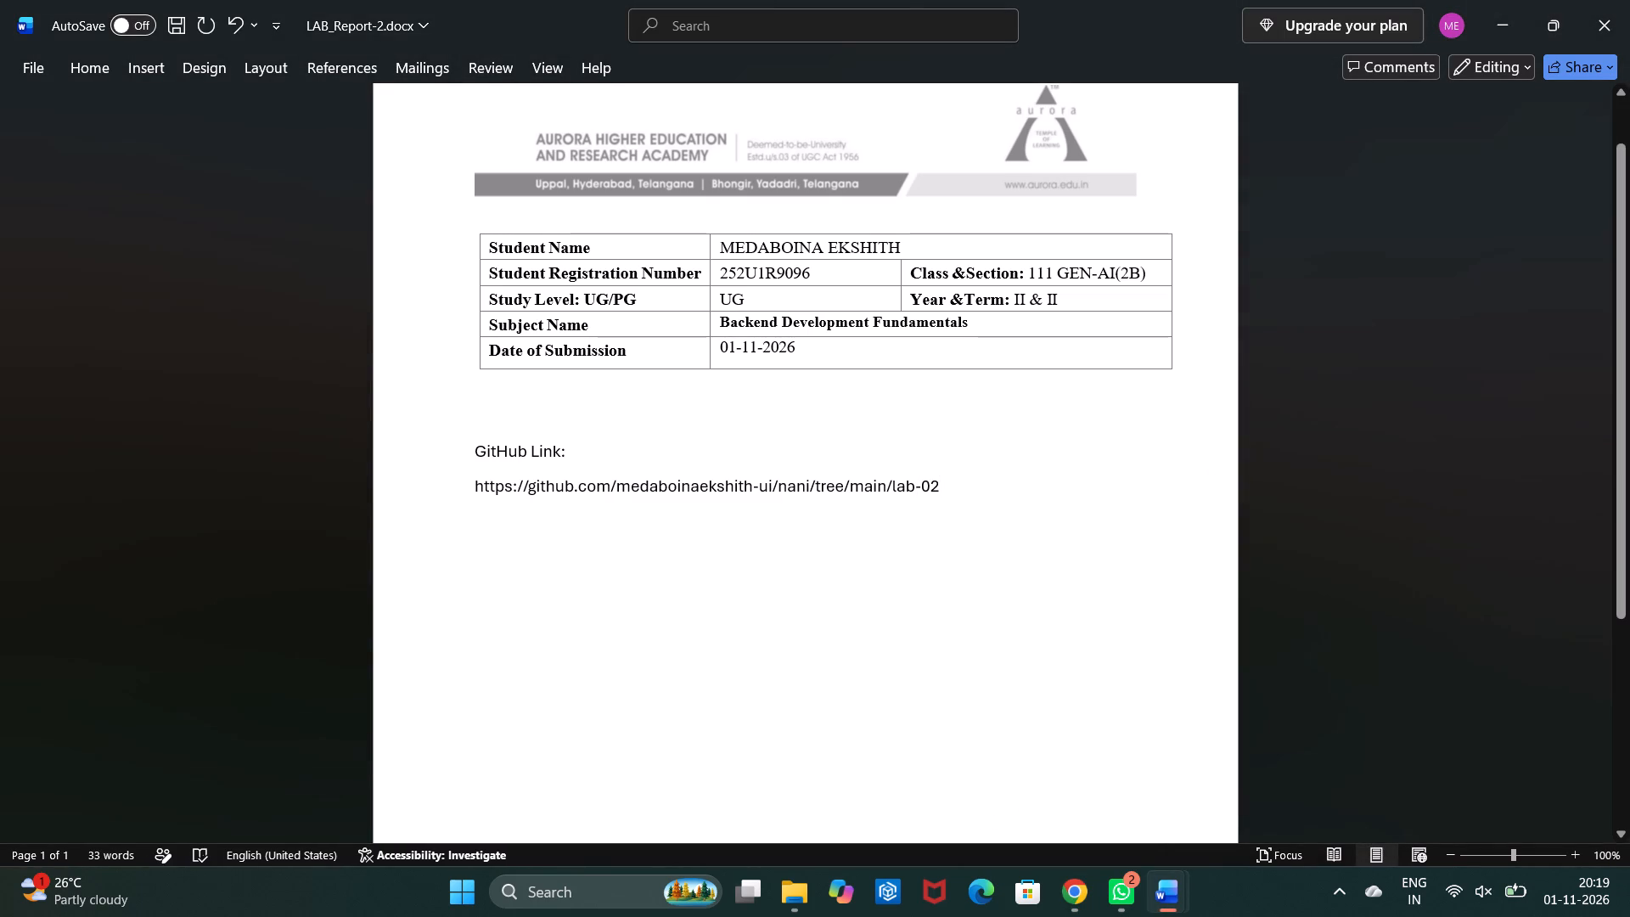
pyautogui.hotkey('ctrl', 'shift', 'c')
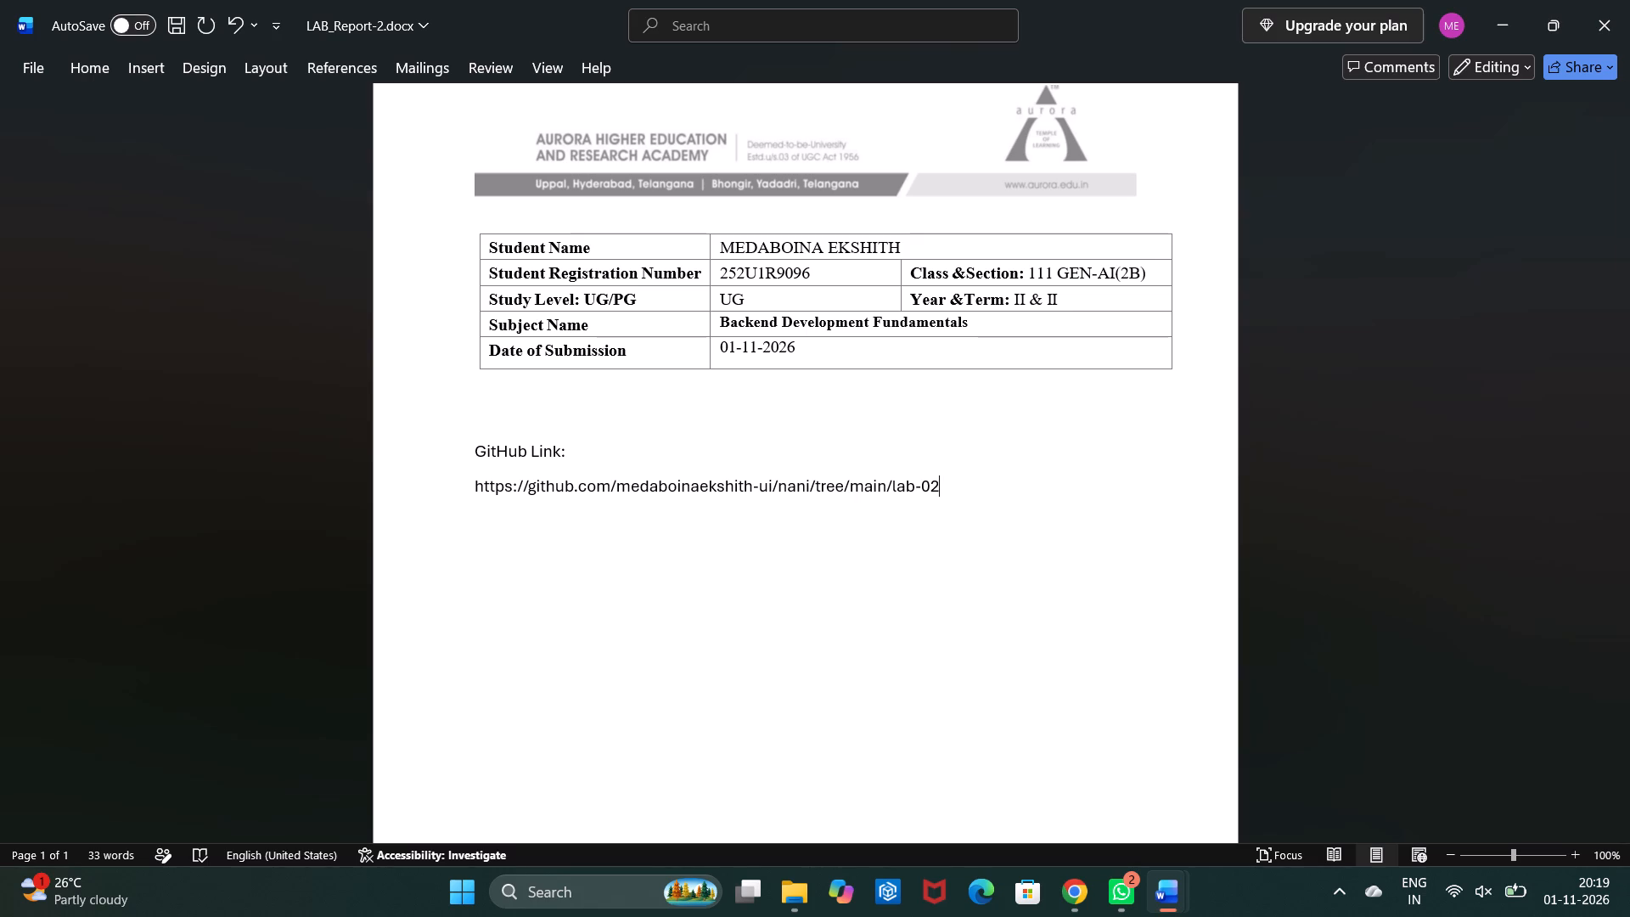
# Undo the edits under the GitHub Link heading back to the original LAB-Reports lab-02 README.md hyperlink.
pyautogui.hotkey('ctrl', 'z')
pyautogui.hotkey('ctrl', 'z')
pyautogui.hotkey('ctrl', 'z')
pyautogui.hotkey('ctrl', 'z')
pyautogui.hotkey('ctrl', 'z')
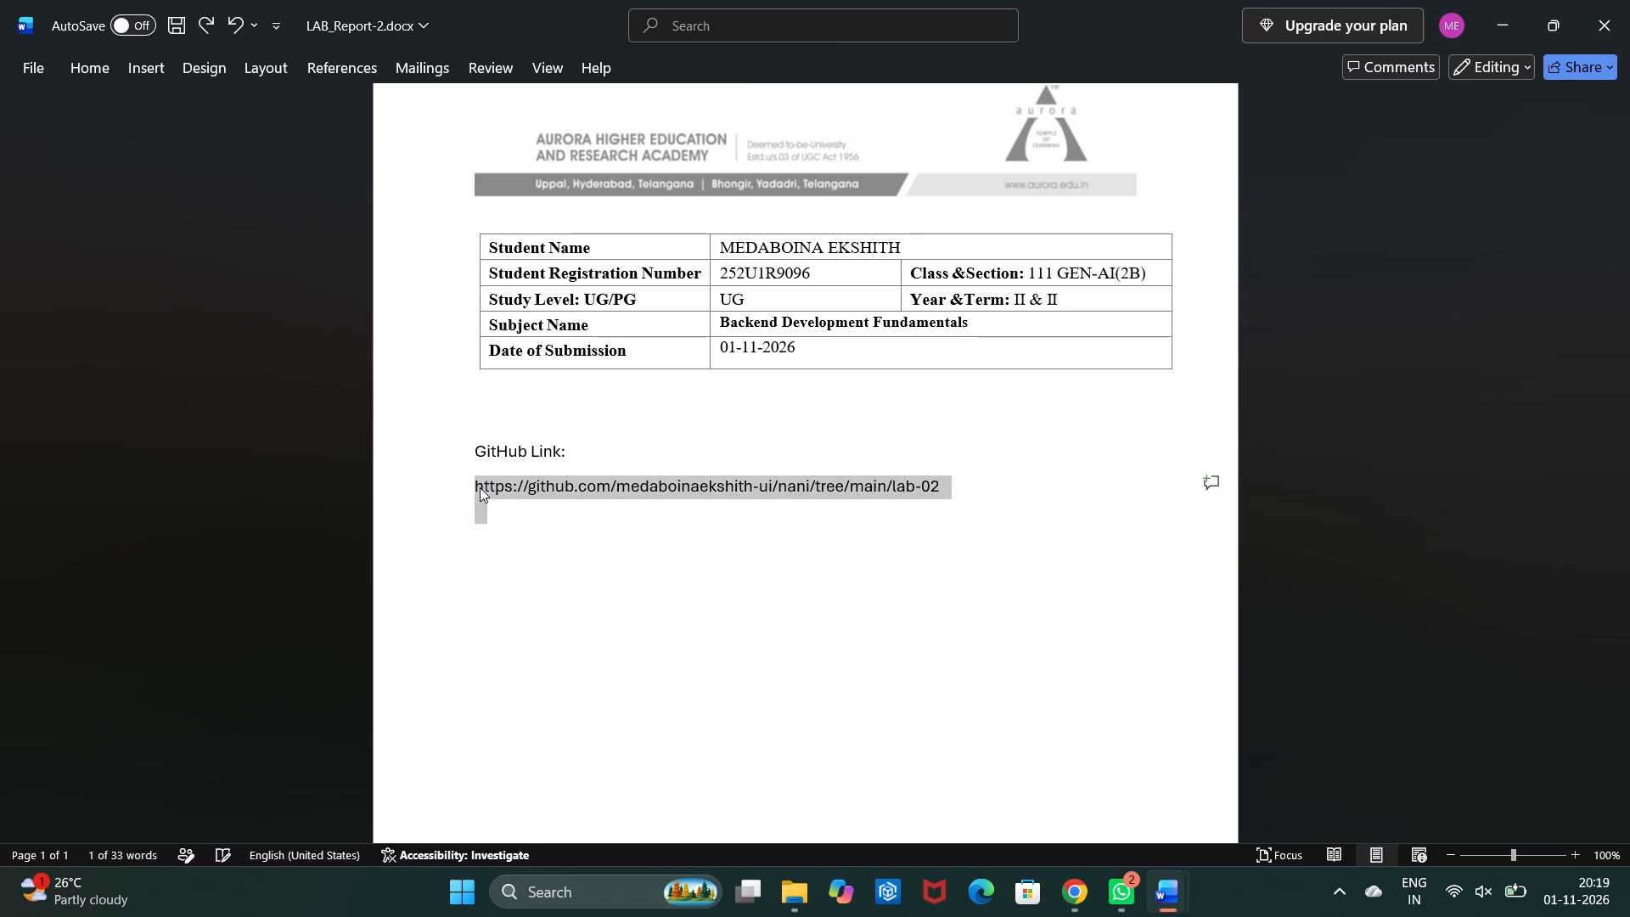
pyautogui.hotkey('ctrl', 'z')
pyautogui.hotkey('ctrl', 'z')
pyautogui.hotkey('ctrl', 'z')
pyautogui.hotkey('ctrl', 'z')
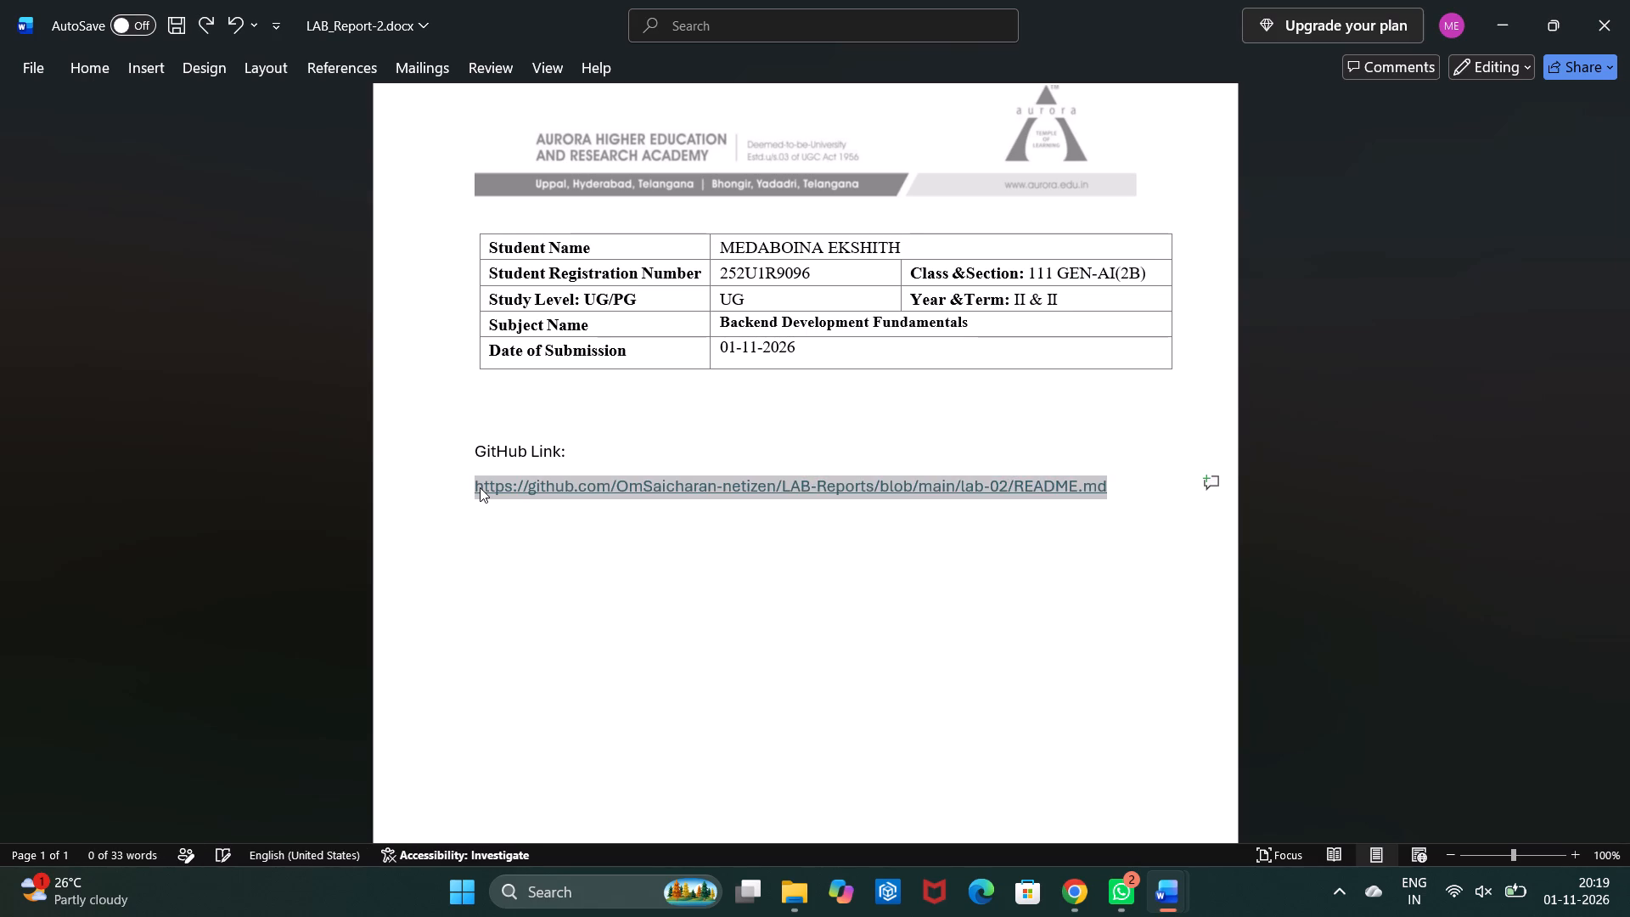
pyautogui.press('z')
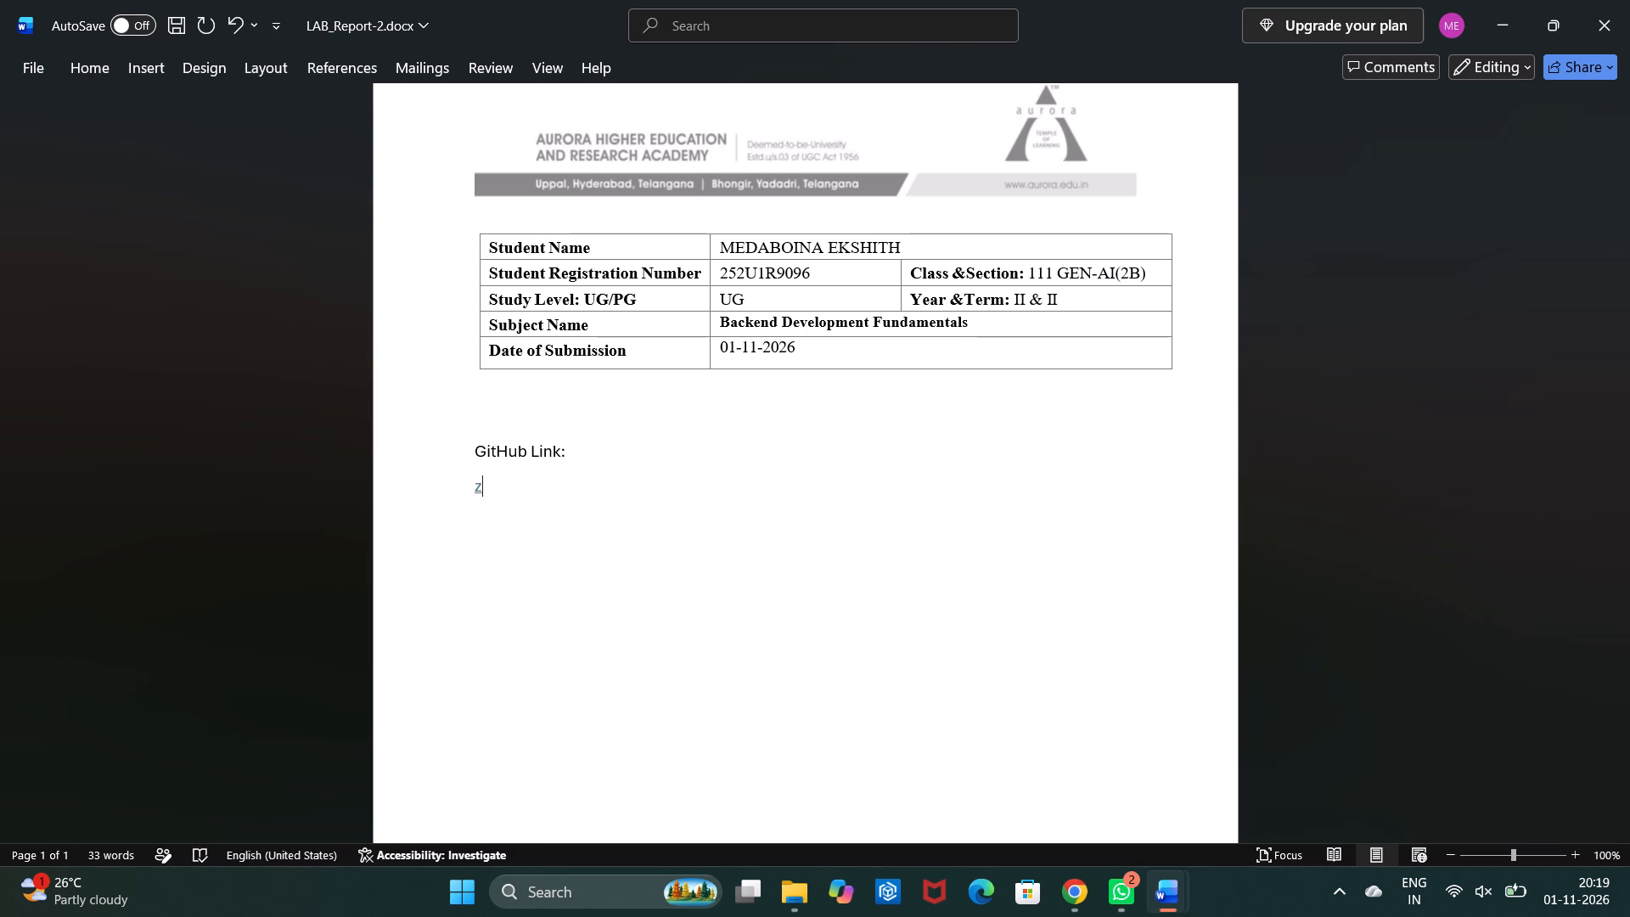
pyautogui.hotkey('ctrl', 'z')
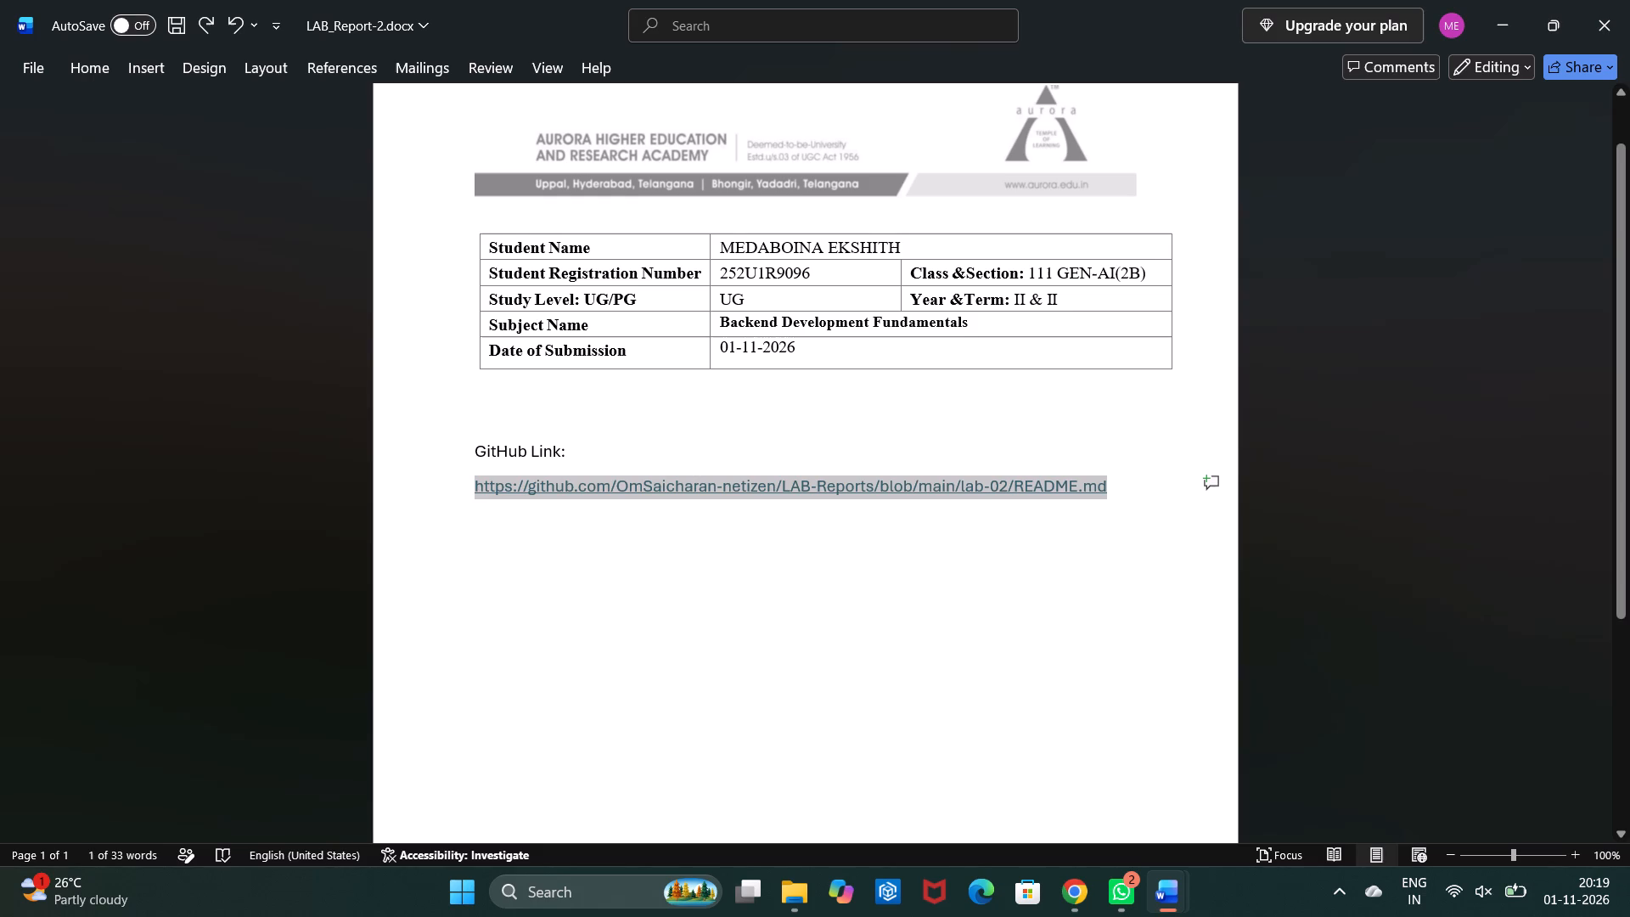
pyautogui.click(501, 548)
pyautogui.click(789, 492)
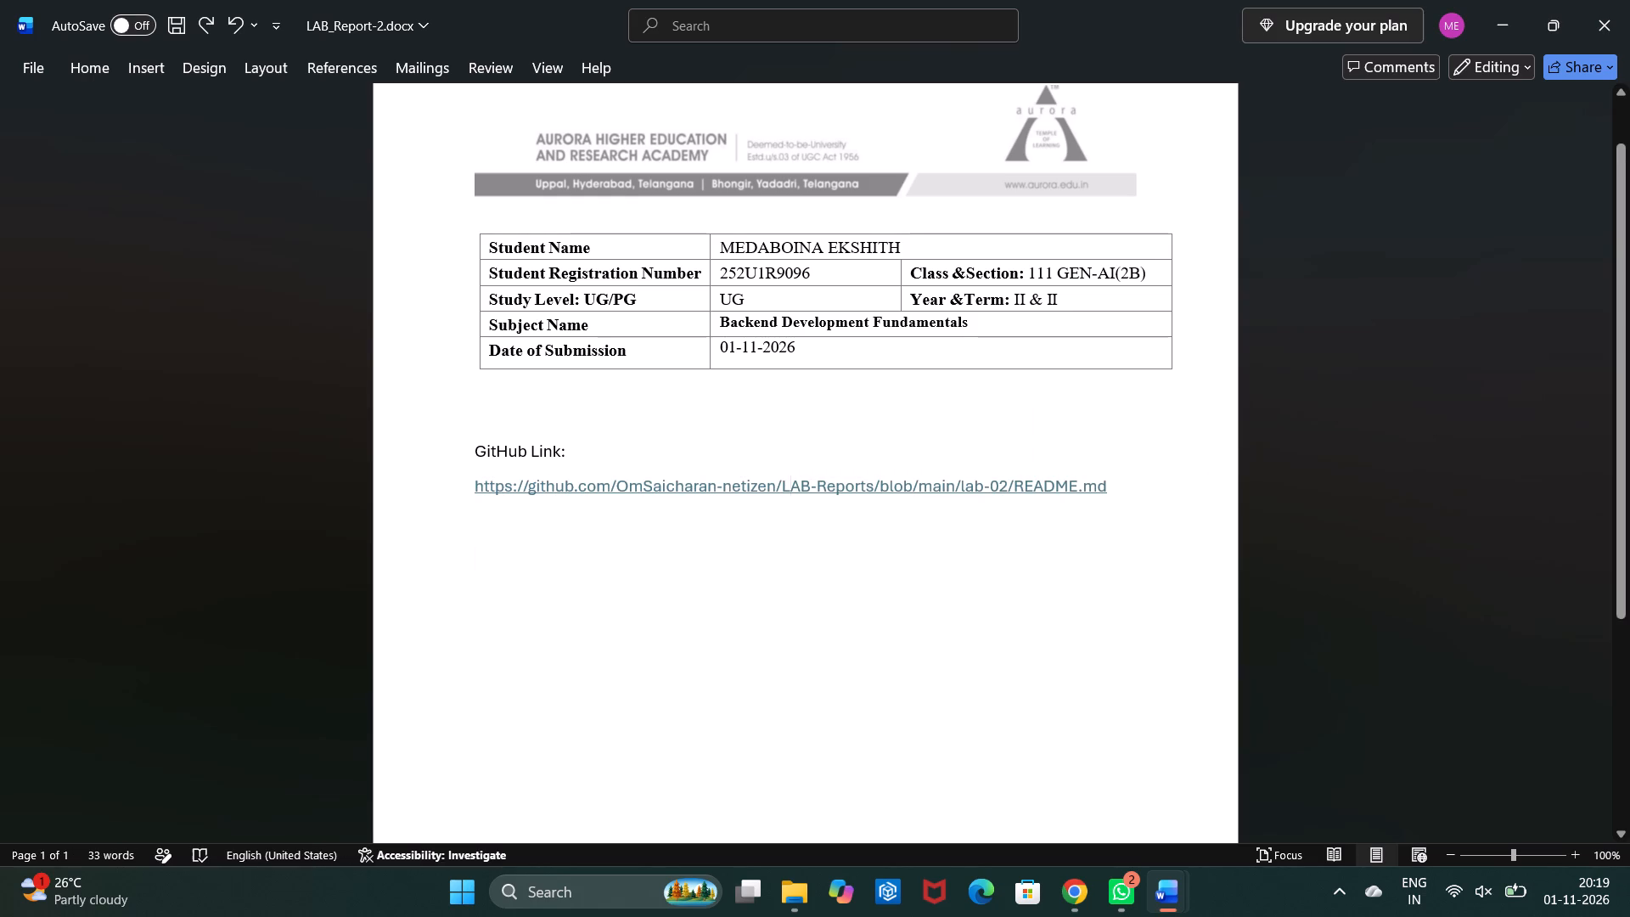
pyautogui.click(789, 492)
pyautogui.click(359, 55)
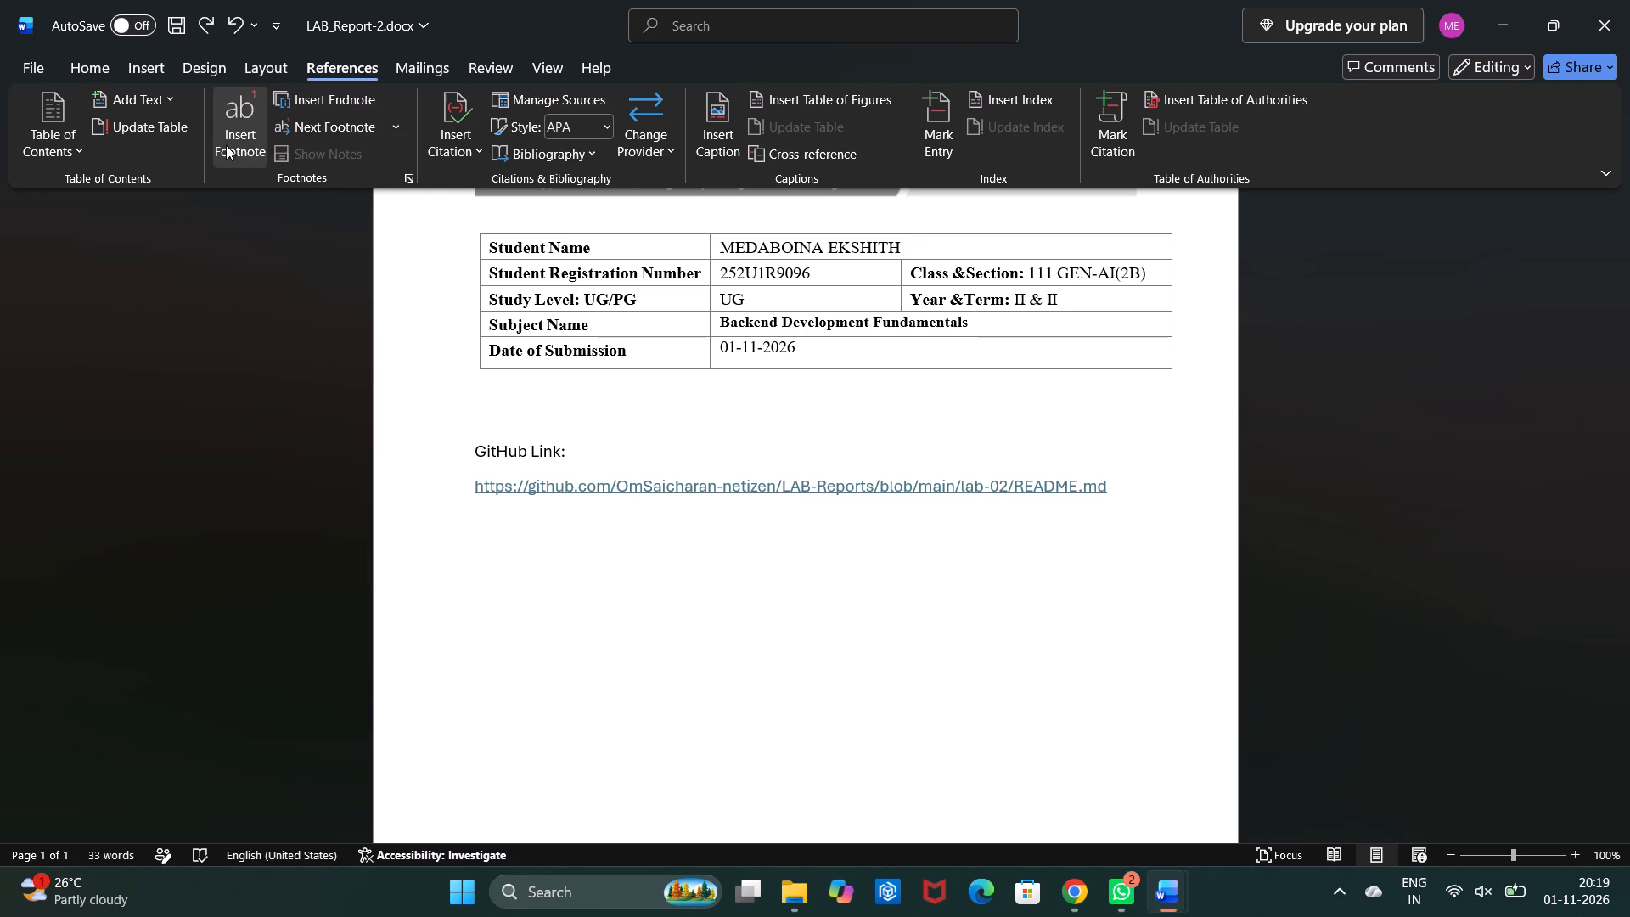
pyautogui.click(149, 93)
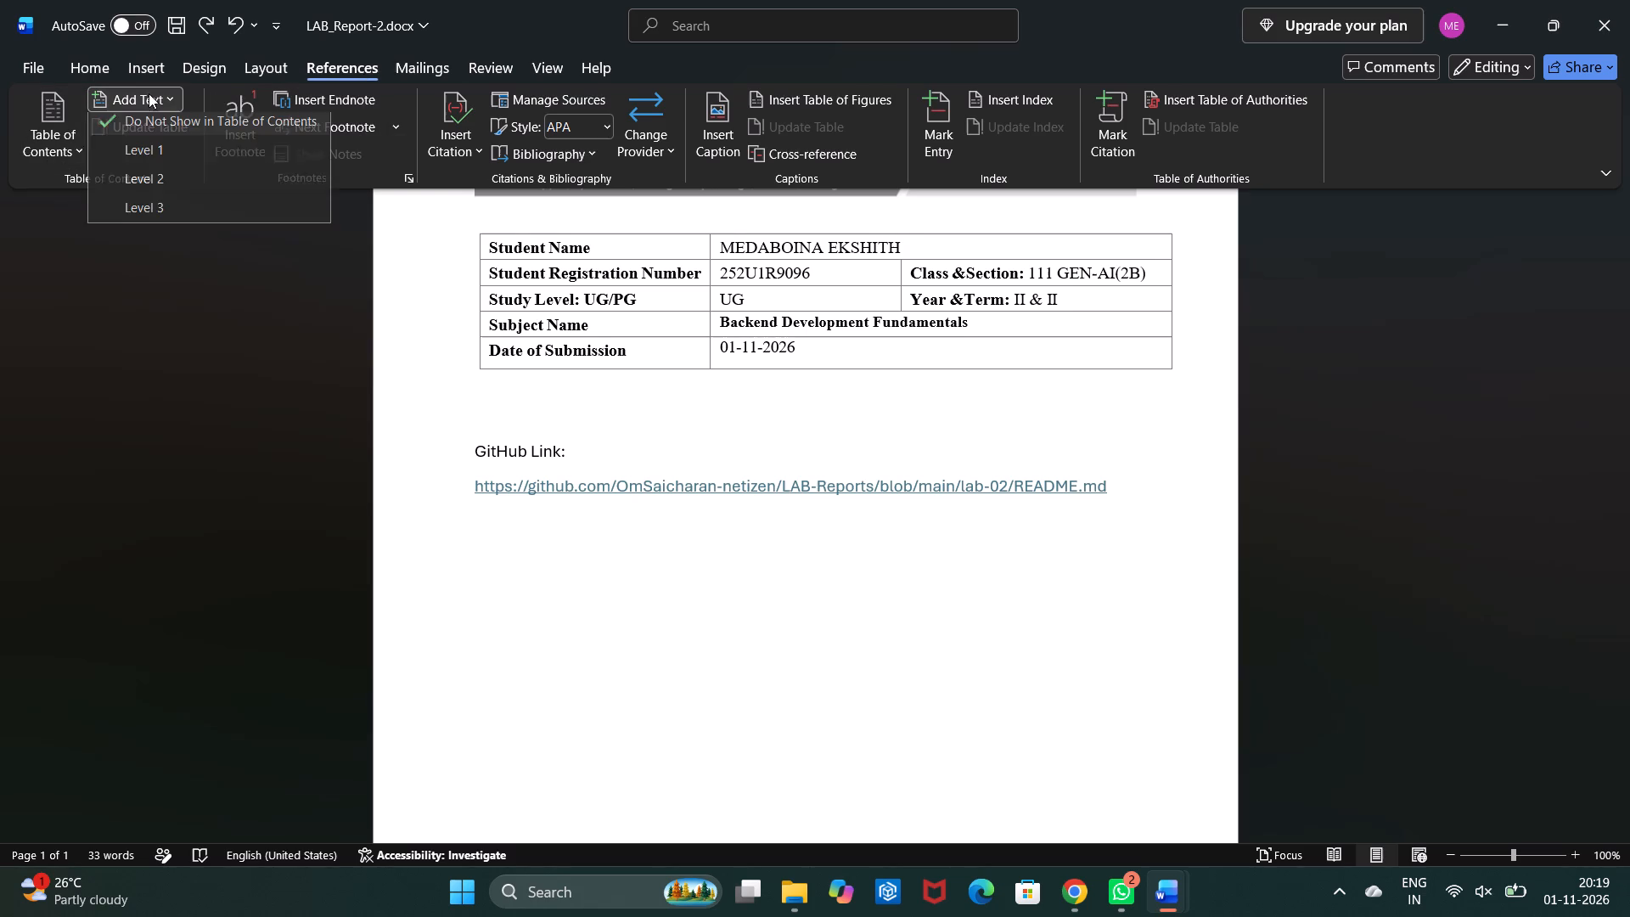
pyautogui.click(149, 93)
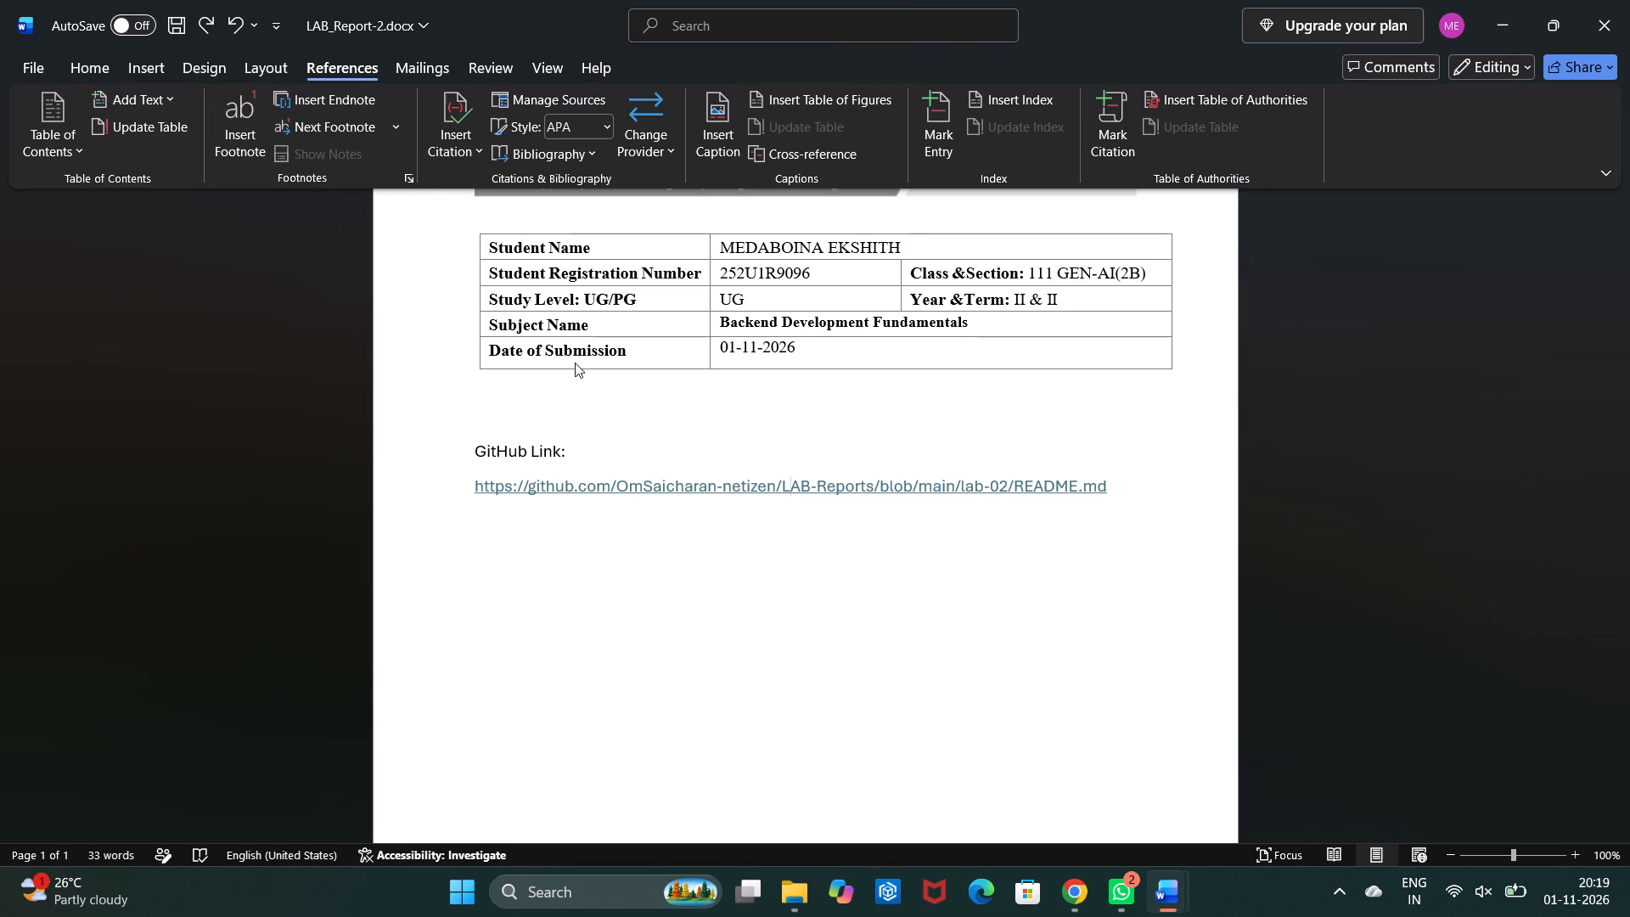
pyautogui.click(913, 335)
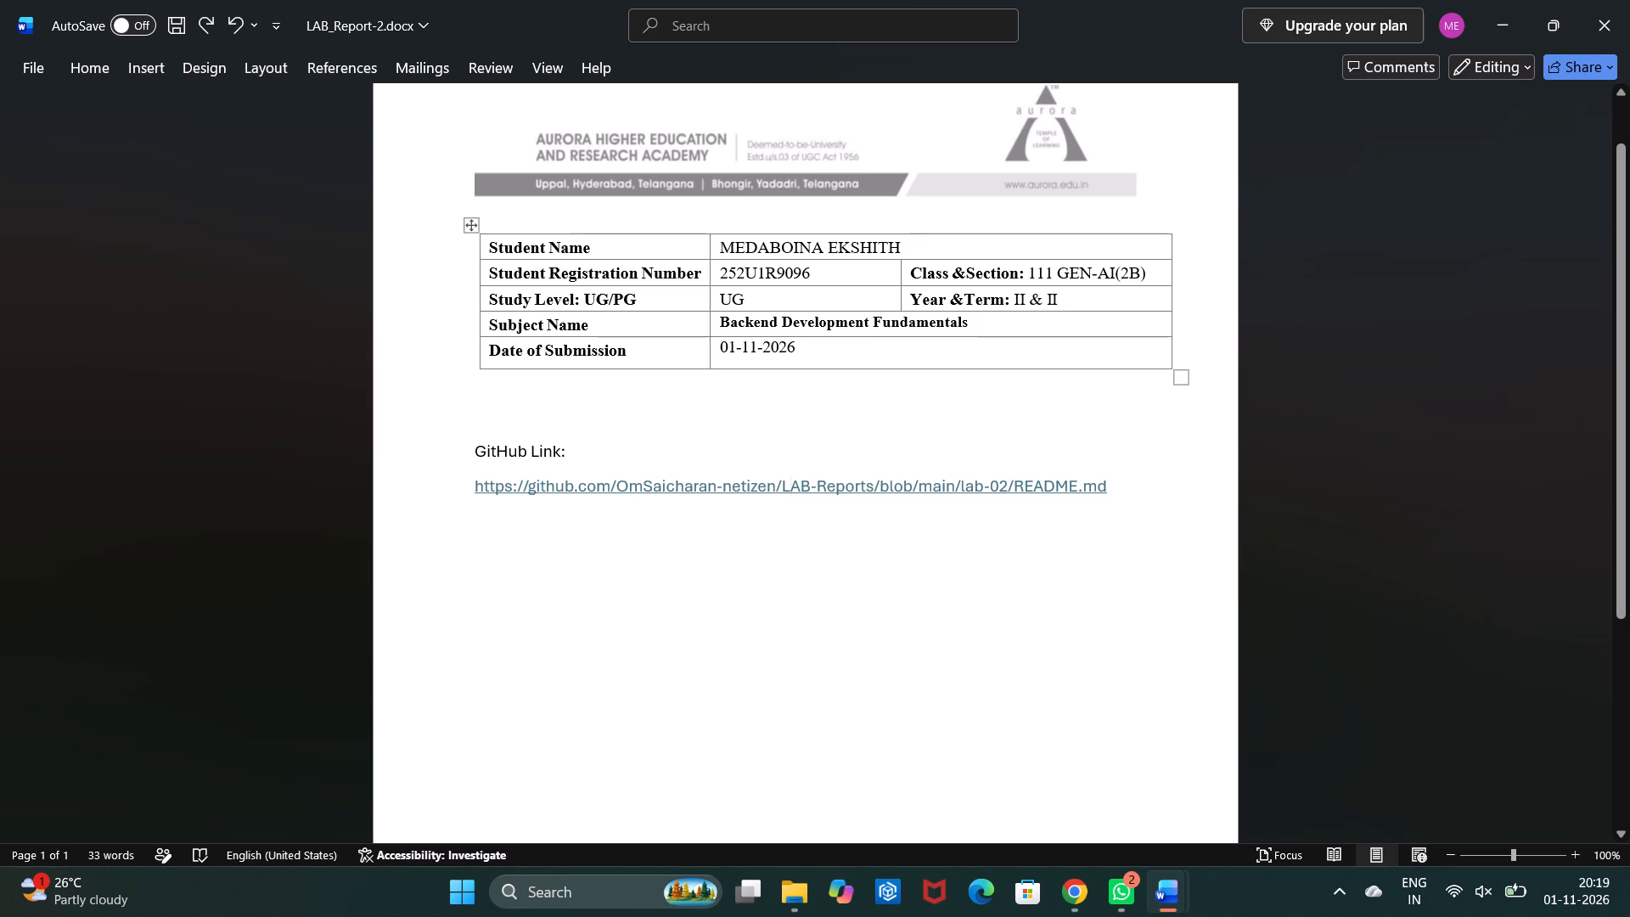
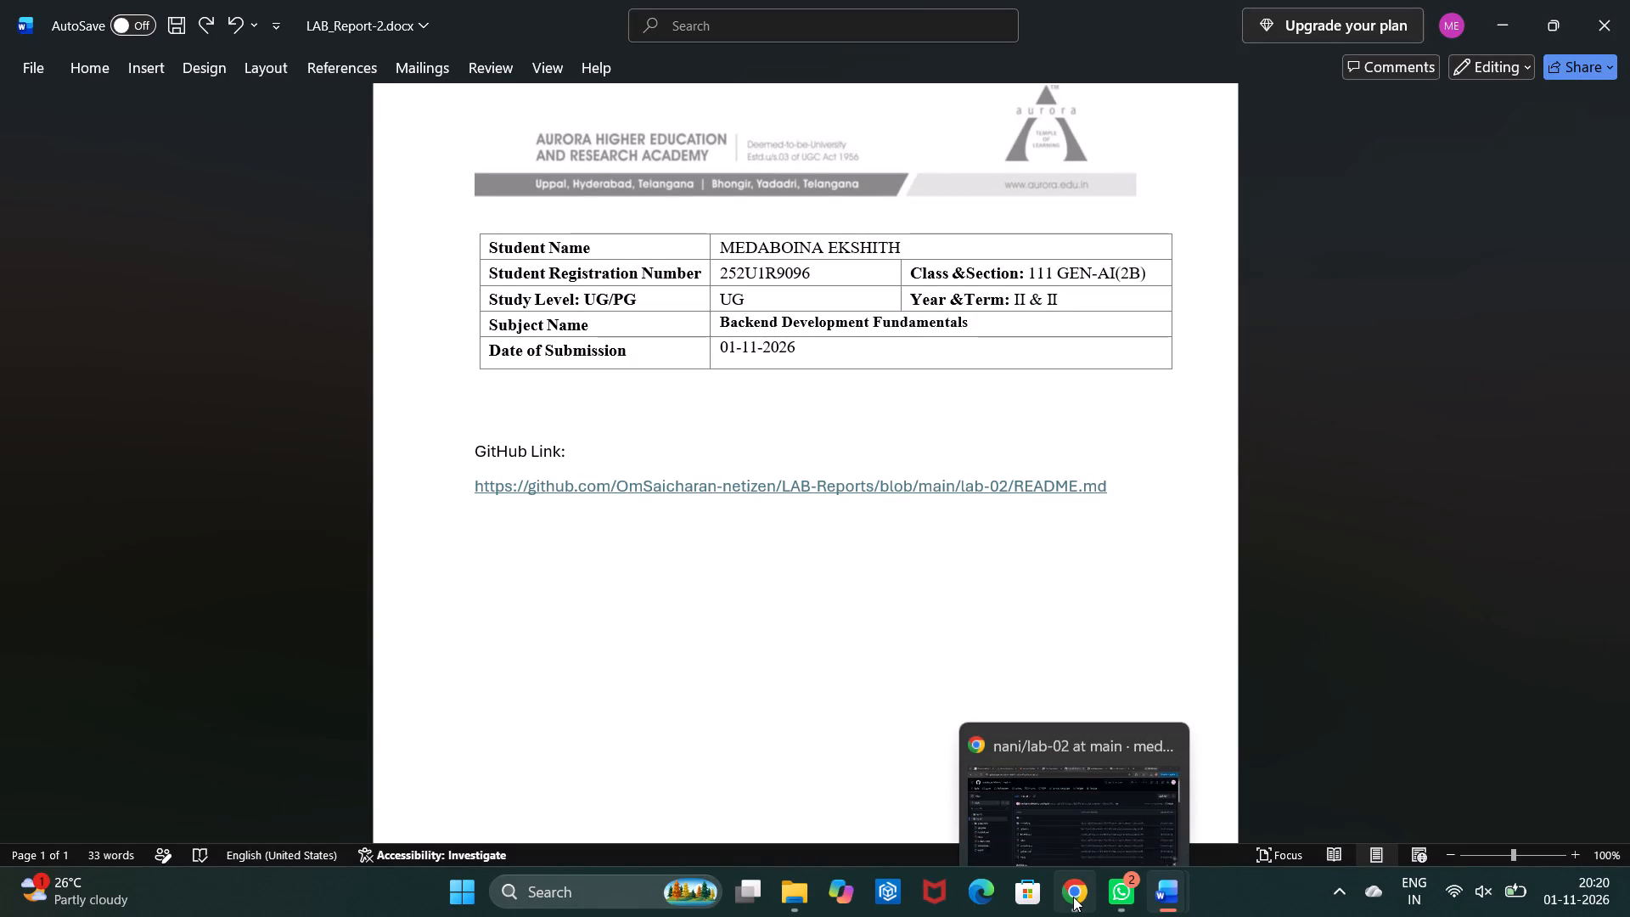
# Switch to Chrome and copy the full https address of the nani repository's lab-02 folder page.
pyautogui.click(1066, 832)
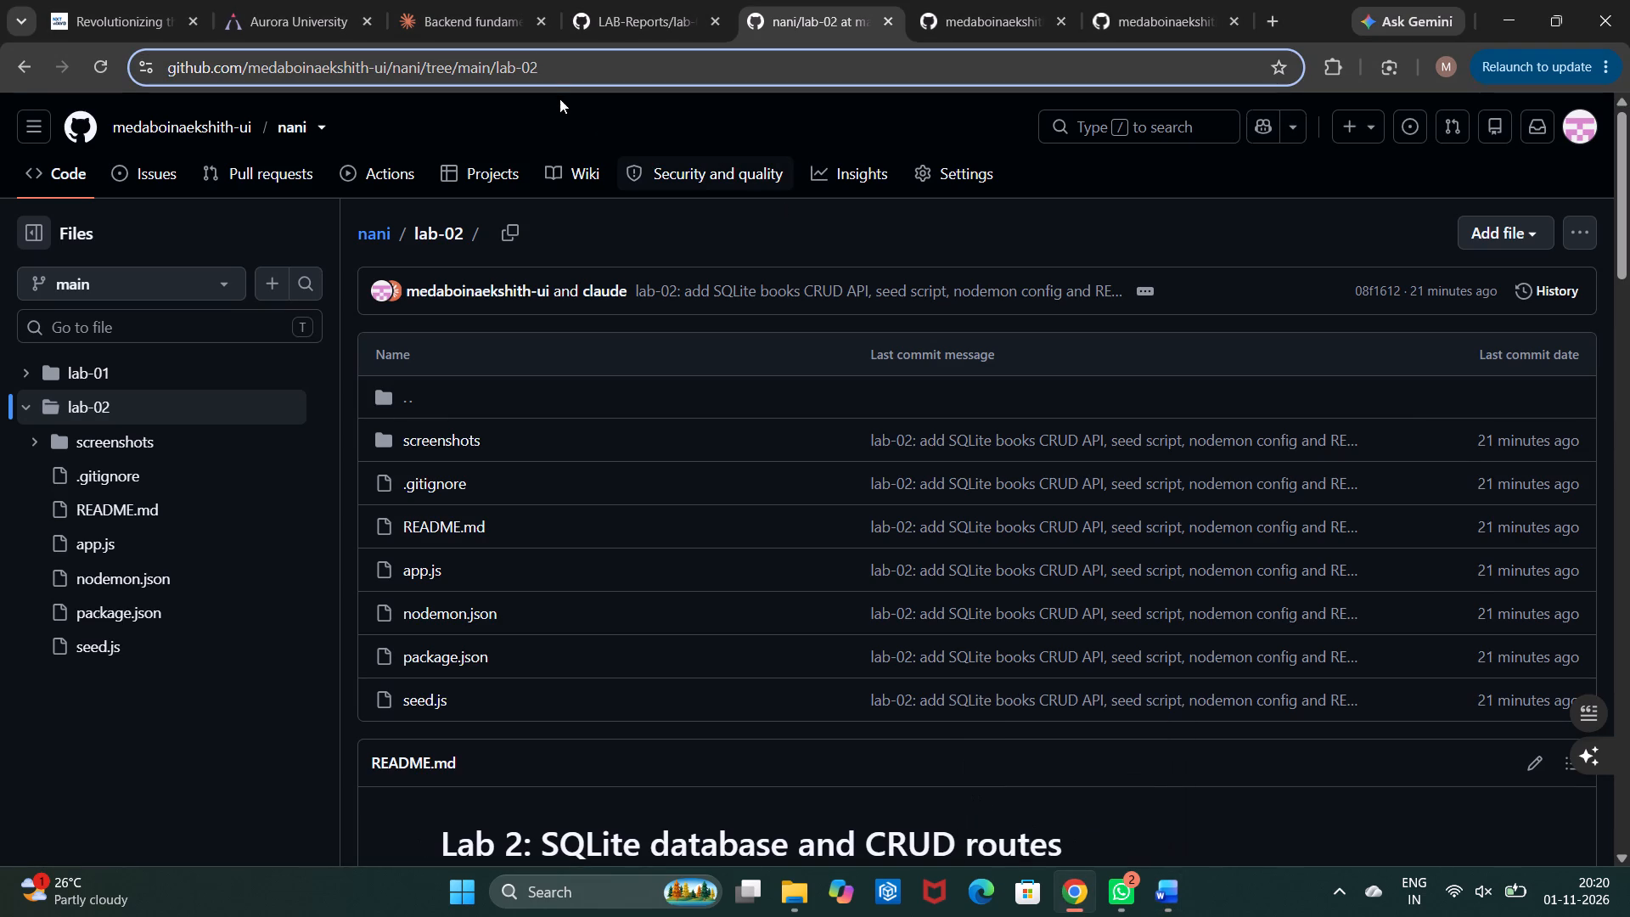
pyautogui.click(554, 67)
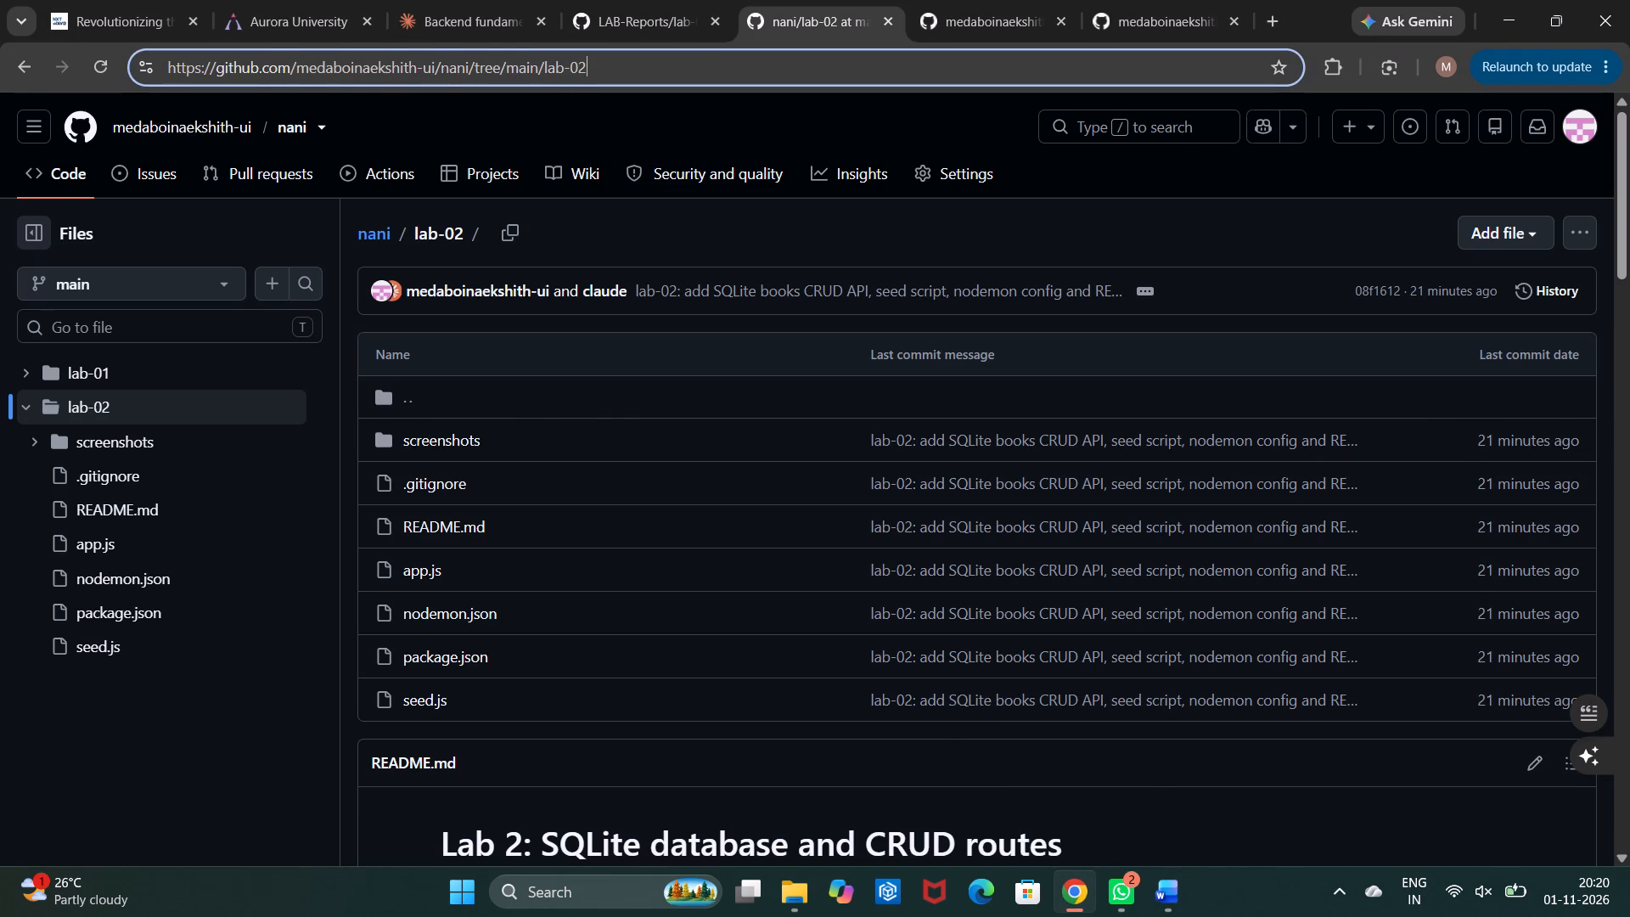
pyautogui.moveTo(608, 67); pyautogui.dragTo(176, 75)
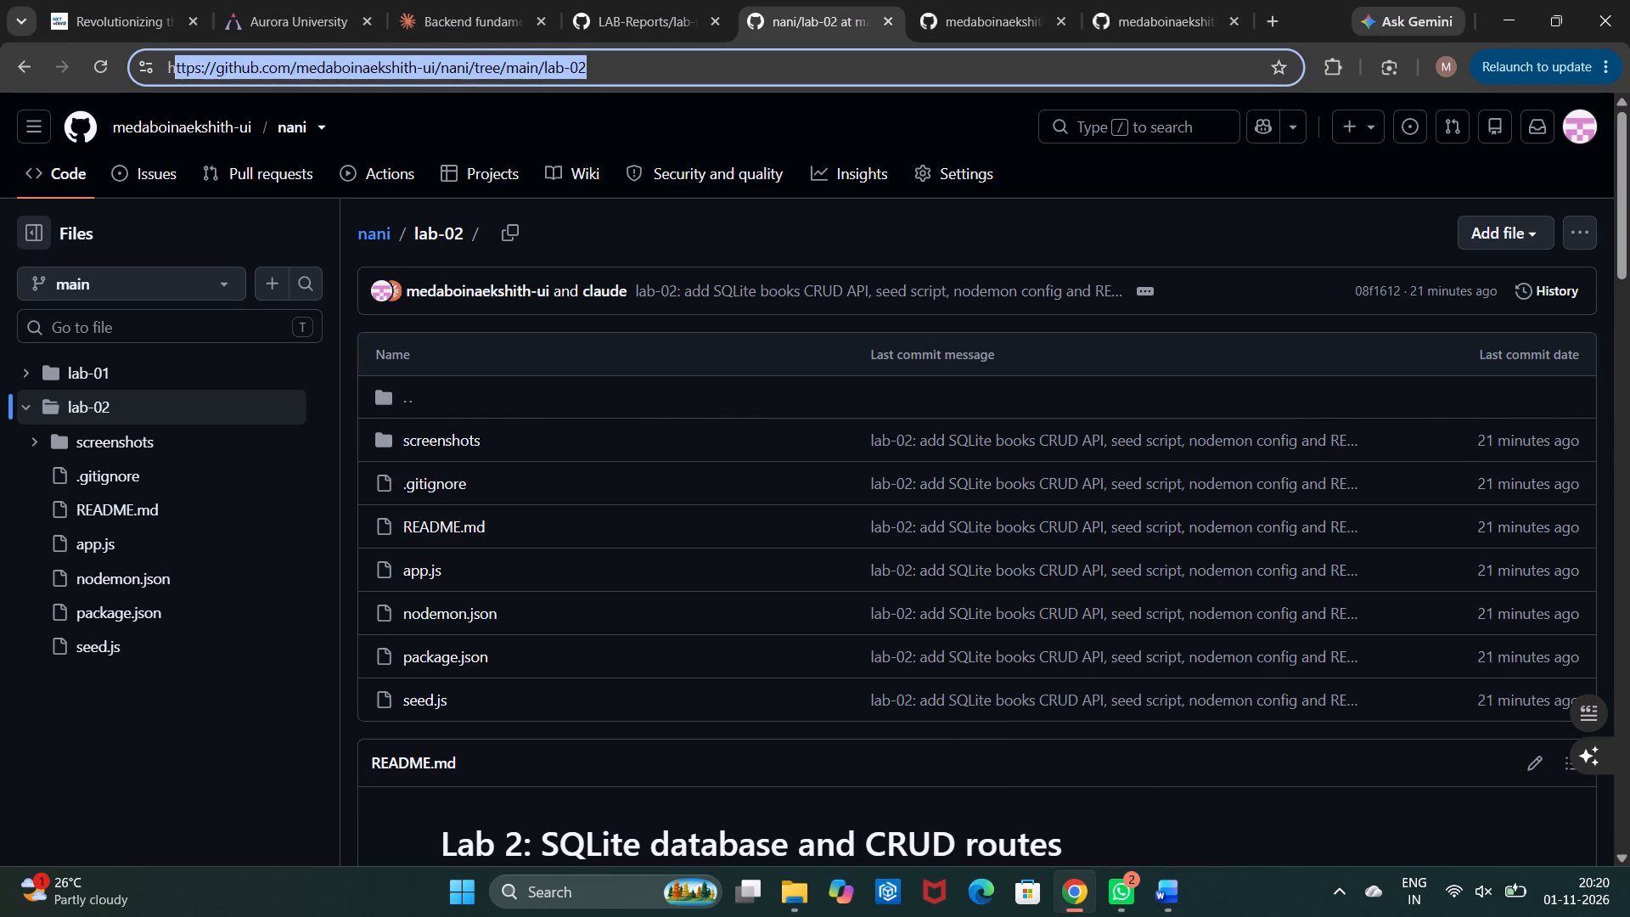
pyautogui.moveTo(176, 75); pyautogui.dragTo(167, 71)
pyautogui.hotkey('ctrl', 'c')
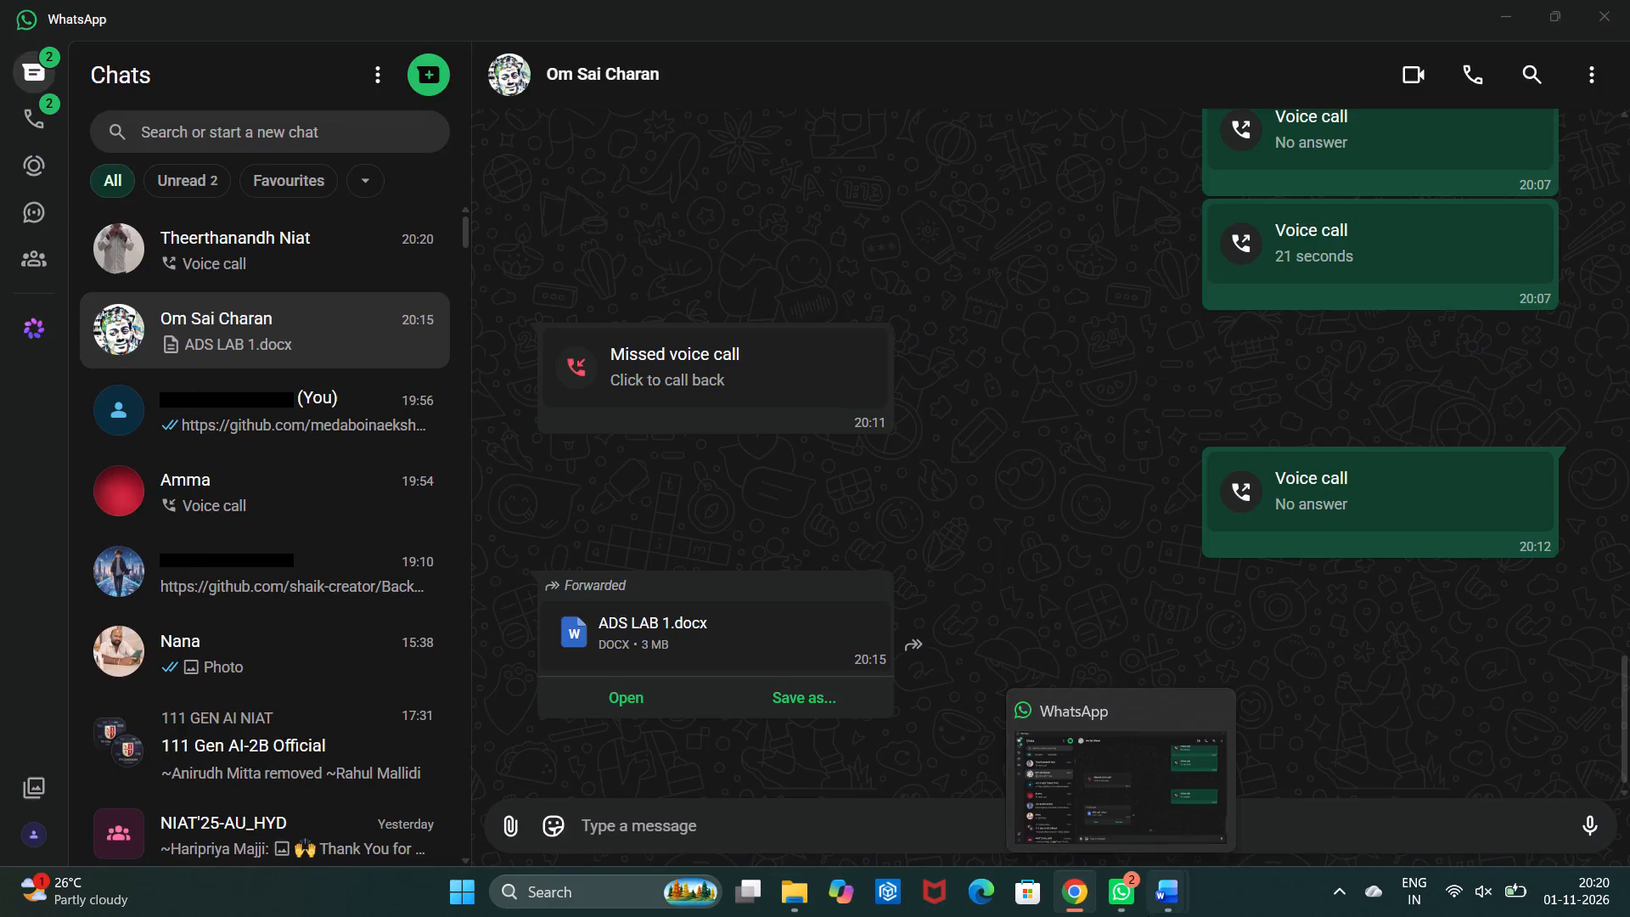
# Switch to LAB_Report-2 in Word and replace the README.md hyperlink under the GitHub Link heading with the copied lab-02 folder address.
pyautogui.click(1123, 795)
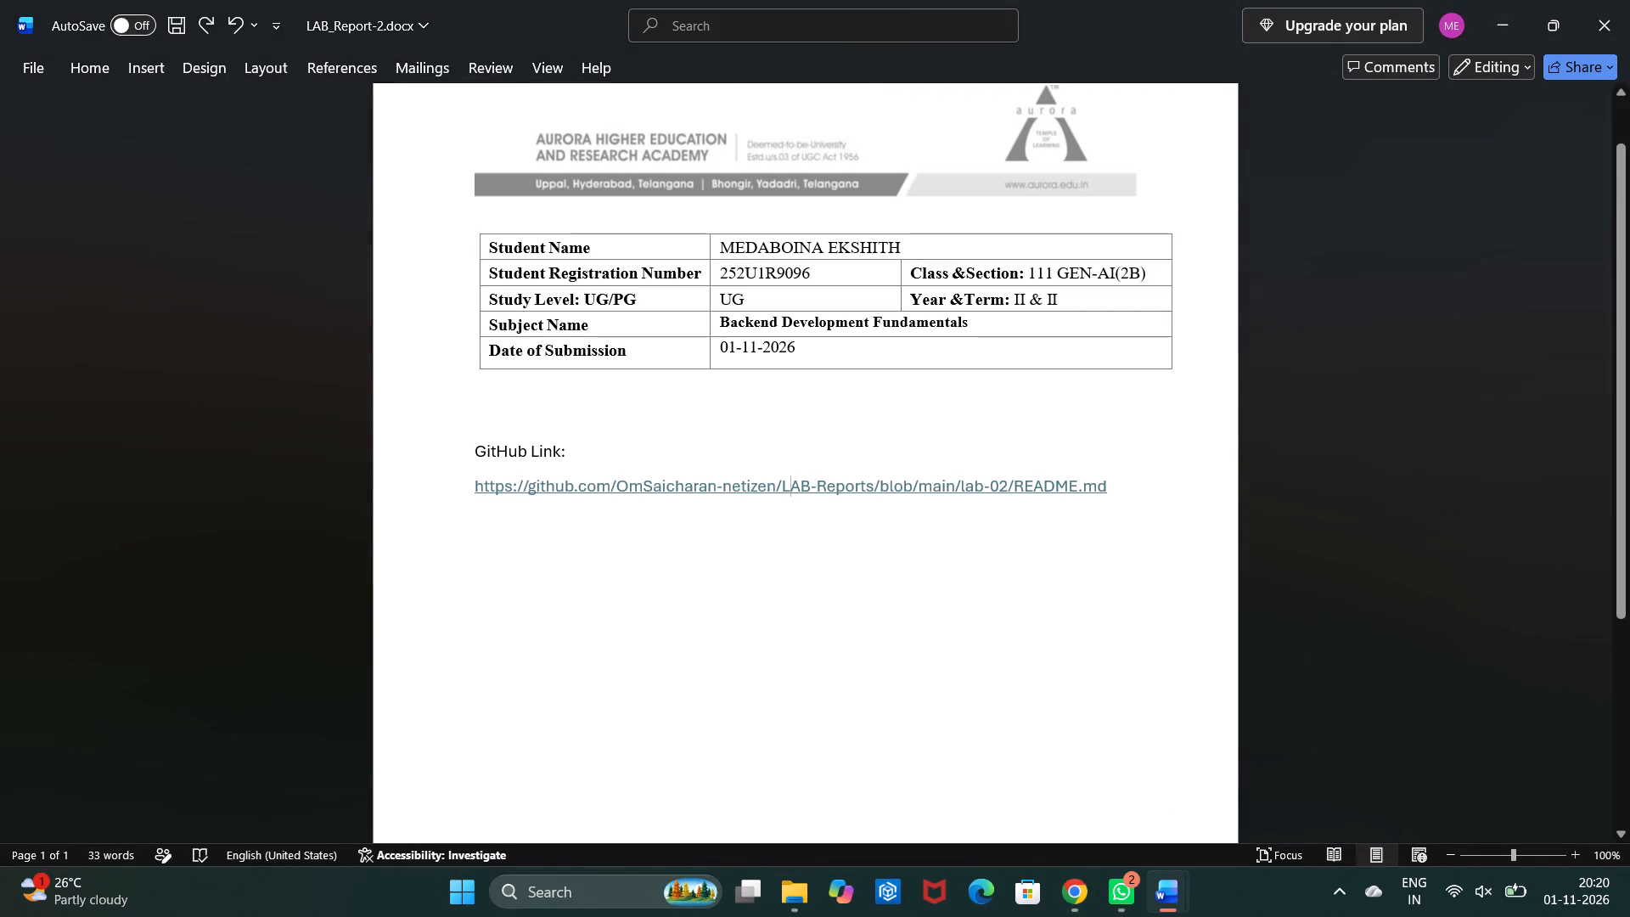
pyautogui.click(1102, 492)
pyautogui.moveTo(1114, 492); pyautogui.dragTo(489, 513)
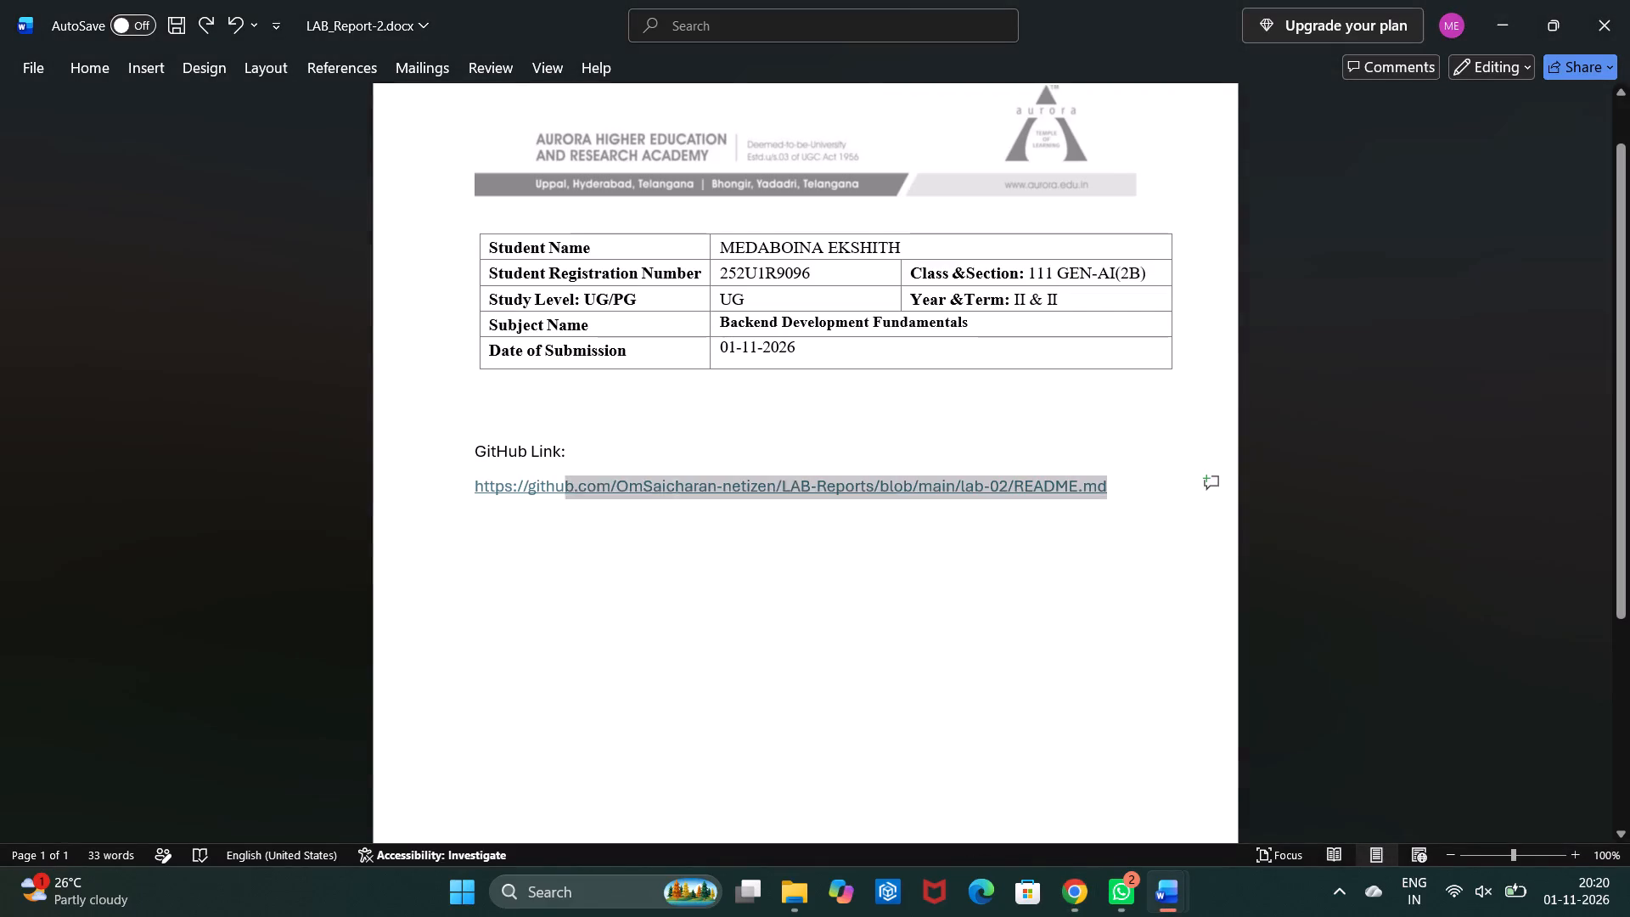
pyautogui.moveTo(489, 513); pyautogui.dragTo(448, 491)
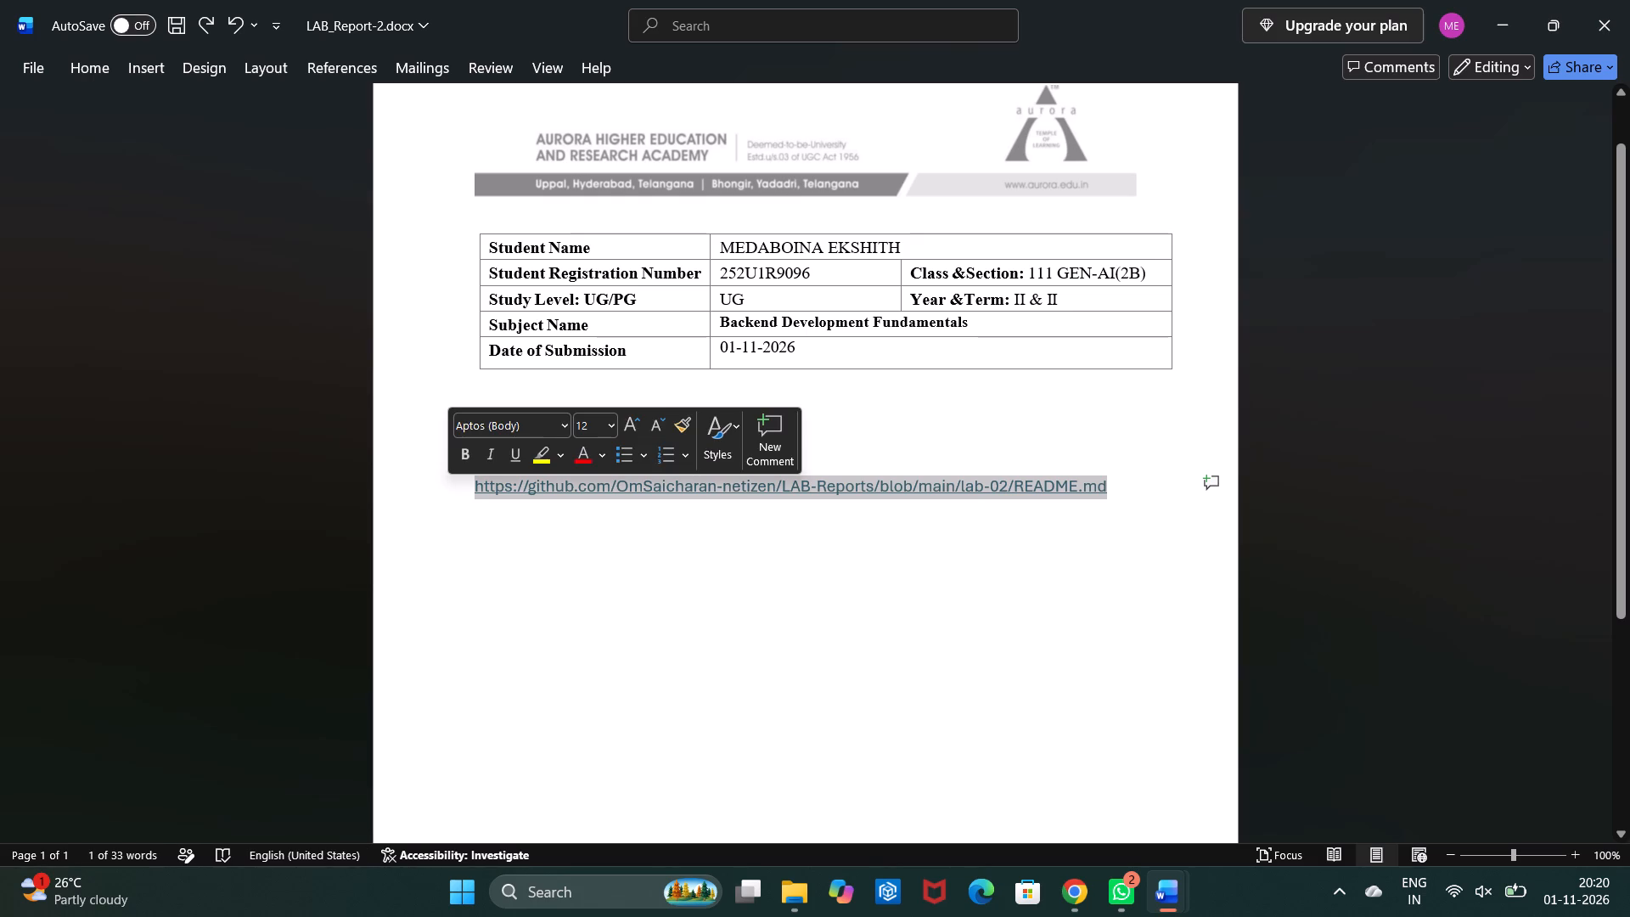
pyautogui.press('BackSpace')
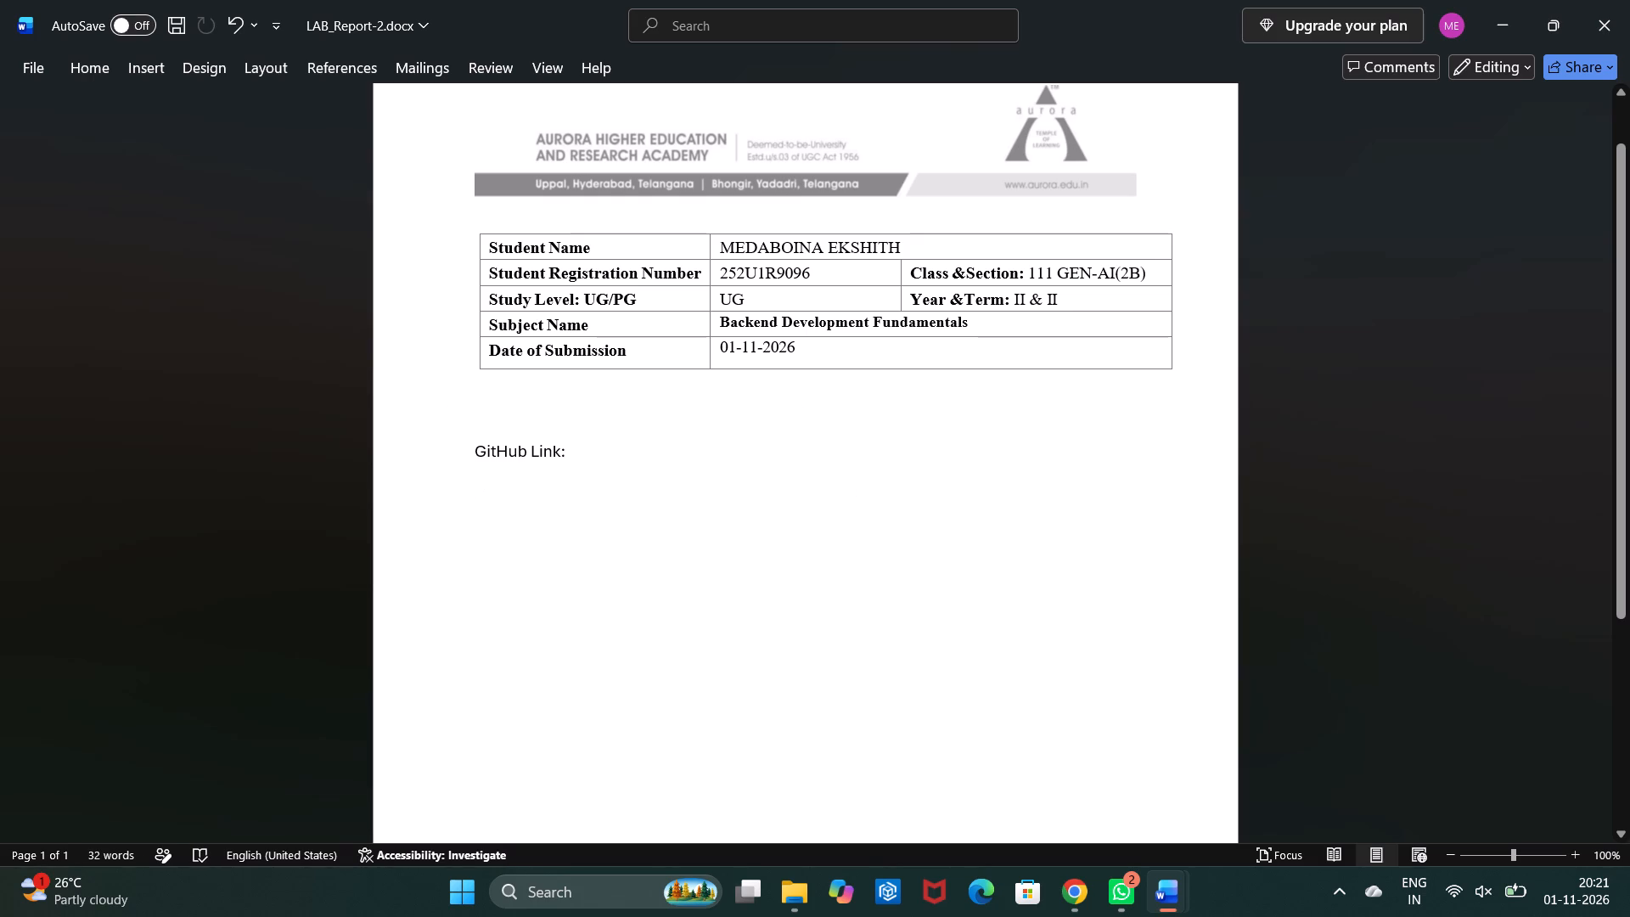
pyautogui.hotkey('ctrl', 'v')
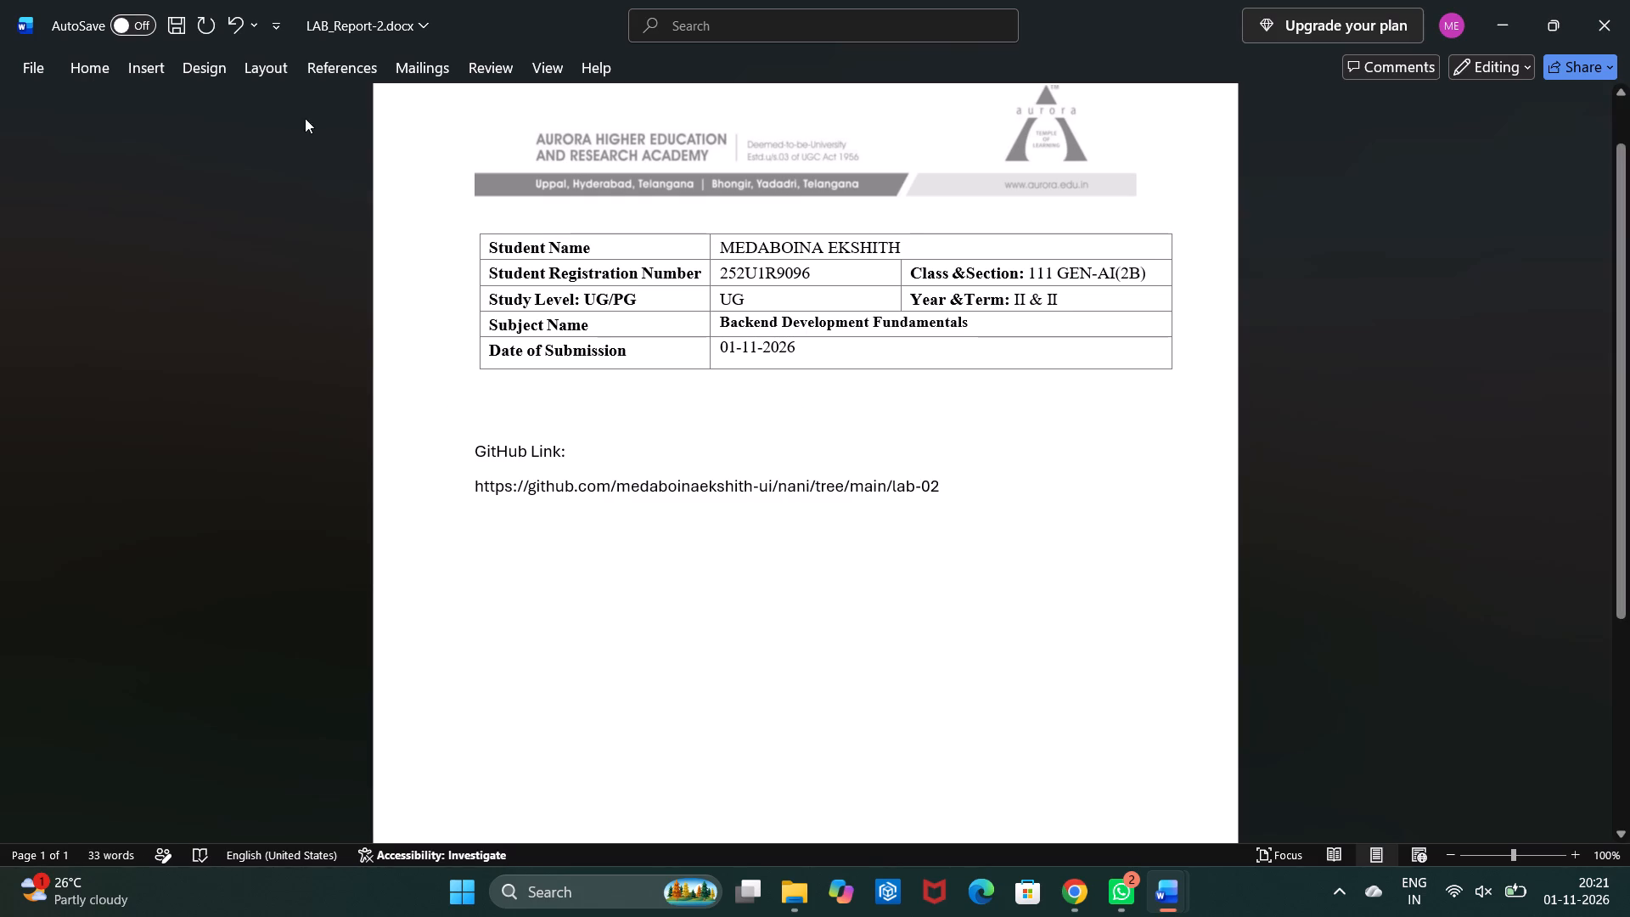
# Format the lab-02 folder address under the GitHub Link heading as underlined text in standard light blue.
pyautogui.click(72, 65)
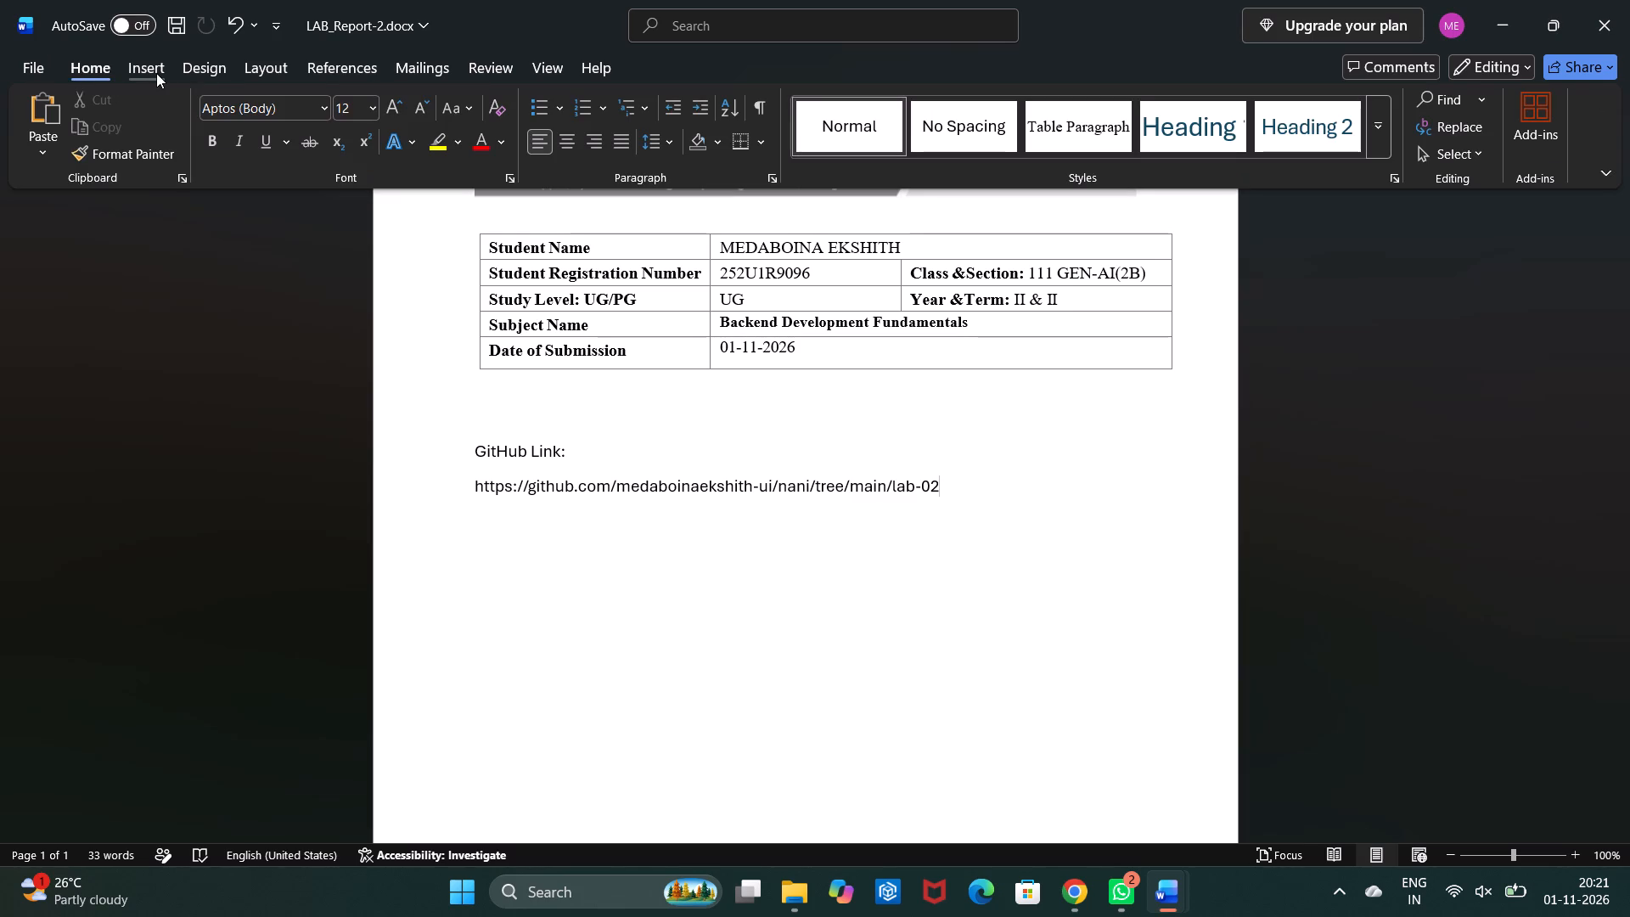
pyautogui.click(257, 136)
pyautogui.click(487, 482)
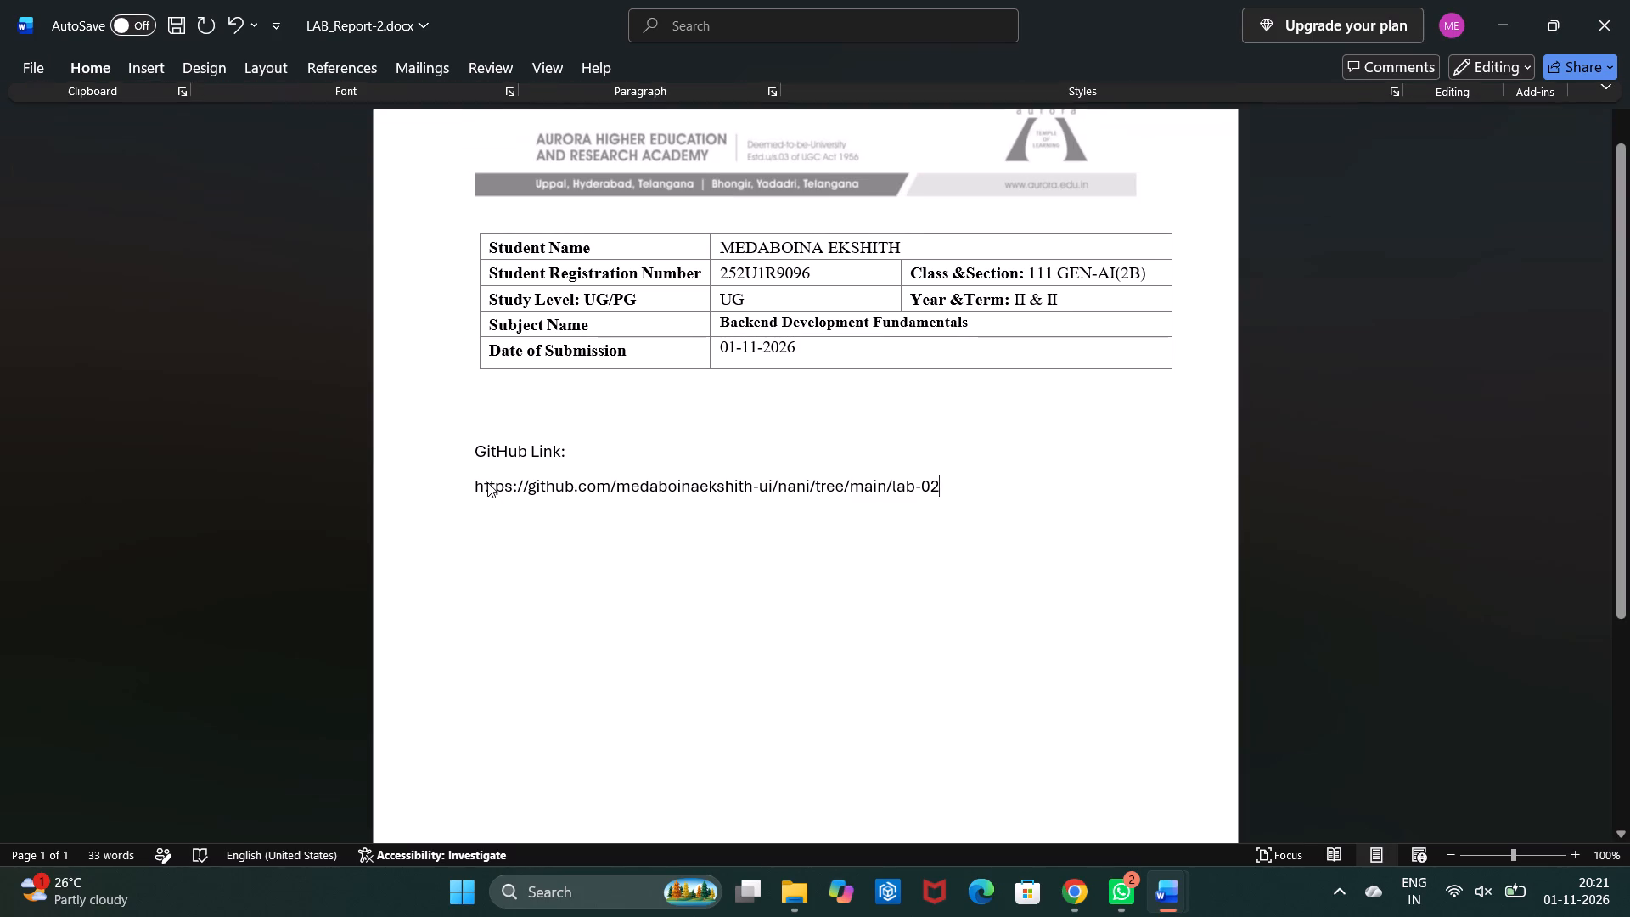
pyautogui.moveTo(487, 482); pyautogui.dragTo(952, 483)
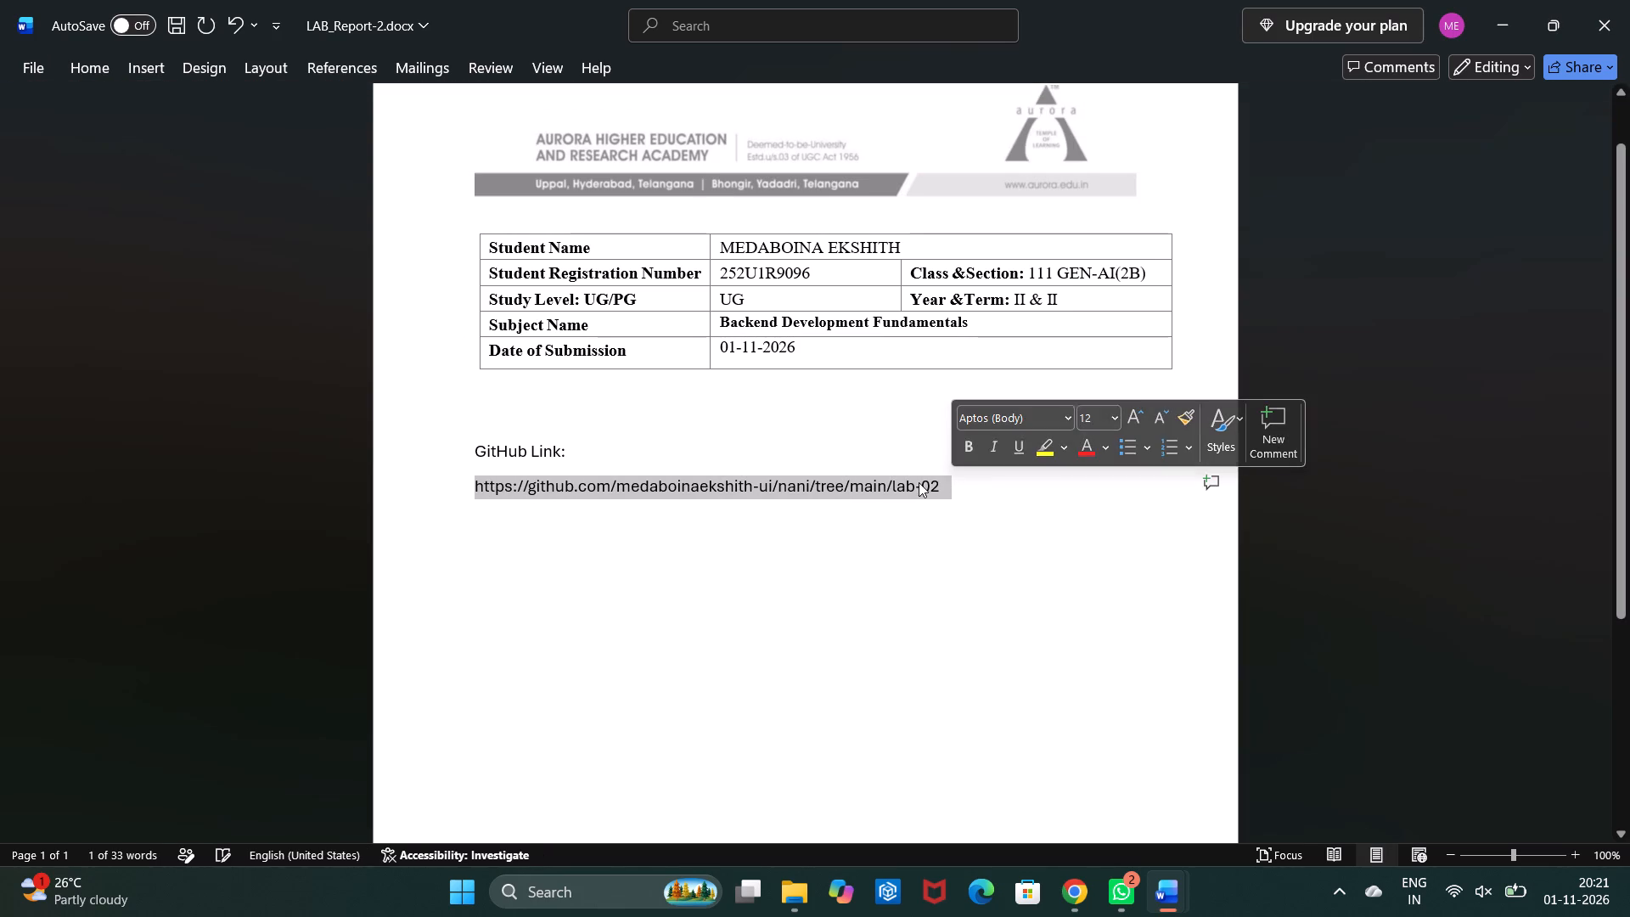
pyautogui.click(1009, 454)
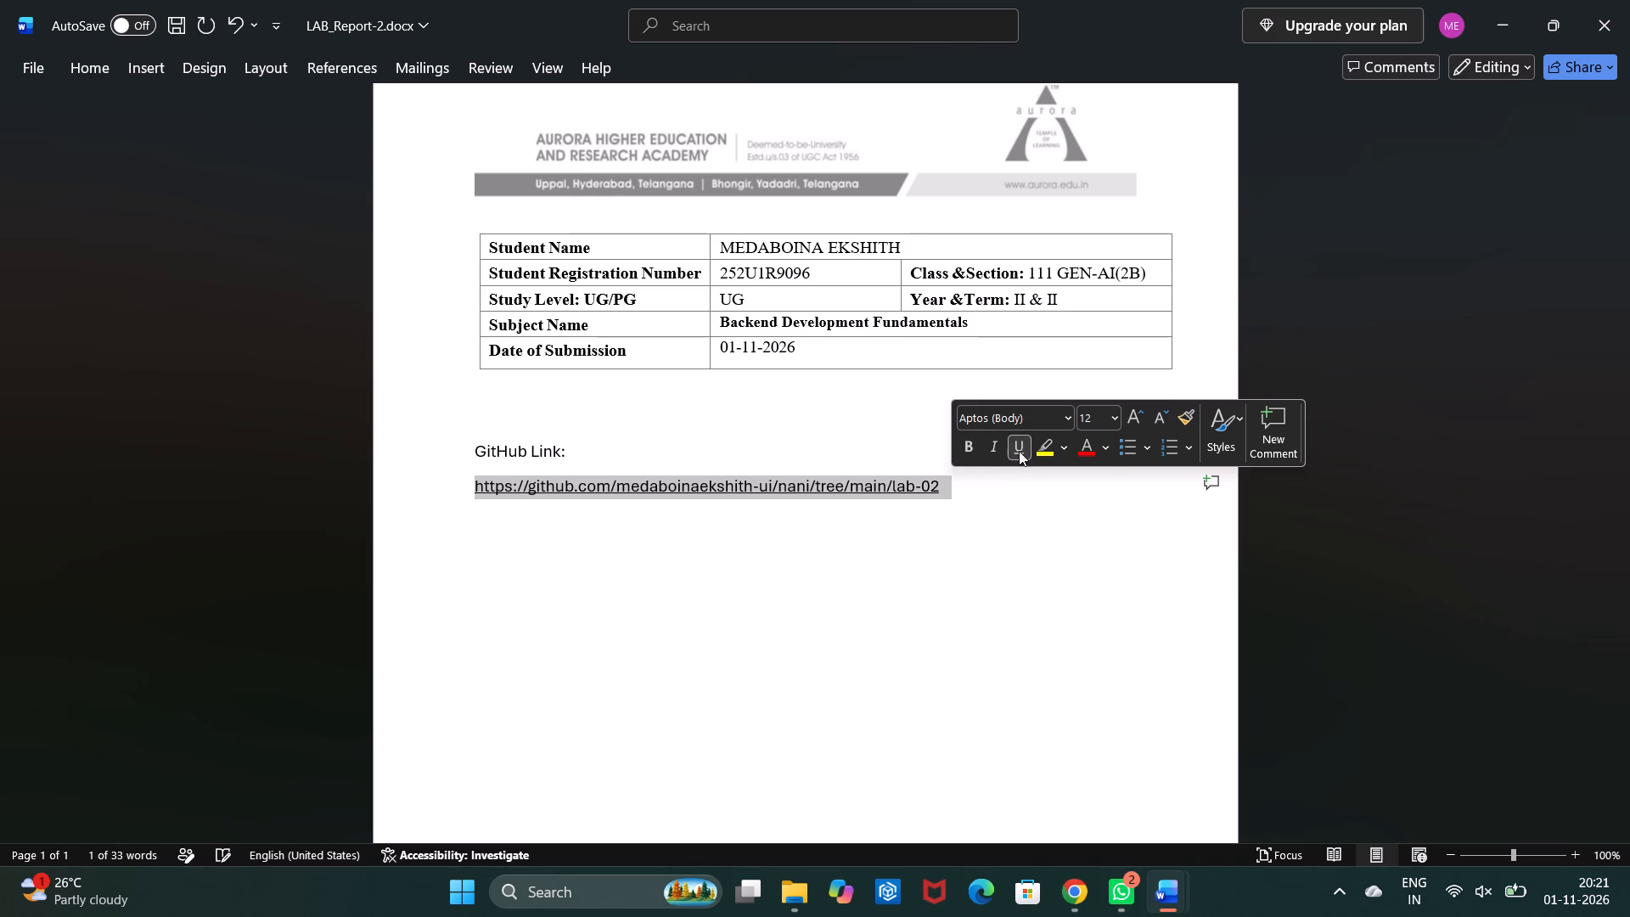
pyautogui.click(1113, 454)
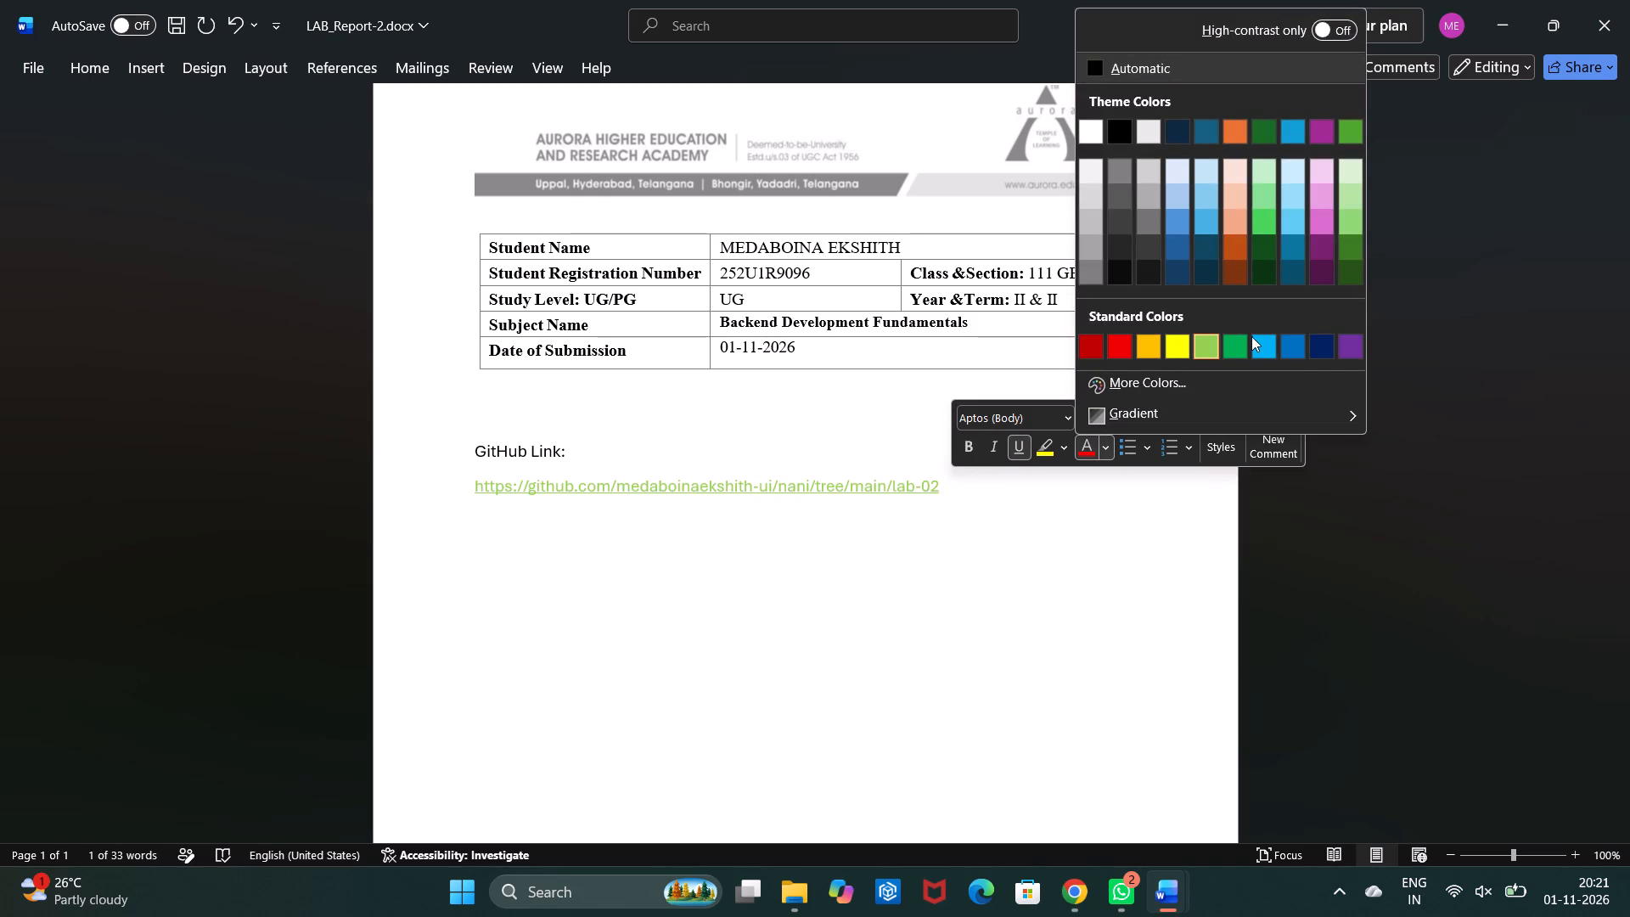
pyautogui.click(1256, 341)
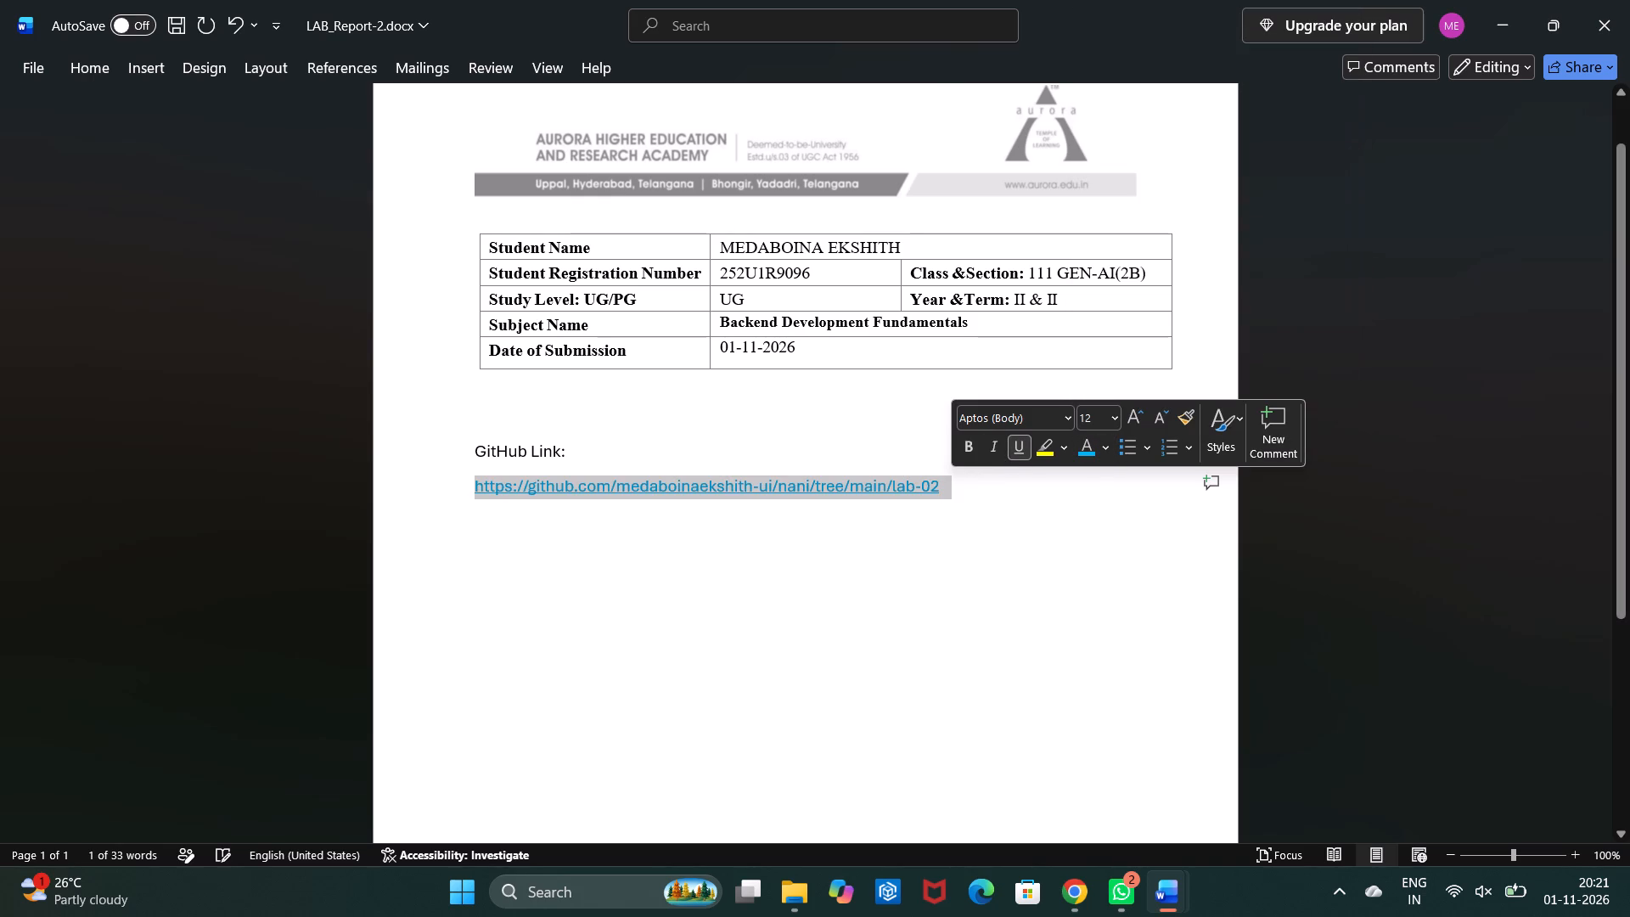
pyautogui.click(626, 492)
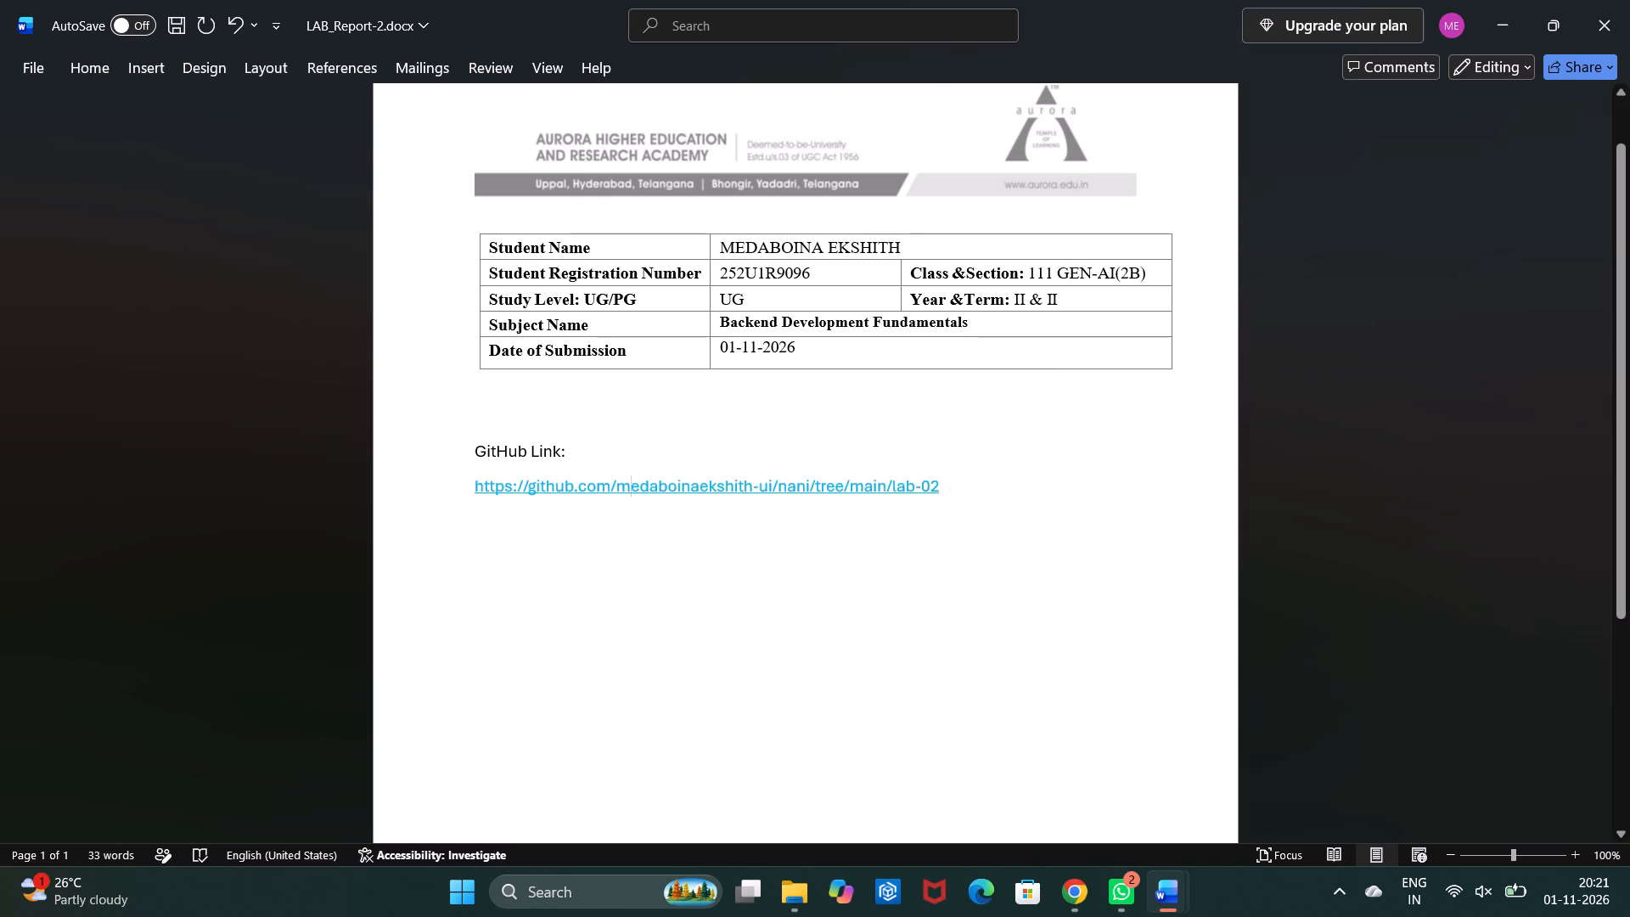
pyautogui.click(496, 492)
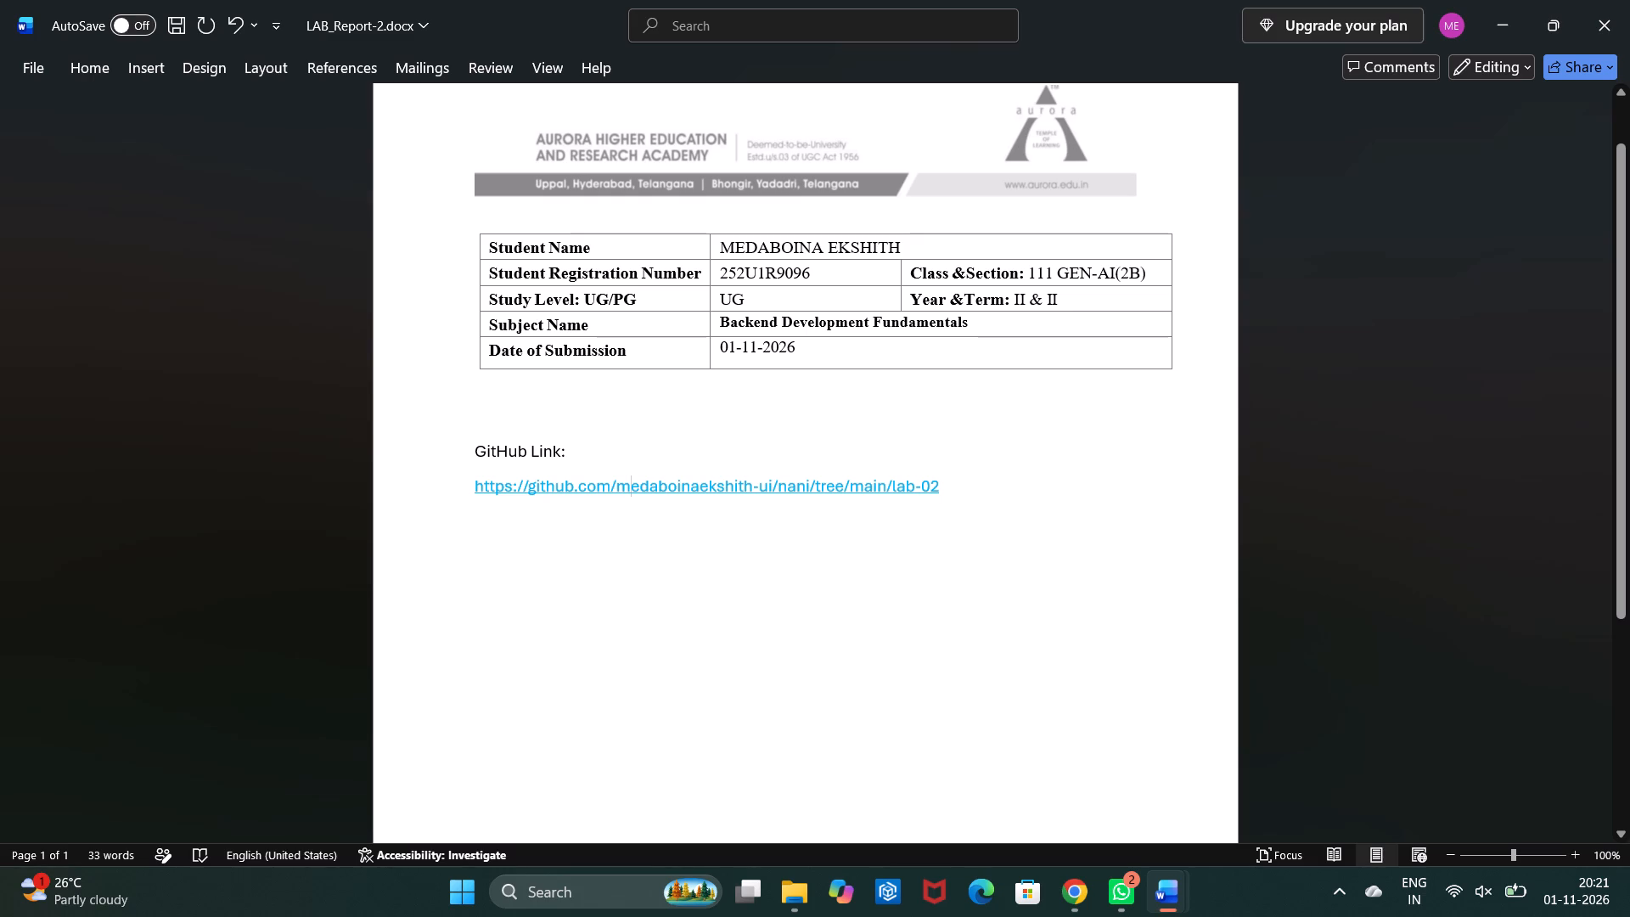
pyautogui.click(496, 492)
pyautogui.click(942, 491)
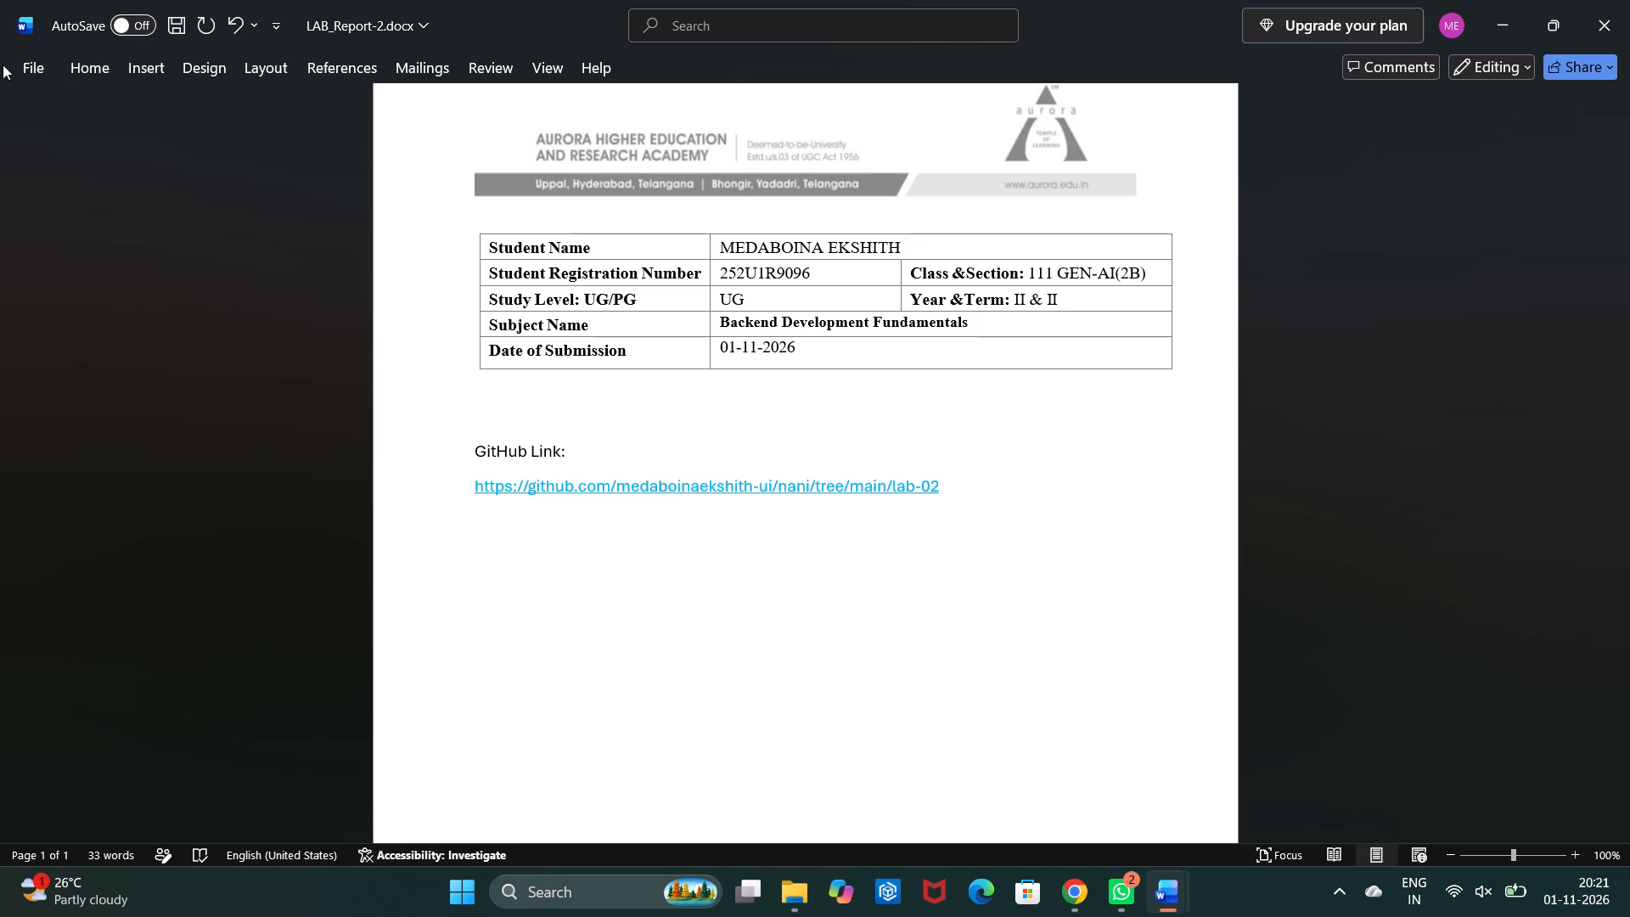
# Save LAB_Report-2 and minimize its window.
pyautogui.click(182, 30)
pyautogui.click(1522, 0)
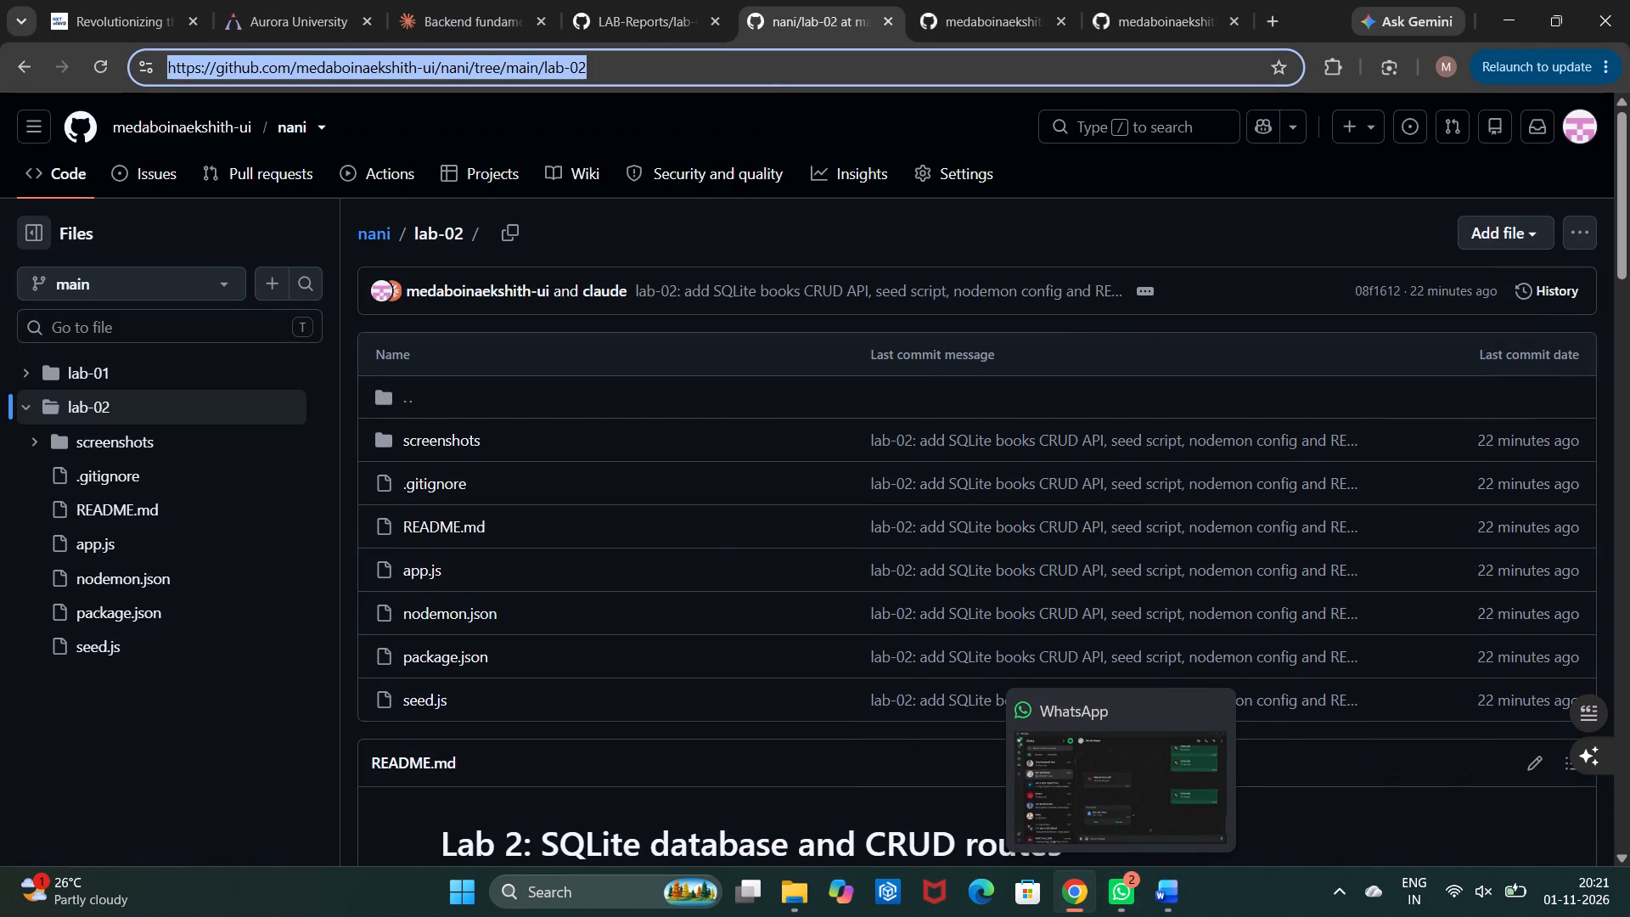
# Close the two leftover GitHub pages that follow the nani lab-02 folder page in Chrome.
pyautogui.click(977, 11)
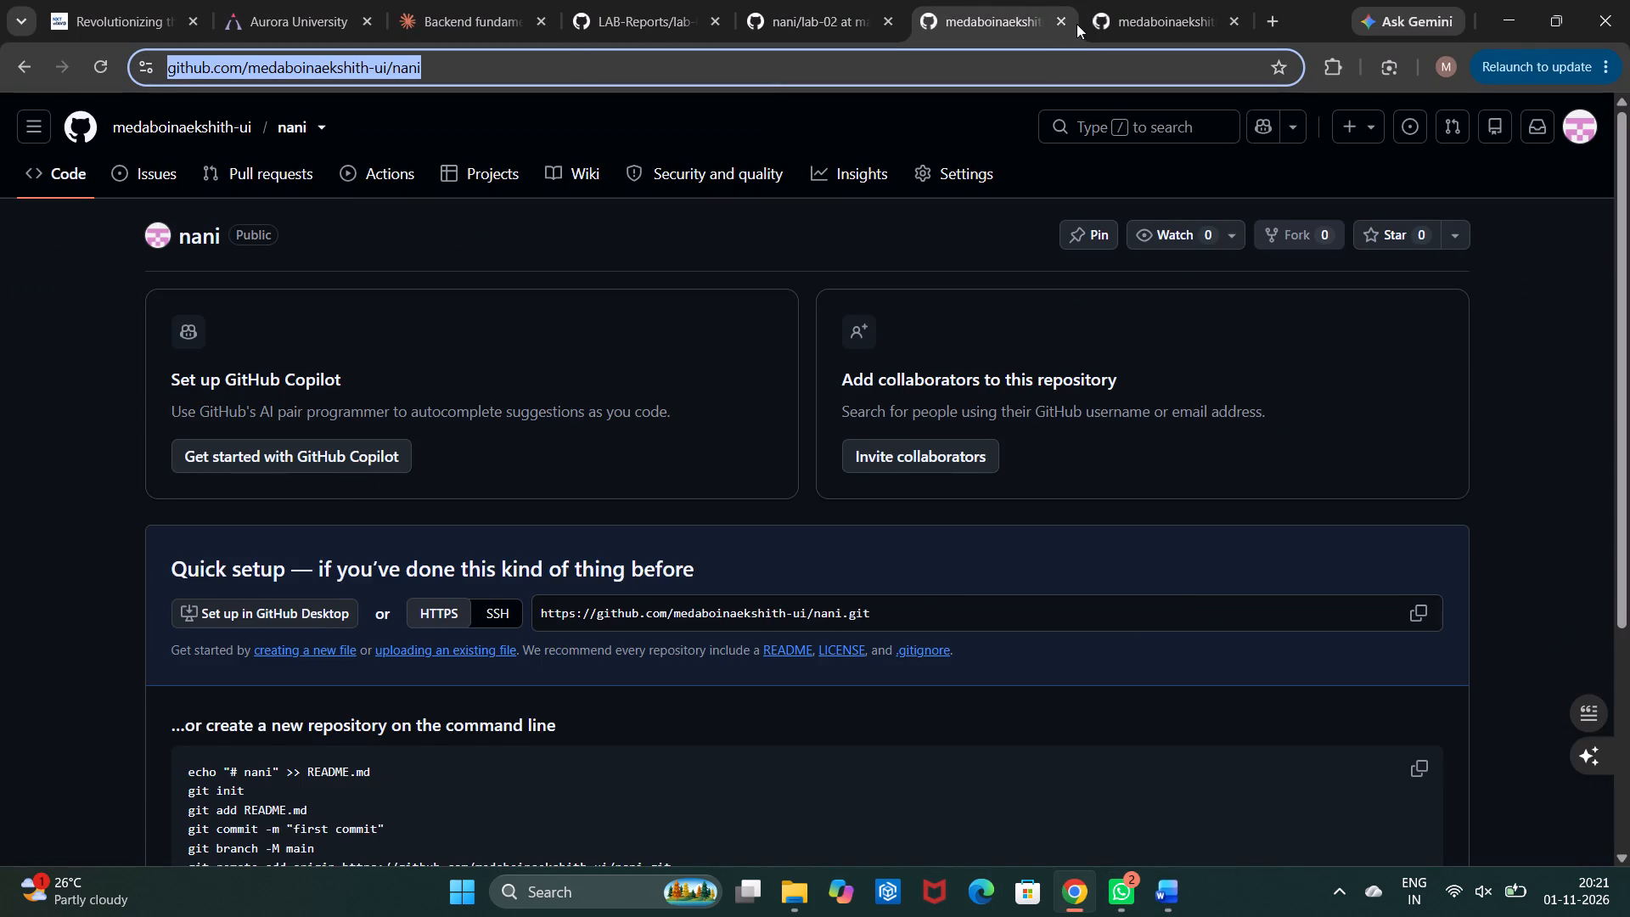
pyautogui.click(1056, 23)
pyautogui.click(1056, 23)
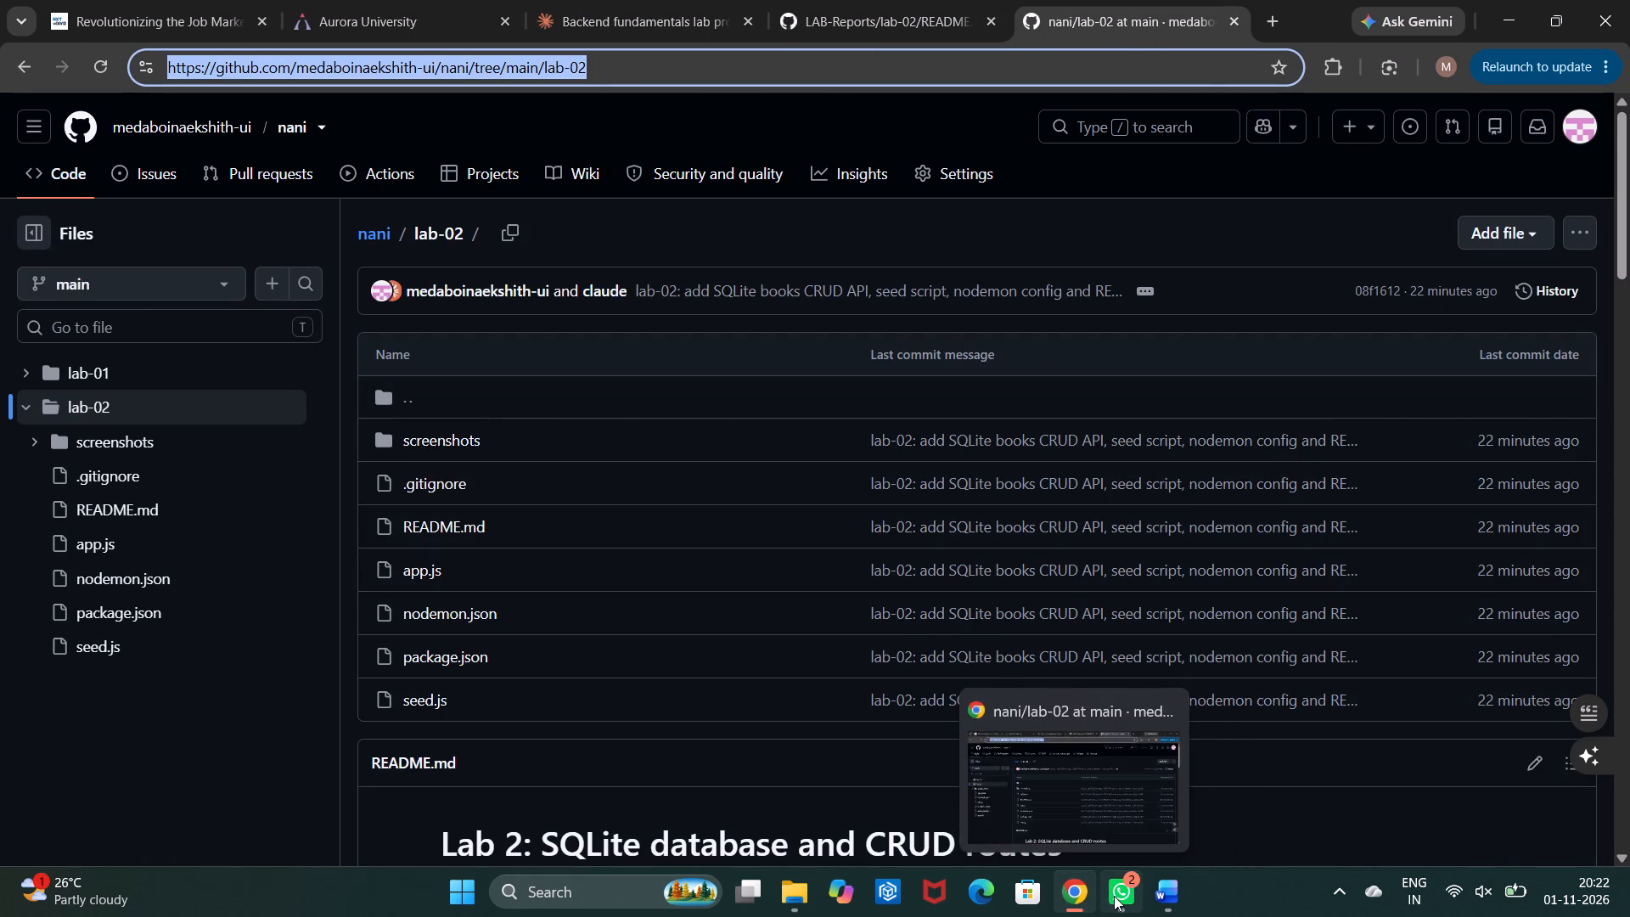
# Switch back to Word, save LAB_Report-2 again and close the document.
pyautogui.click(1116, 805)
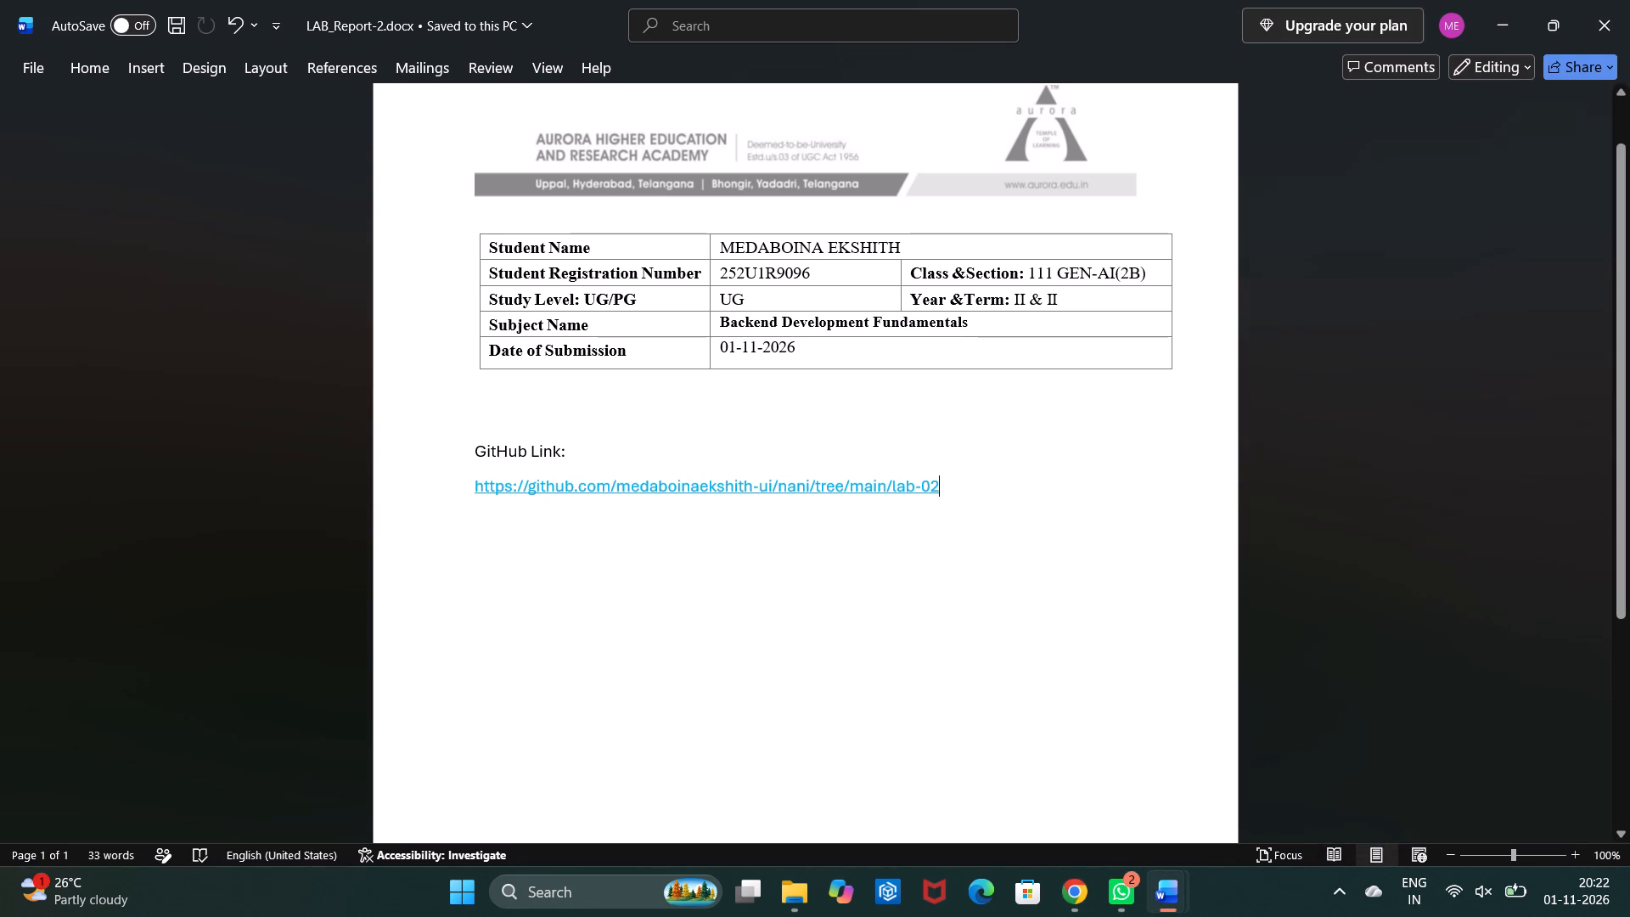
pyautogui.click(179, 22)
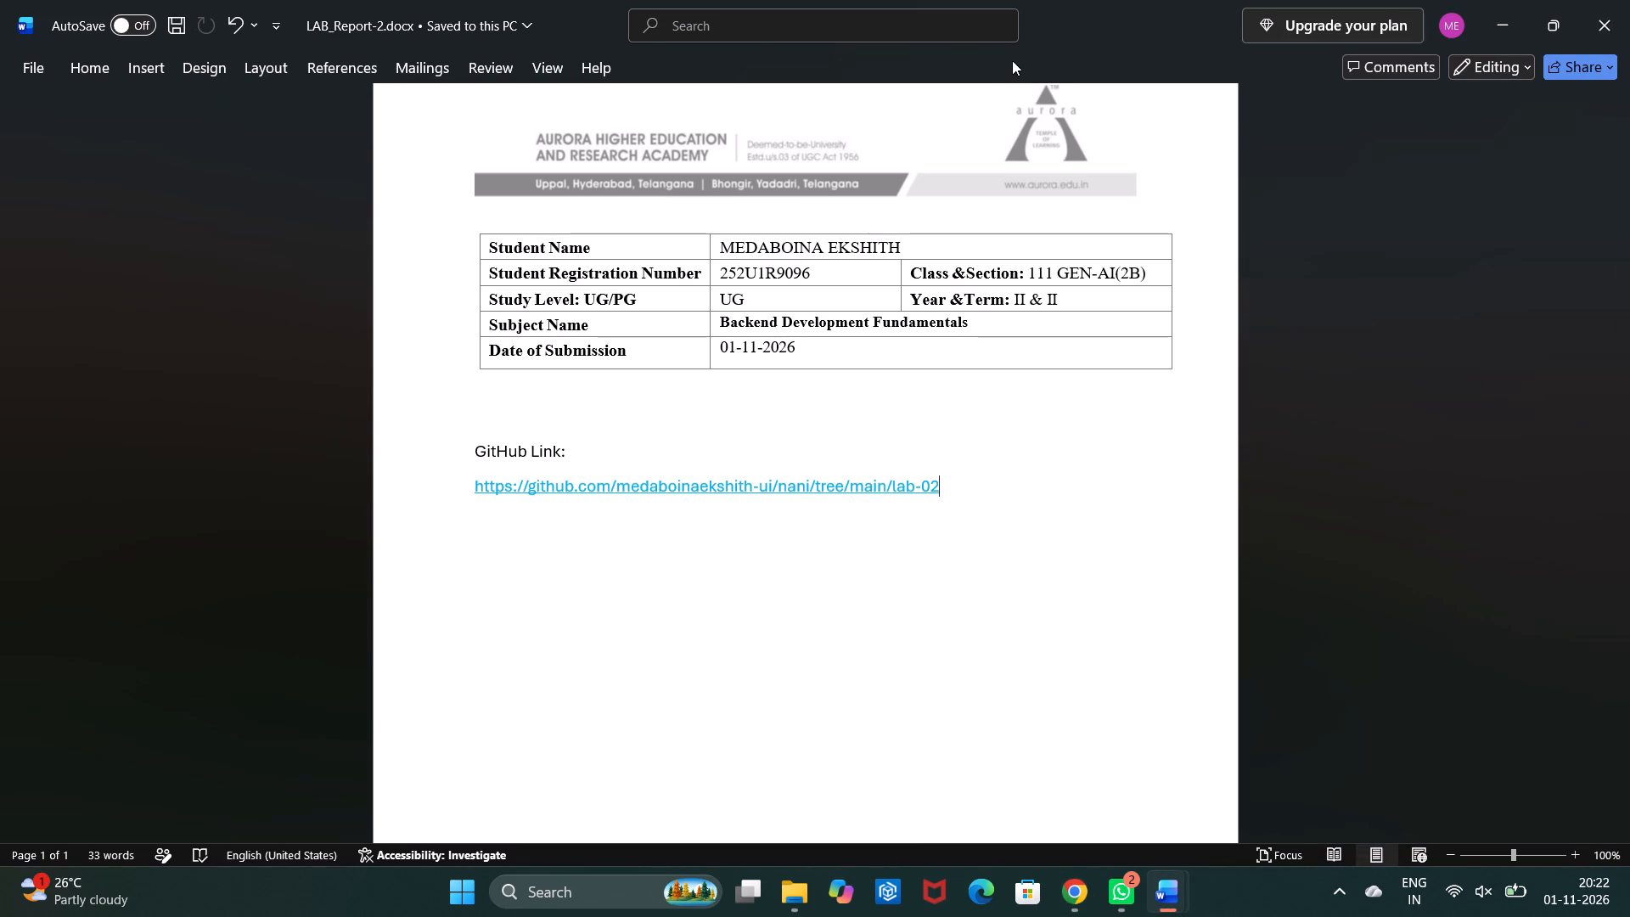
pyautogui.click(1628, 0)
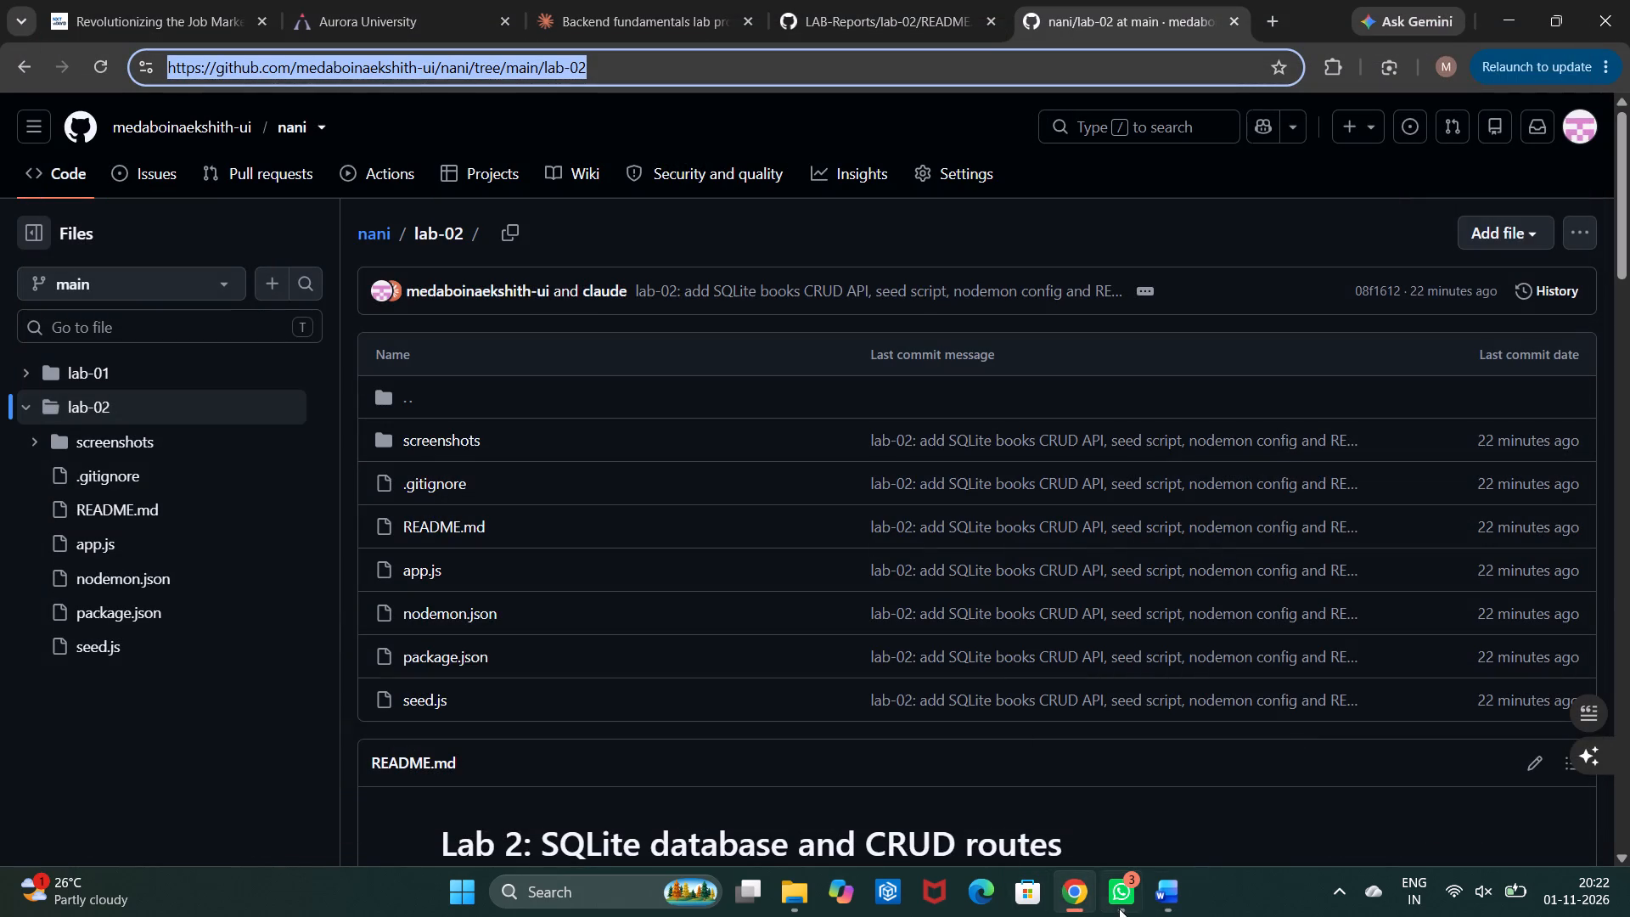
# Open a new blank browser page in Chrome.
pyautogui.click(1281, 19)
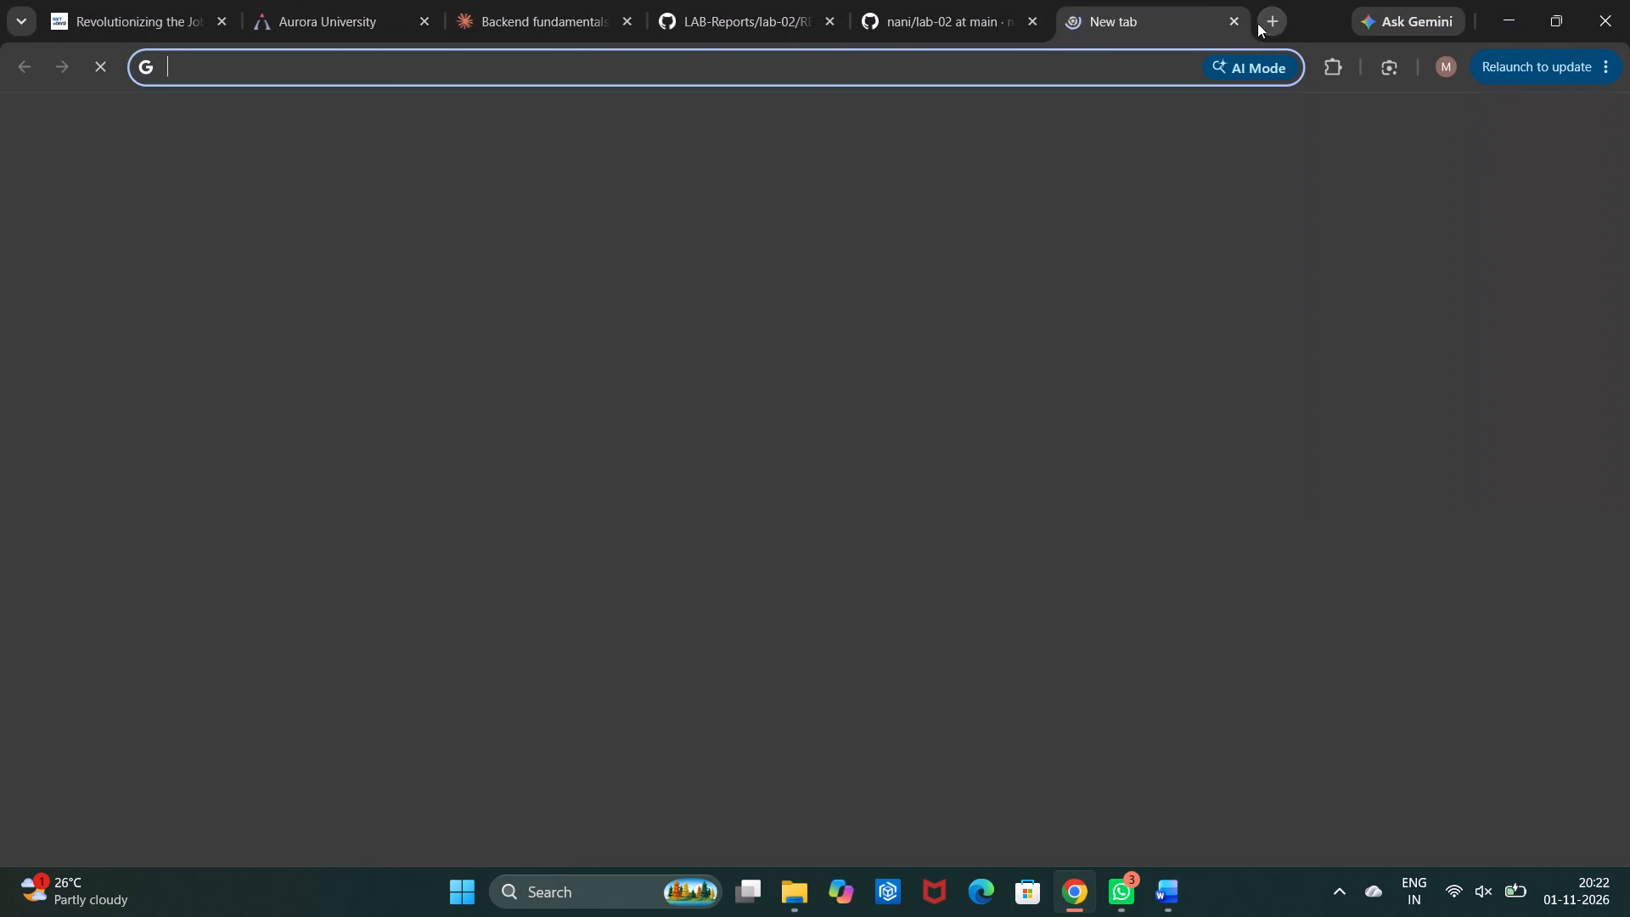
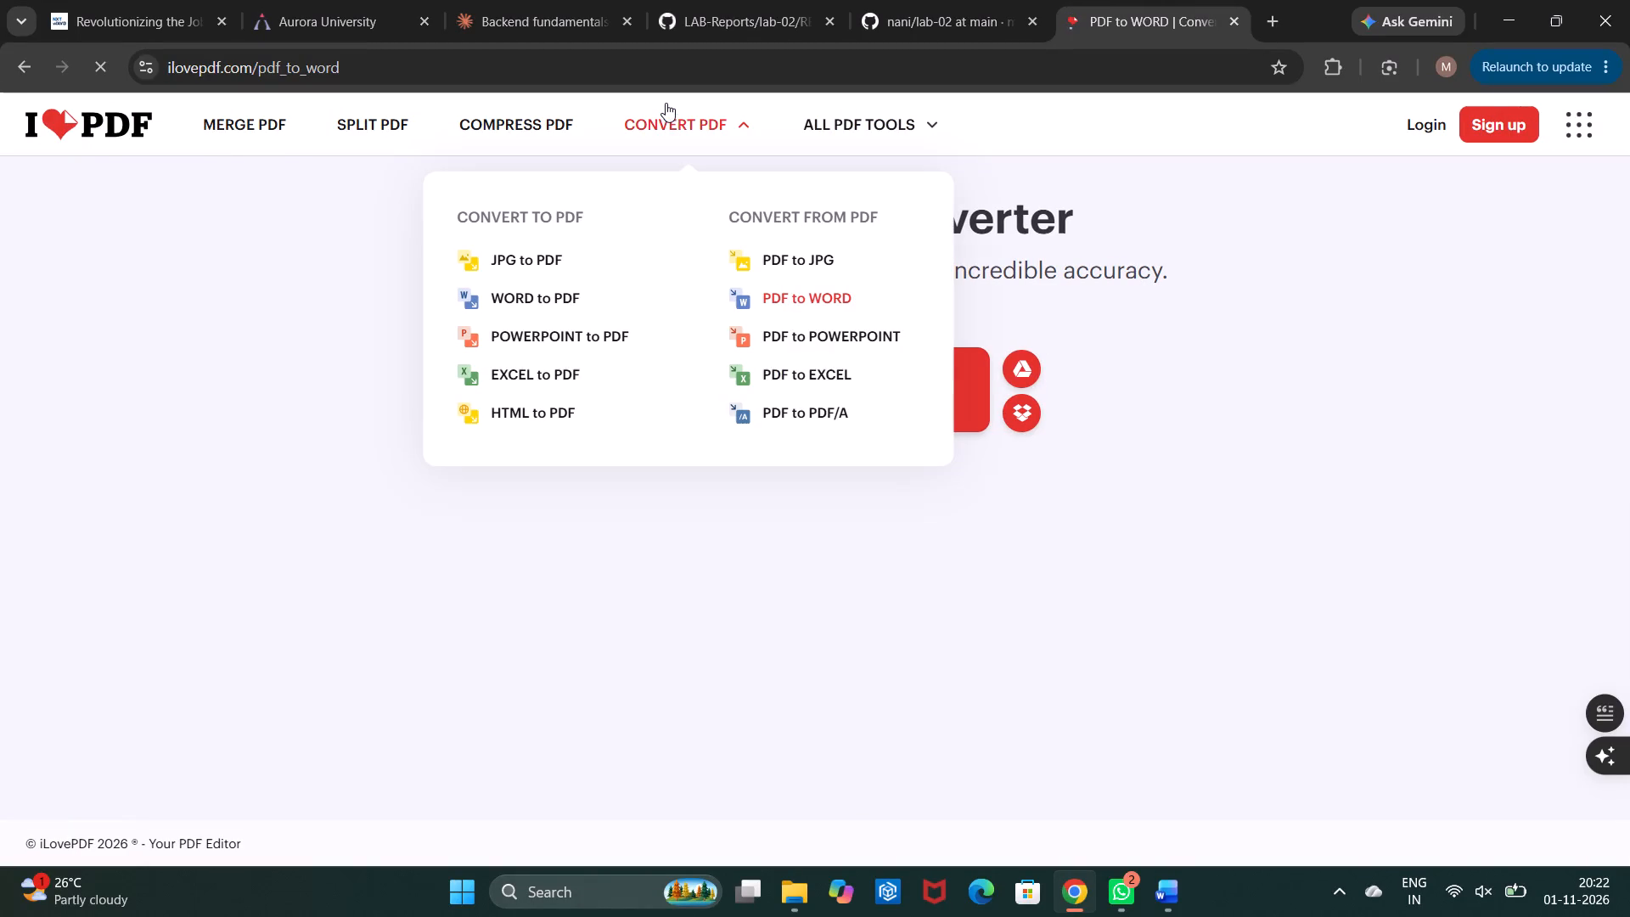
# Open the Word to PDF converter on the iLovePDF site.
pyautogui.click(576, 281)
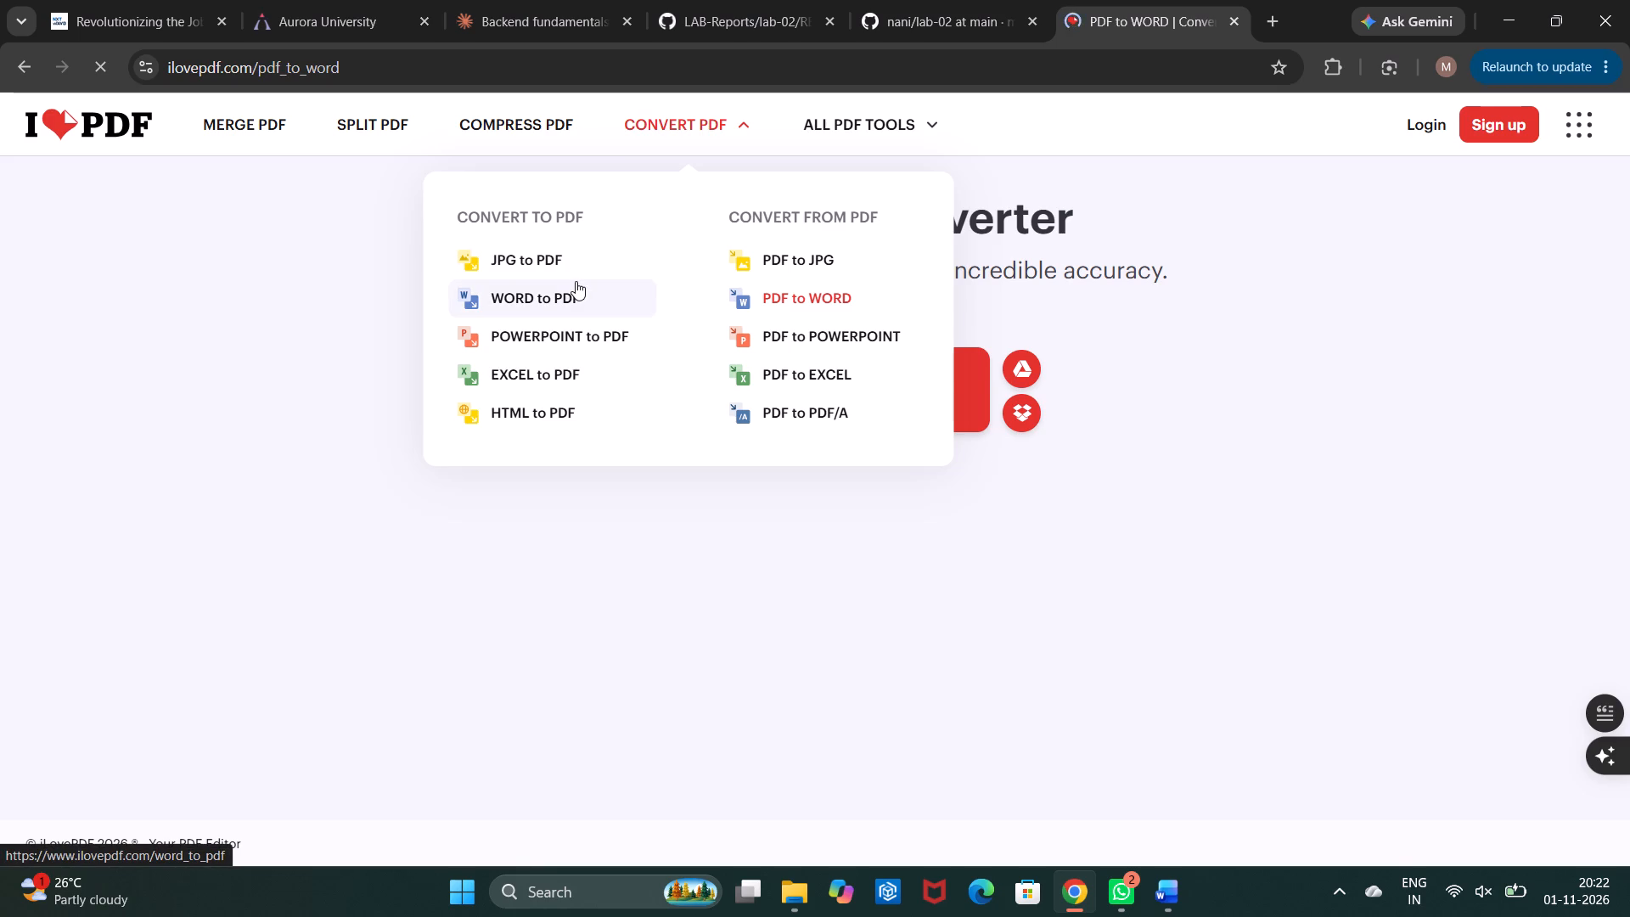
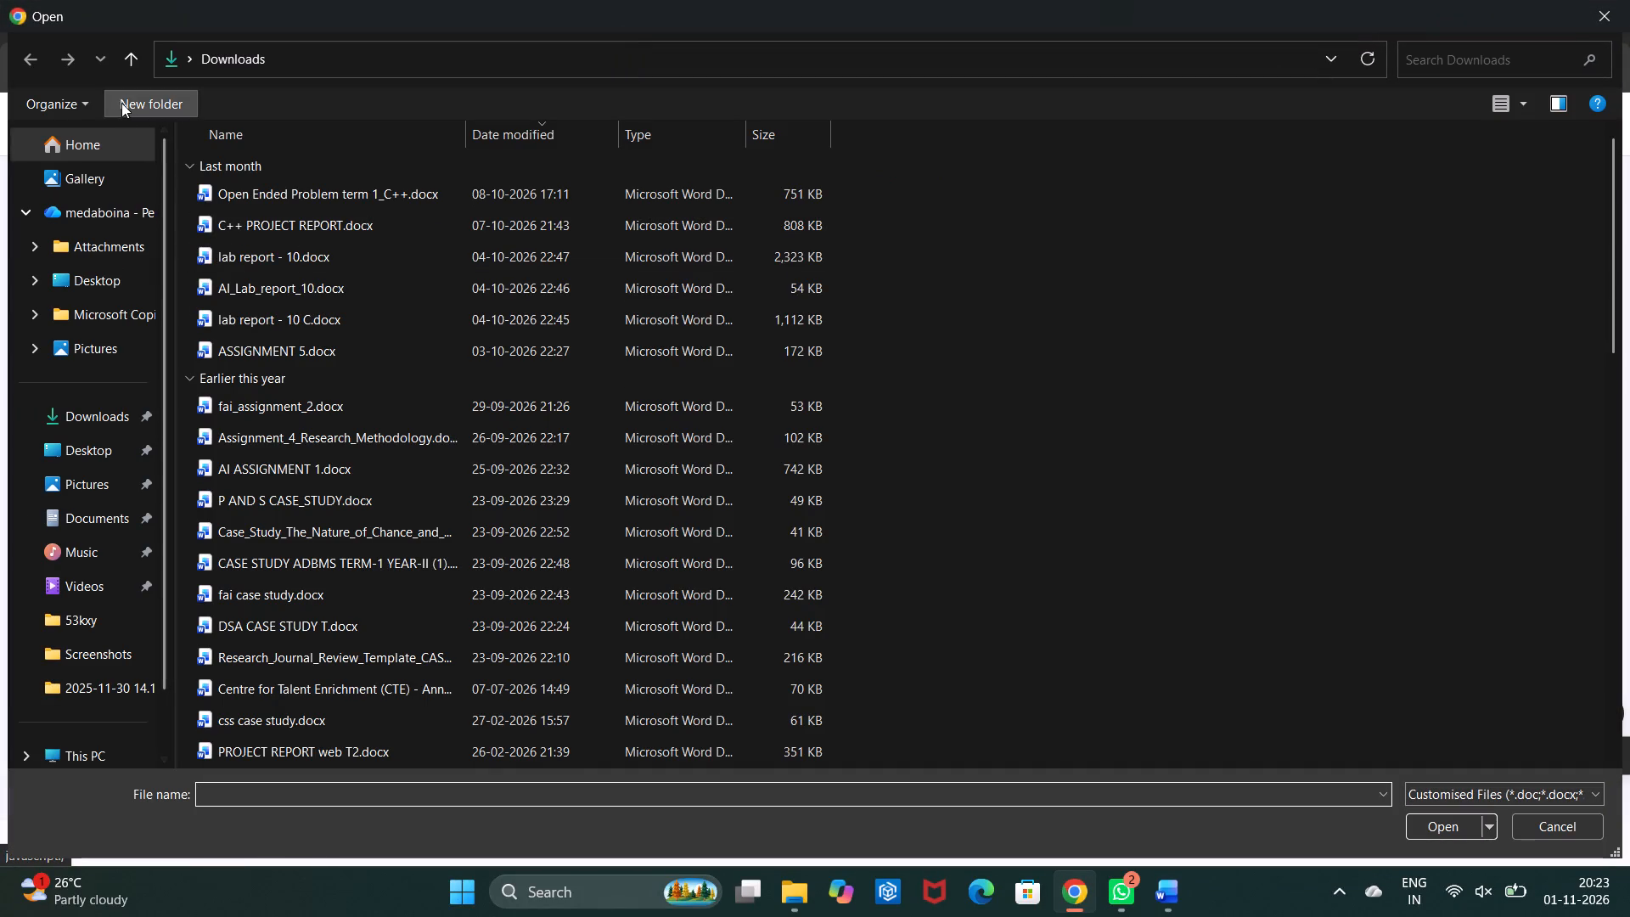
# Upload the recently edited LAB_Report-2.docx to the Word to PDF converter.
pyautogui.click(123, 145)
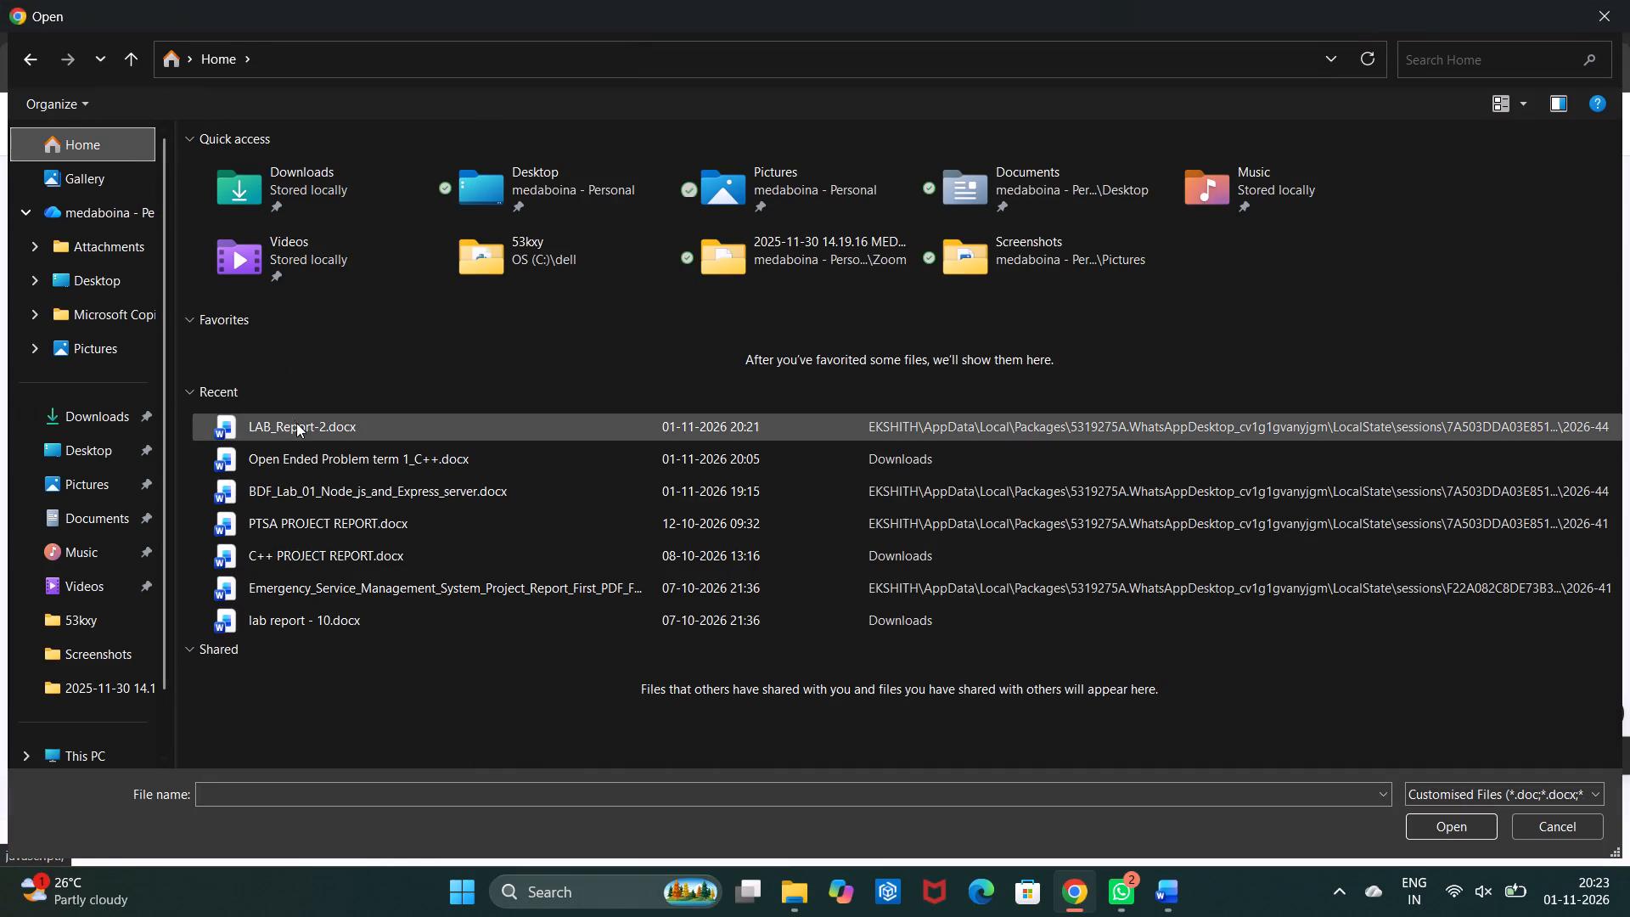
pyautogui.doubleClick(297, 422)
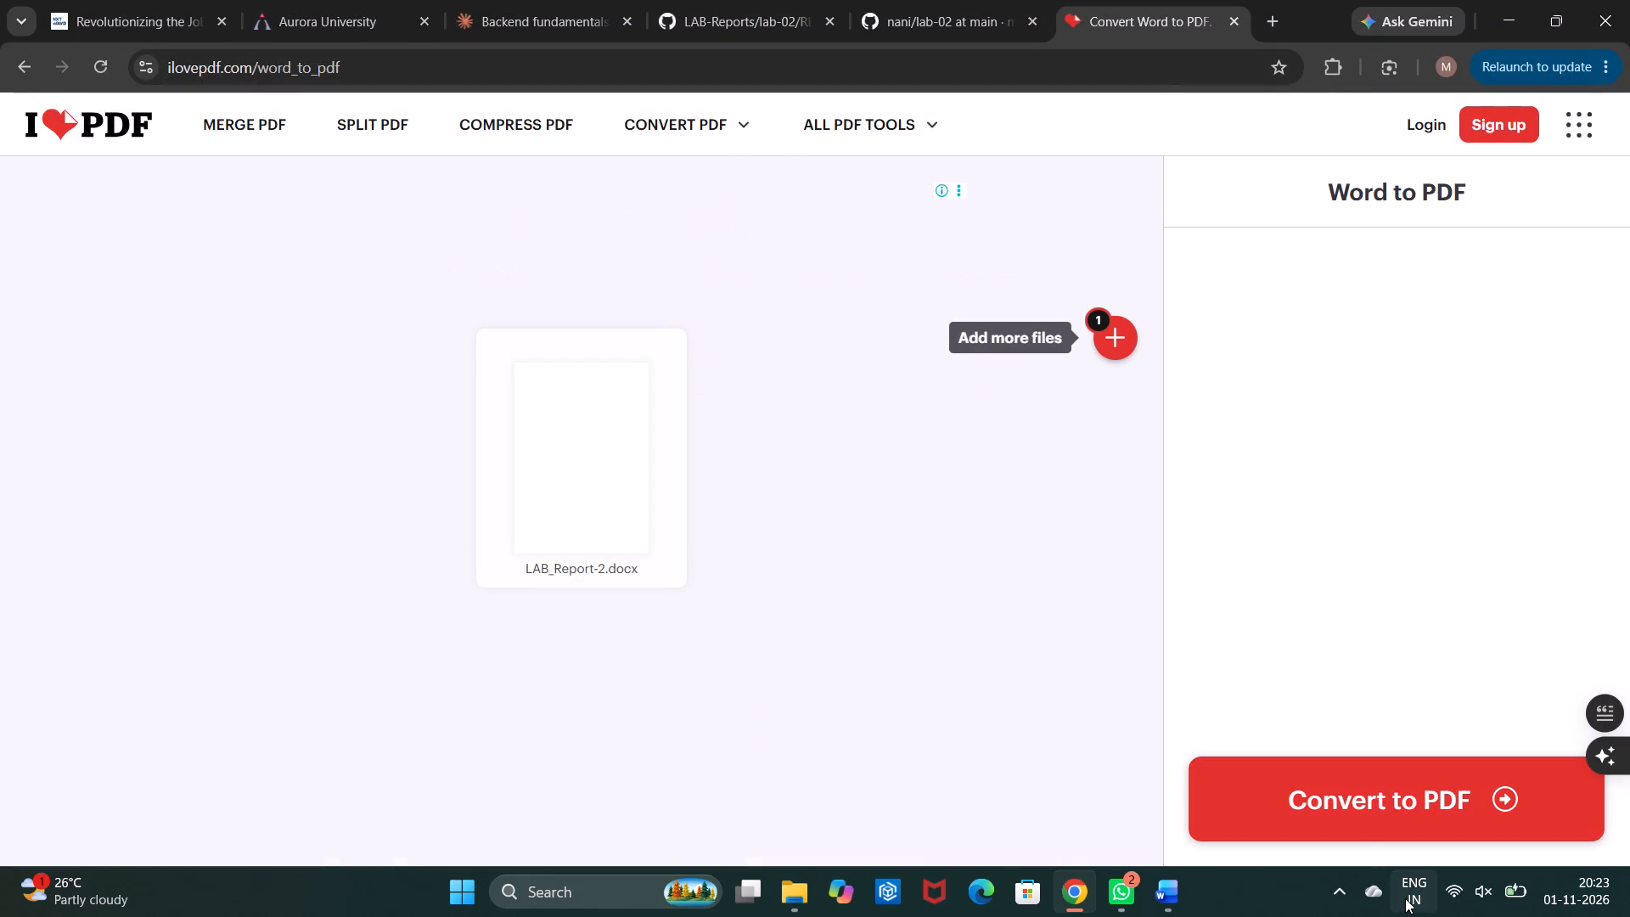
# Convert the uploaded LAB_Report-2.docx to PDF and download the converted file.
pyautogui.click(1352, 827)
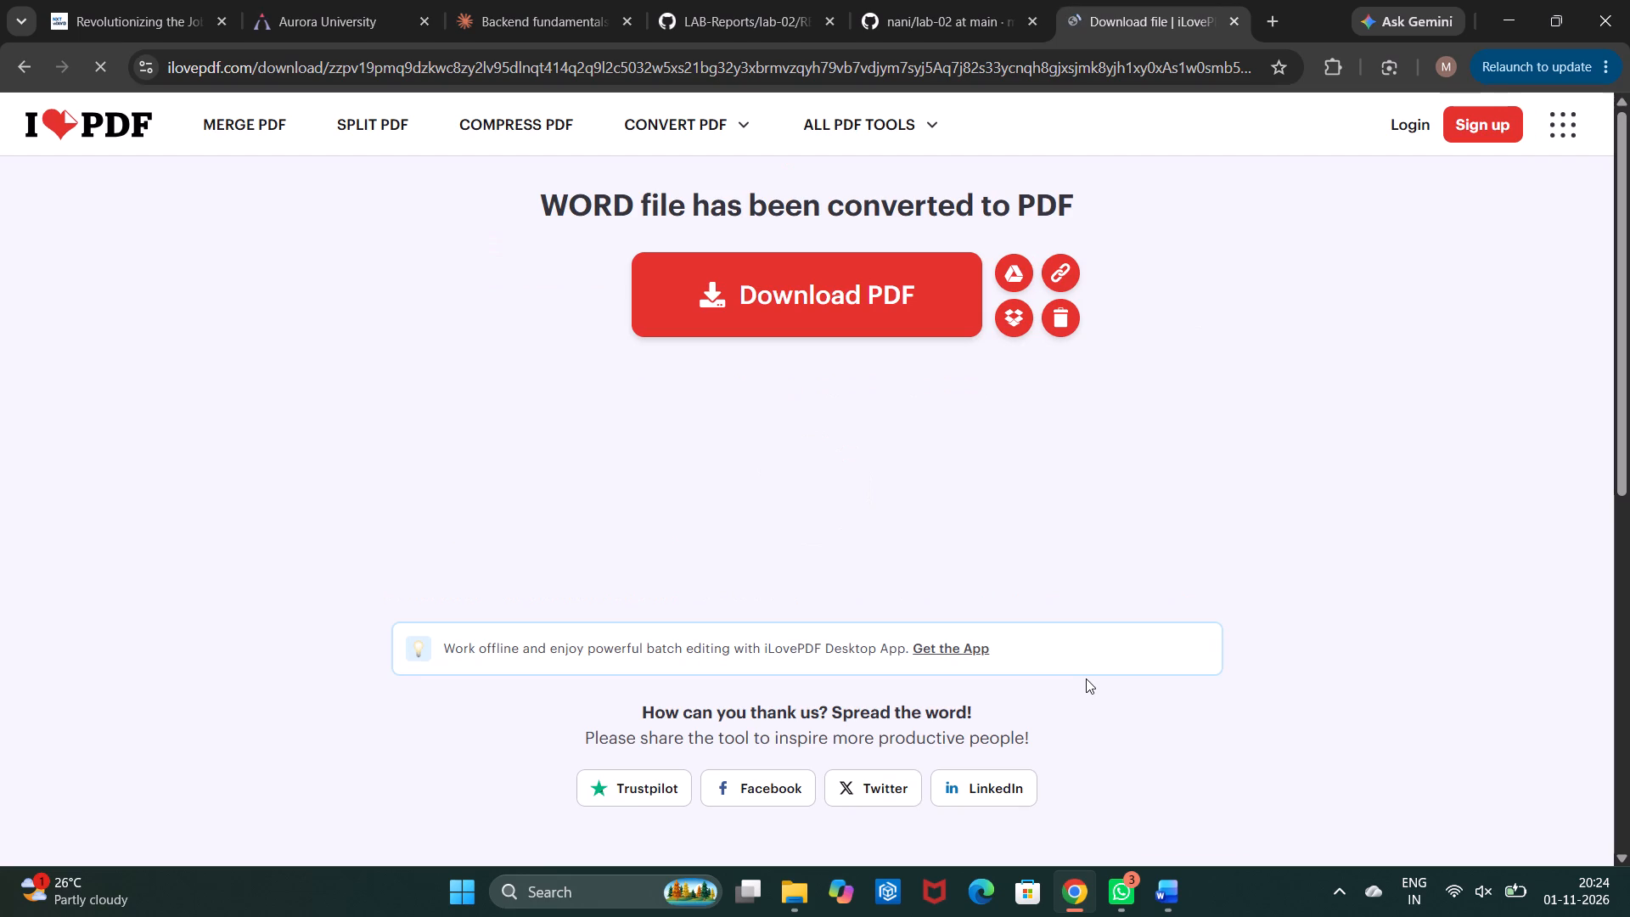
pyautogui.click(837, 322)
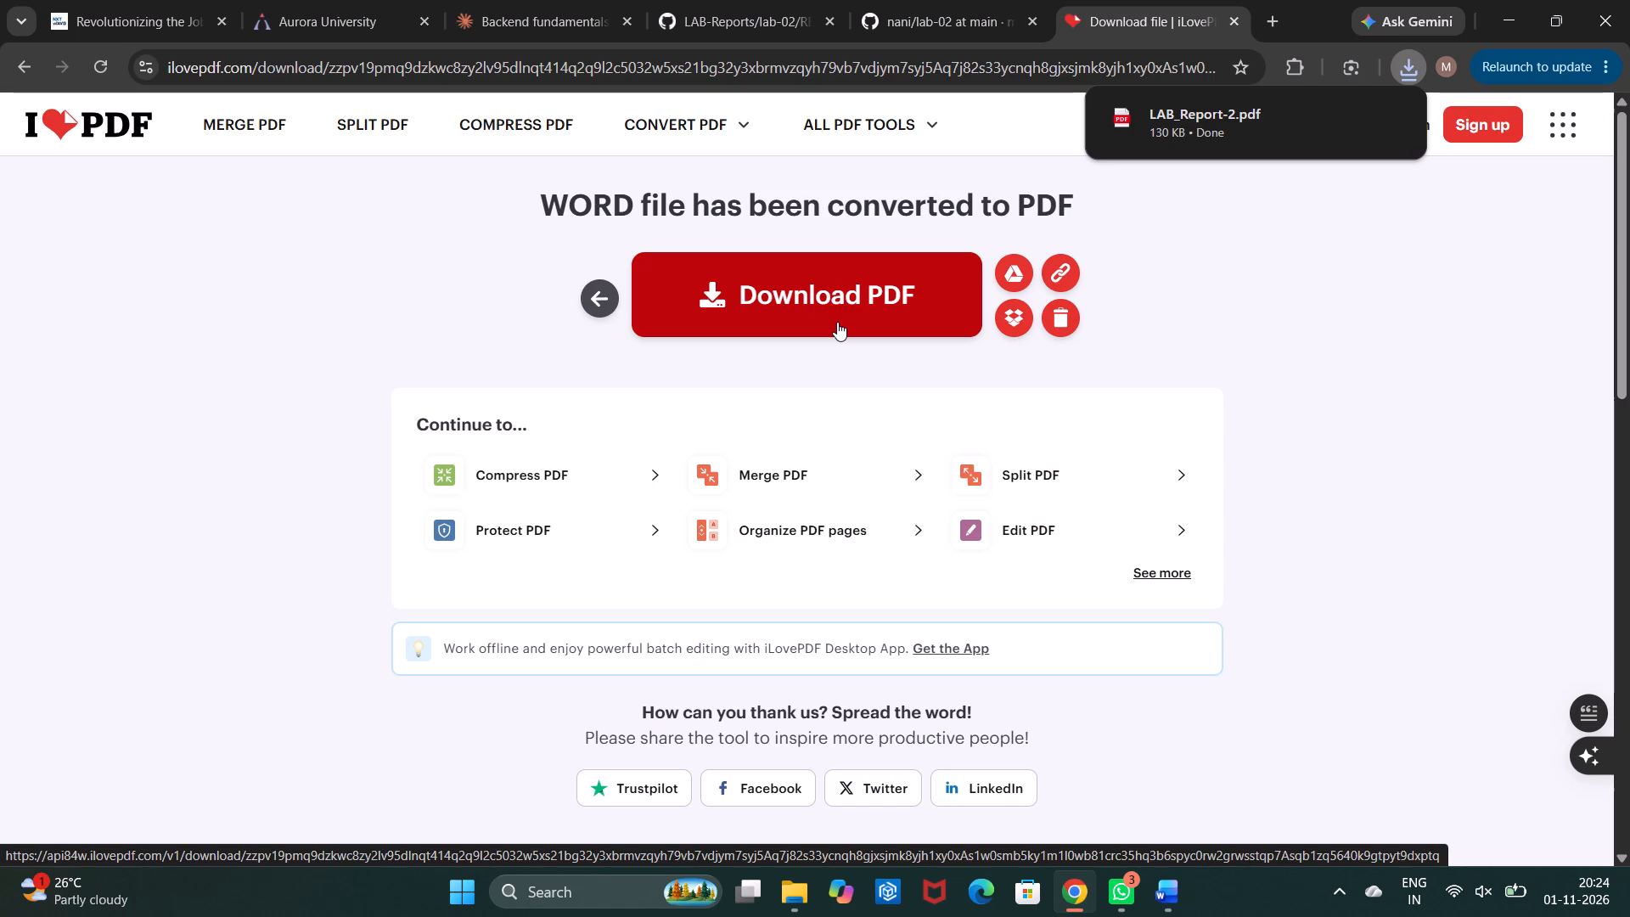
# Open the downloaded LAB_Report-2.pdf, test its GitHub link to the lab-02 folder, and close the PDF.
pyautogui.click(1178, 121)
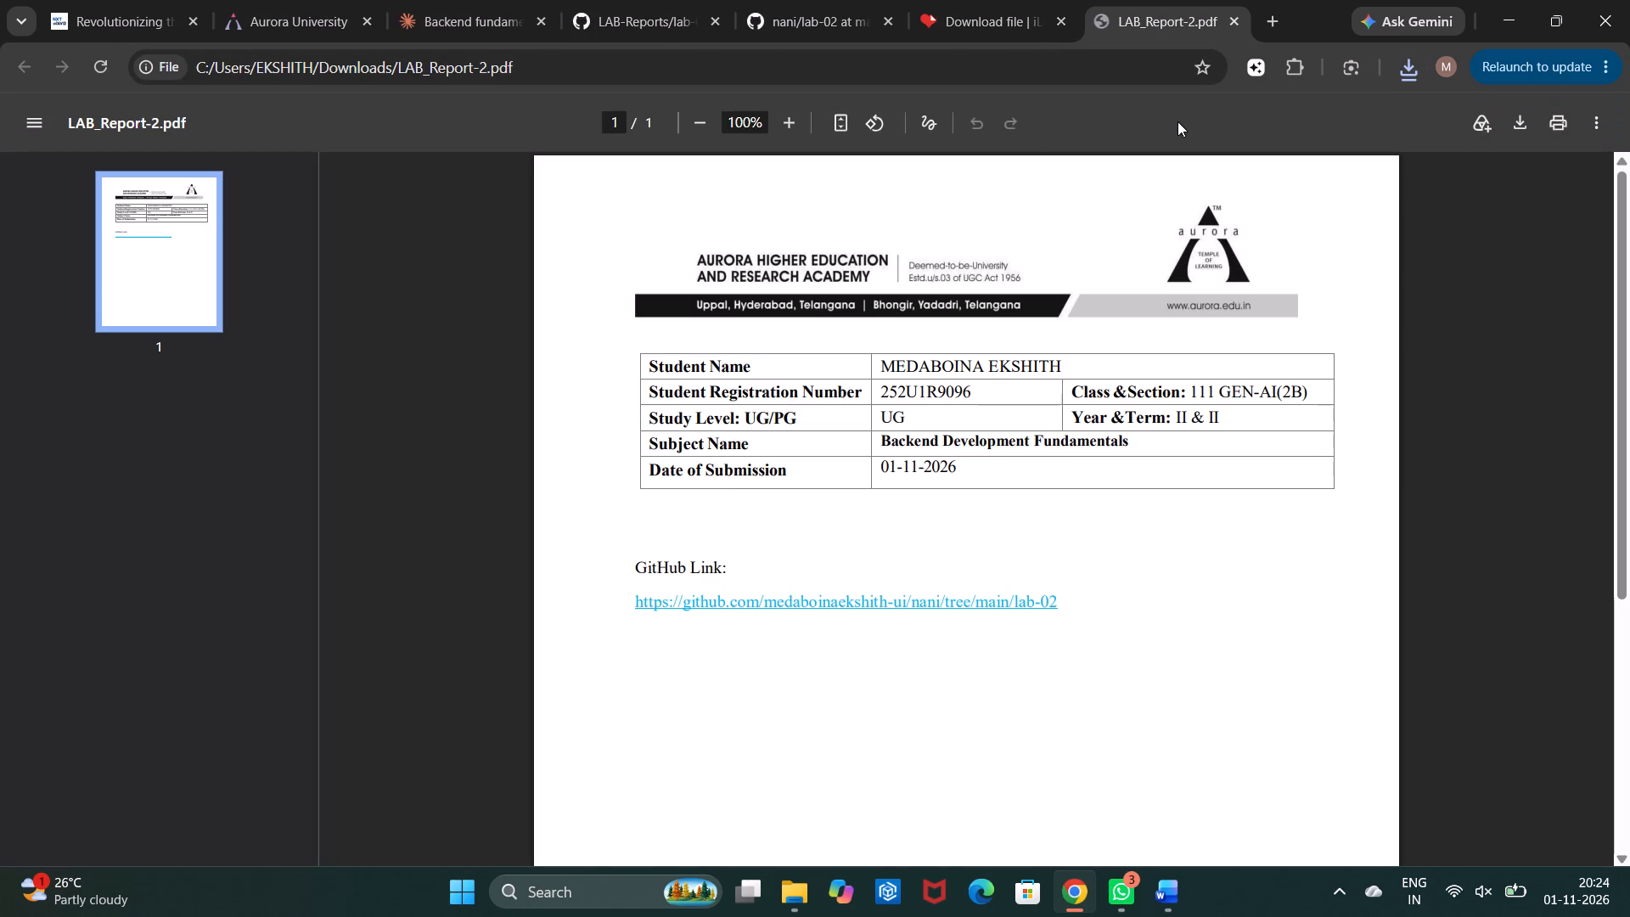
pyautogui.click(771, 612)
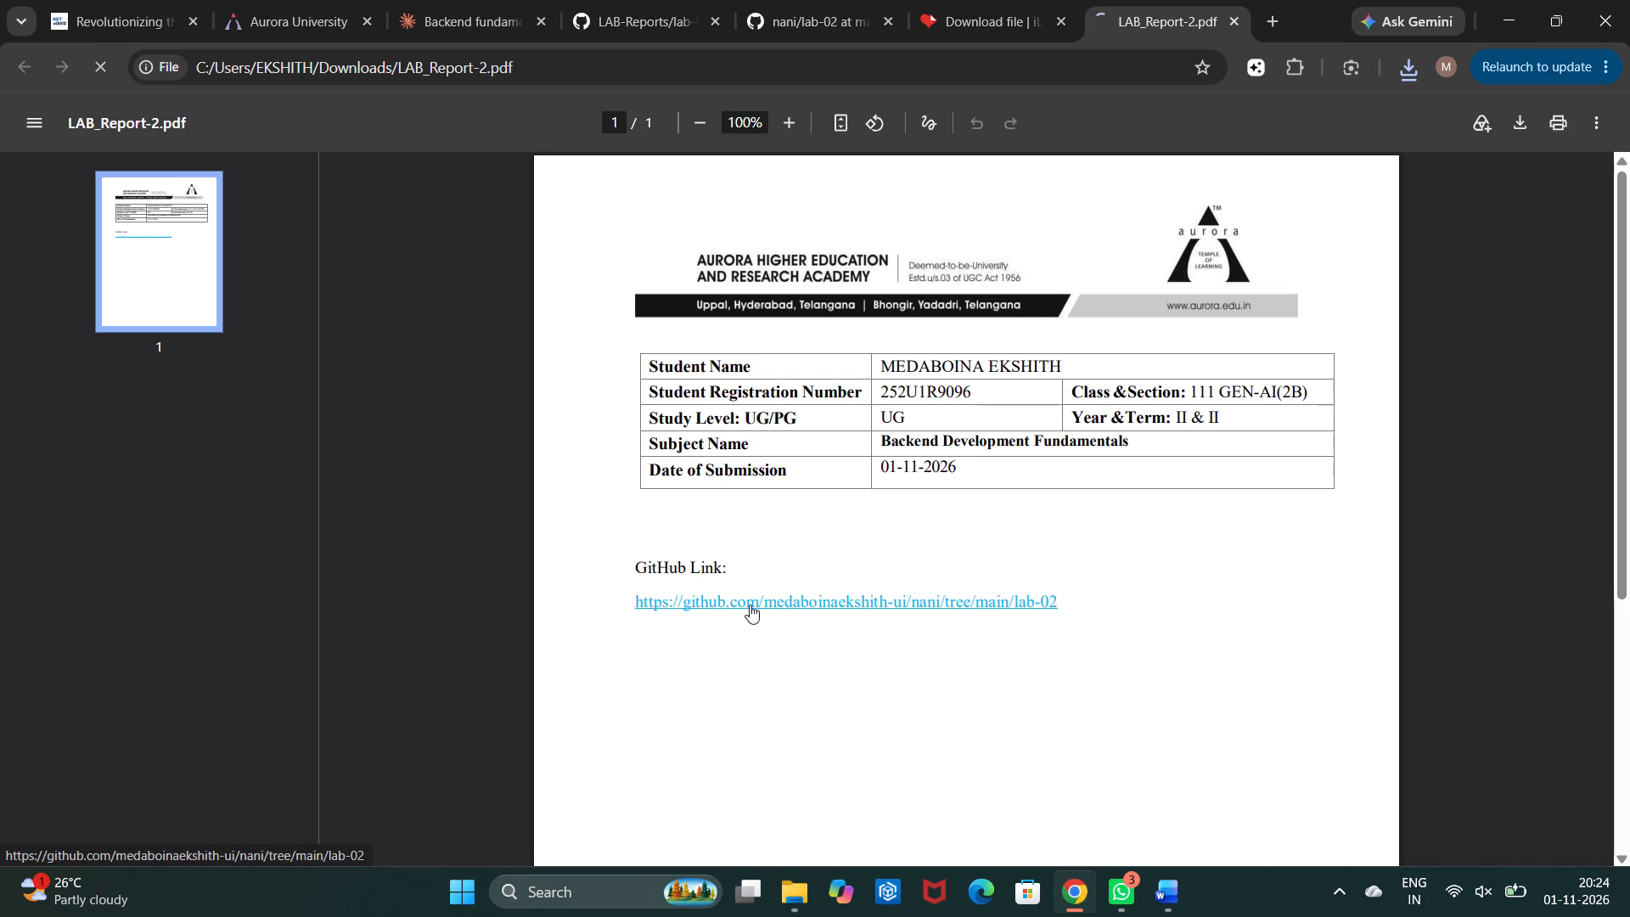
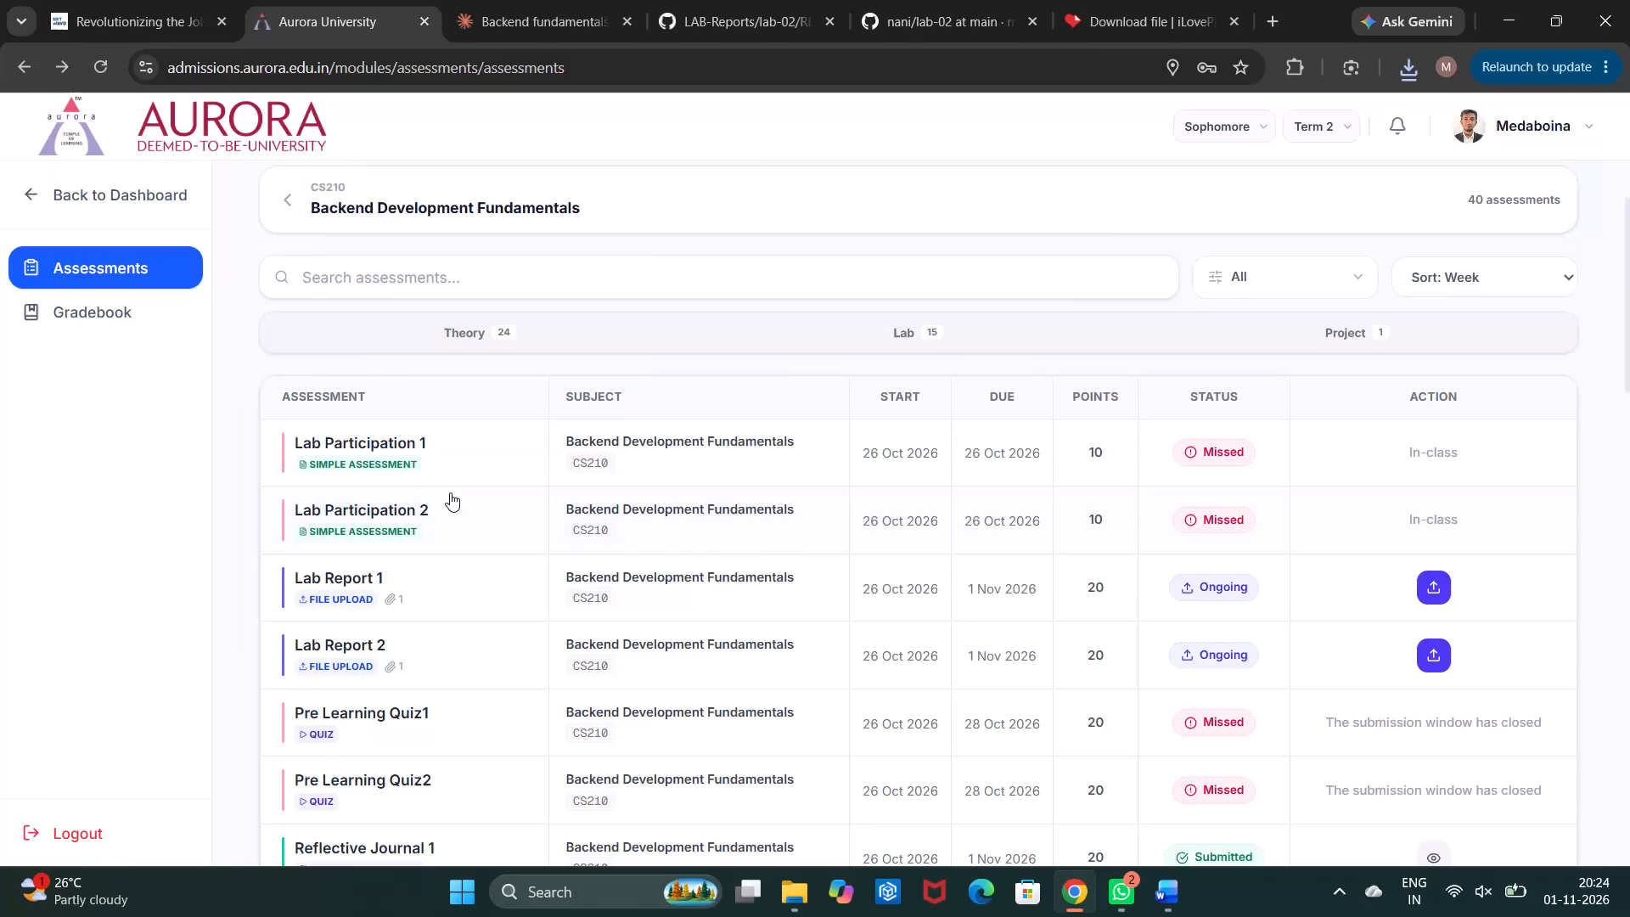
# Upload LAB_Report-2.pdf from the Downloads folder as the submission for the Lab Report 1 assessment in Backend Development Fundamentals.
pyautogui.hscroll(3, 450, 492)
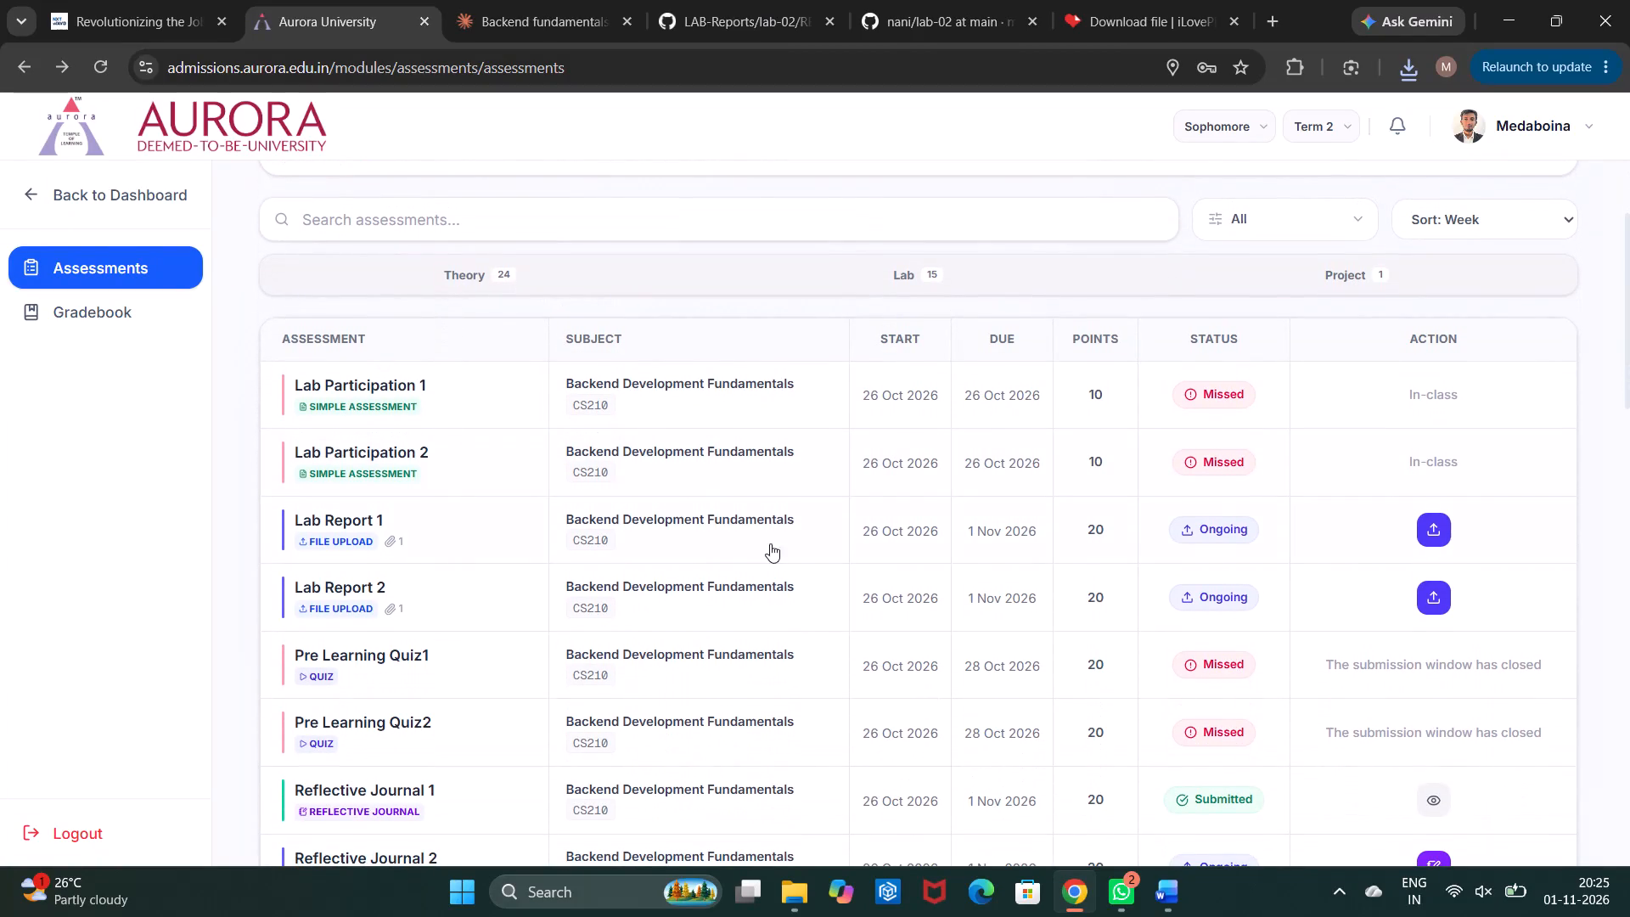
pyautogui.click(1442, 527)
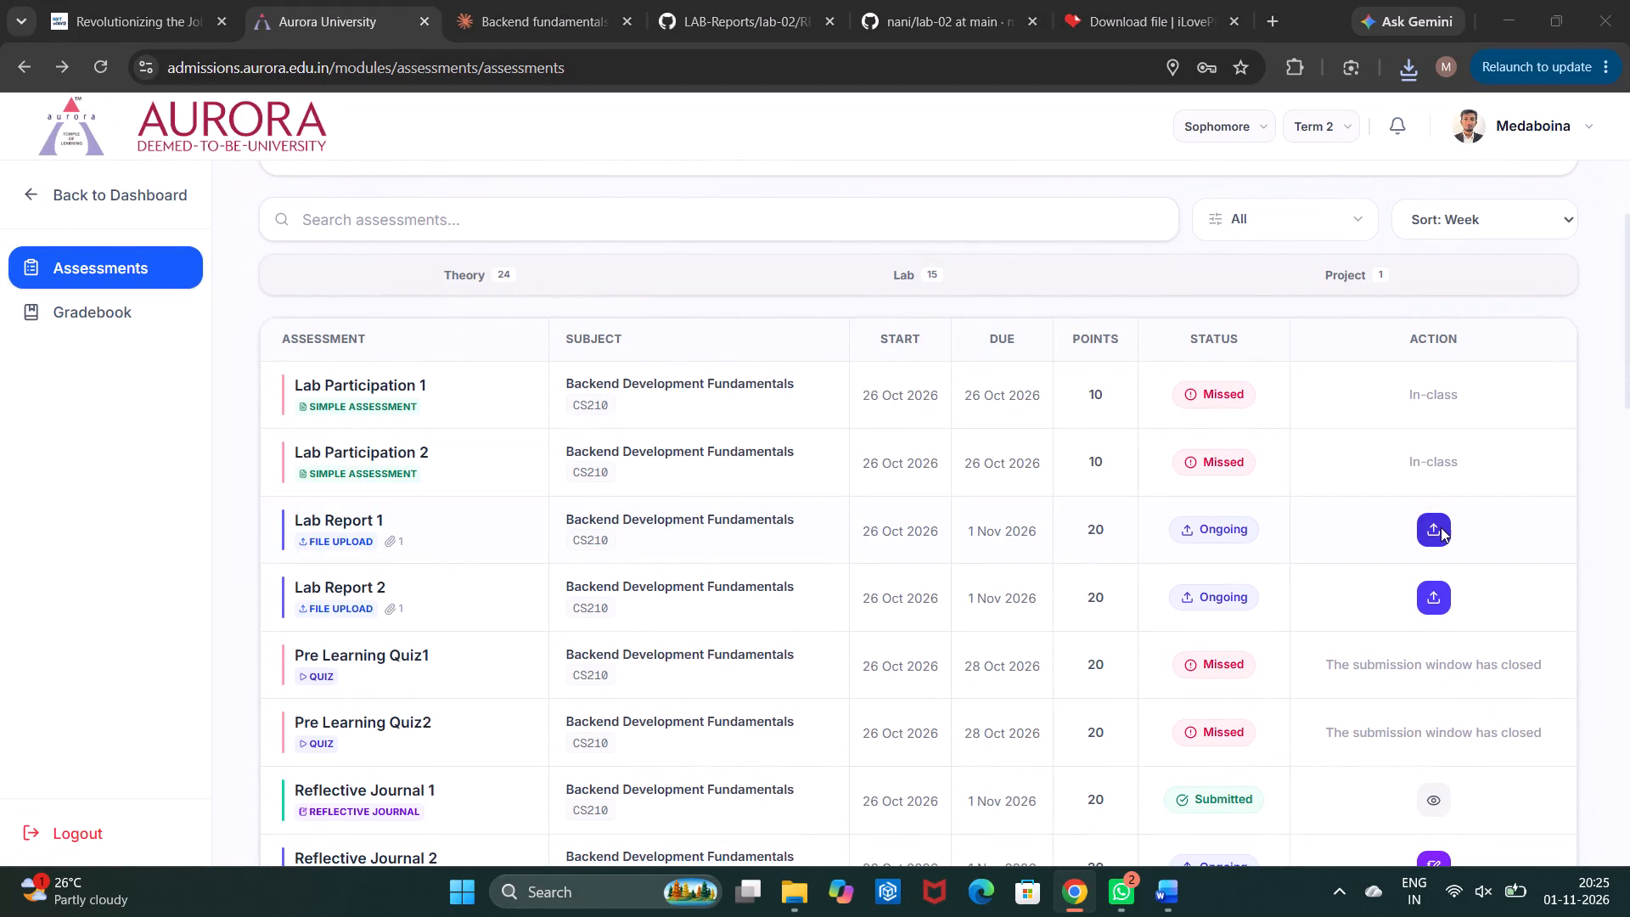
pyautogui.click(1425, 532)
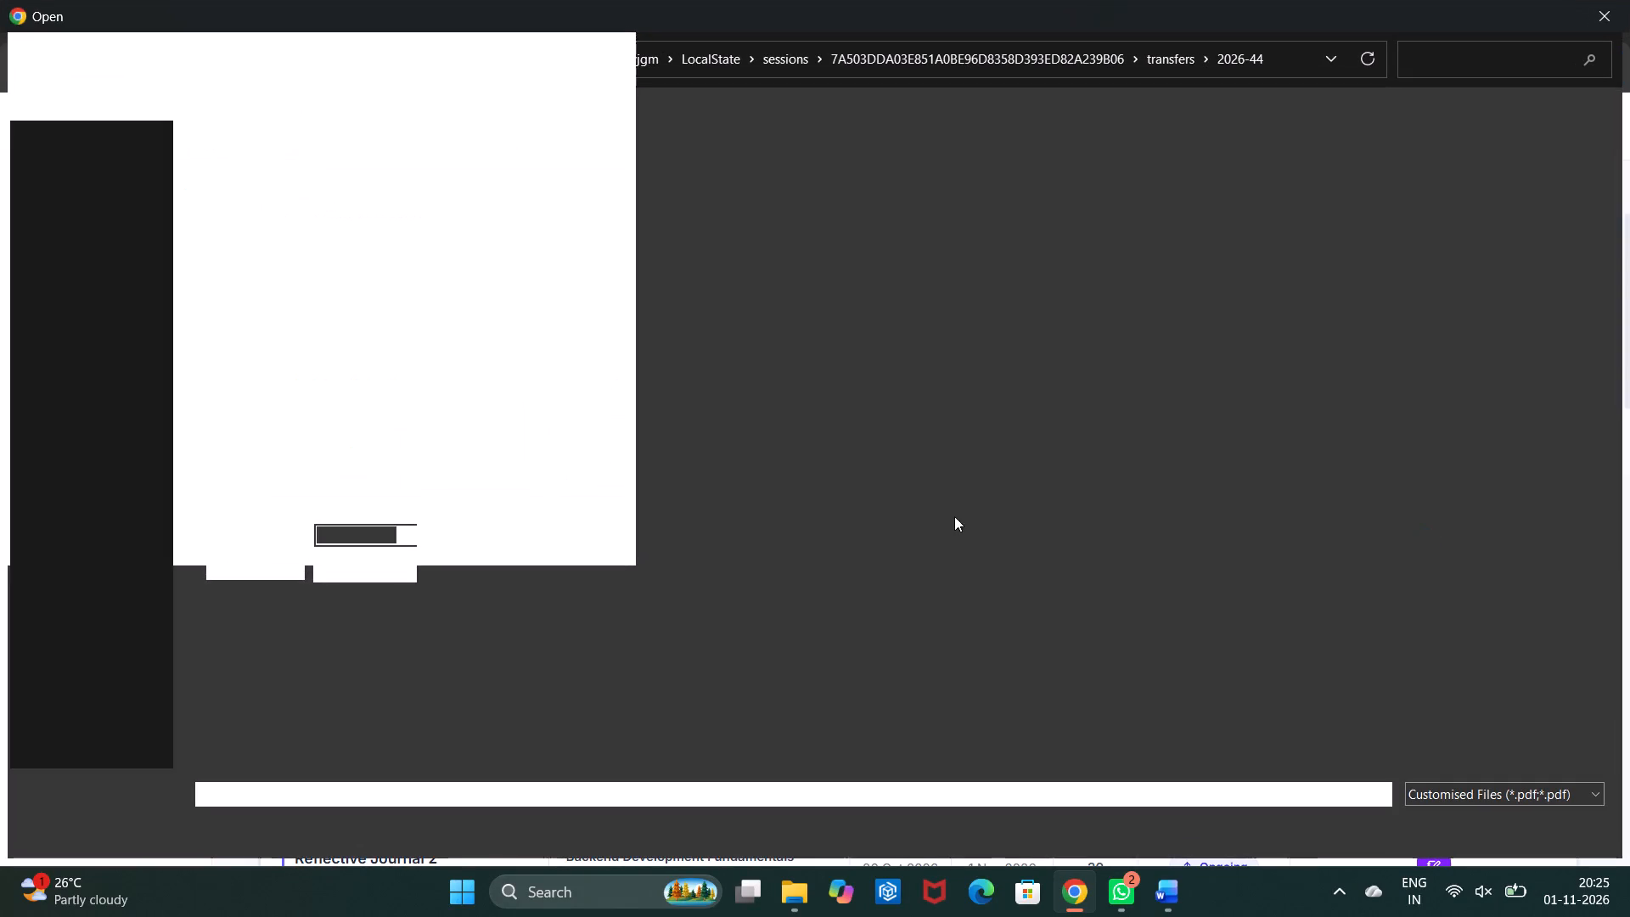
pyautogui.click(101, 402)
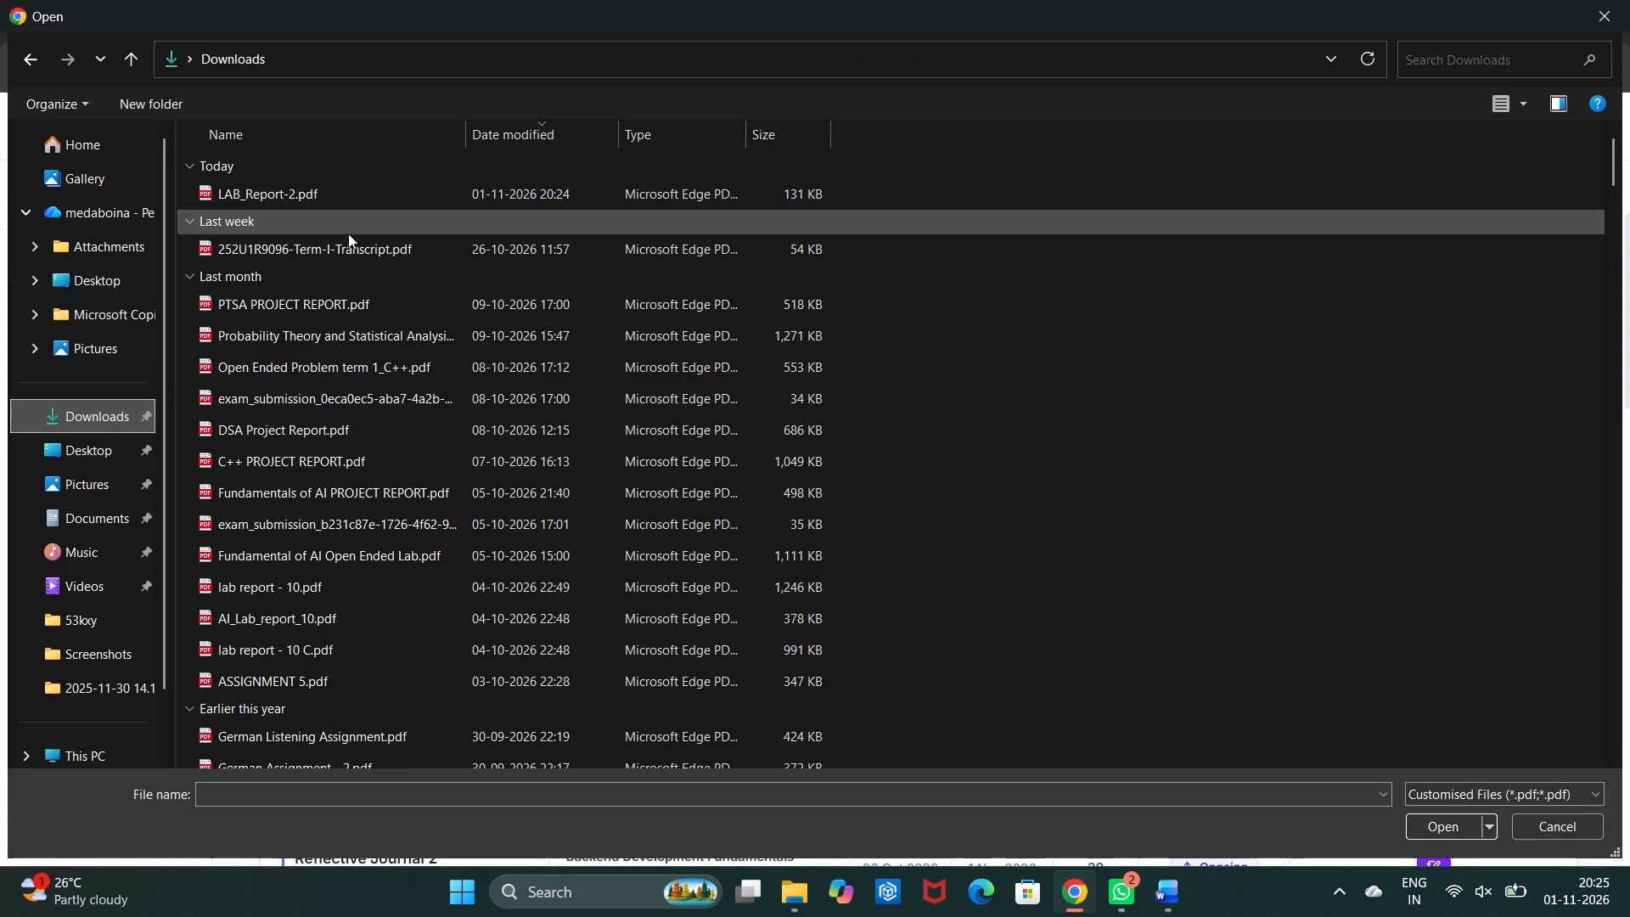
pyautogui.doubleClick(340, 202)
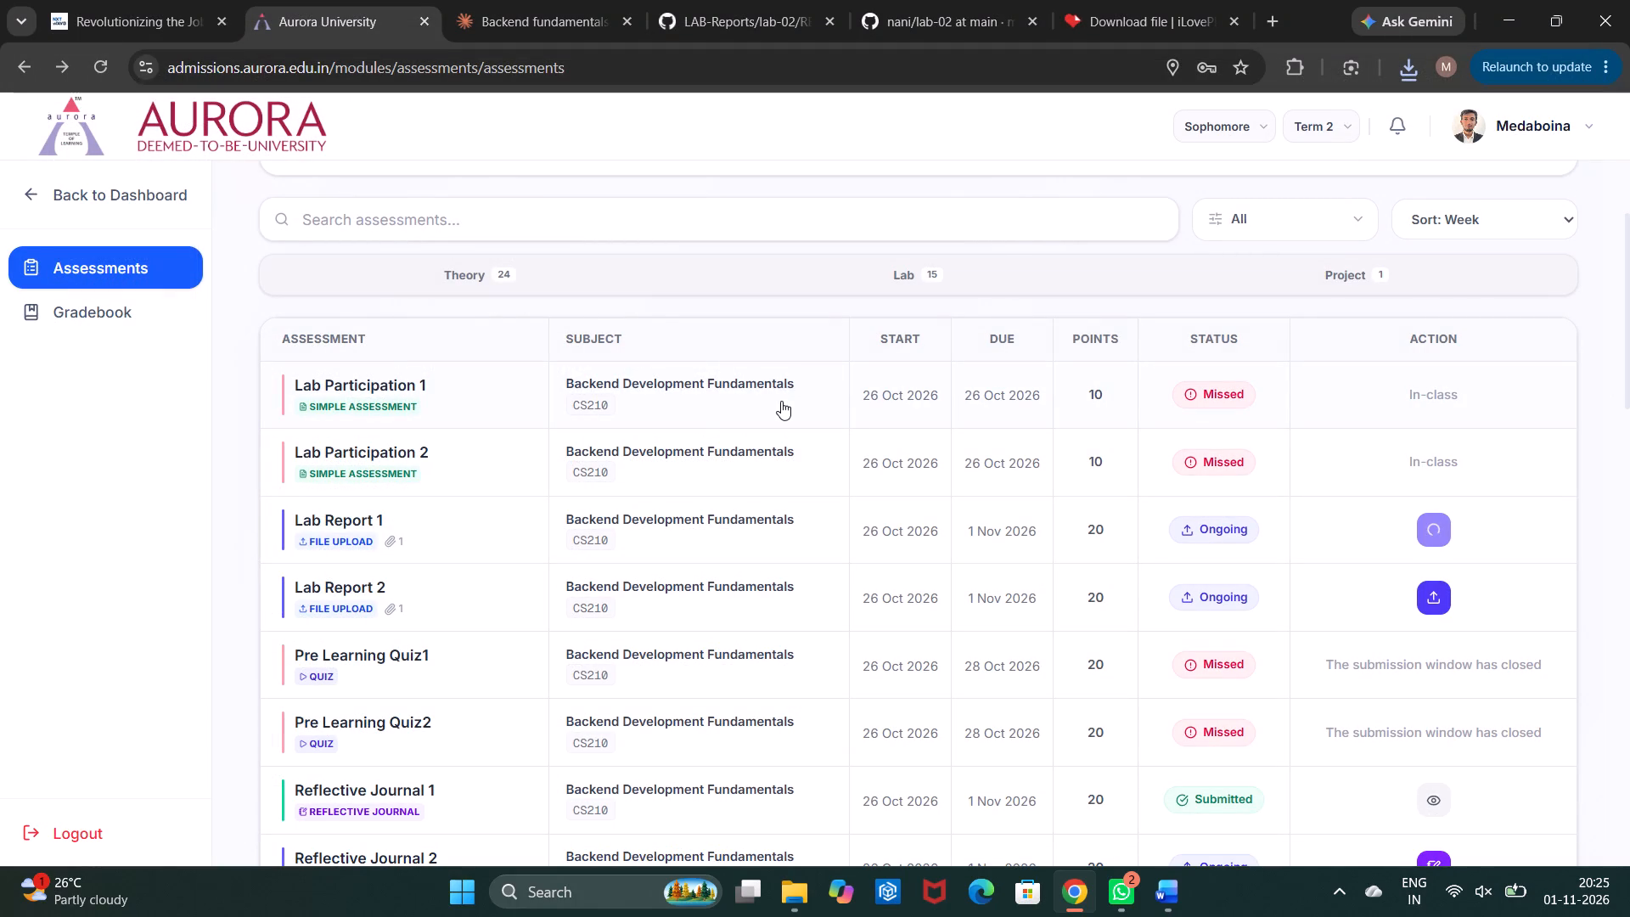
pyautogui.click(1374, 534)
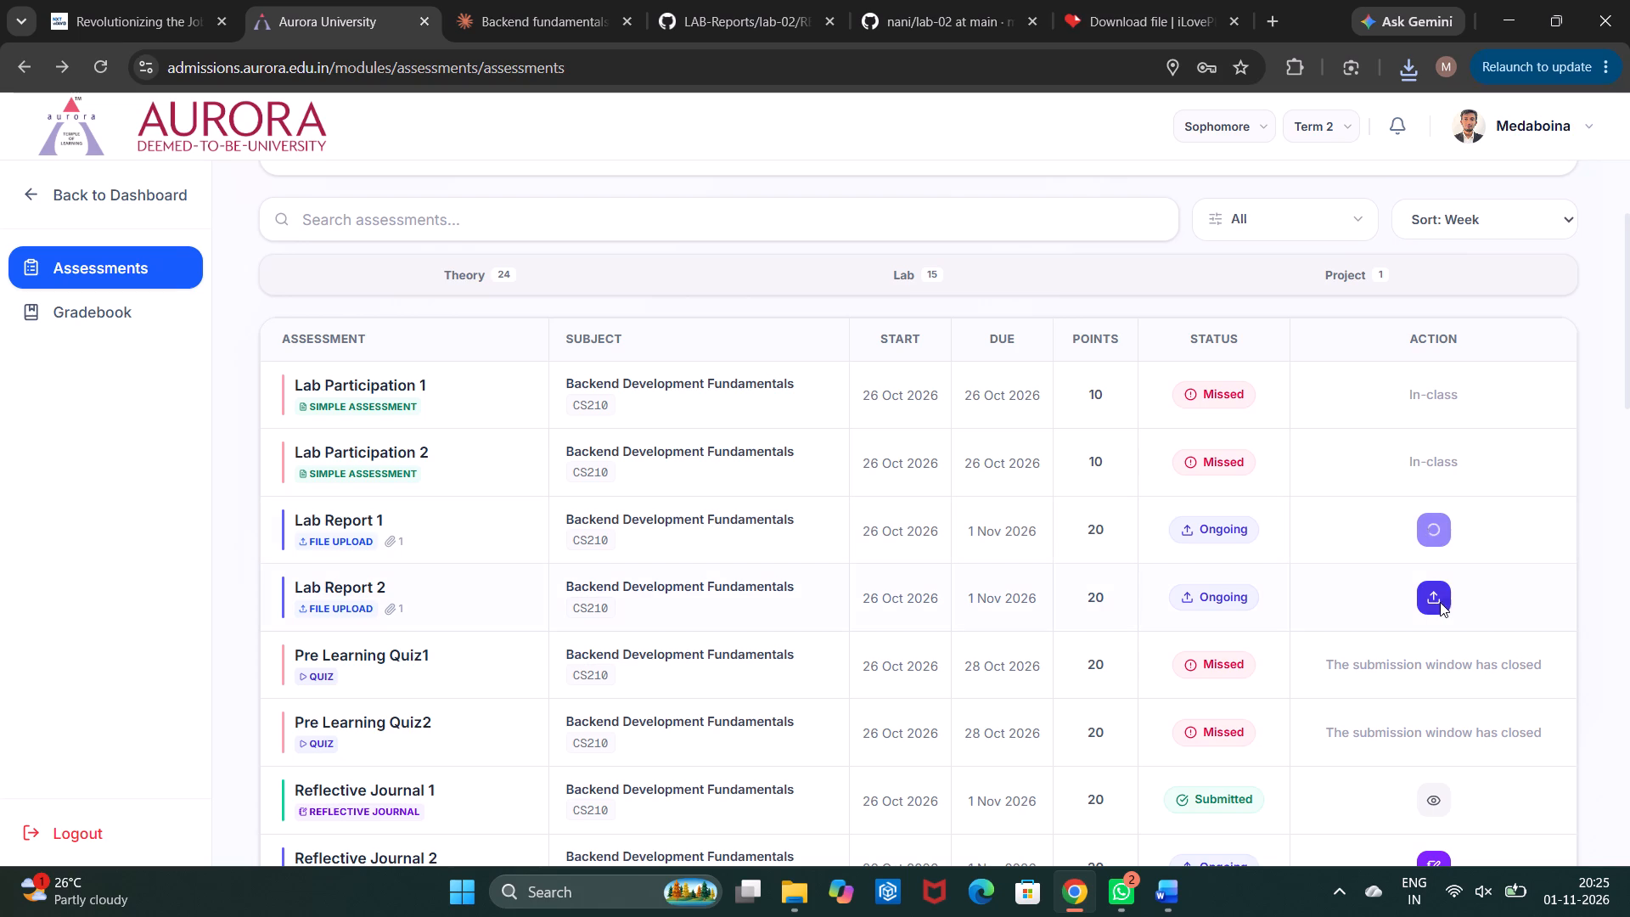
# Open the file selection for the Lab Report 2 assessment submission.
pyautogui.click(1435, 598)
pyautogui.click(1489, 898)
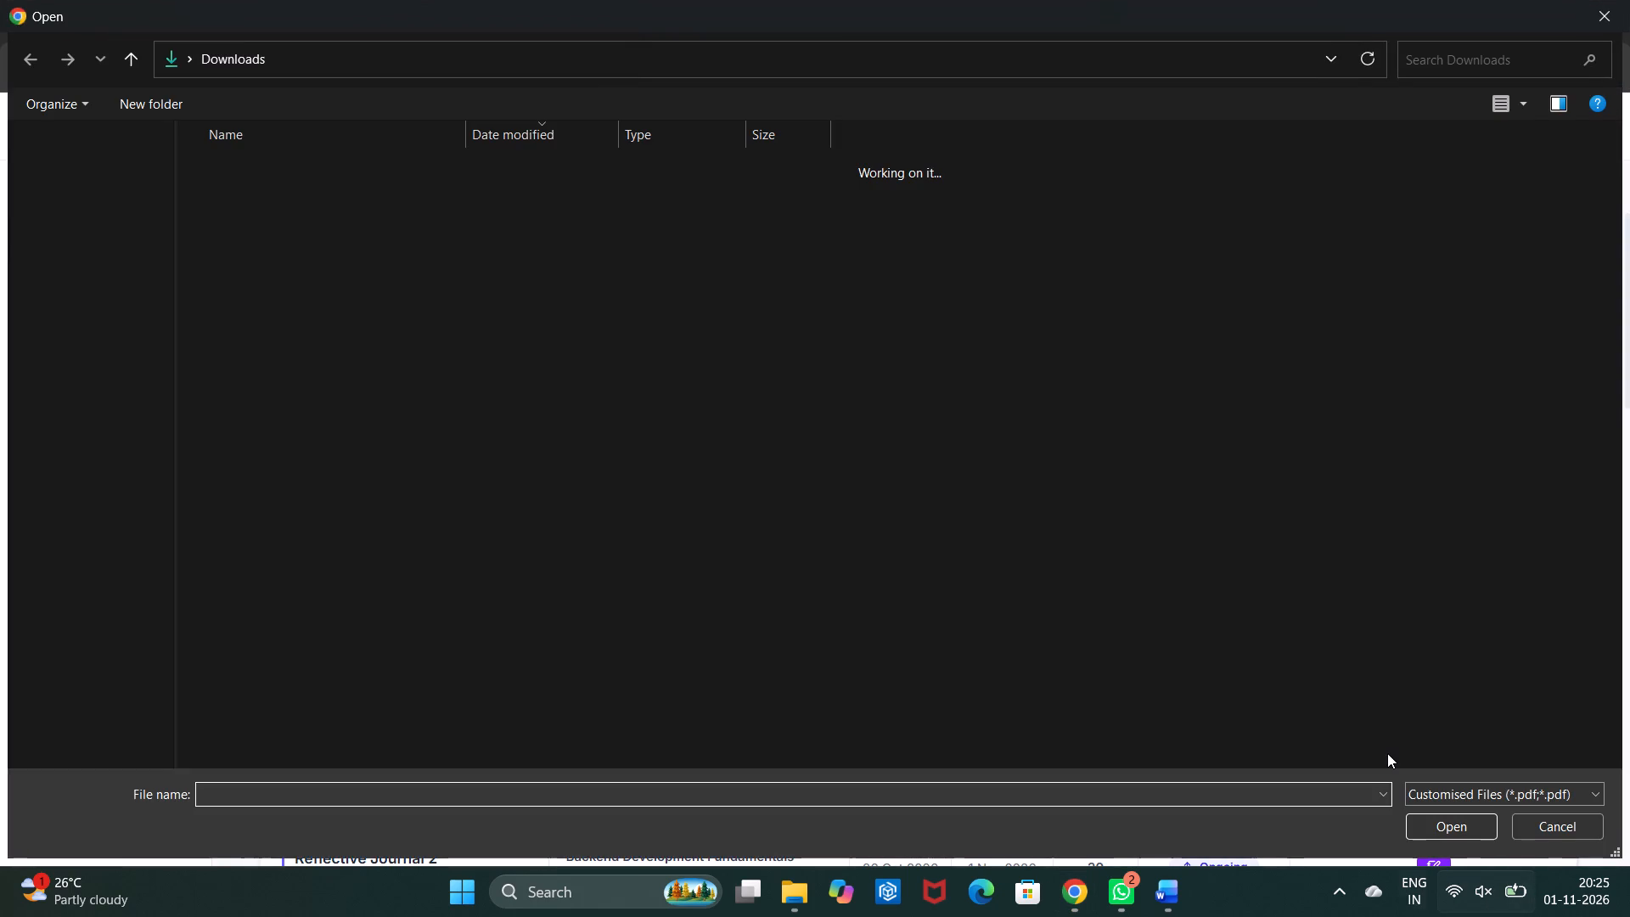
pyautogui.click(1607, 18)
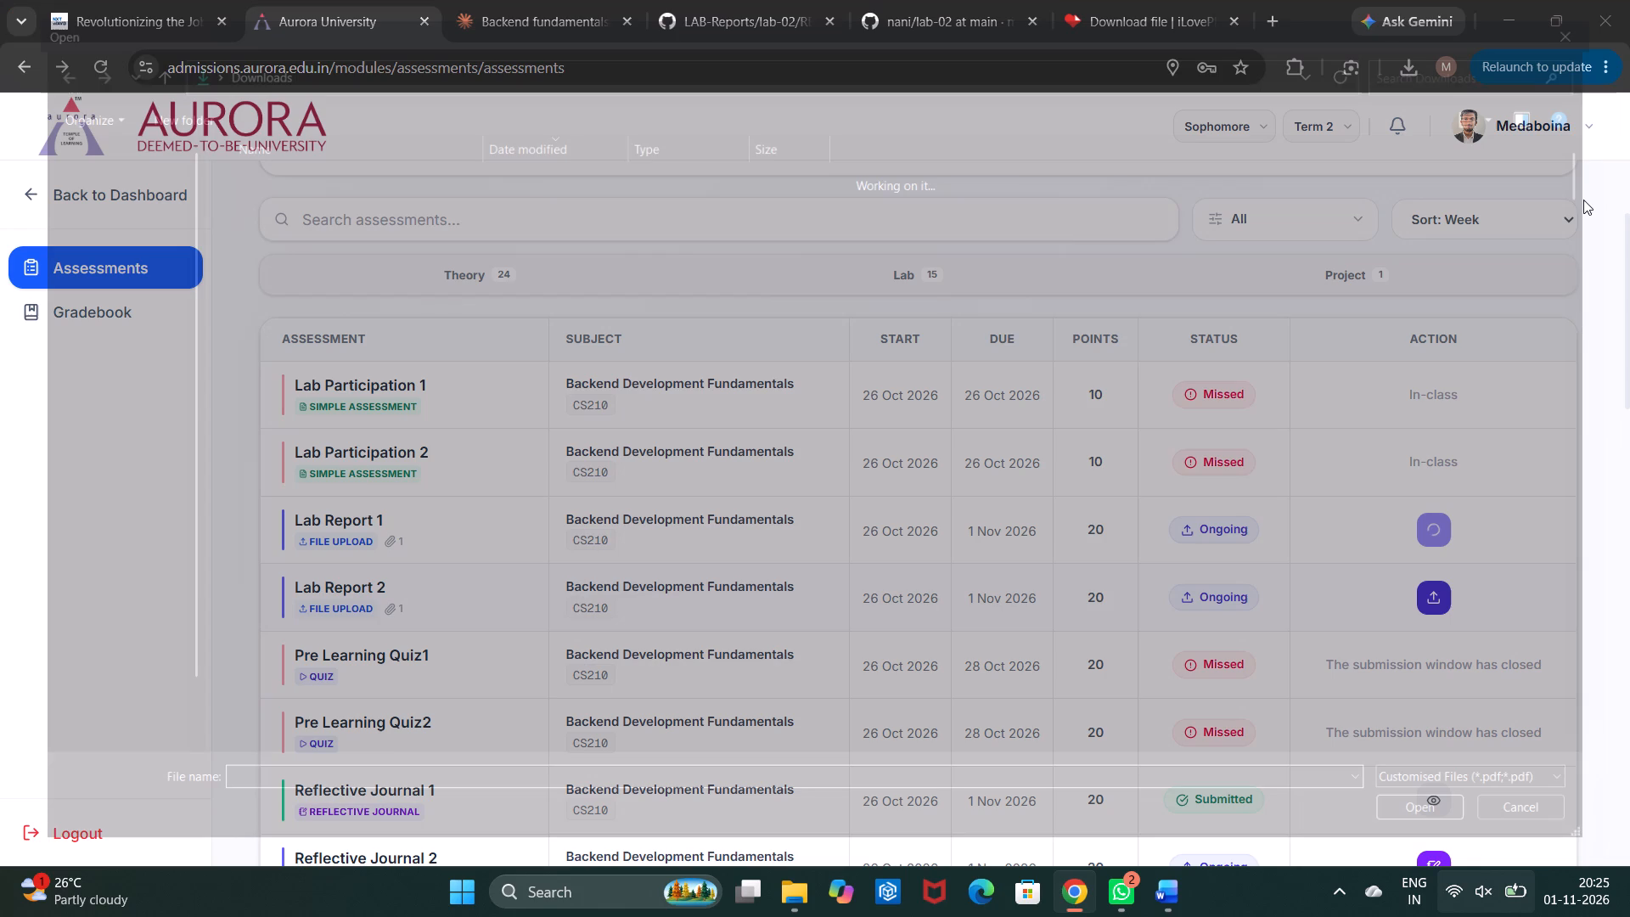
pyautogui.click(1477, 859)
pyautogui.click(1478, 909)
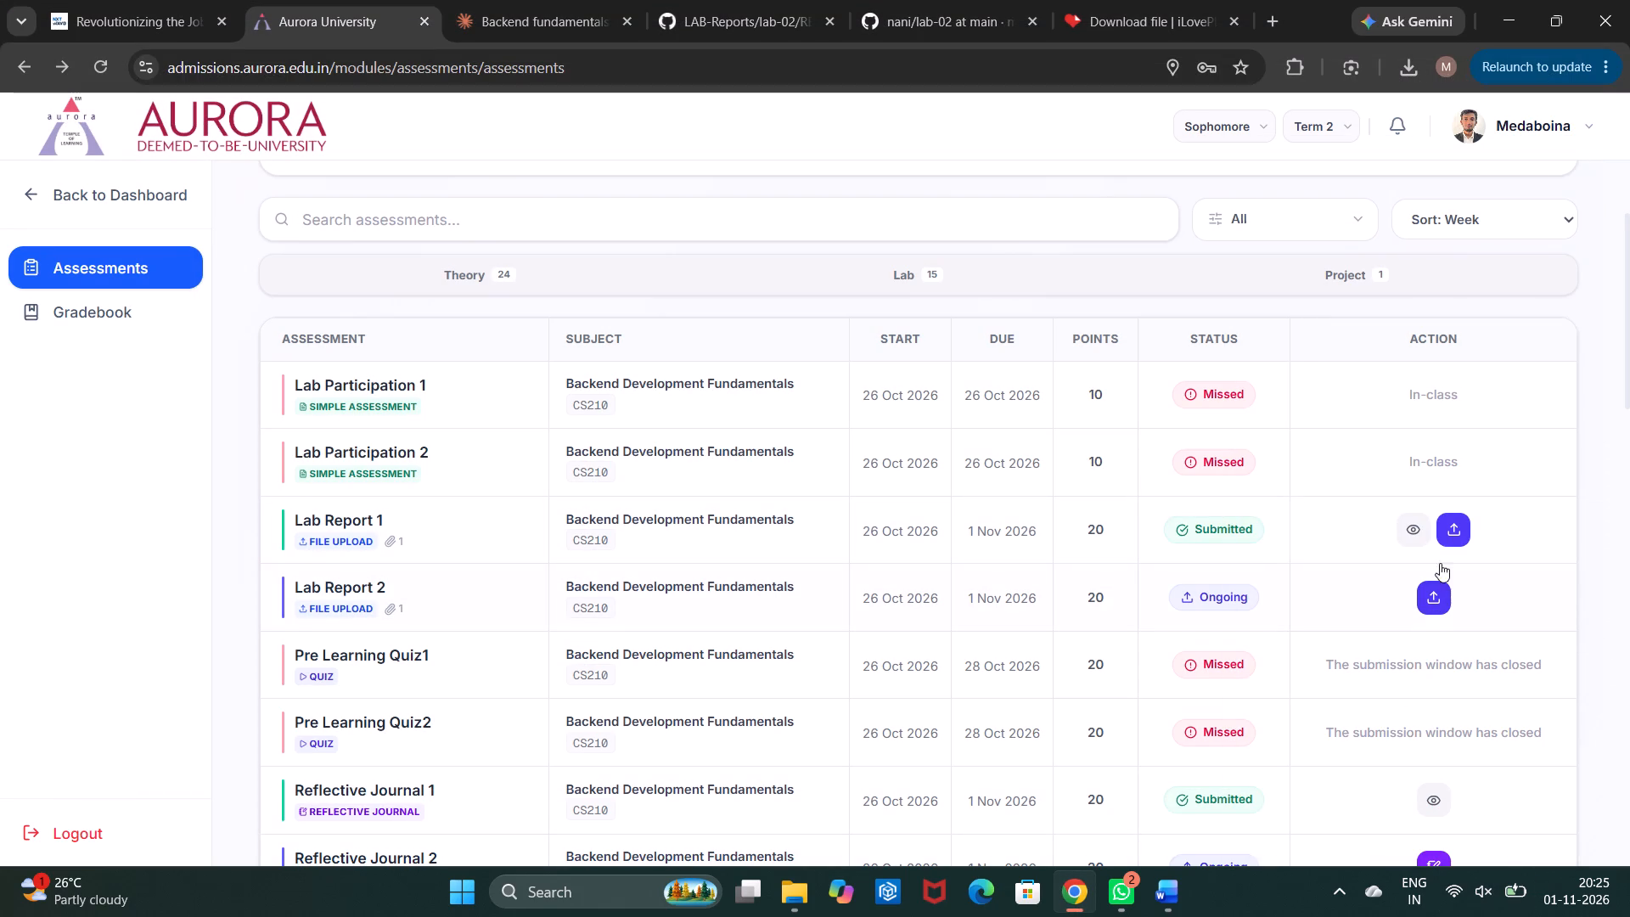
# Open the submitted Lab Report 1 file to check it and close its tab.
pyautogui.click(1411, 532)
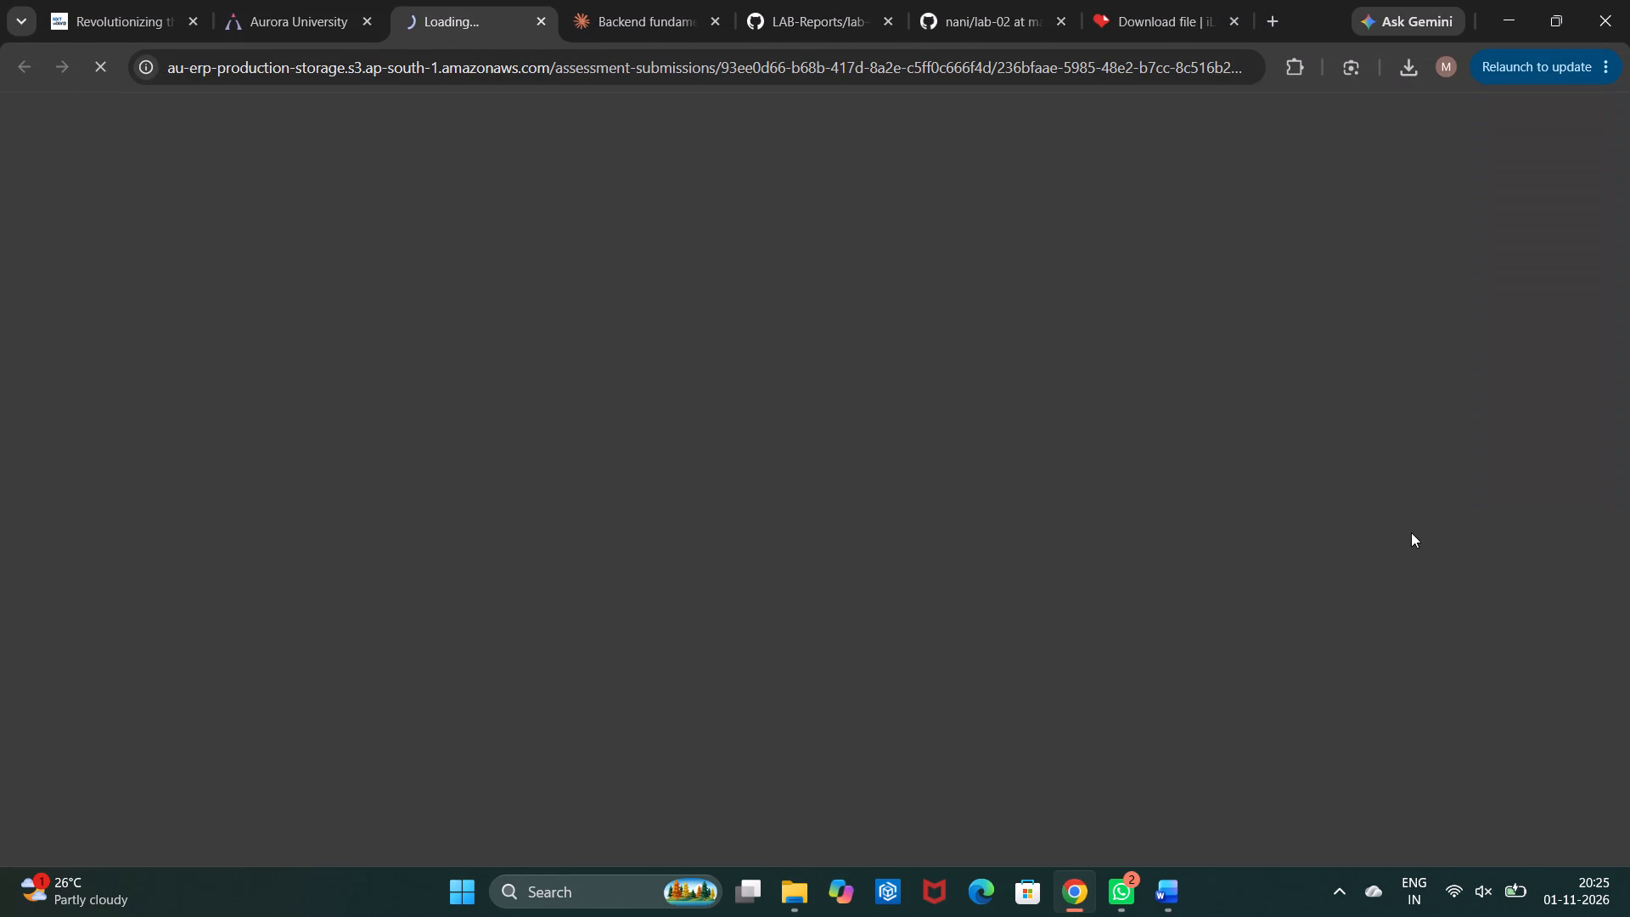
pyautogui.click(544, 24)
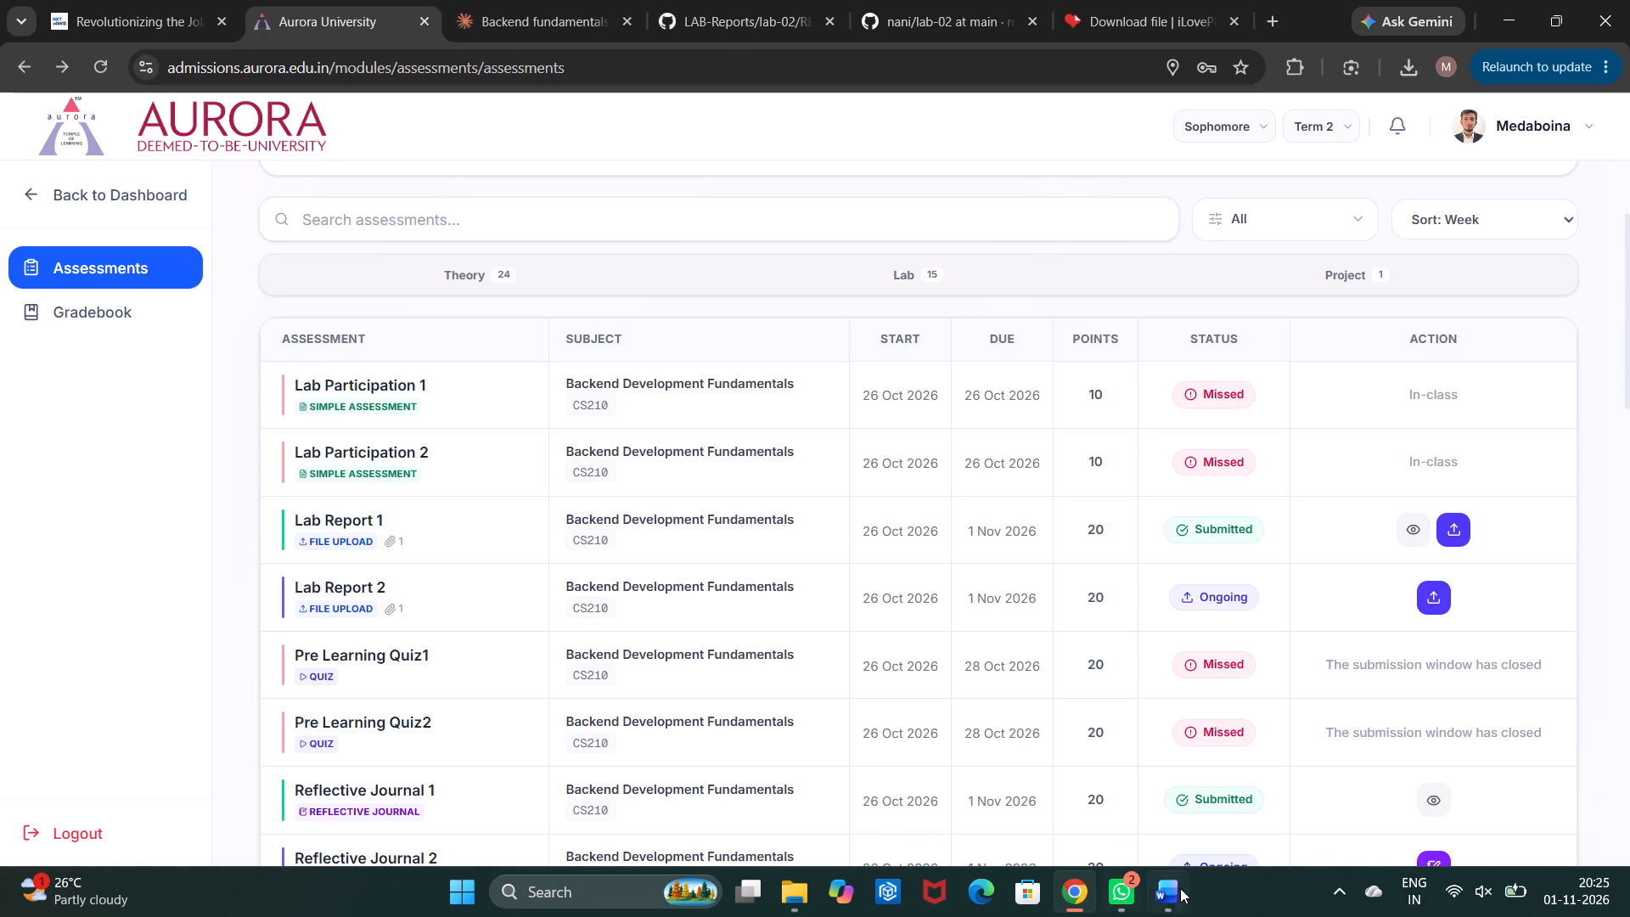
# Upload LAB_Report-2.pdf from Downloads as the submission for Lab Report 2.
pyautogui.click(1439, 606)
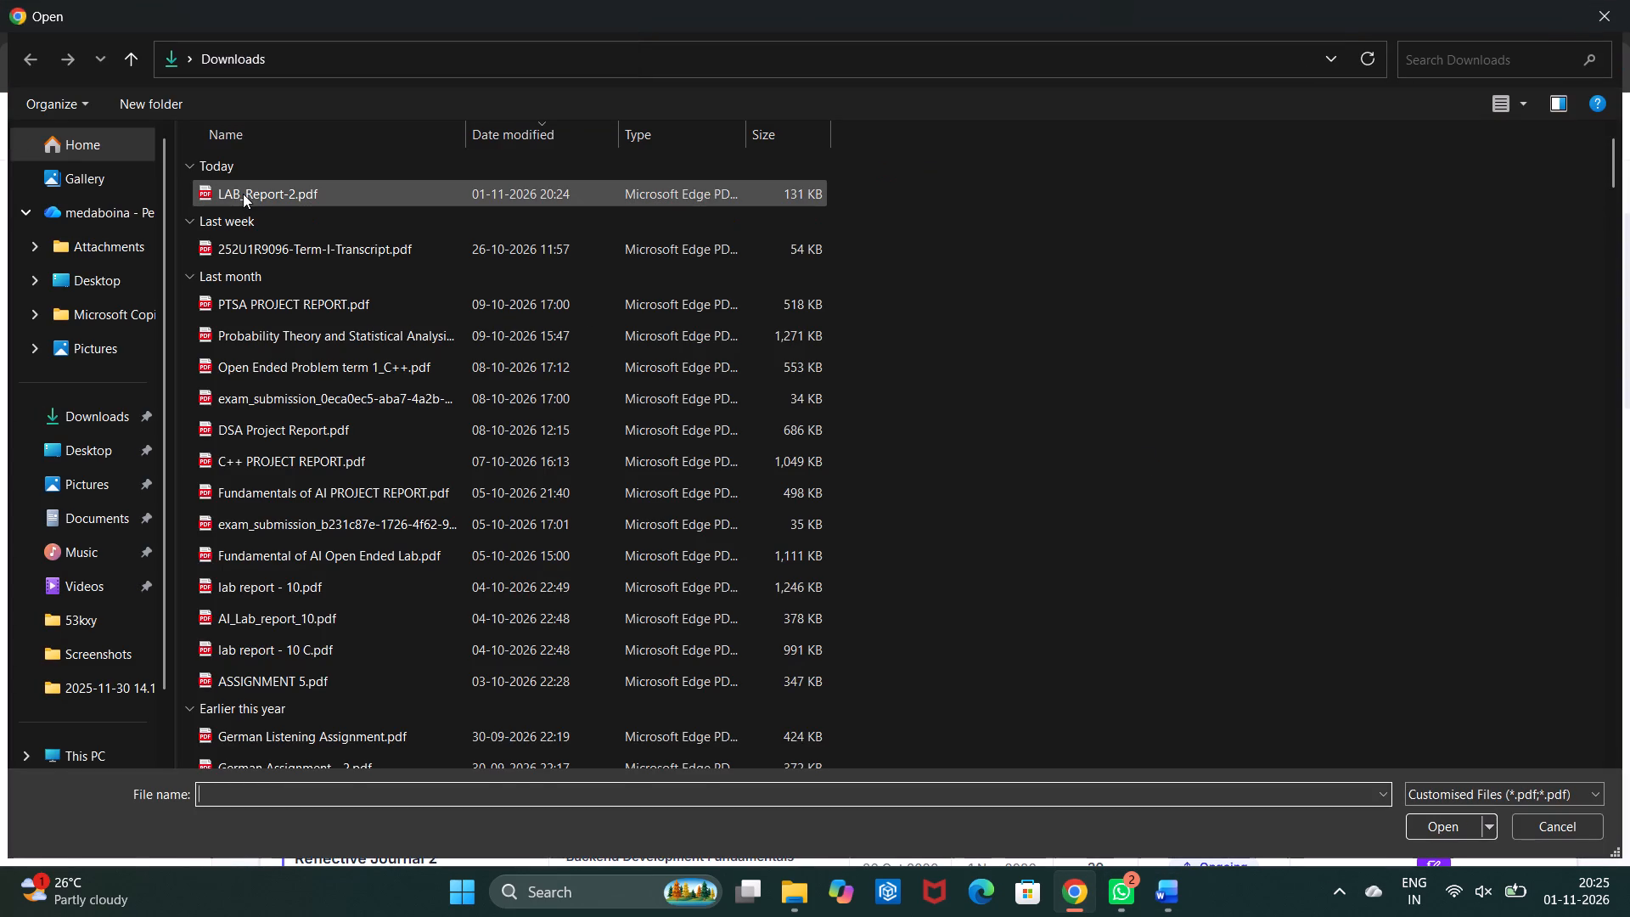
pyautogui.doubleClick(243, 194)
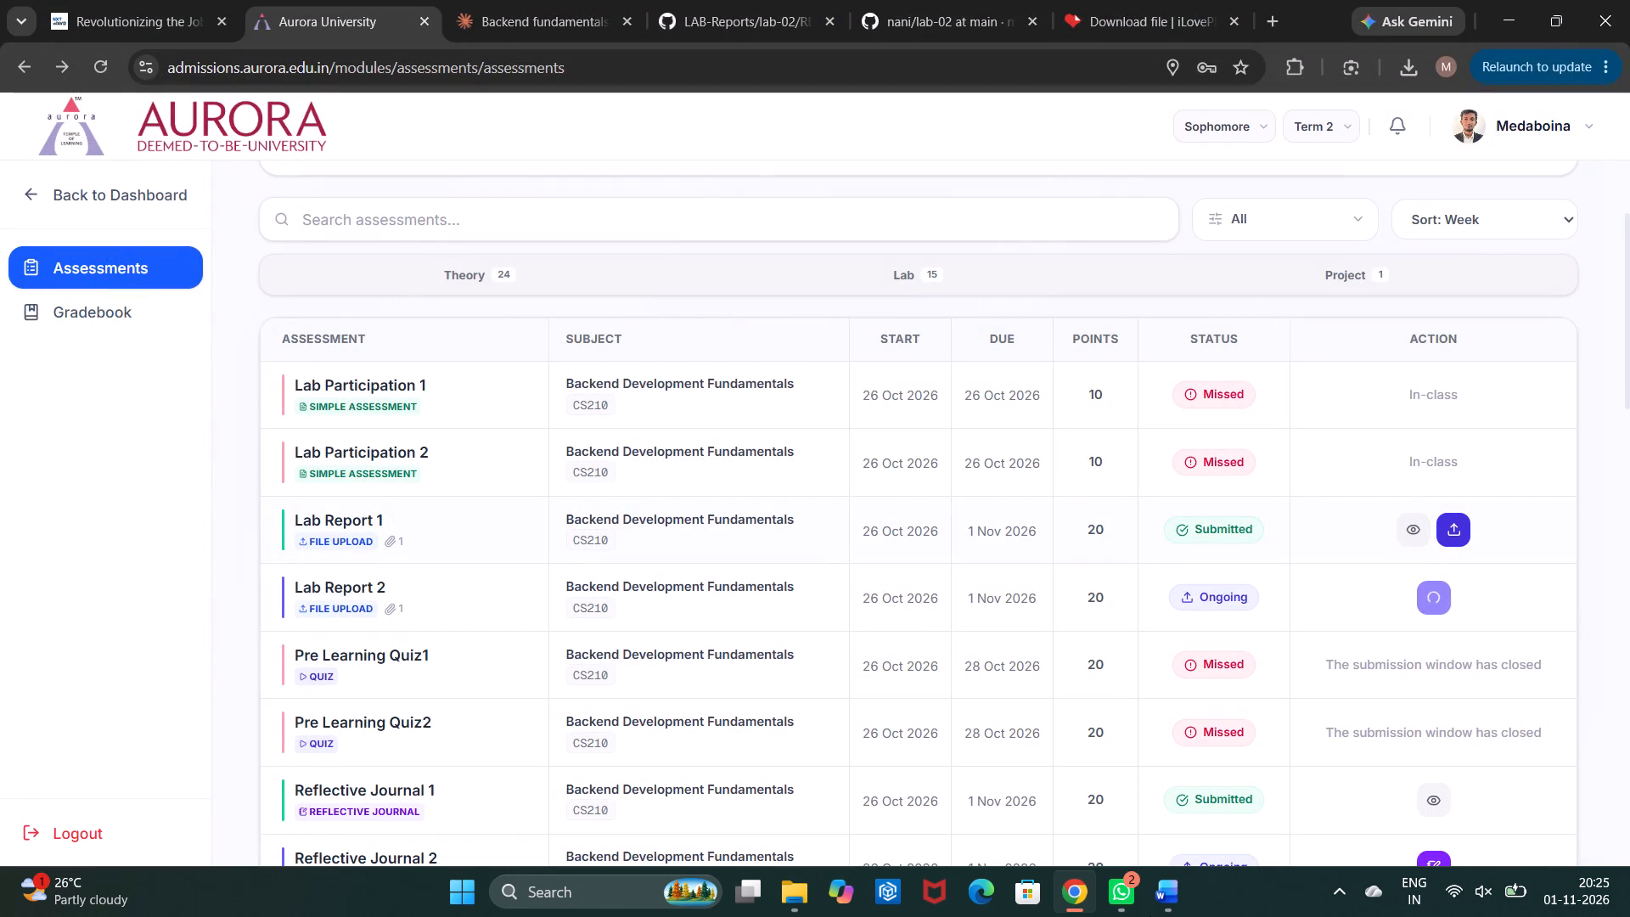
# Reopen LAB_Report-2.docx in Word from the recently used files in File Explorer.
pyautogui.click(1145, 807)
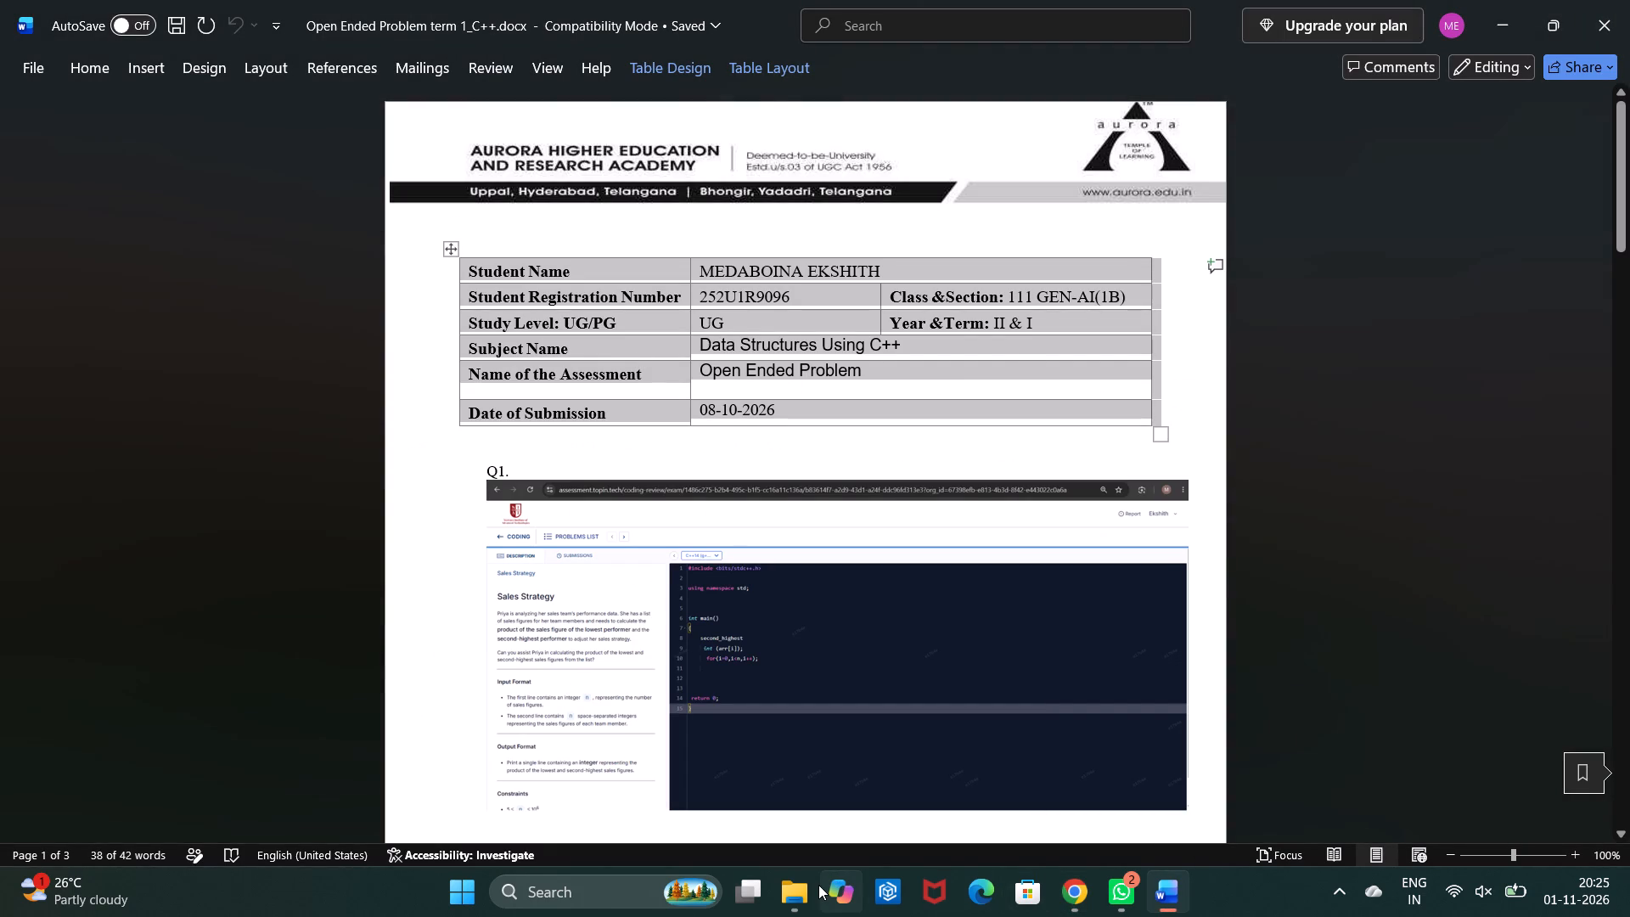
pyautogui.click(791, 773)
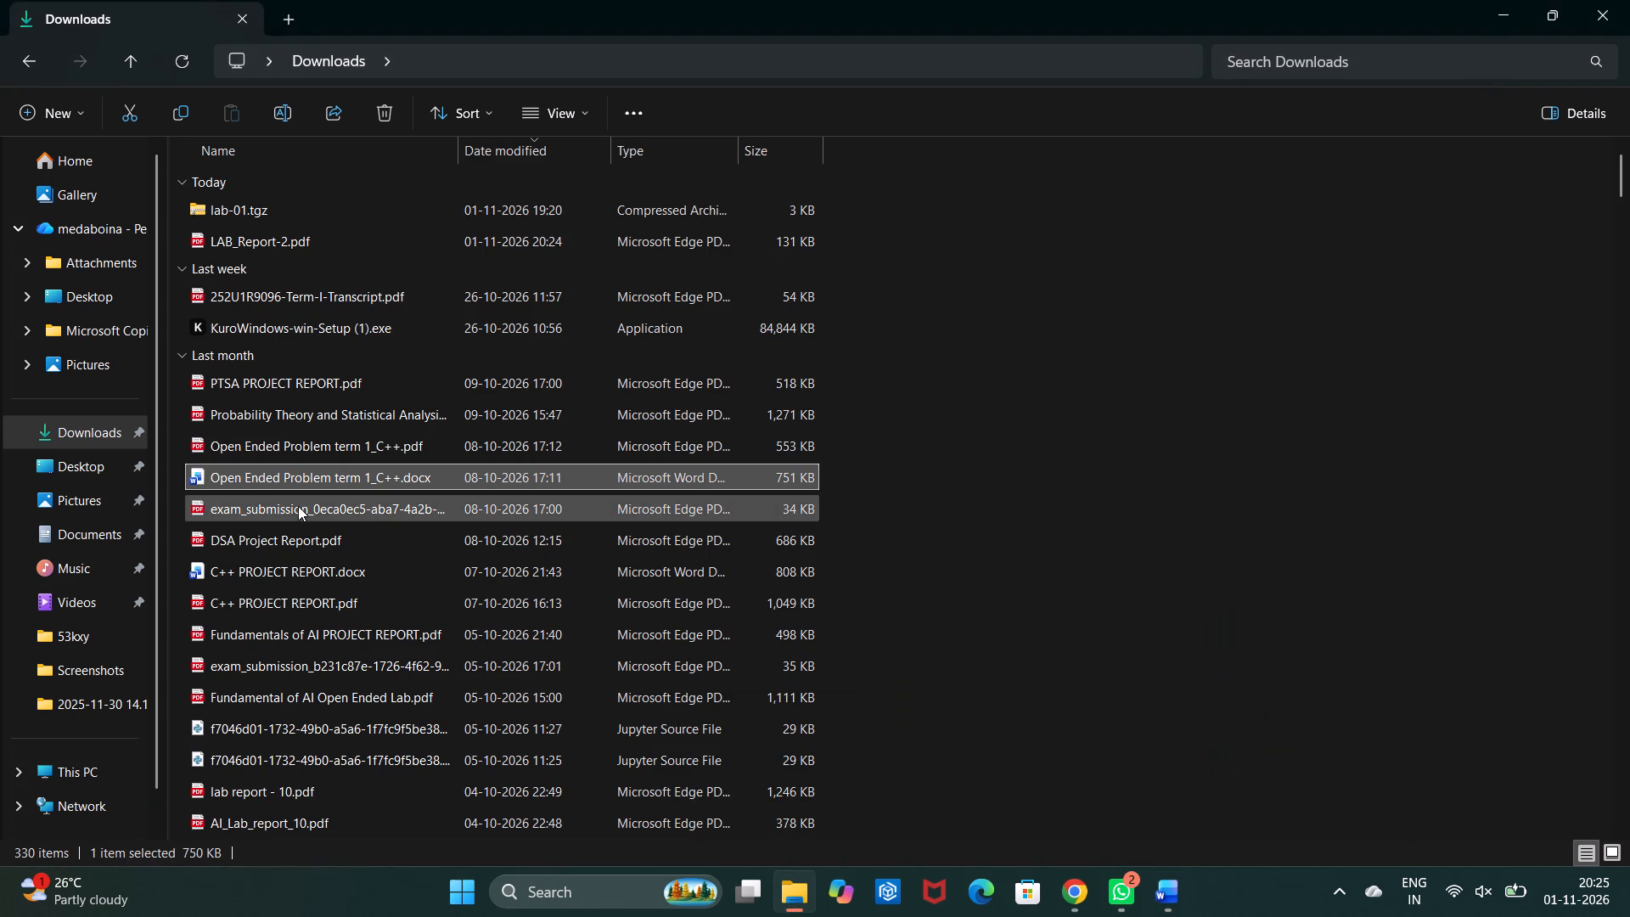
pyautogui.scroll(-1, 133, 243)
pyautogui.click(107, 159)
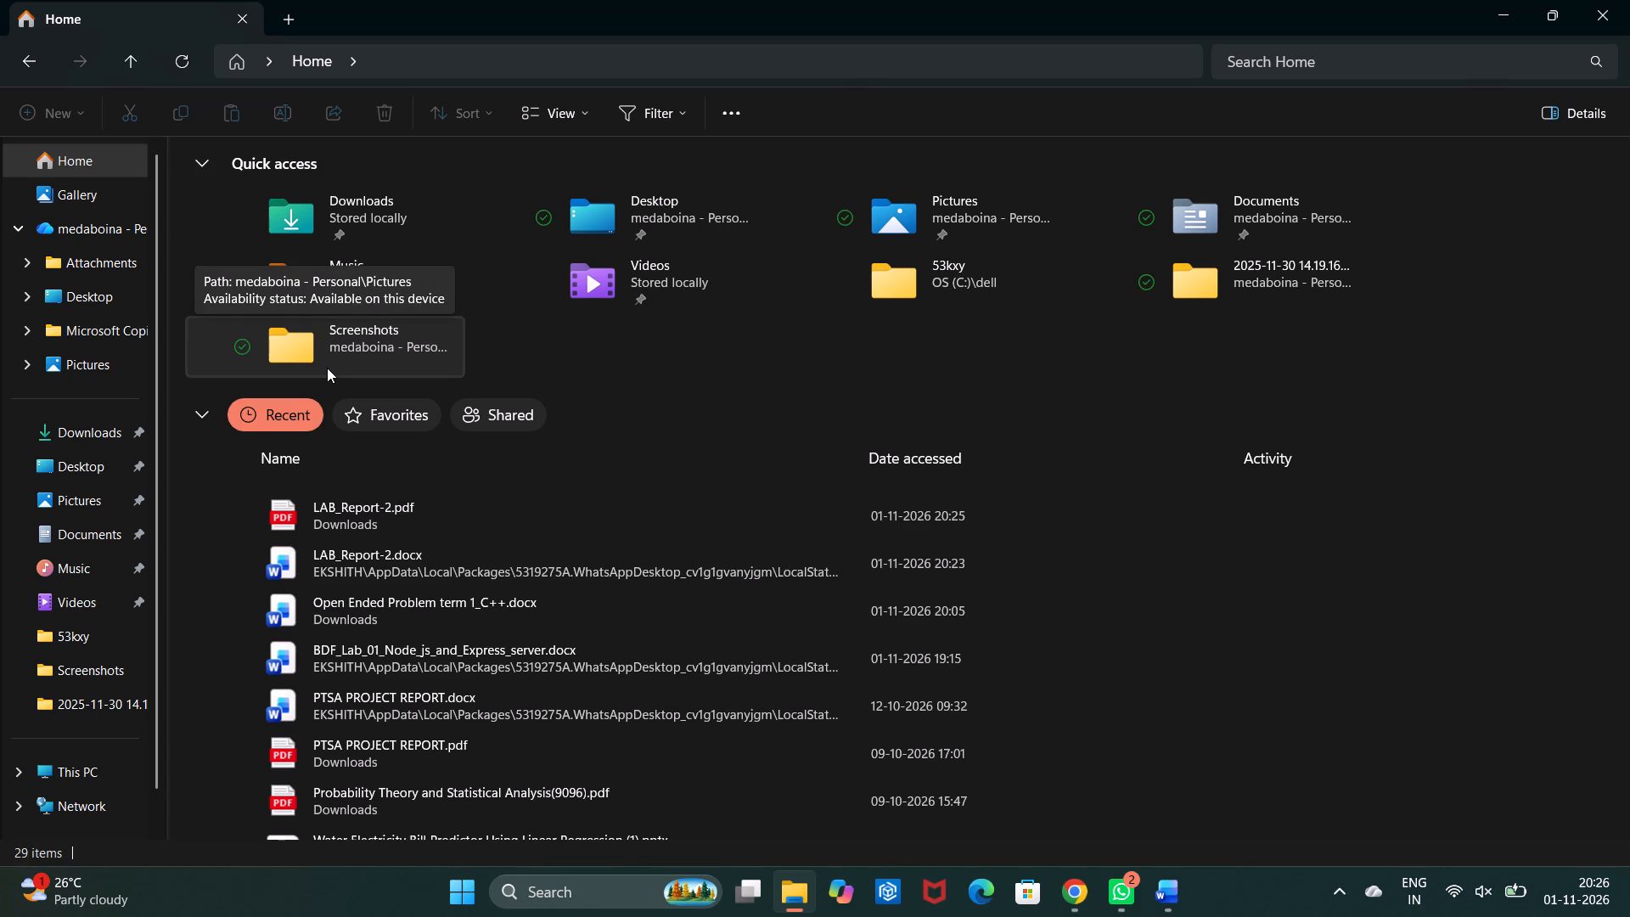
pyautogui.click(391, 543)
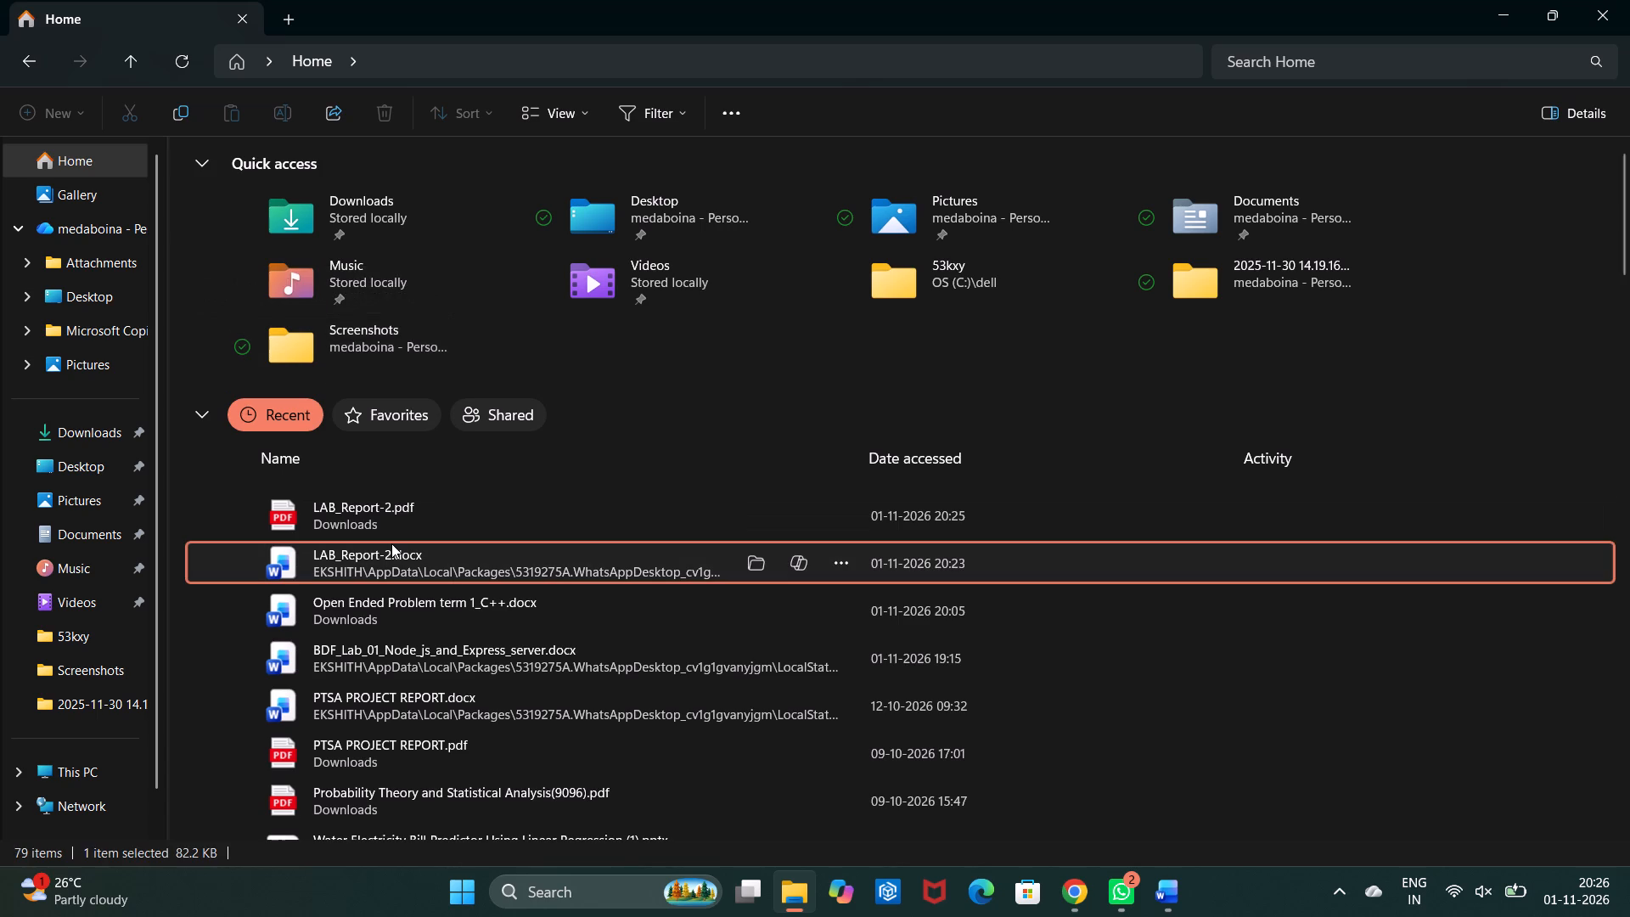
pyautogui.tripleClick(366, 577)
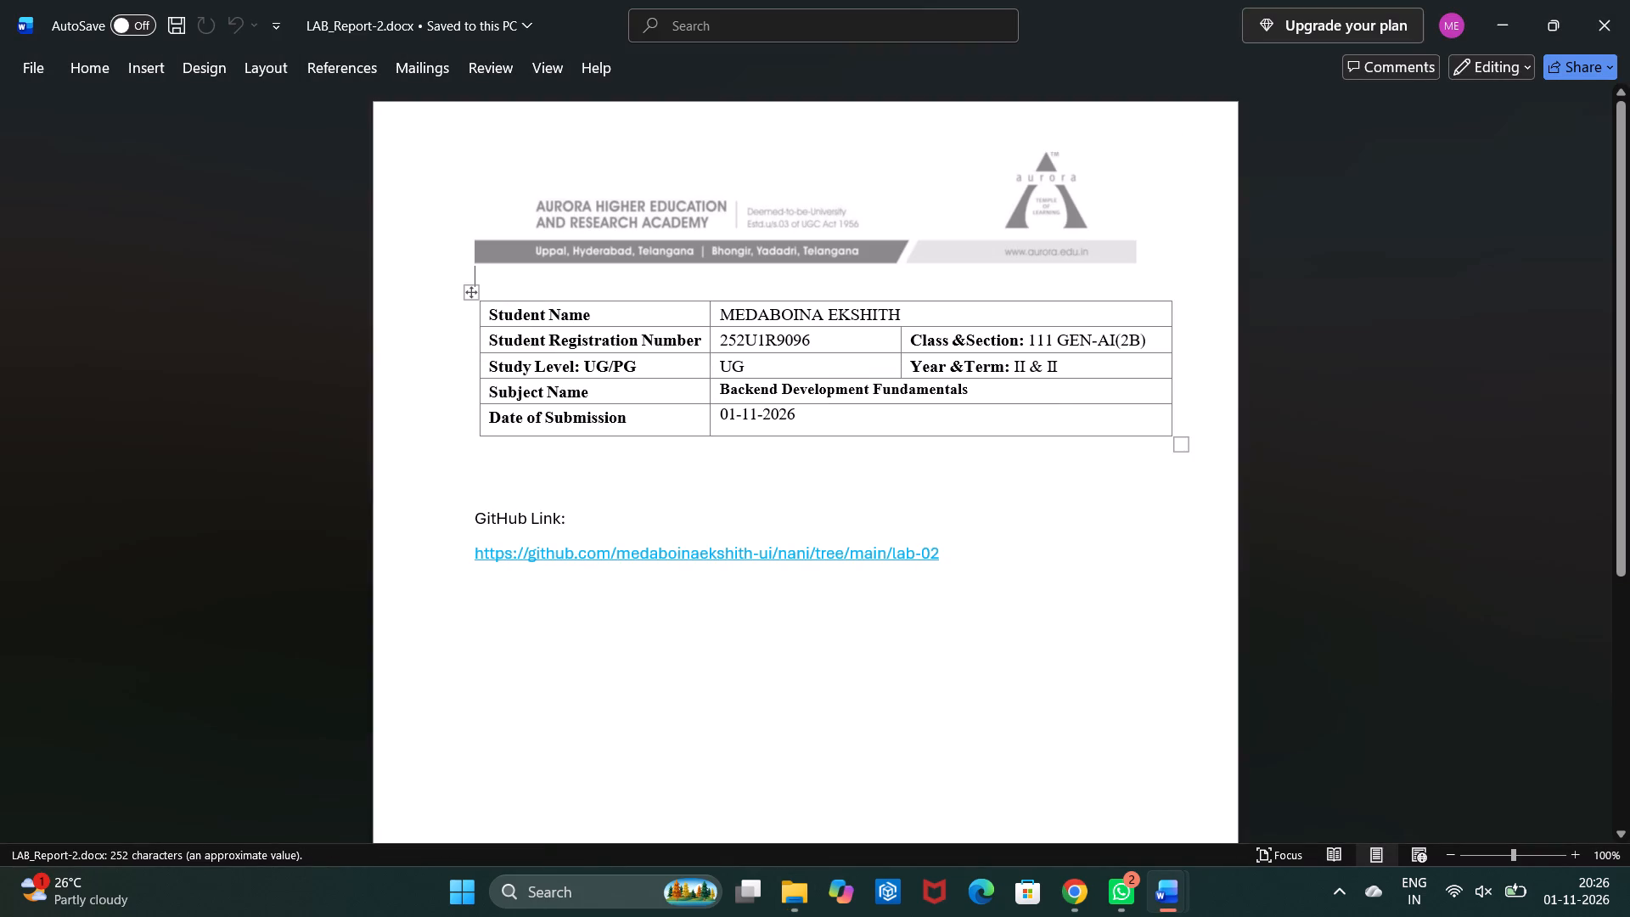
# Delete the lab-02 URL beneath the GitHub Link label.
pyautogui.moveTo(947, 552); pyautogui.dragTo(441, 546)
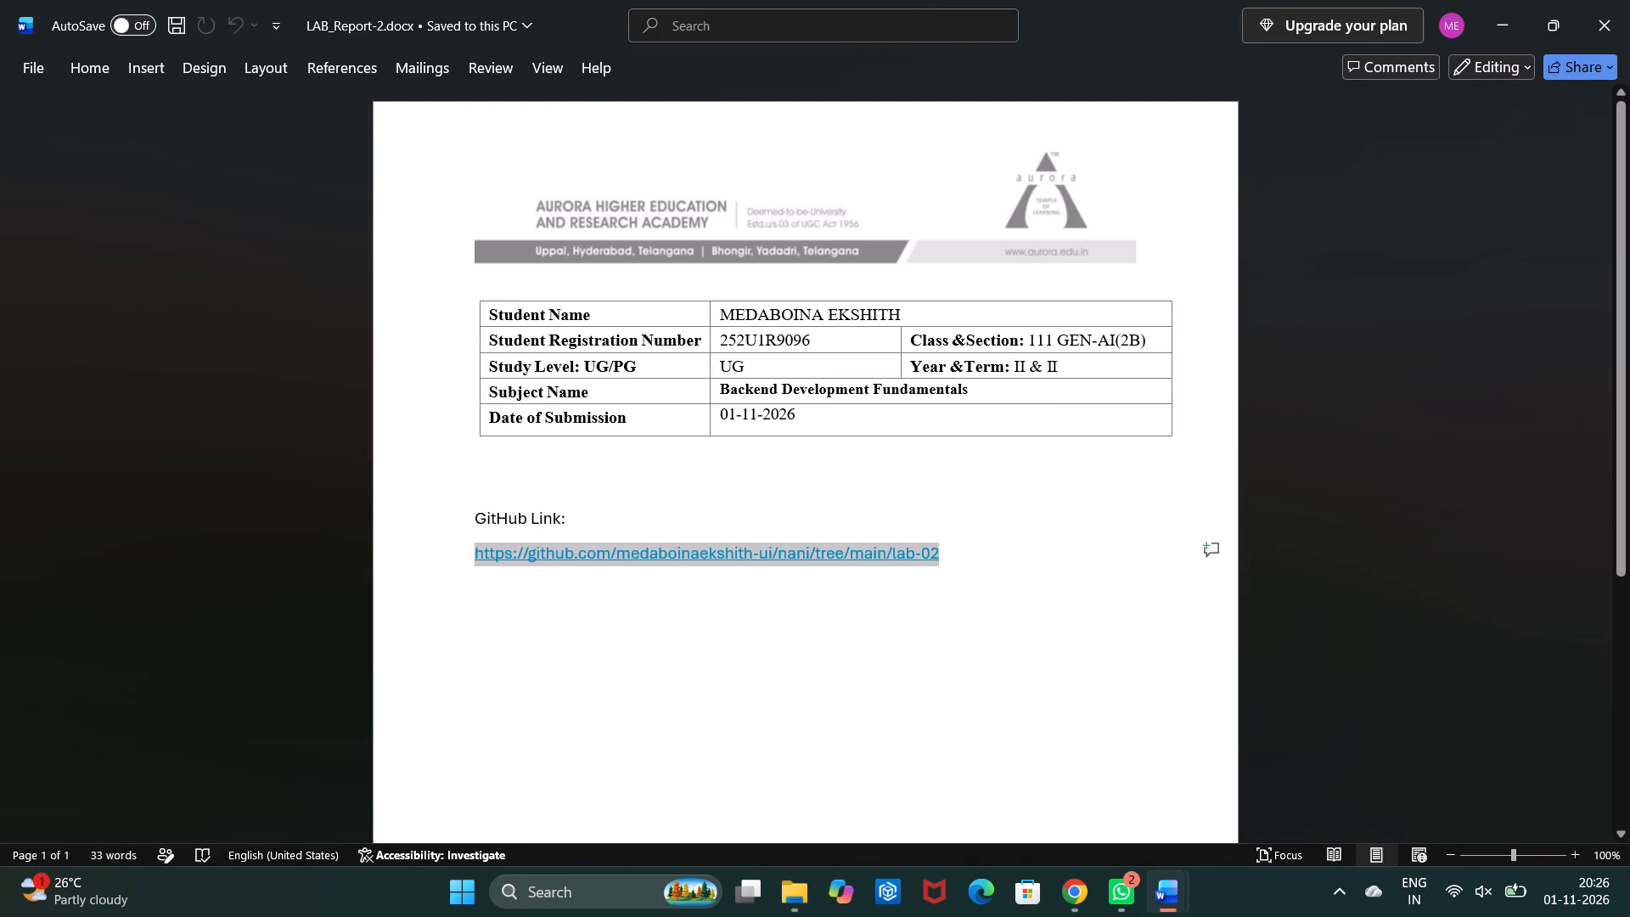
pyautogui.moveTo(441, 546); pyautogui.dragTo(422, 565)
pyautogui.press('BackSpace')
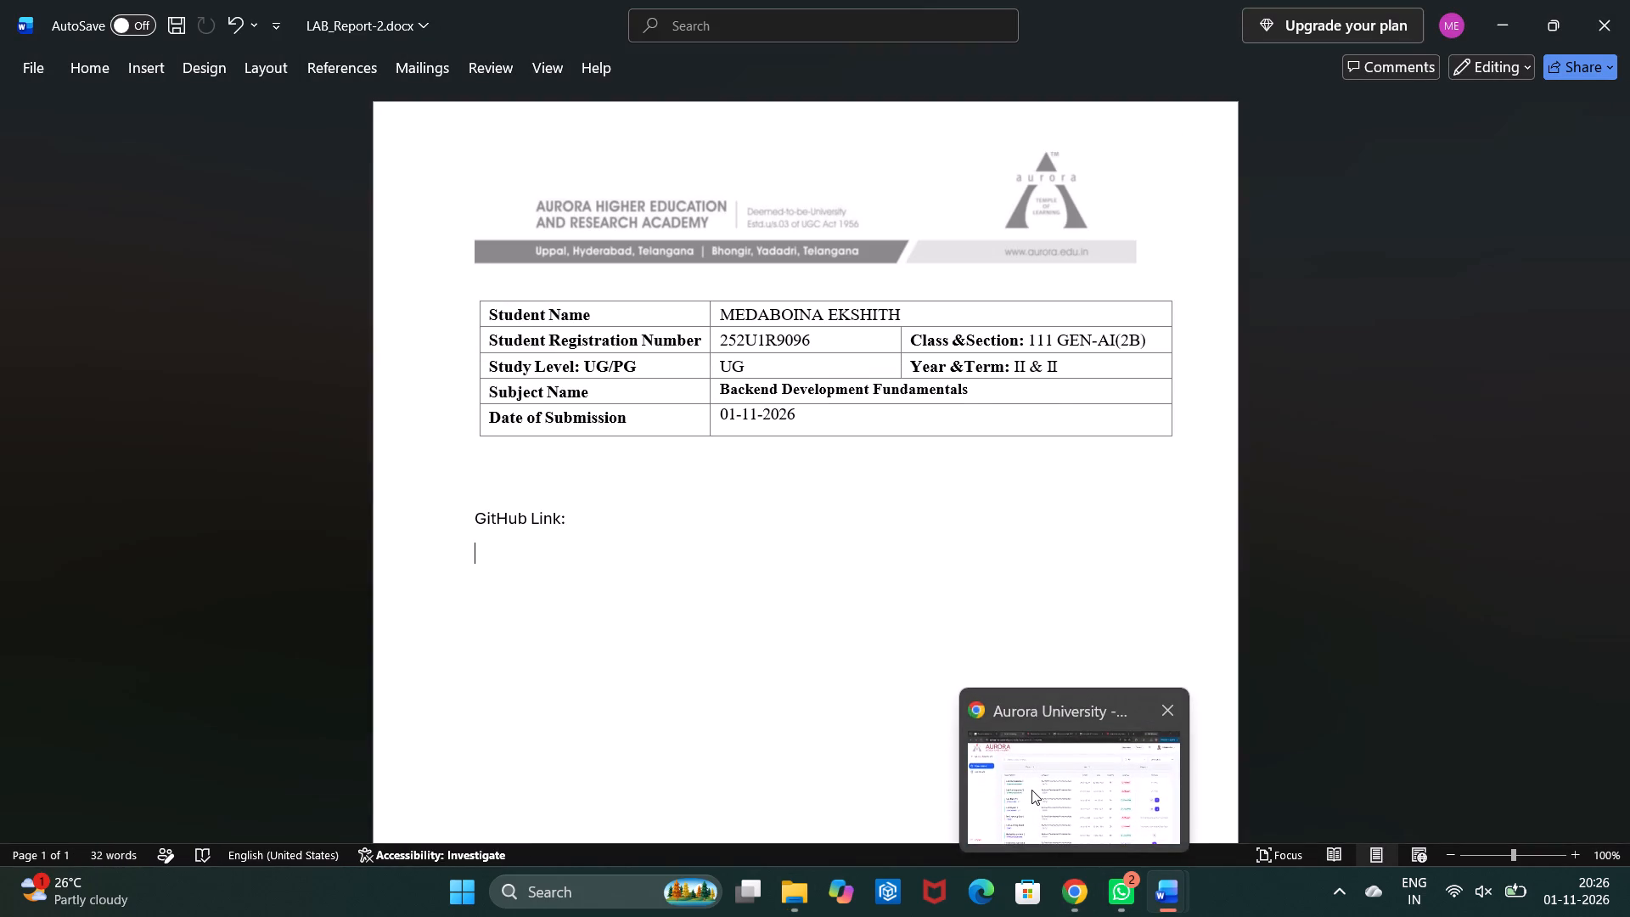
# Open the lab-01 folder of the student's nani repository on GitHub in Chrome and copy its full URL.
pyautogui.click(1031, 790)
pyautogui.click(911, 0)
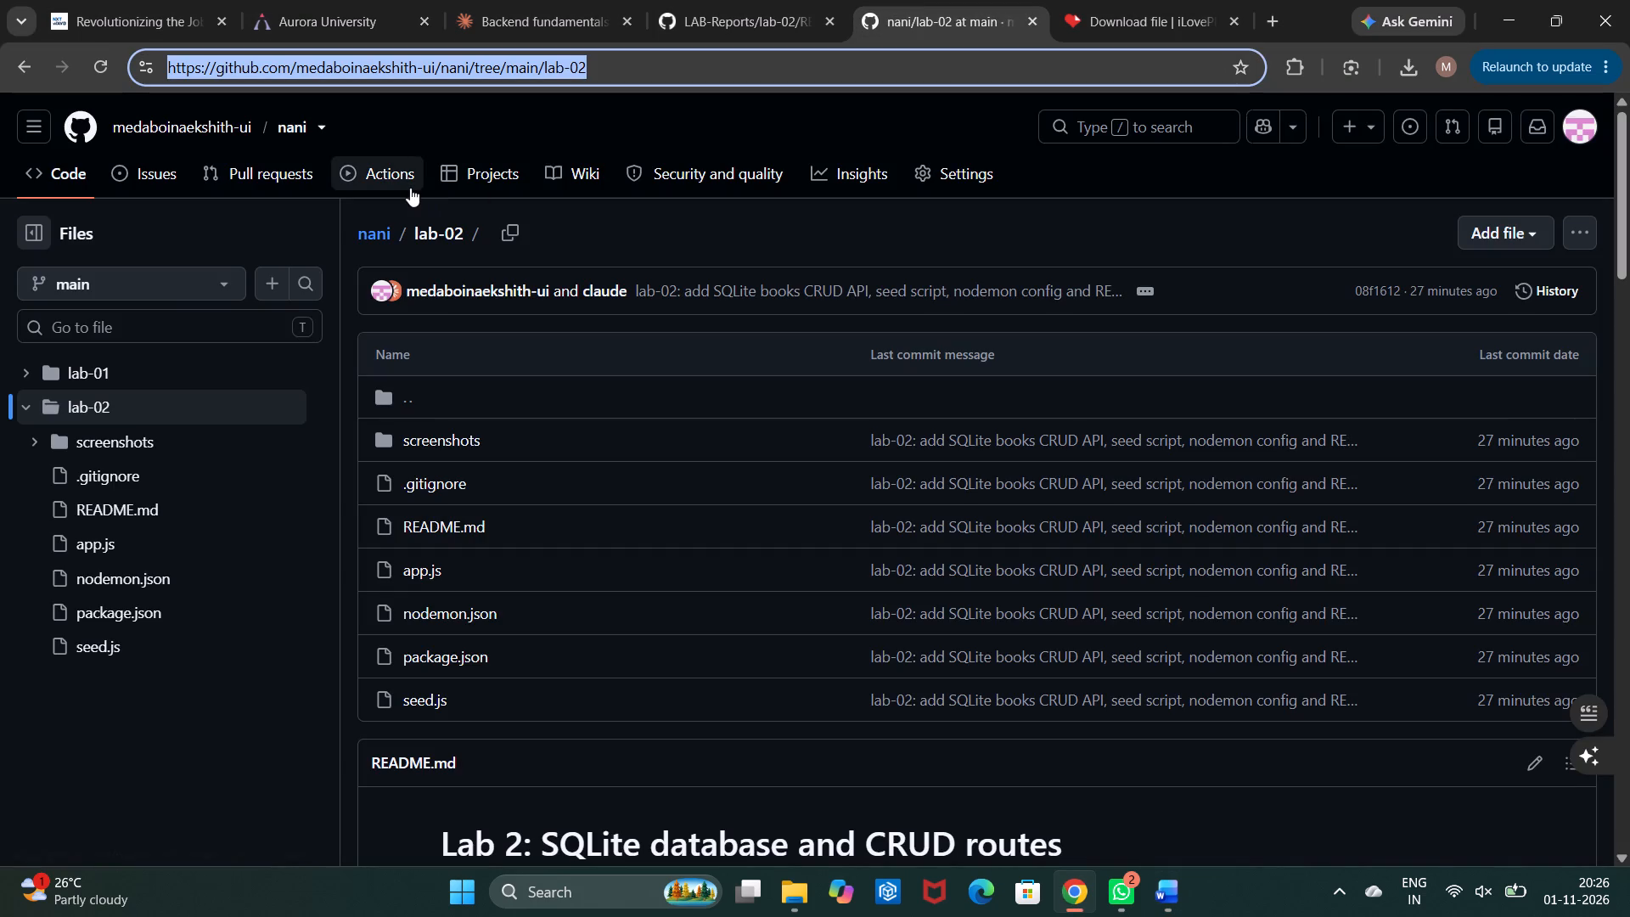
pyautogui.click(35, 123)
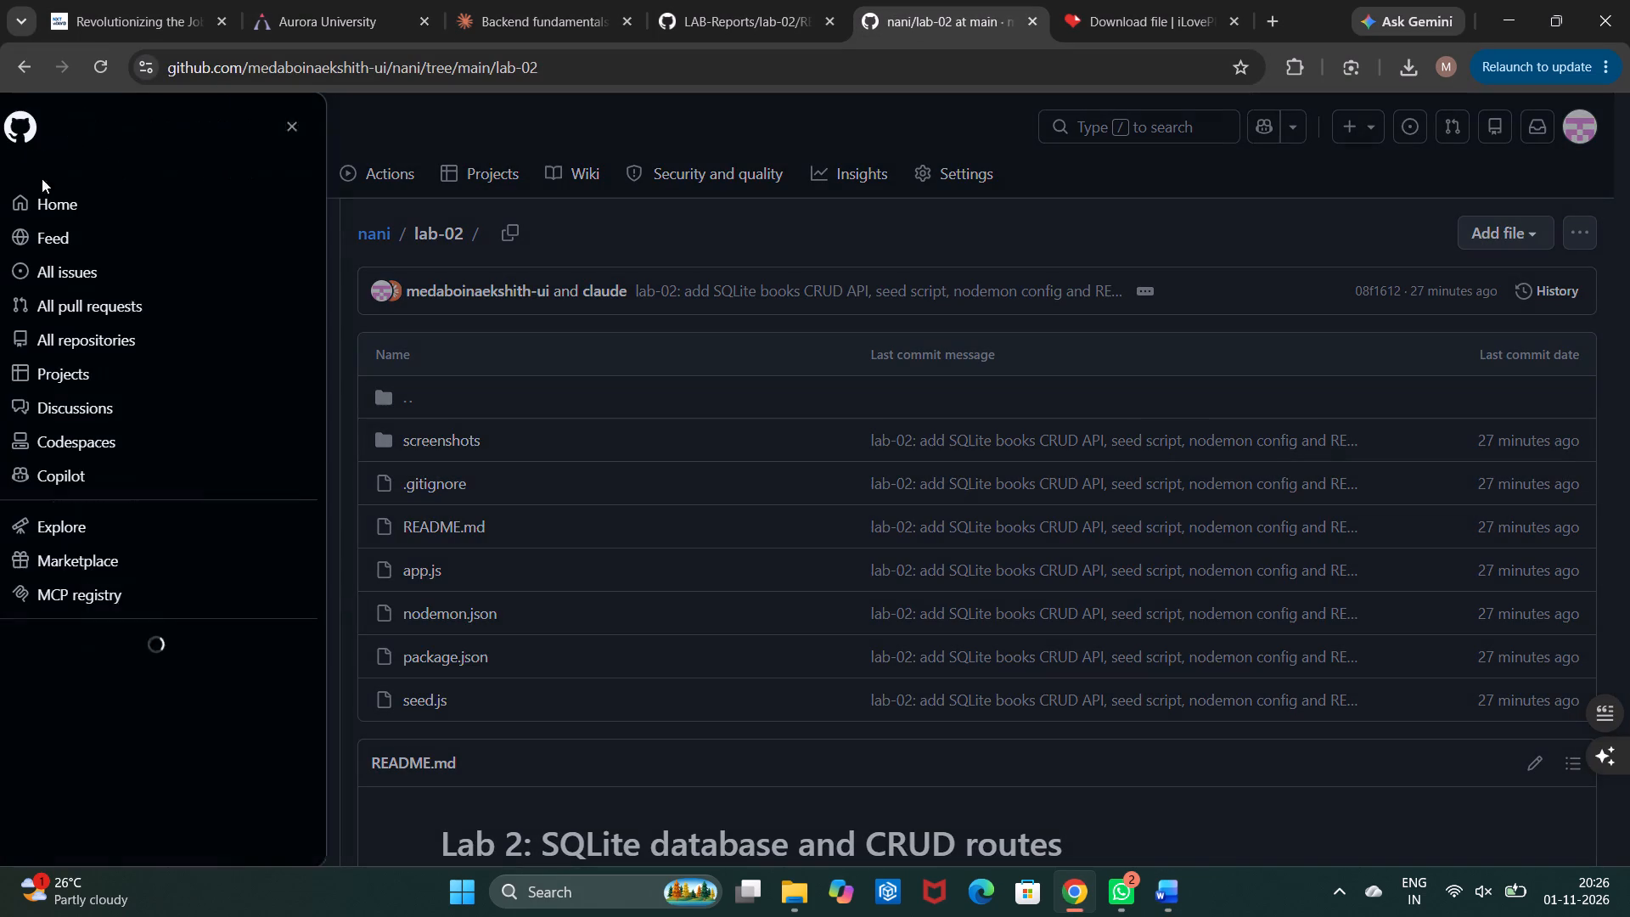
pyautogui.click(147, 682)
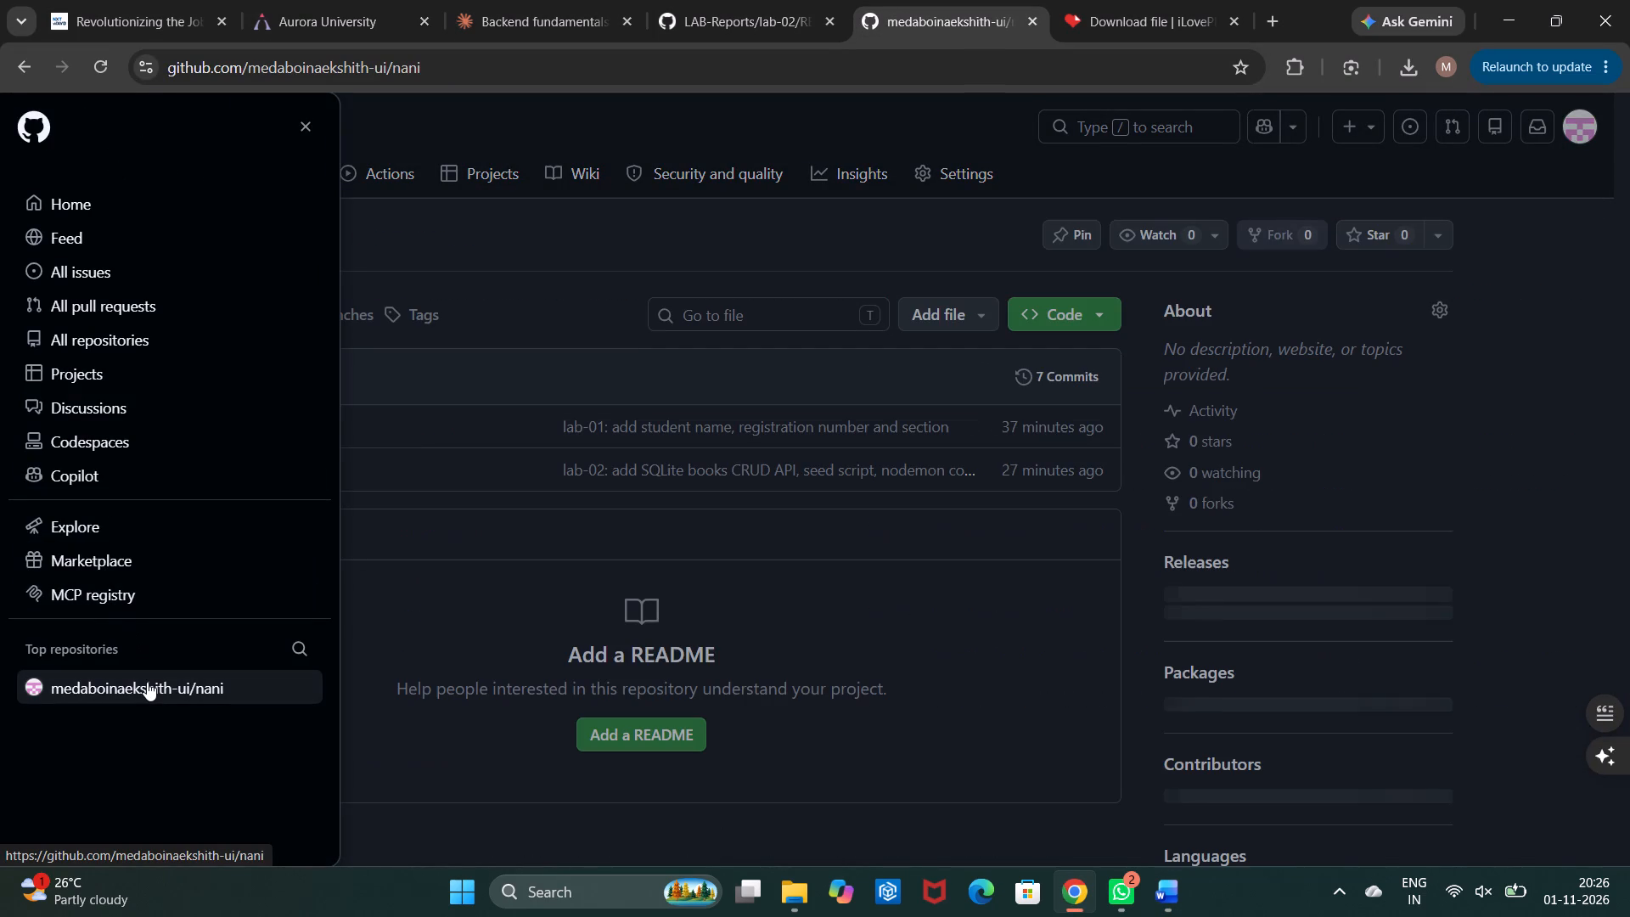
pyautogui.click(482, 279)
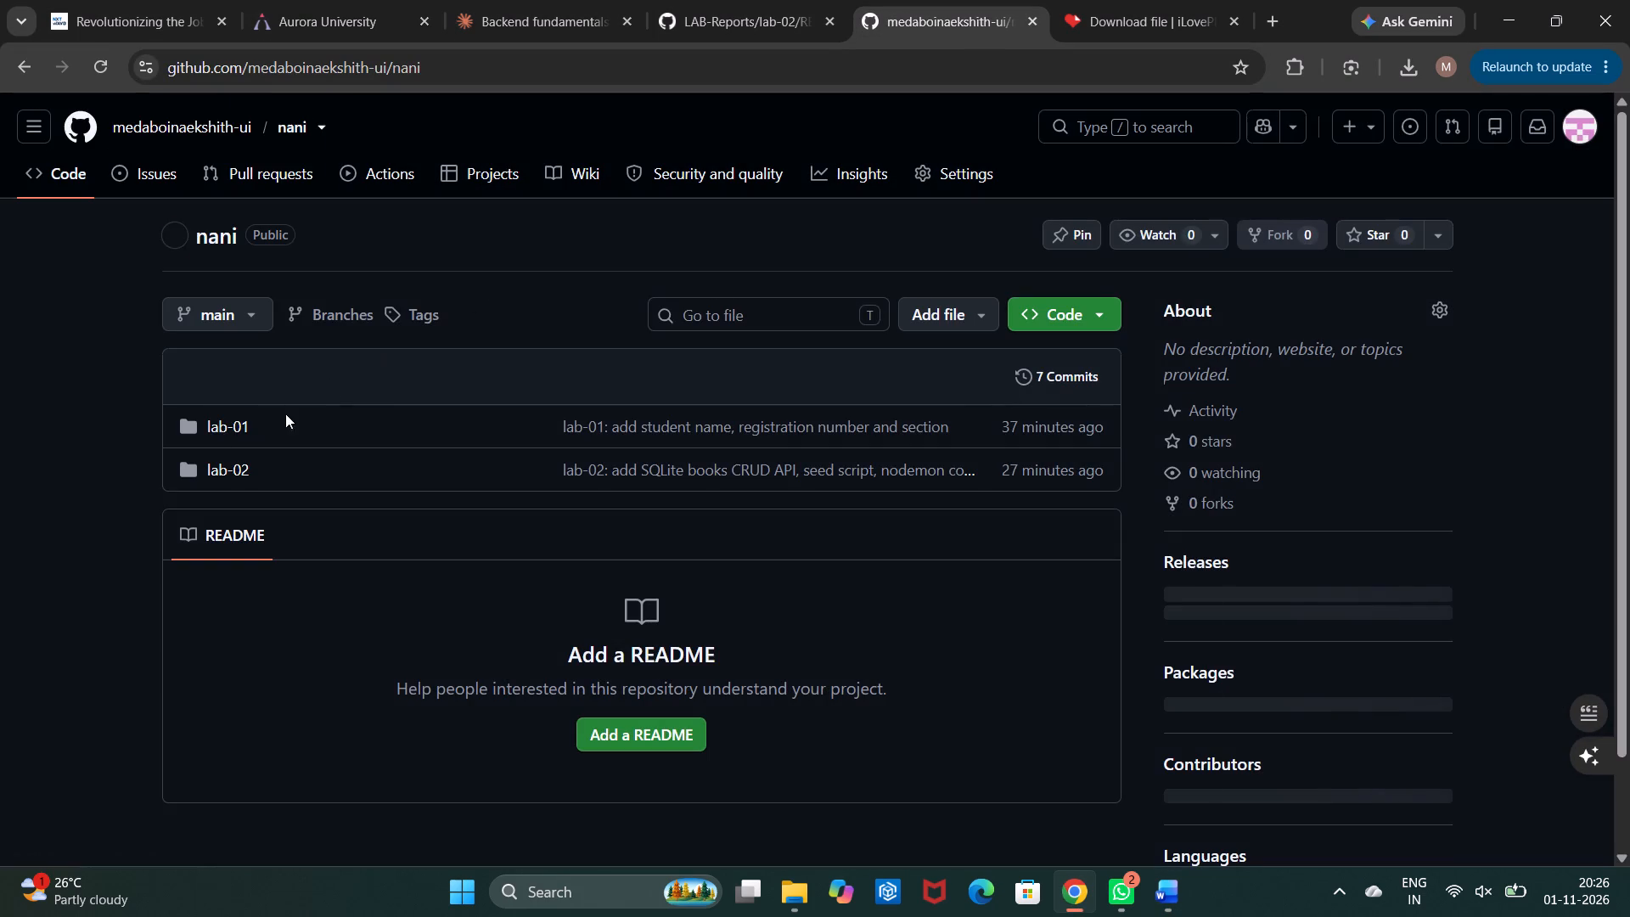
pyautogui.click(218, 419)
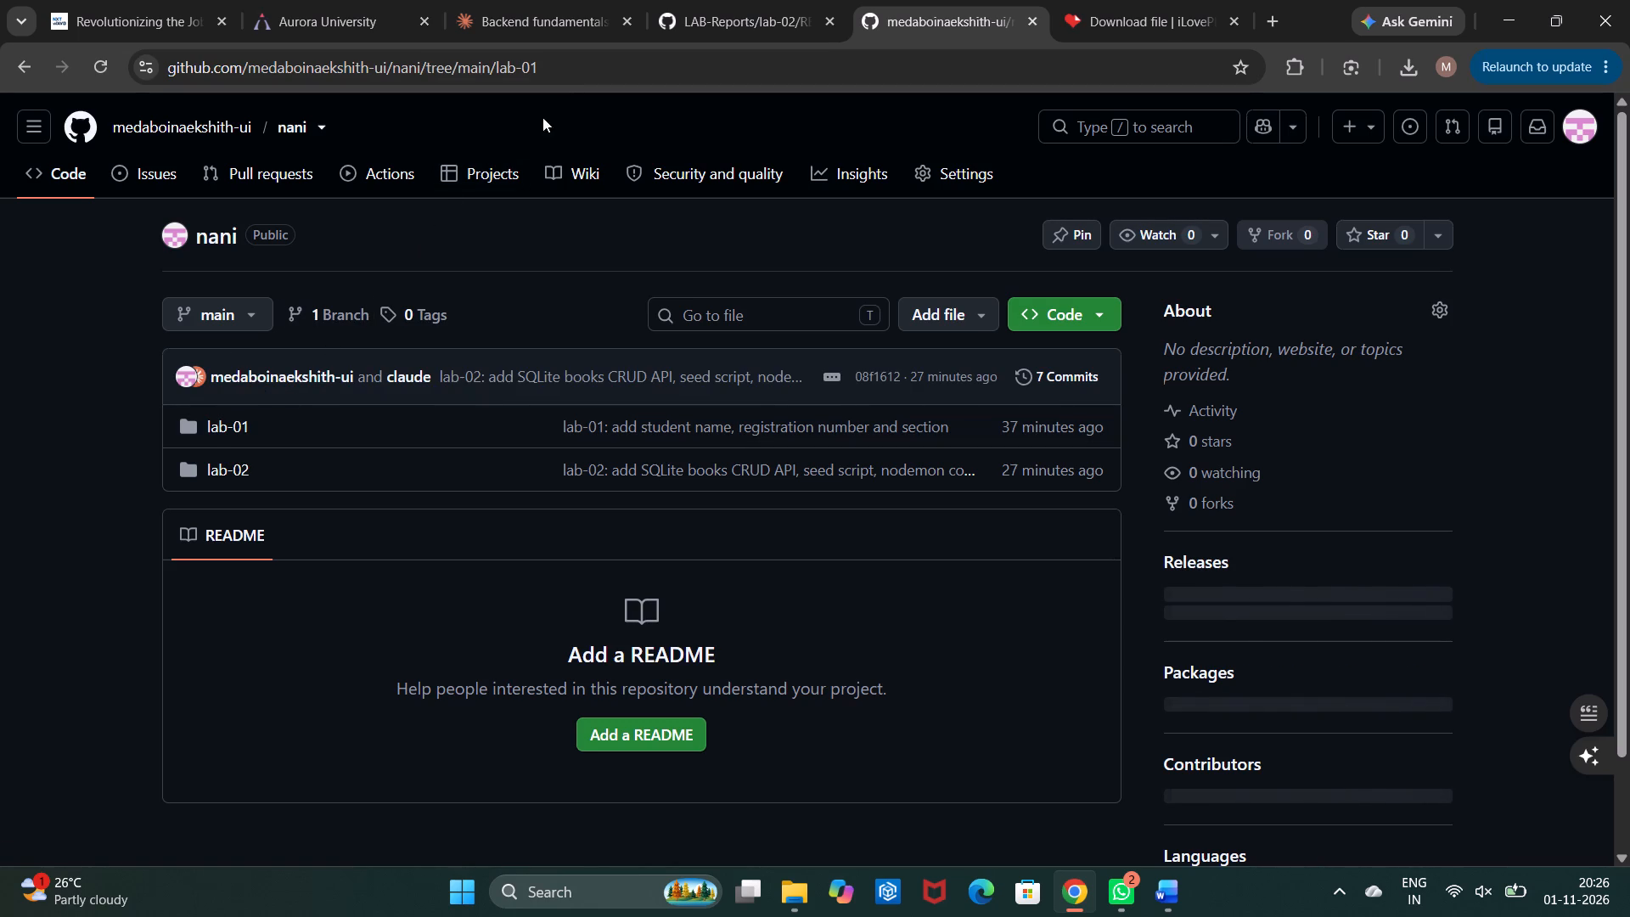
pyautogui.click(211, 426)
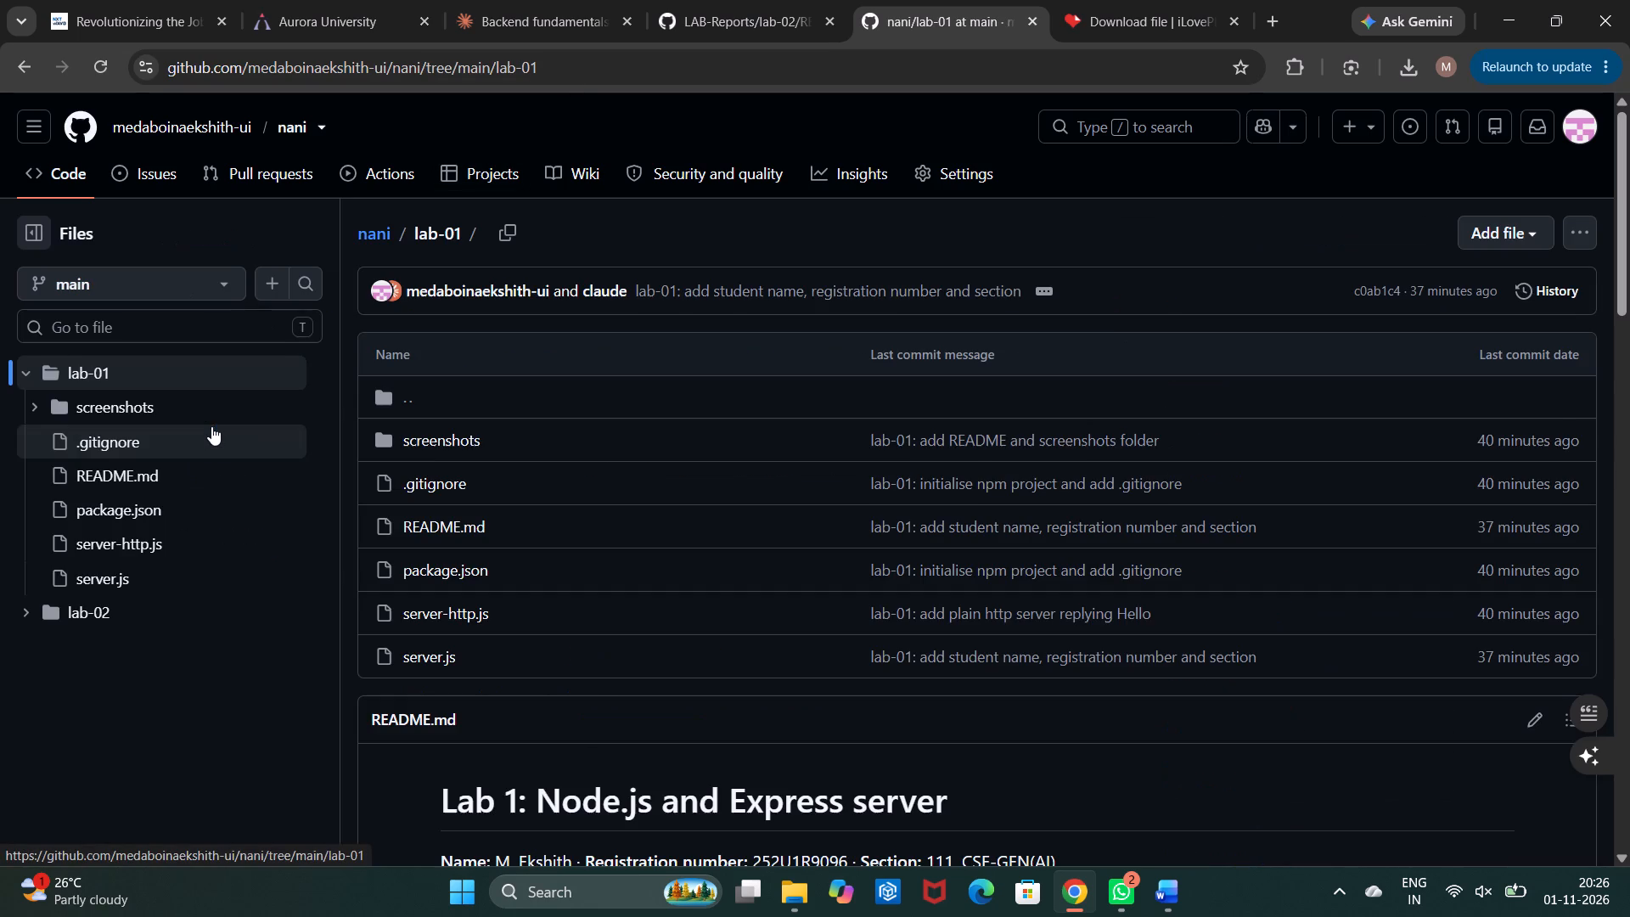
pyautogui.moveTo(554, 71); pyautogui.dragTo(534, 76)
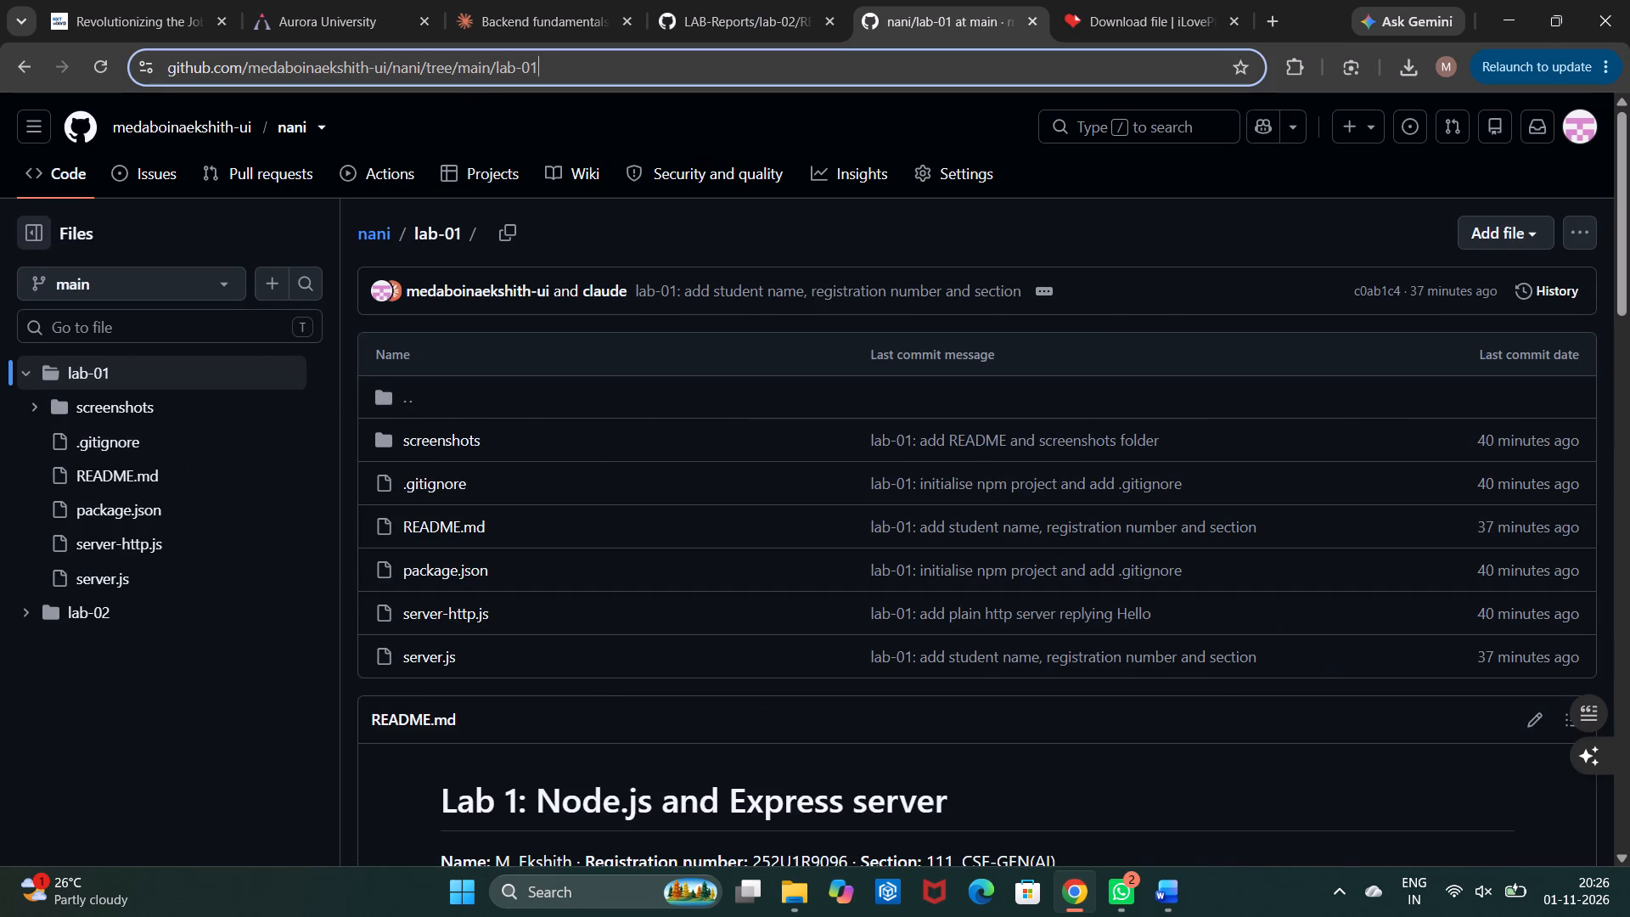
pyautogui.moveTo(534, 76); pyautogui.dragTo(171, 75)
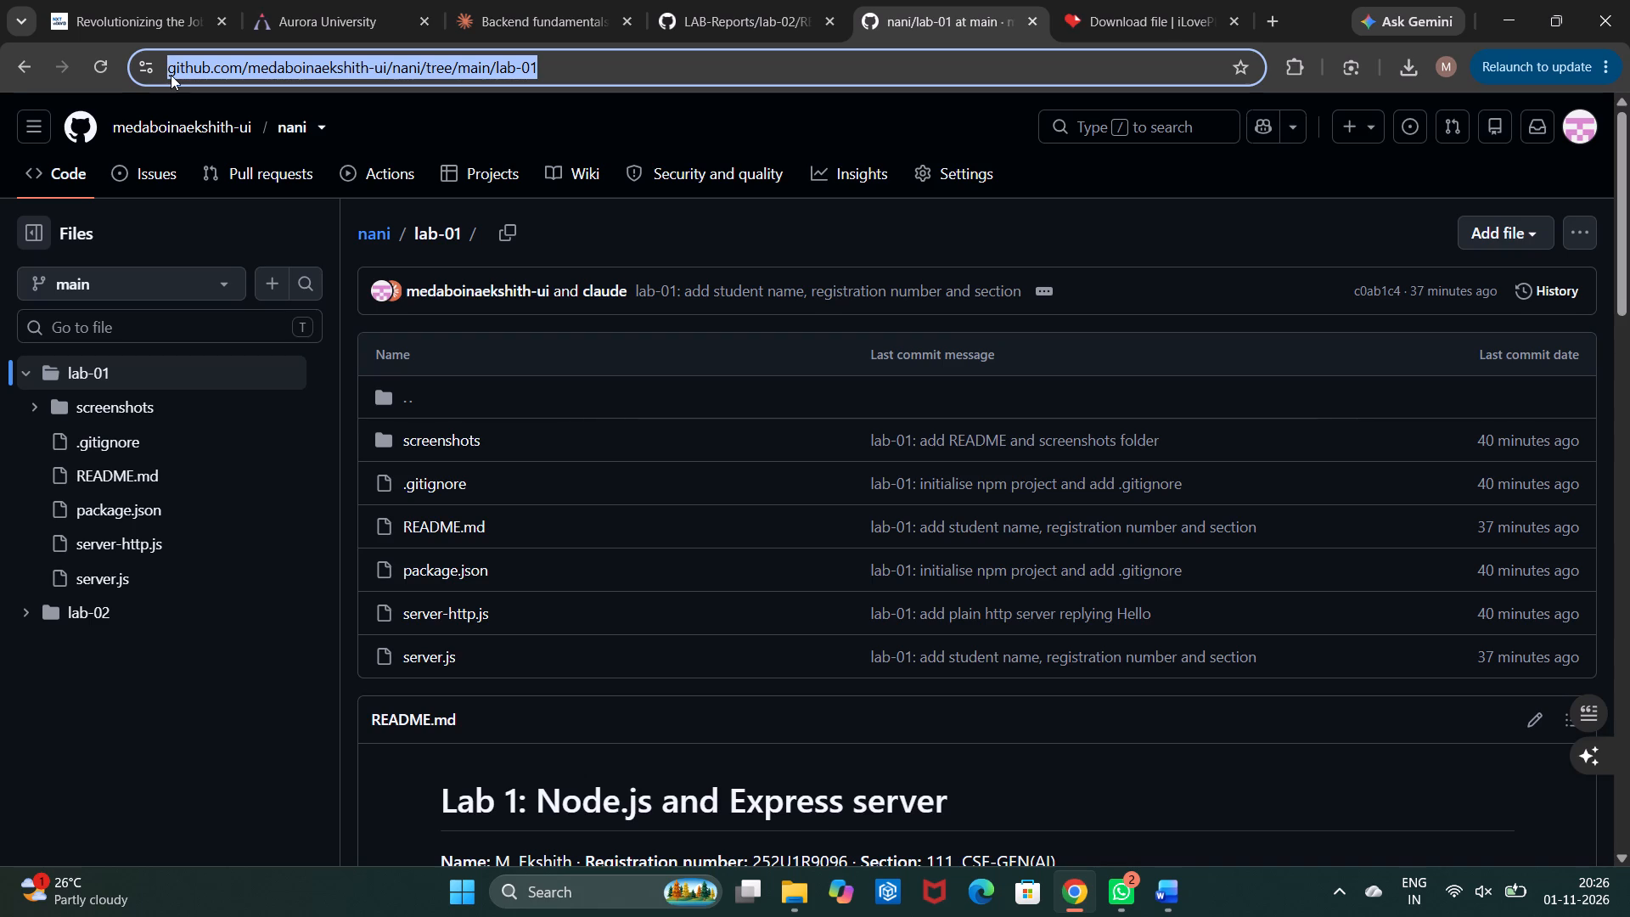
pyautogui.click(171, 75)
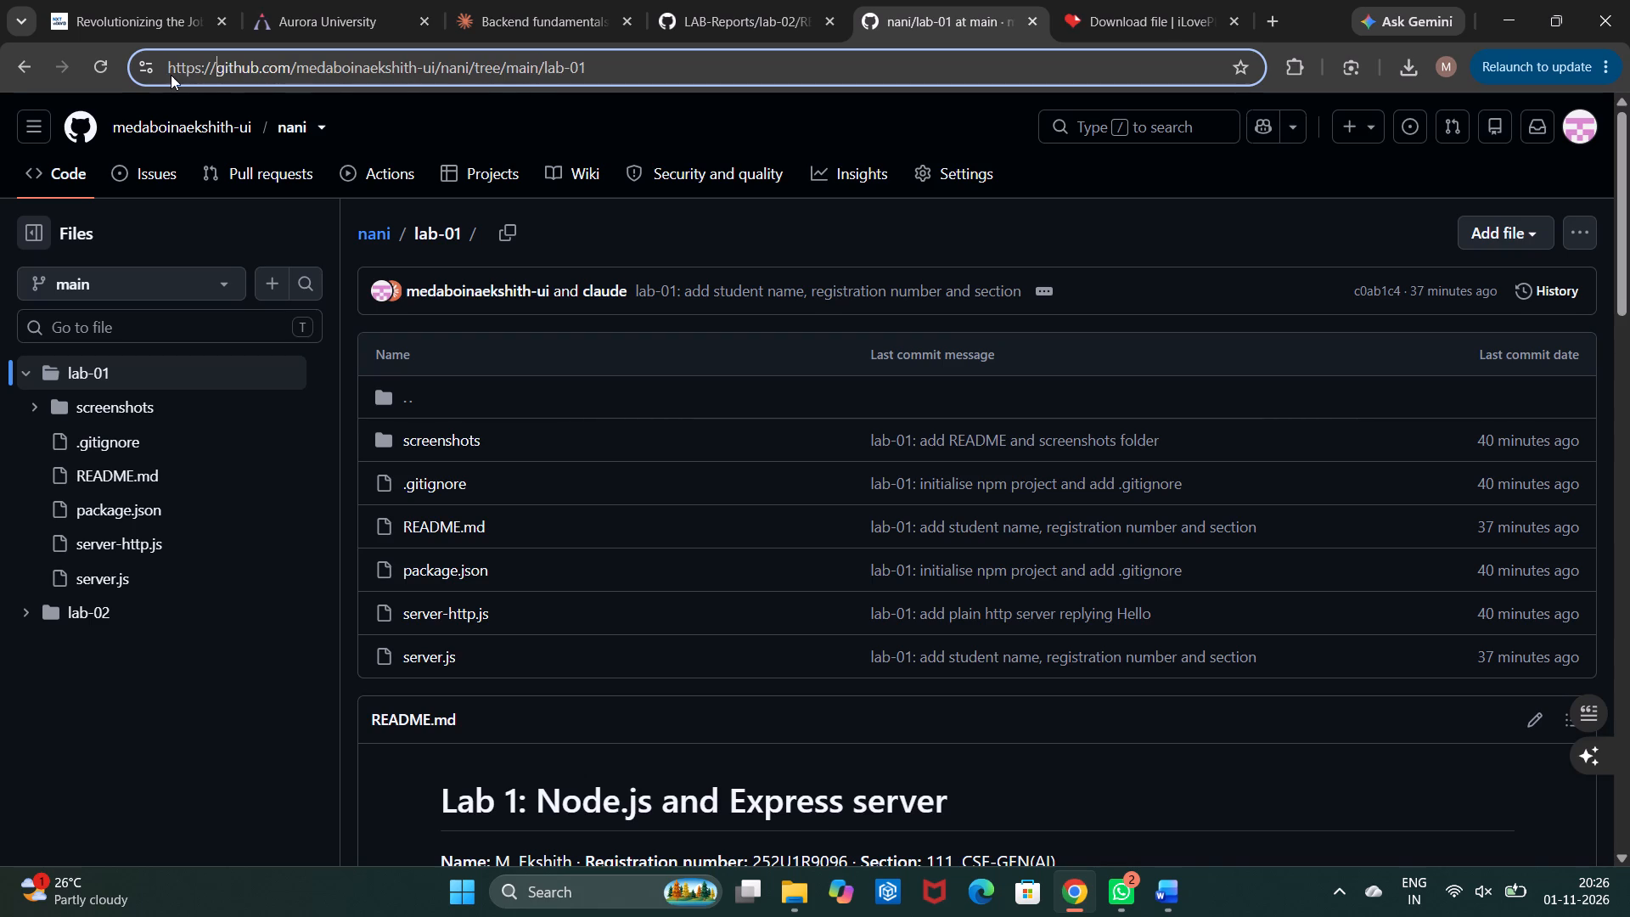
pyautogui.click(166, 71)
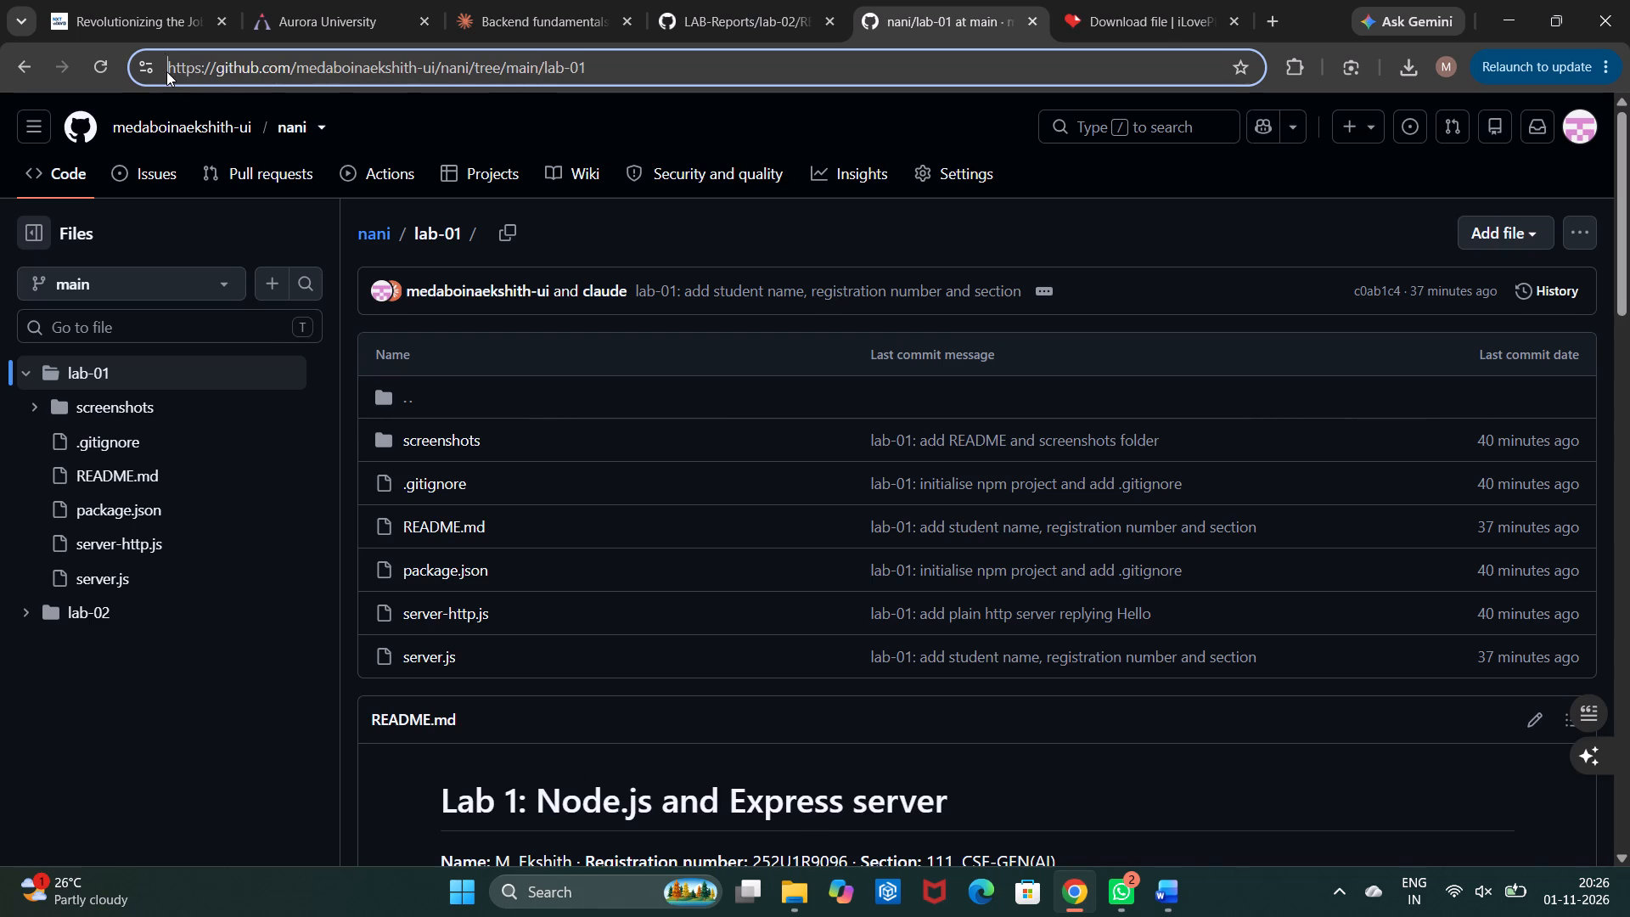
pyautogui.click(166, 71)
pyautogui.moveTo(166, 71); pyautogui.dragTo(615, 108)
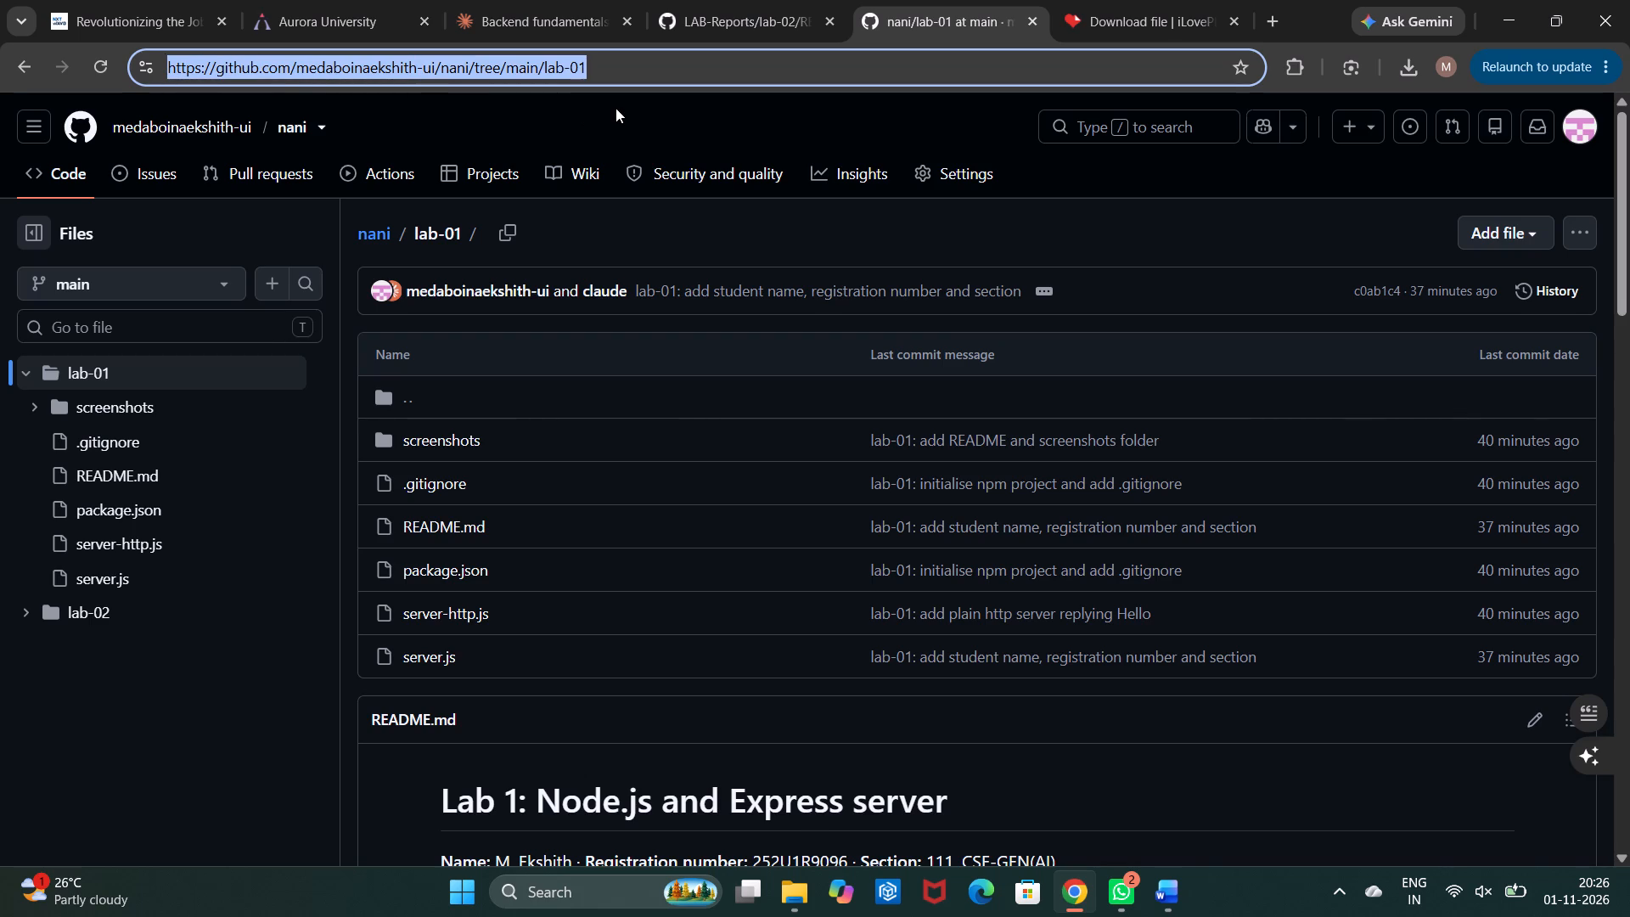
pyautogui.hotkey('ctrl', 'c')
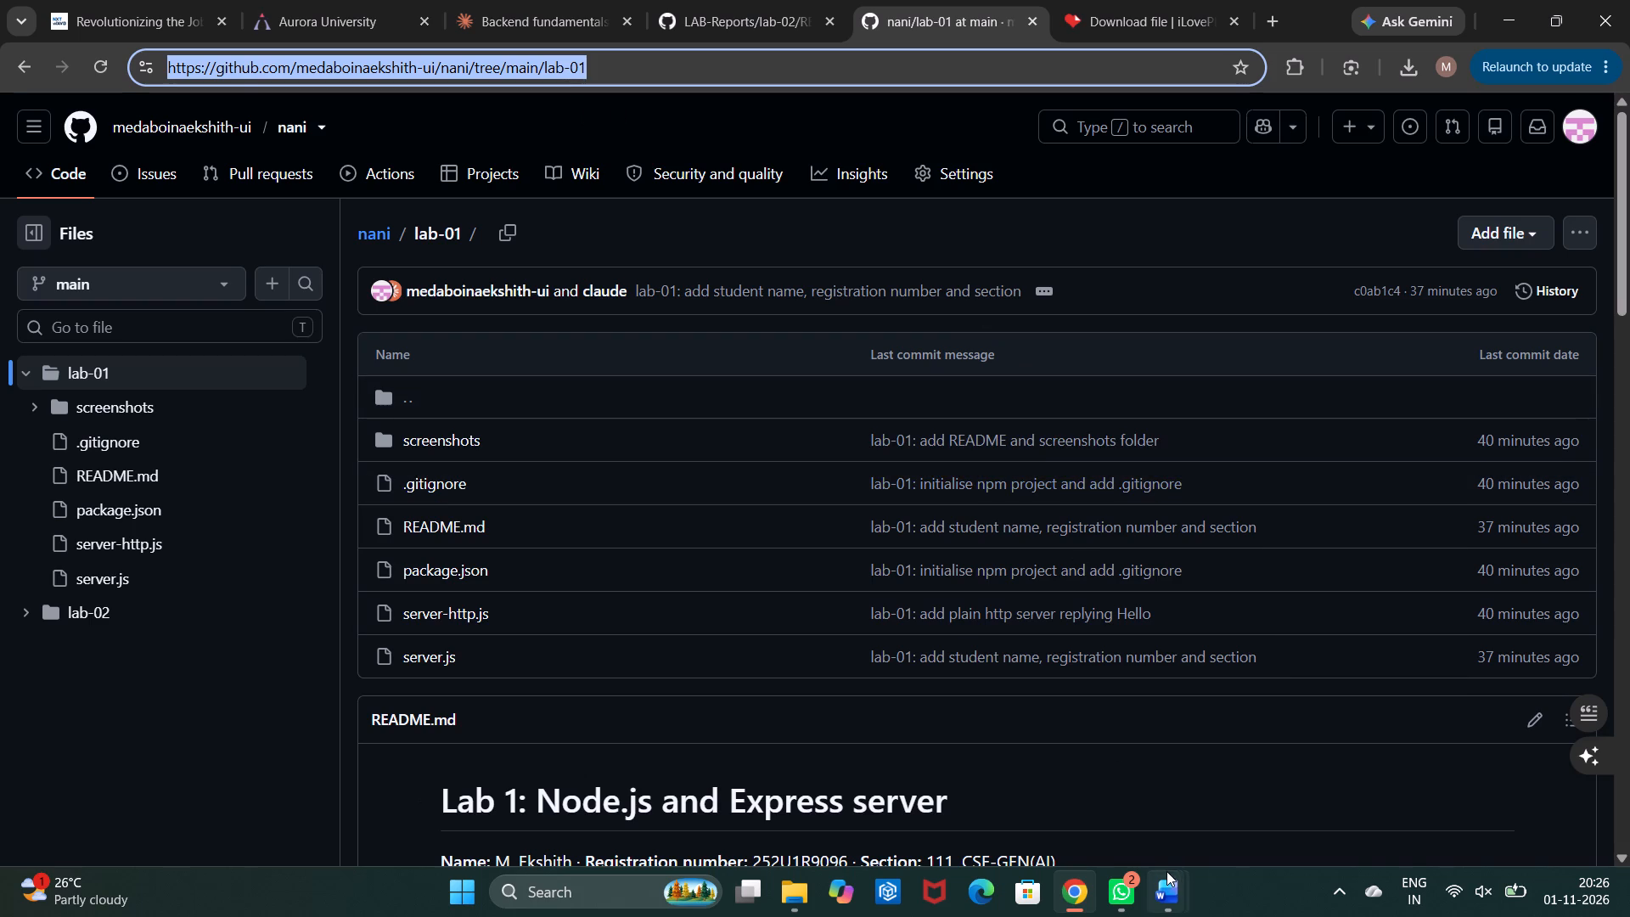
# Paste the lab-01 folder URL beneath the GitHub Link label in LAB_Report-2.docx in Word.
pyautogui.click(1166, 871)
pyautogui.click(1178, 824)
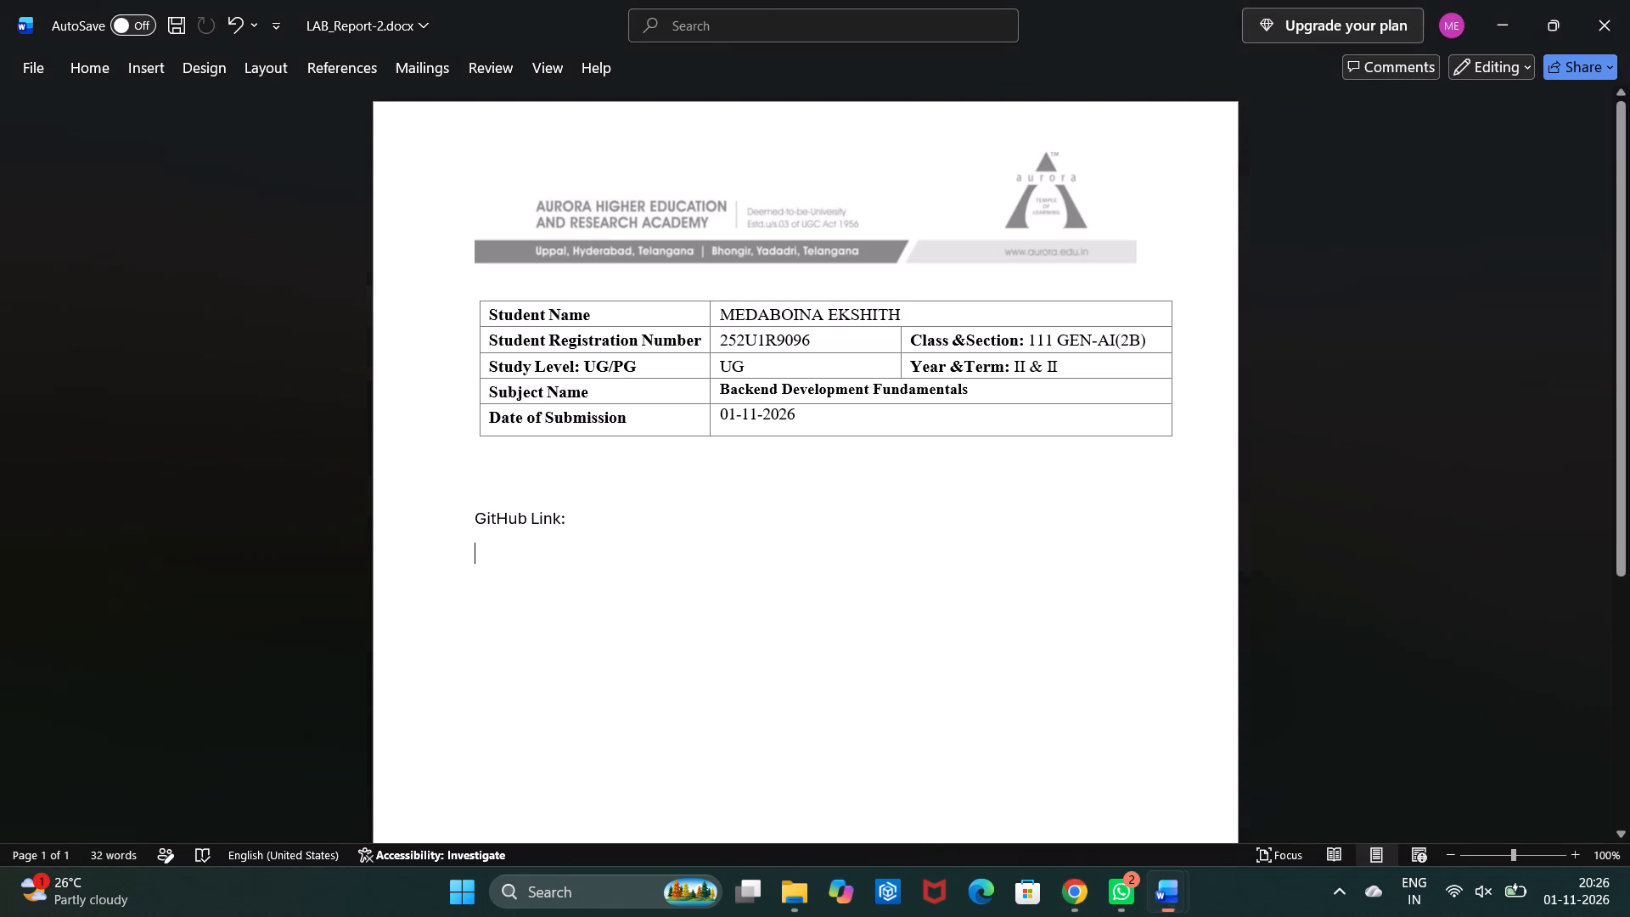
pyautogui.hotkey('ctrl', 'v')
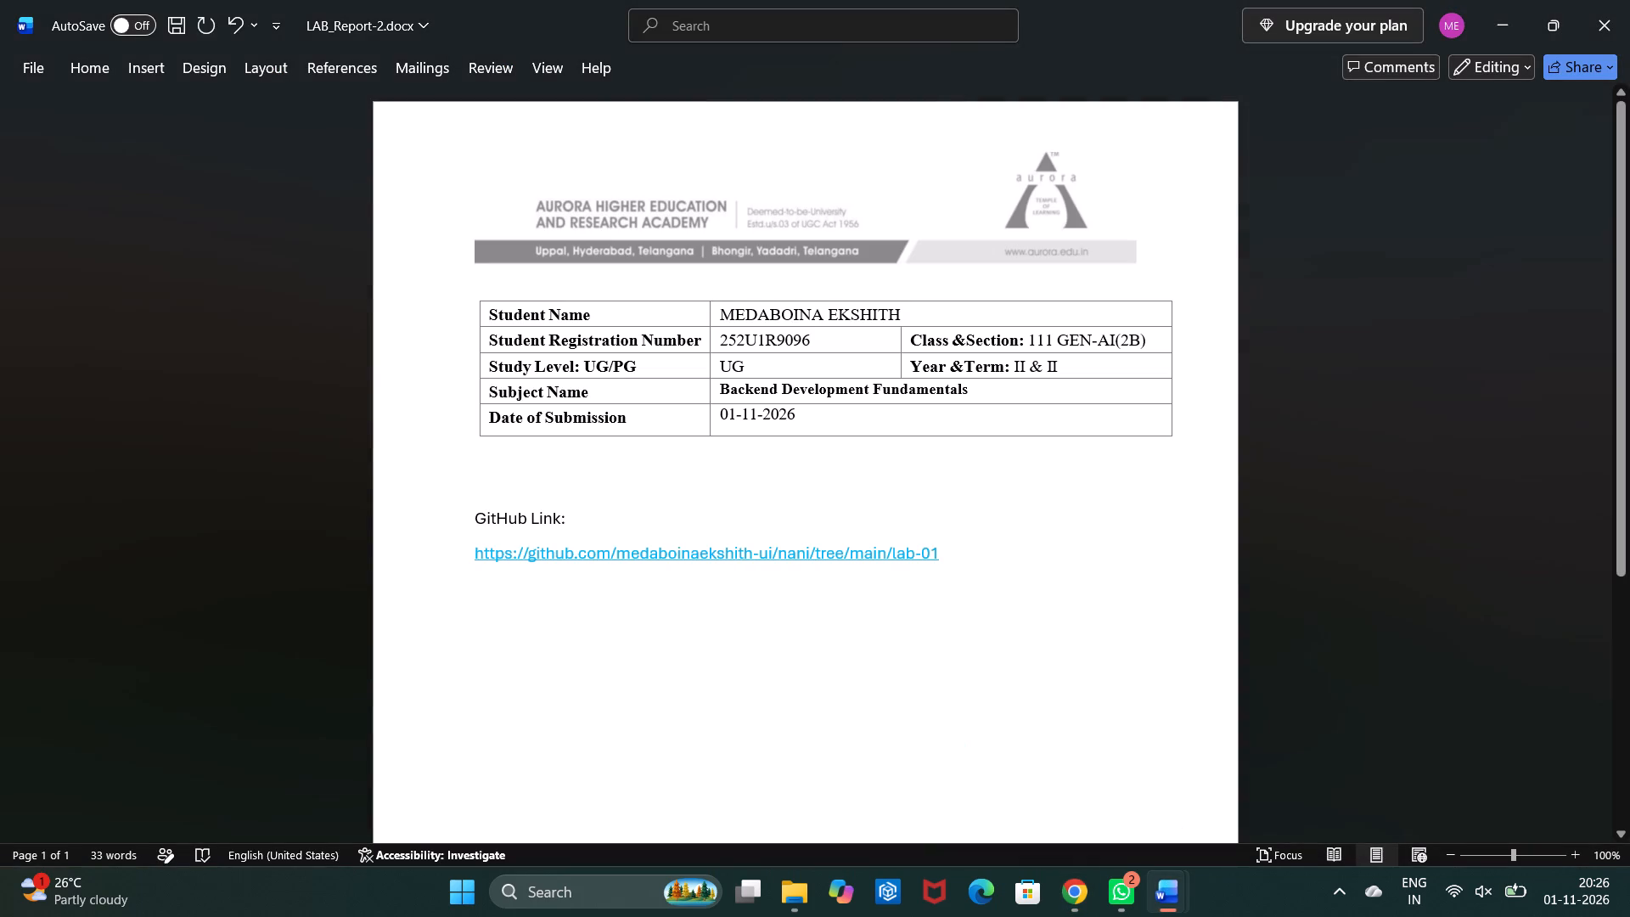
pyautogui.click(790, 558)
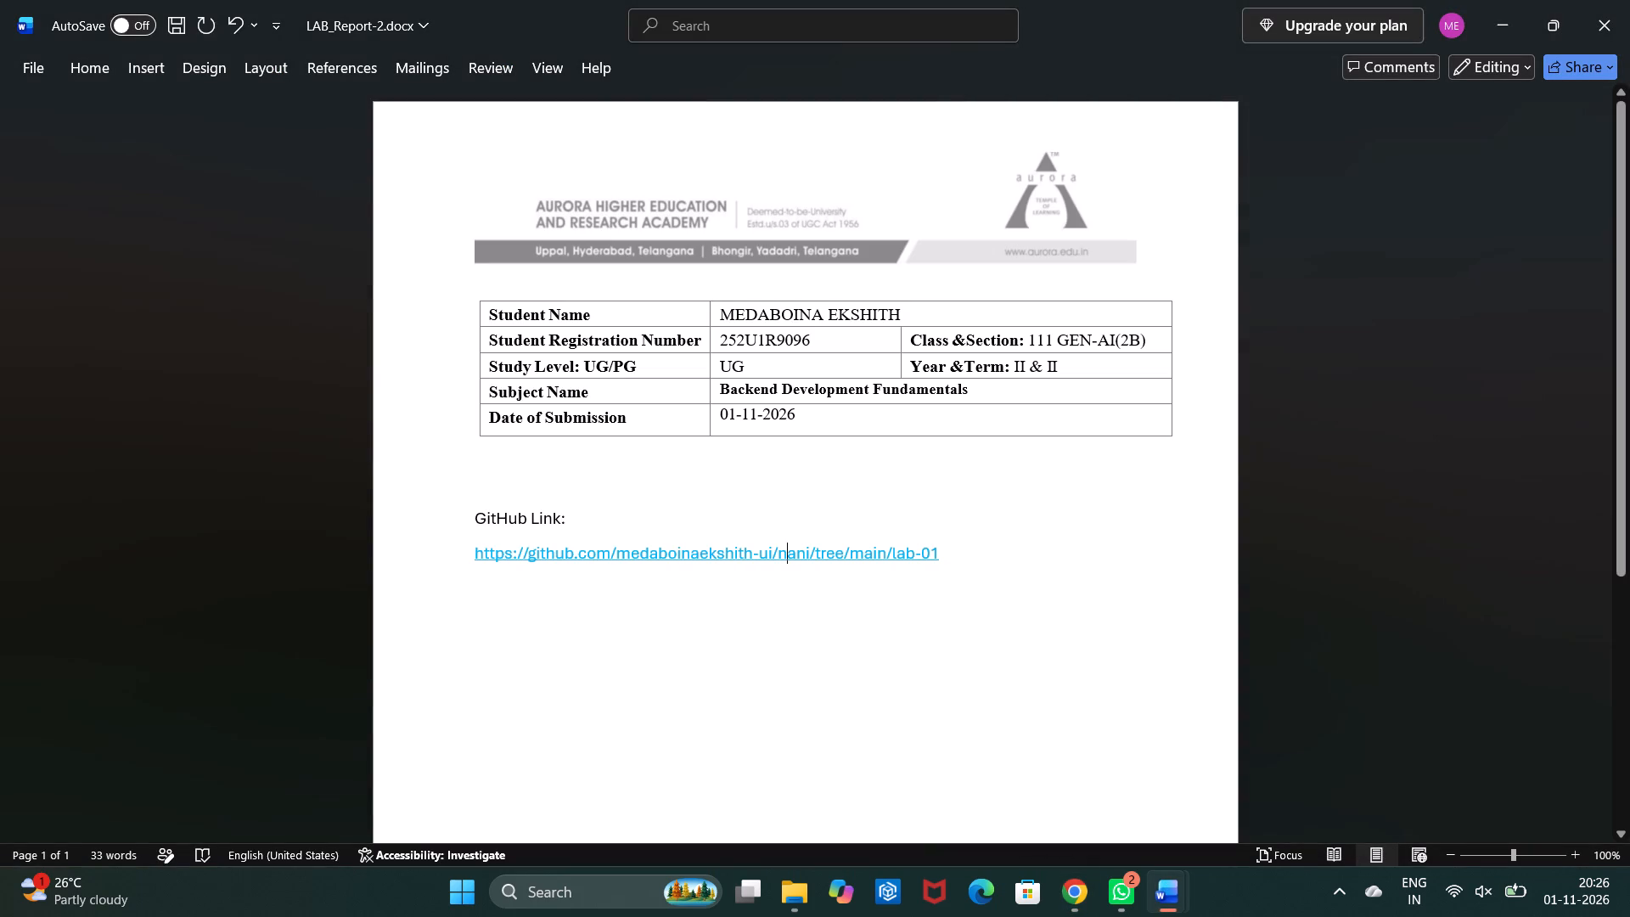
pyautogui.click(790, 558)
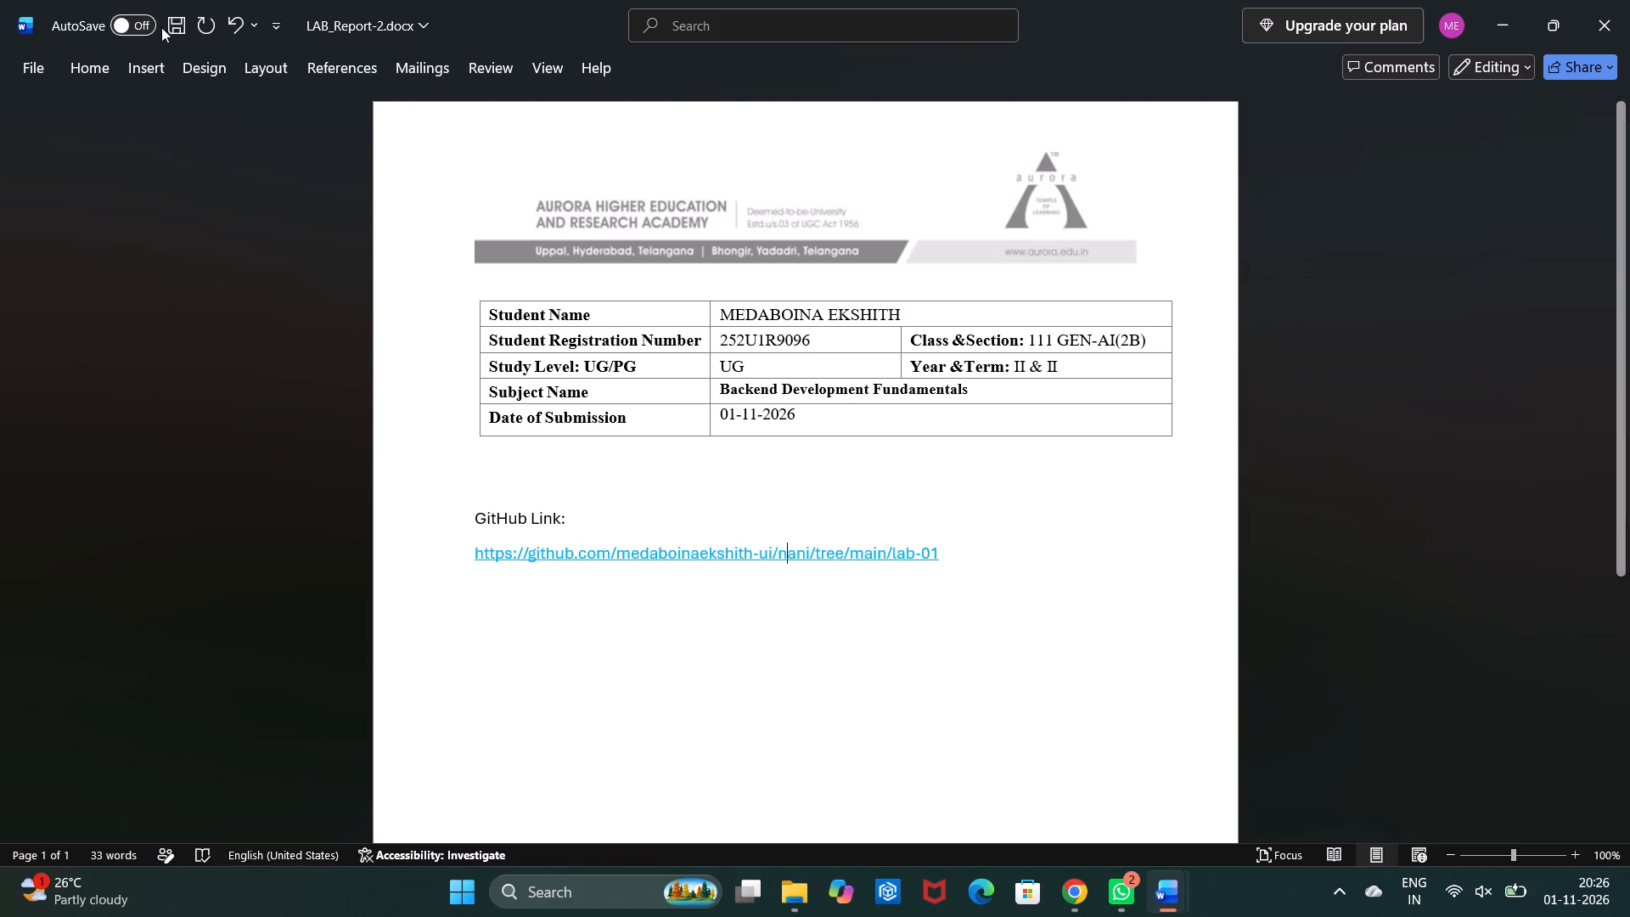
# Save LAB_Report-2.docx on this PC without turning on AutoSave, and close the document.
pyautogui.click(160, 26)
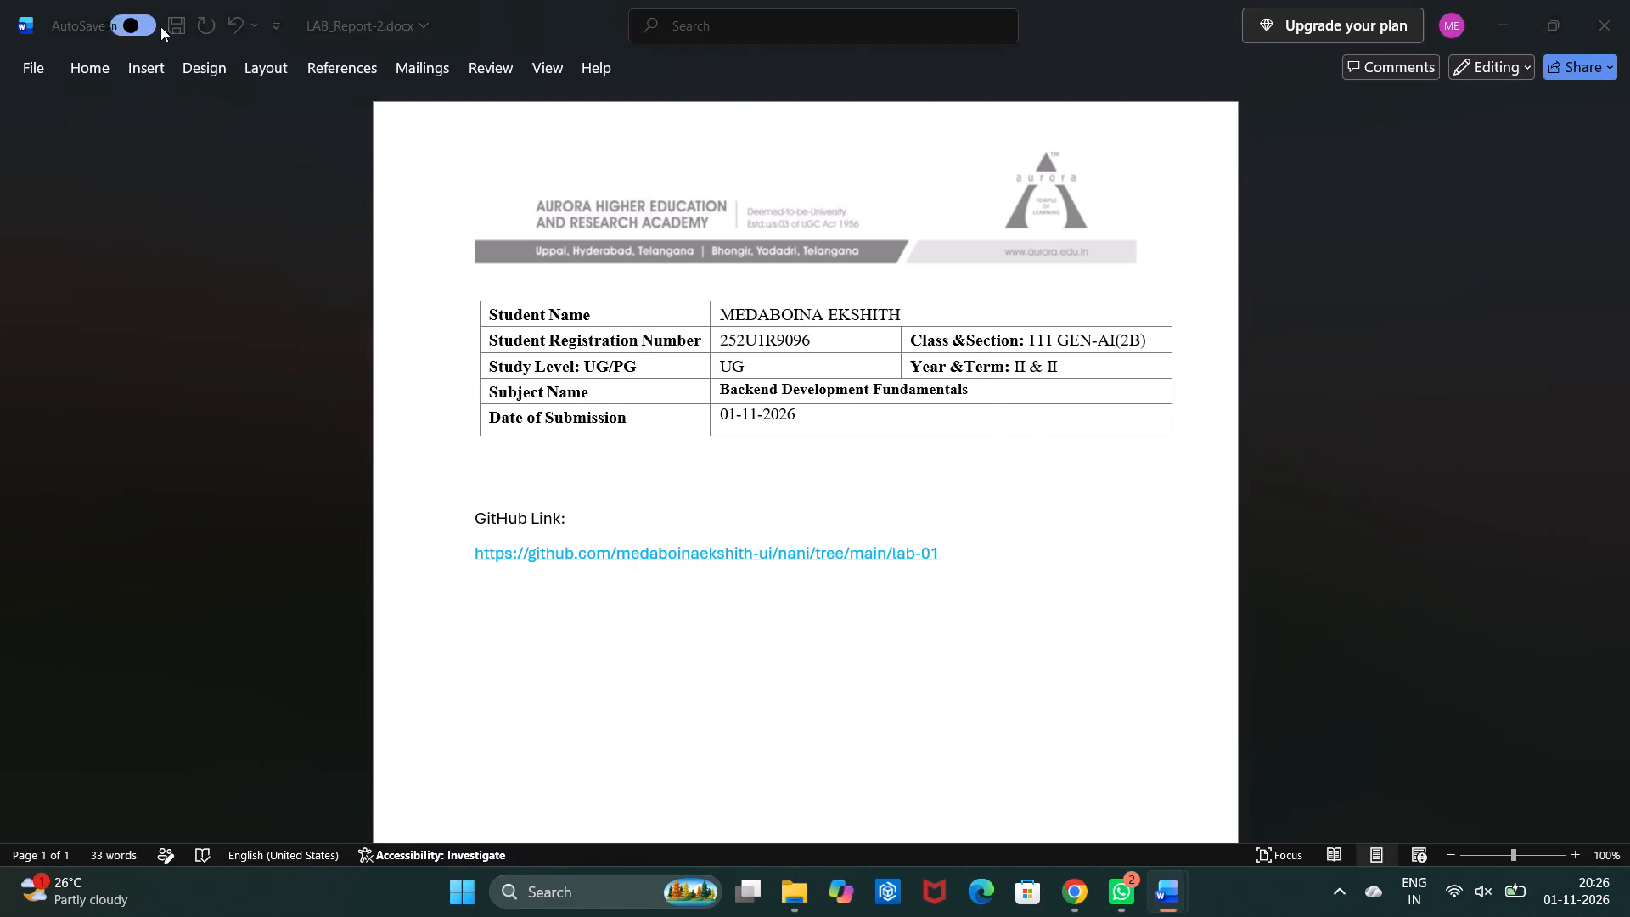
pyautogui.click(167, 24)
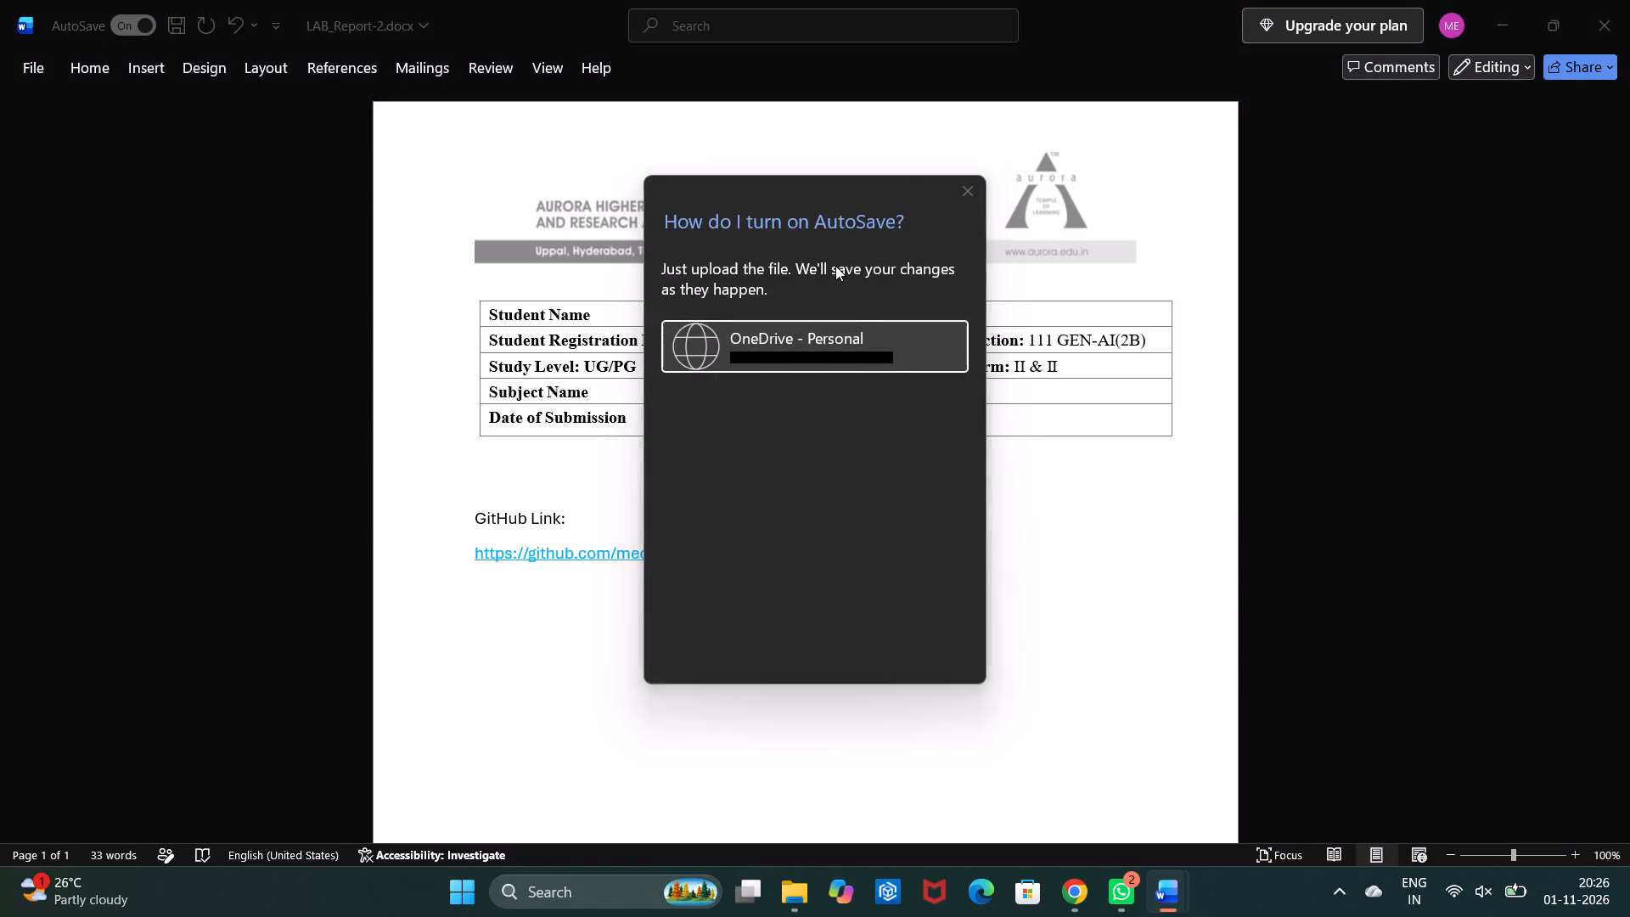
pyautogui.click(977, 199)
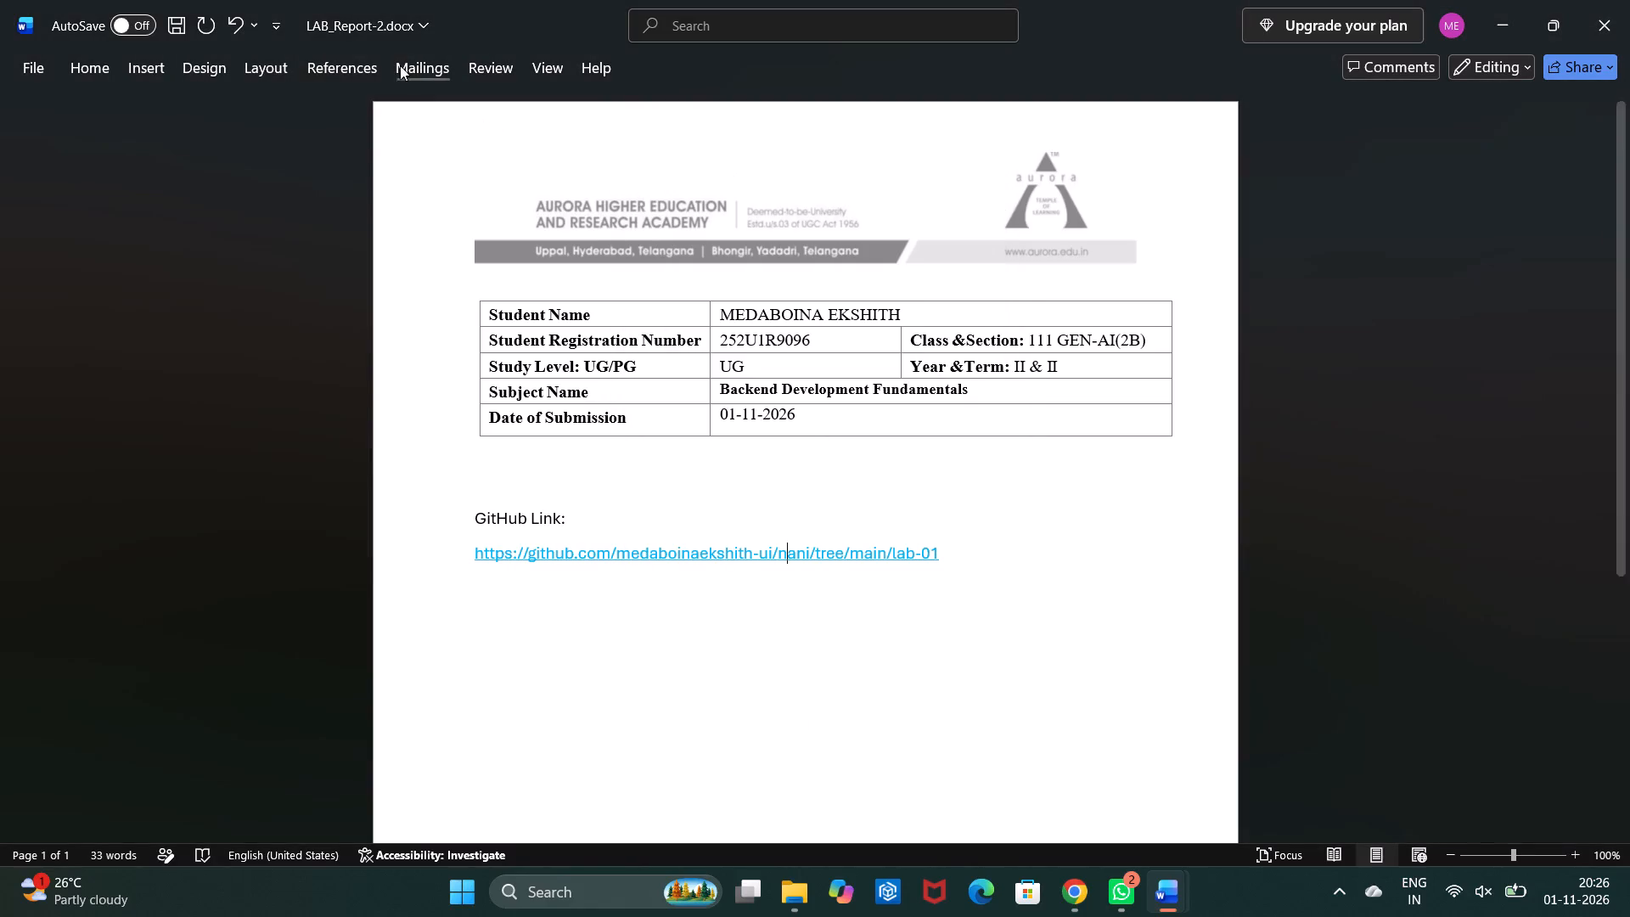
pyautogui.click(186, 36)
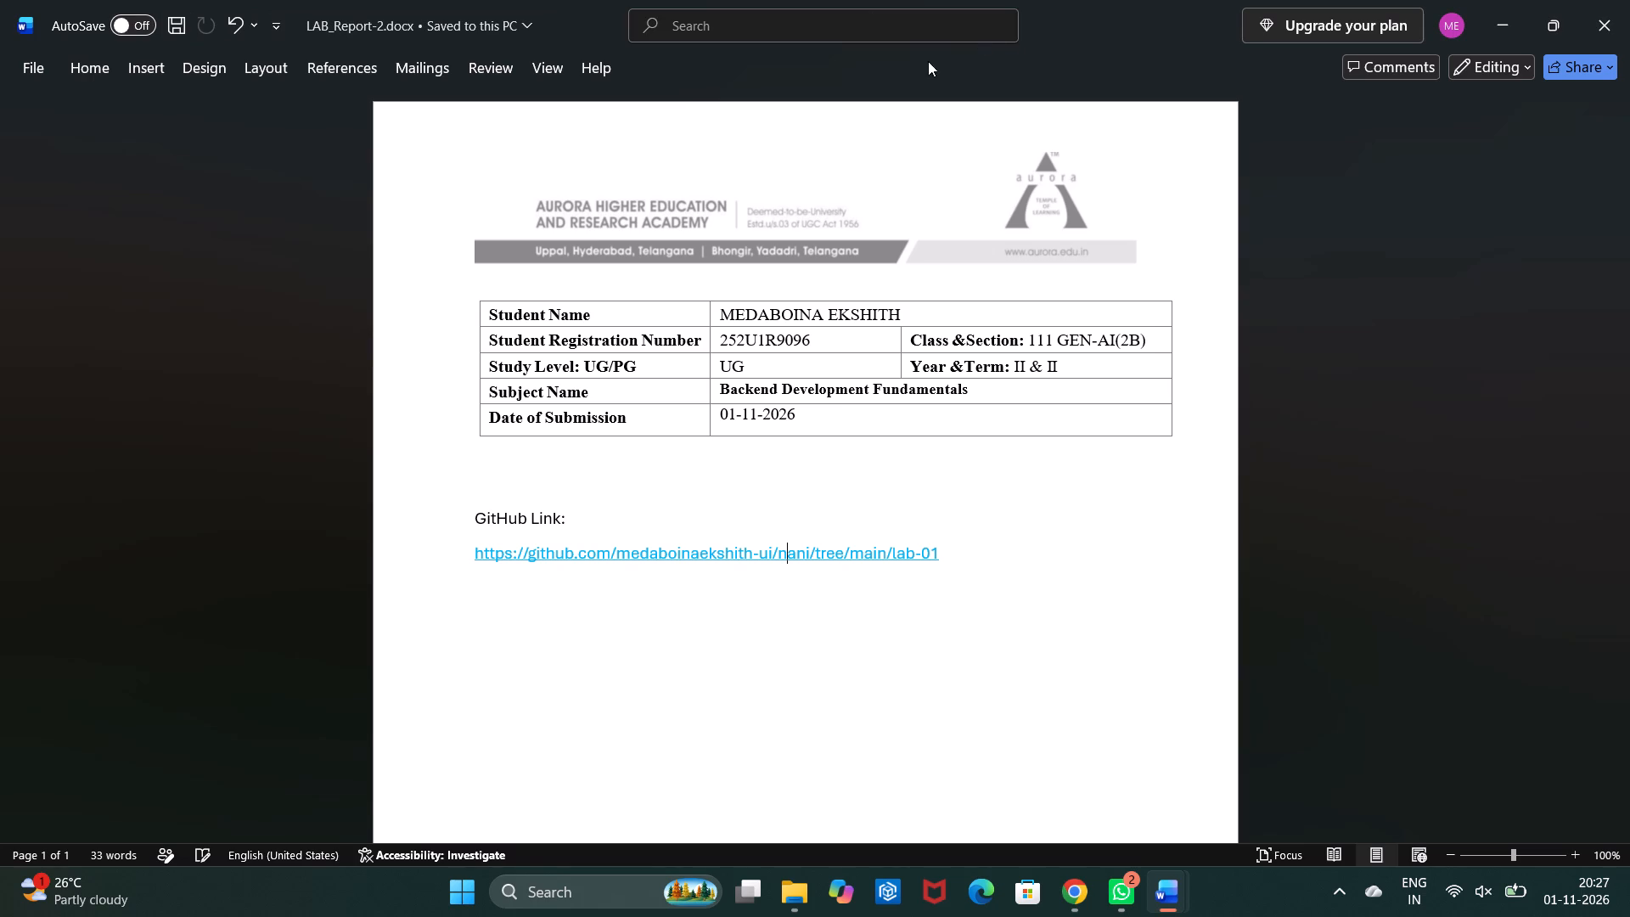
pyautogui.click(1629, 0)
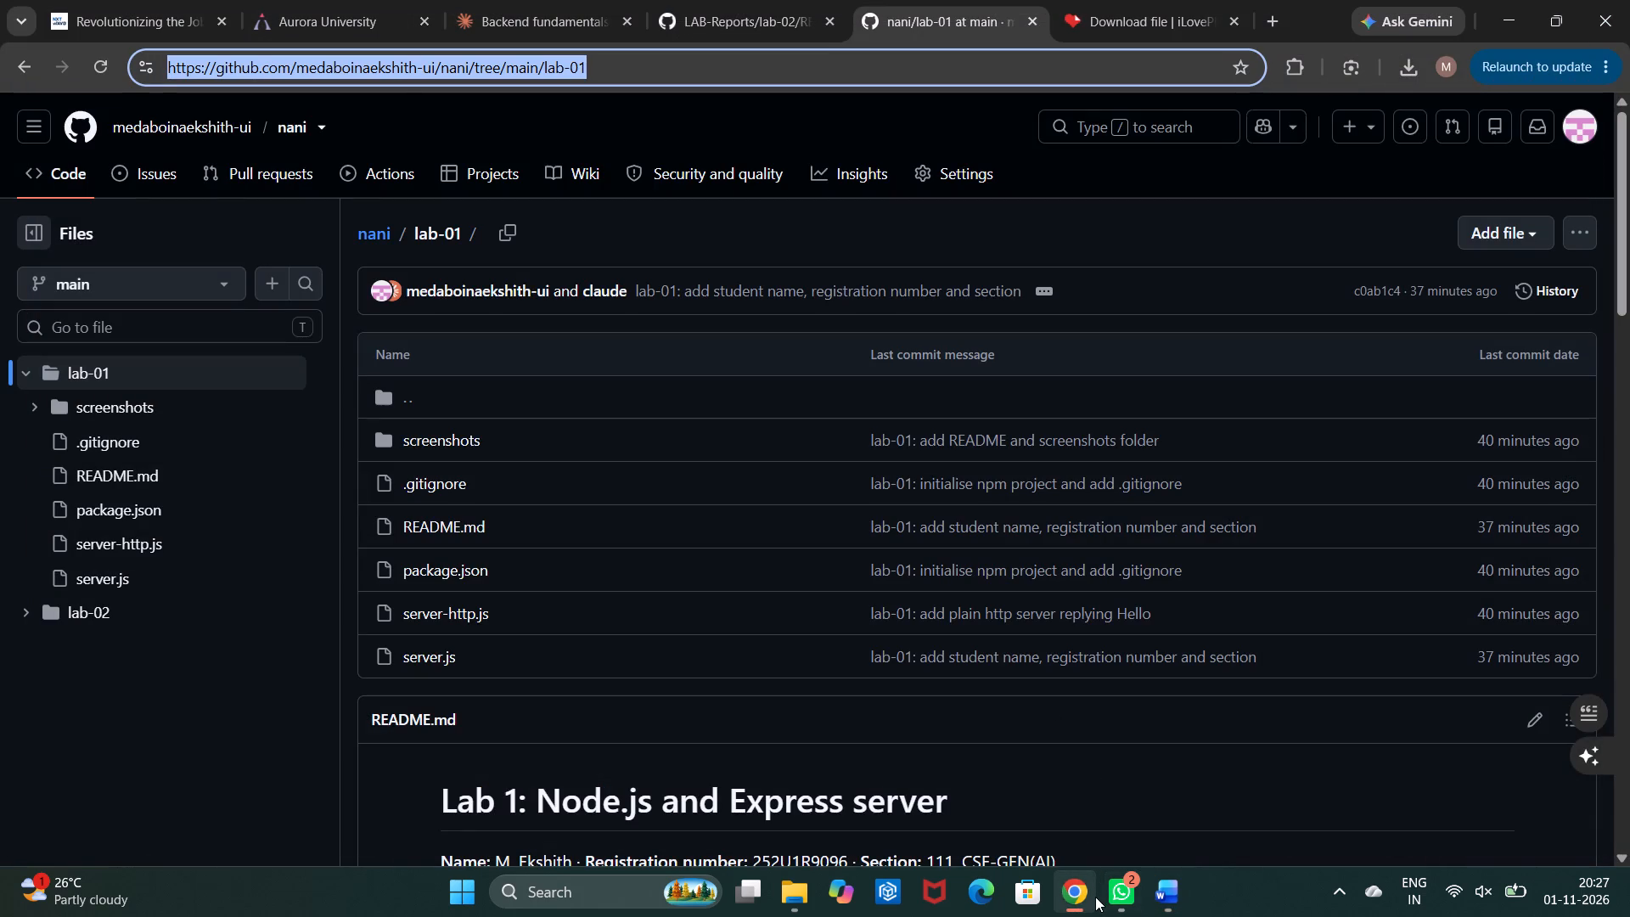
pyautogui.click(1076, 755)
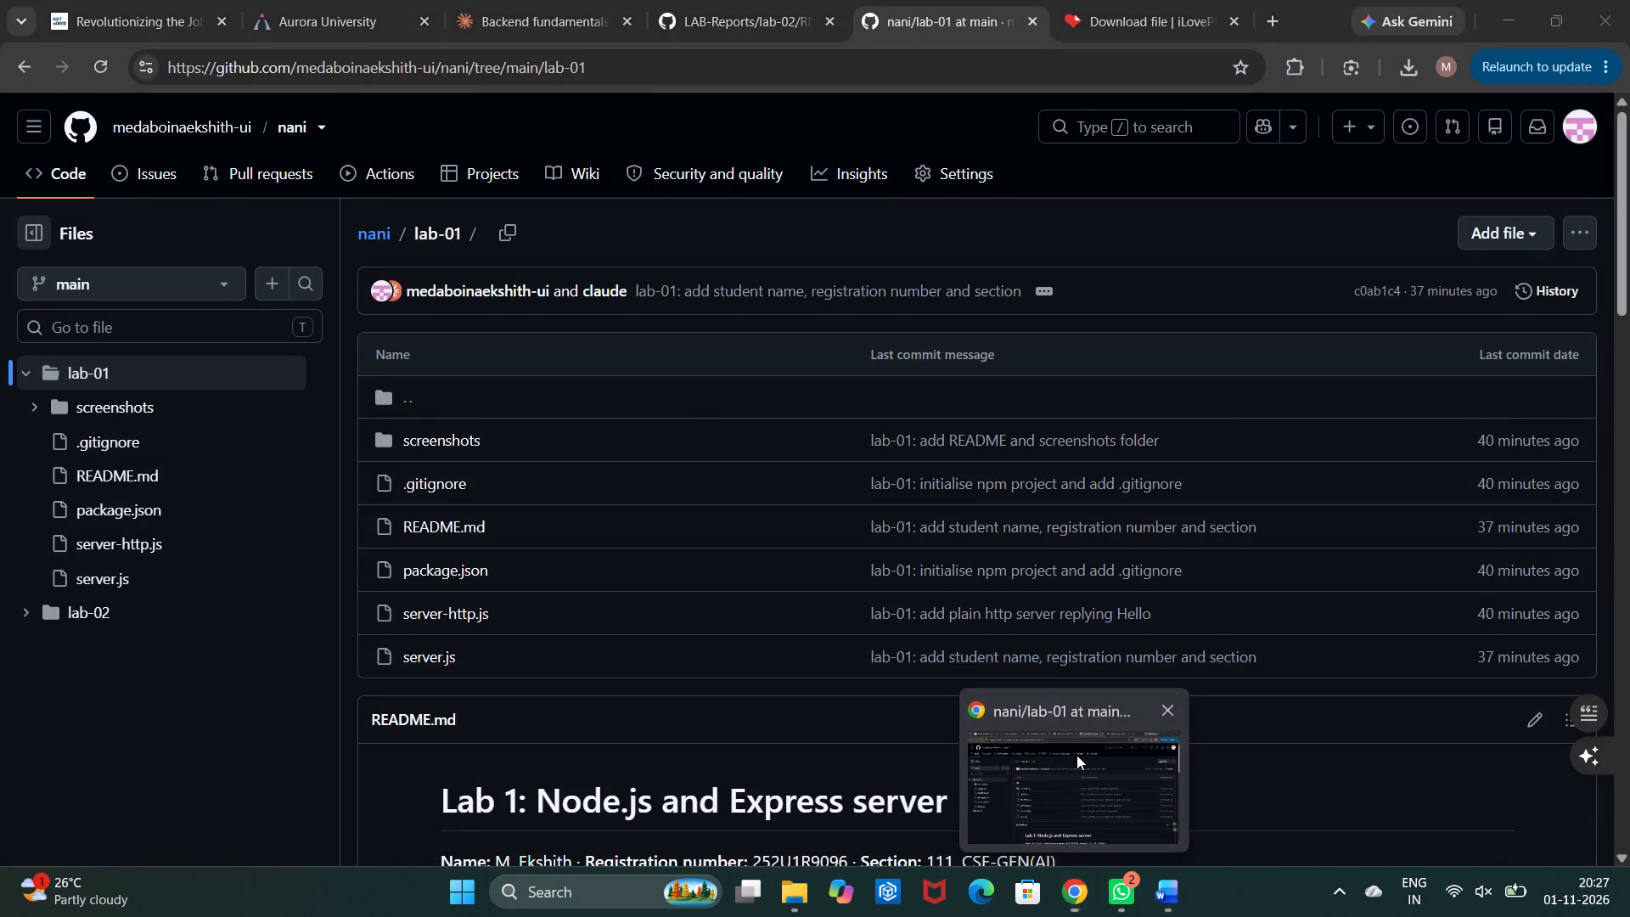
pyautogui.click(1120, 0)
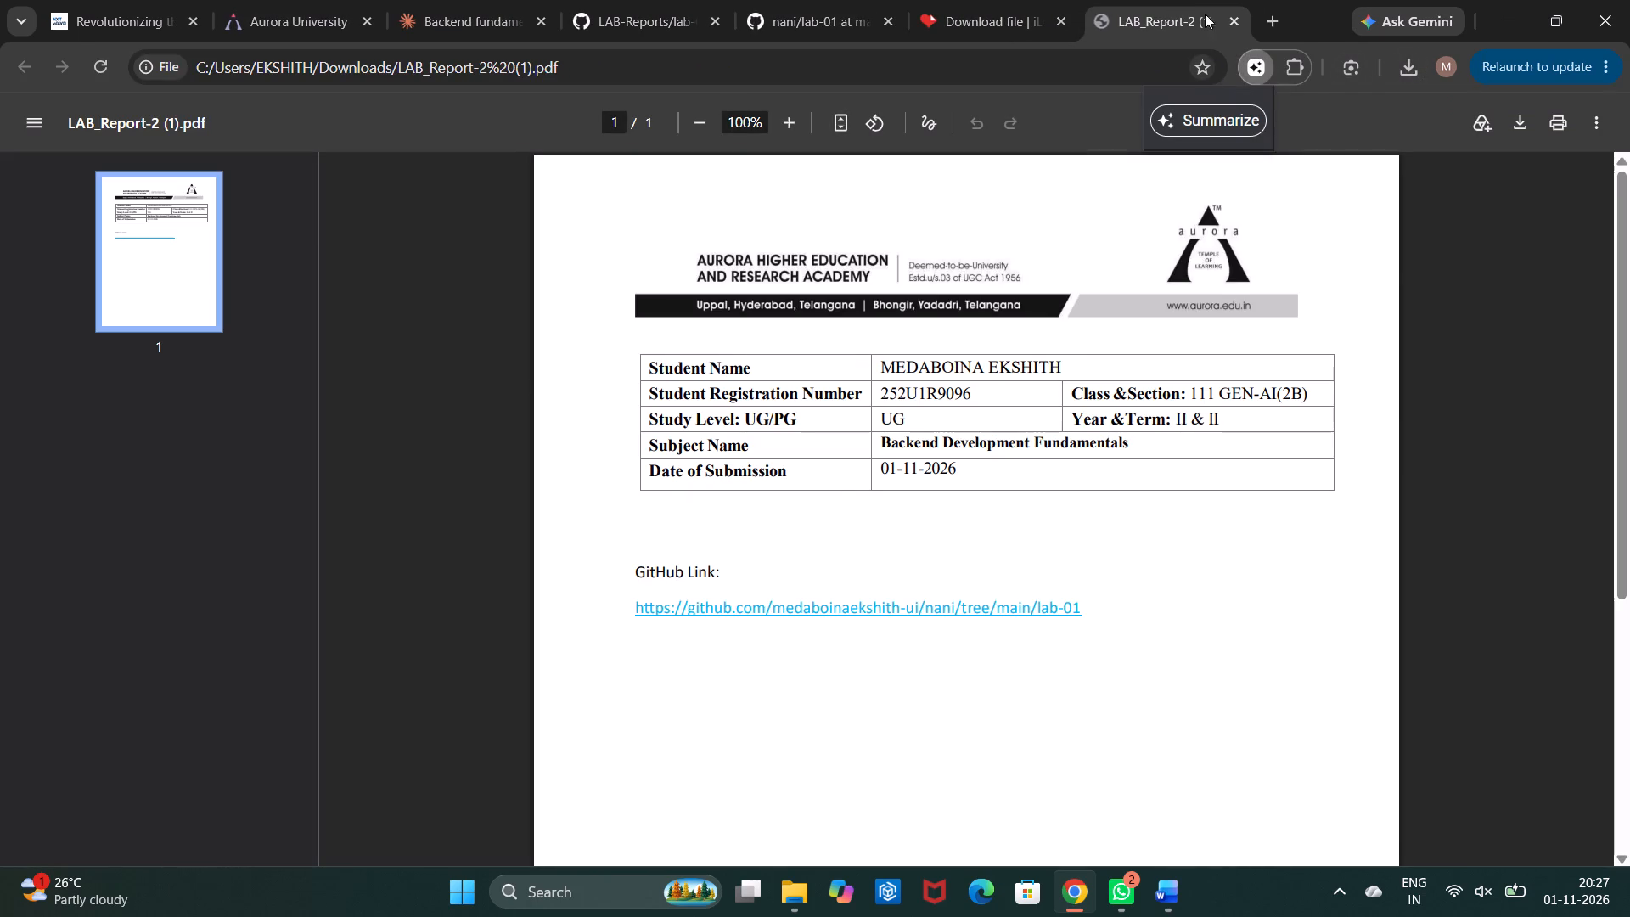
pyautogui.click(1230, 20)
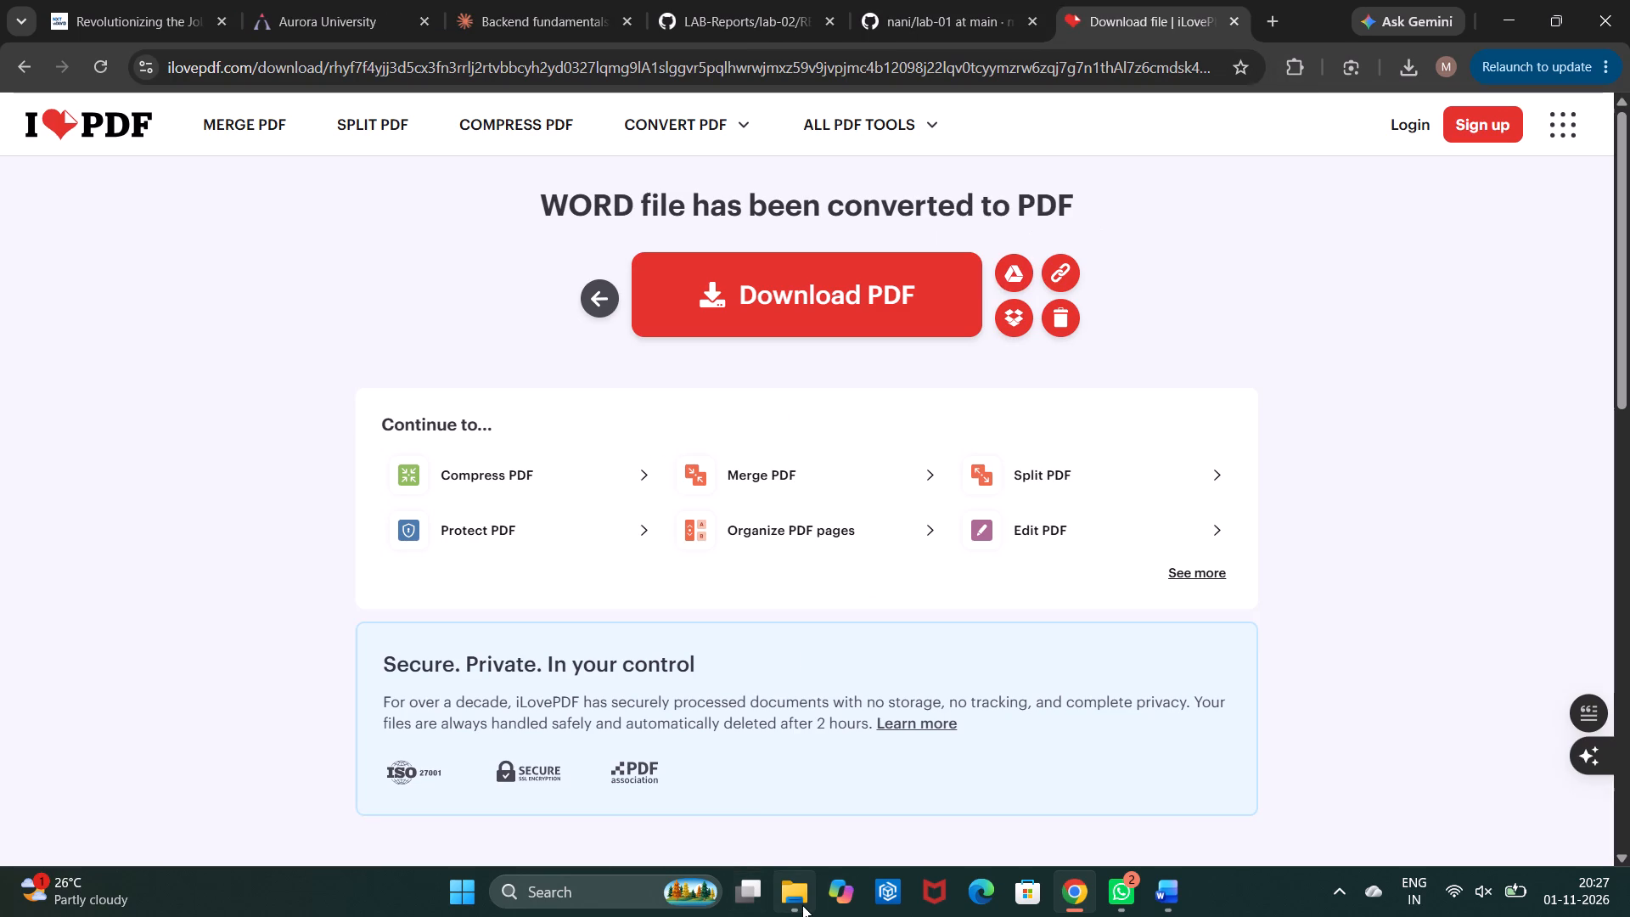
# Rename the newest PDF in the Downloads folder as LAB_Report-1.pdf in File Explorer, closing the file preview if it opens.
pyautogui.click(802, 905)
pyautogui.click(128, 428)
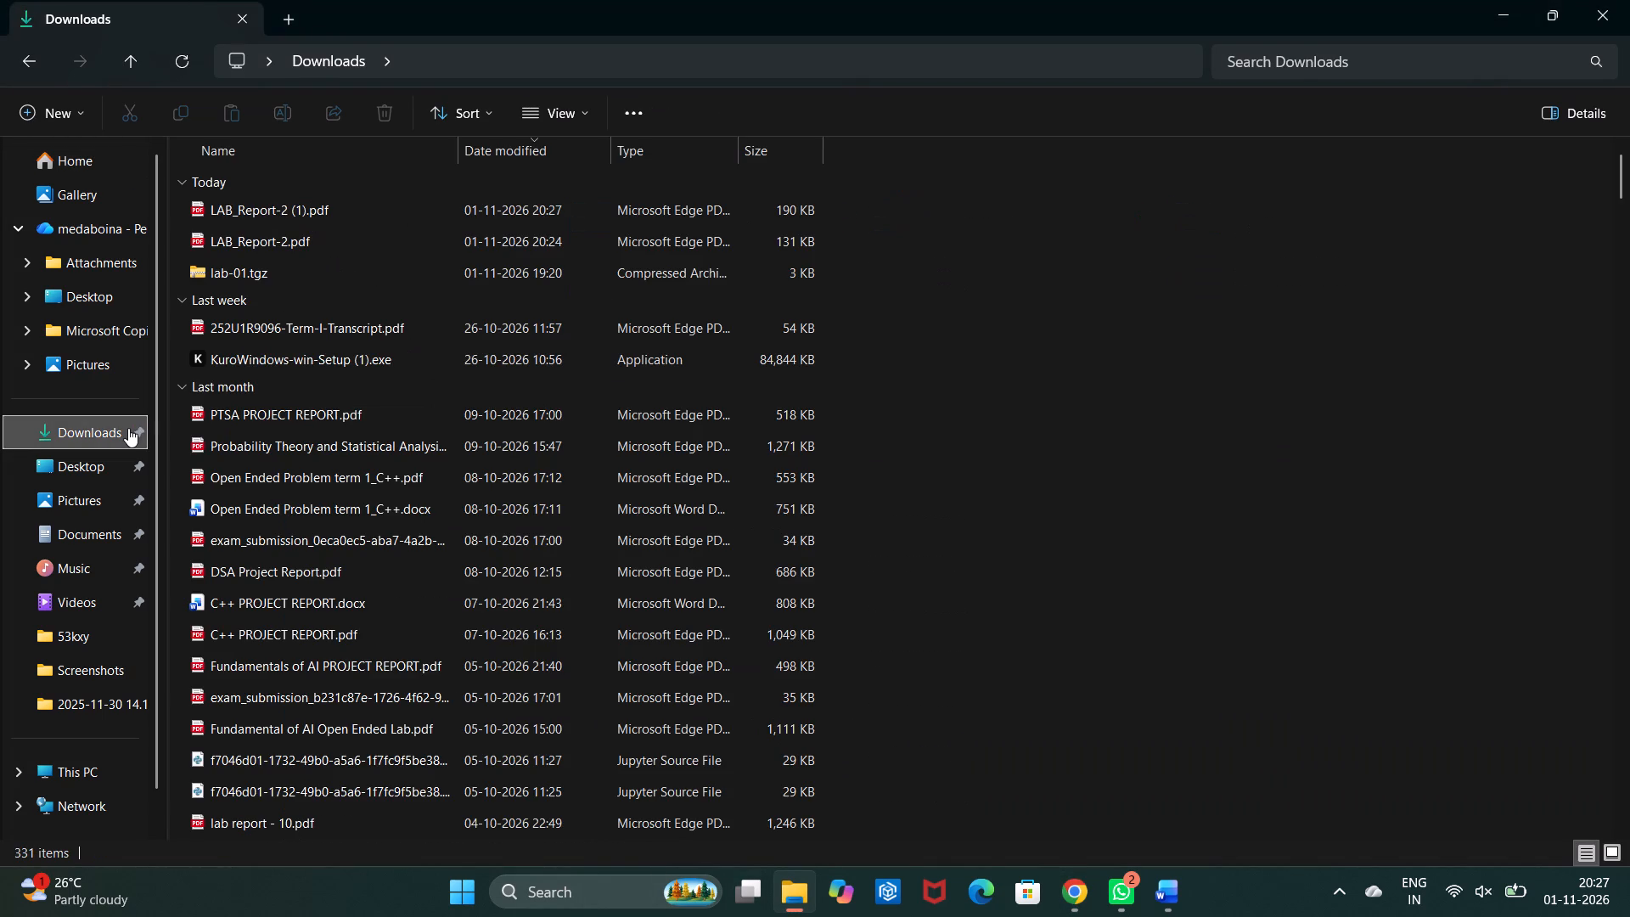
pyautogui.click(288, 208)
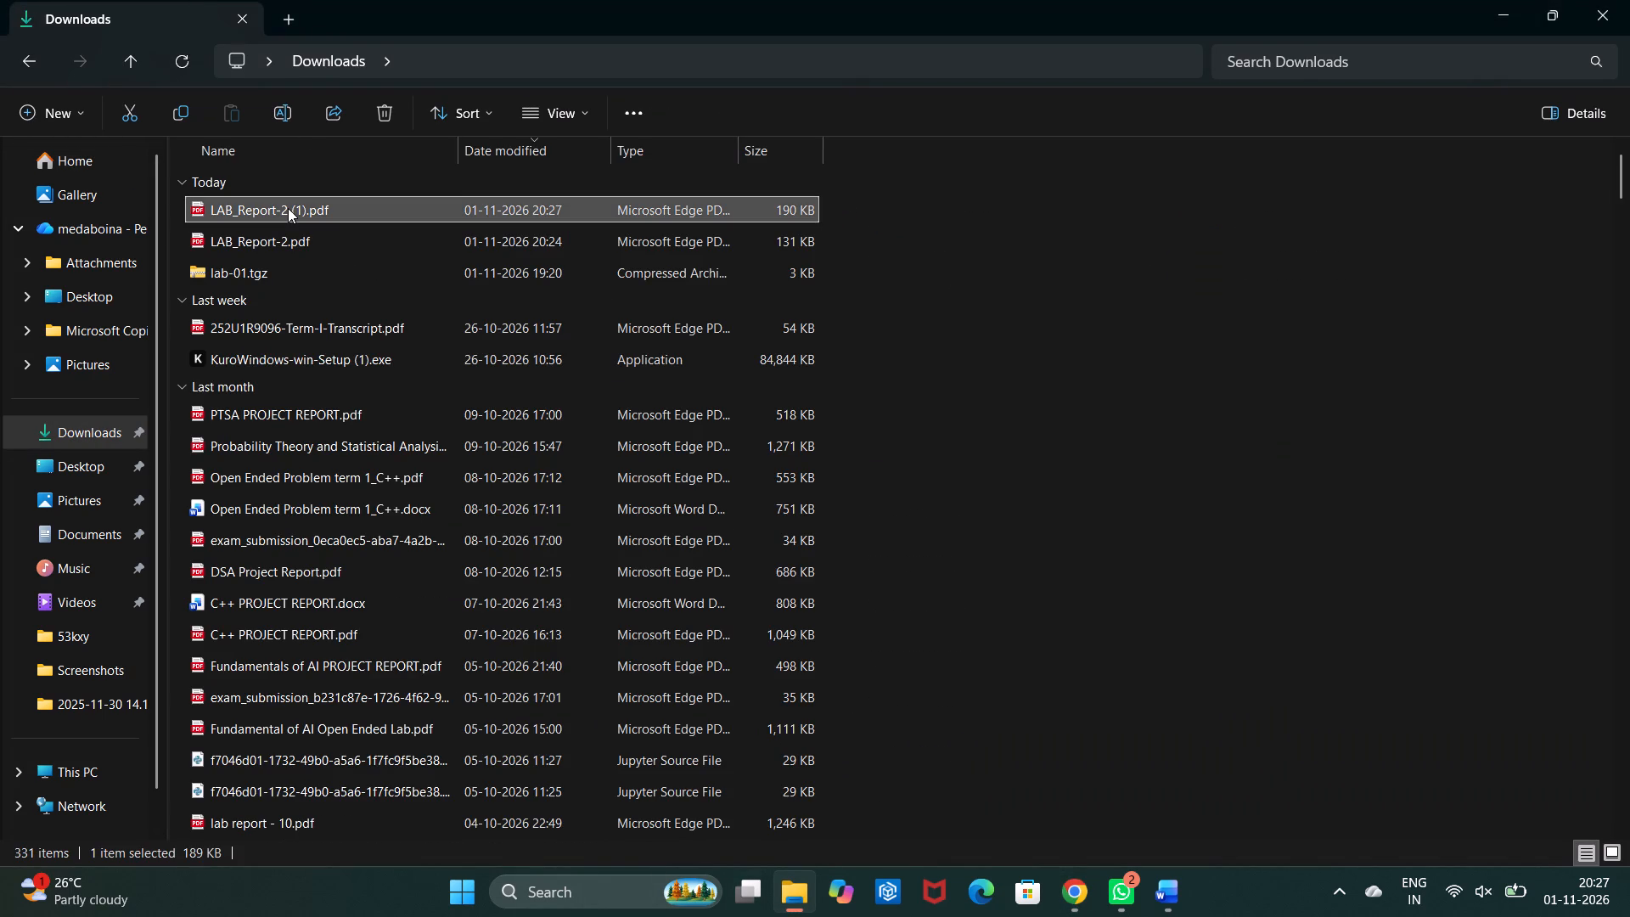
pyautogui.click(288, 208)
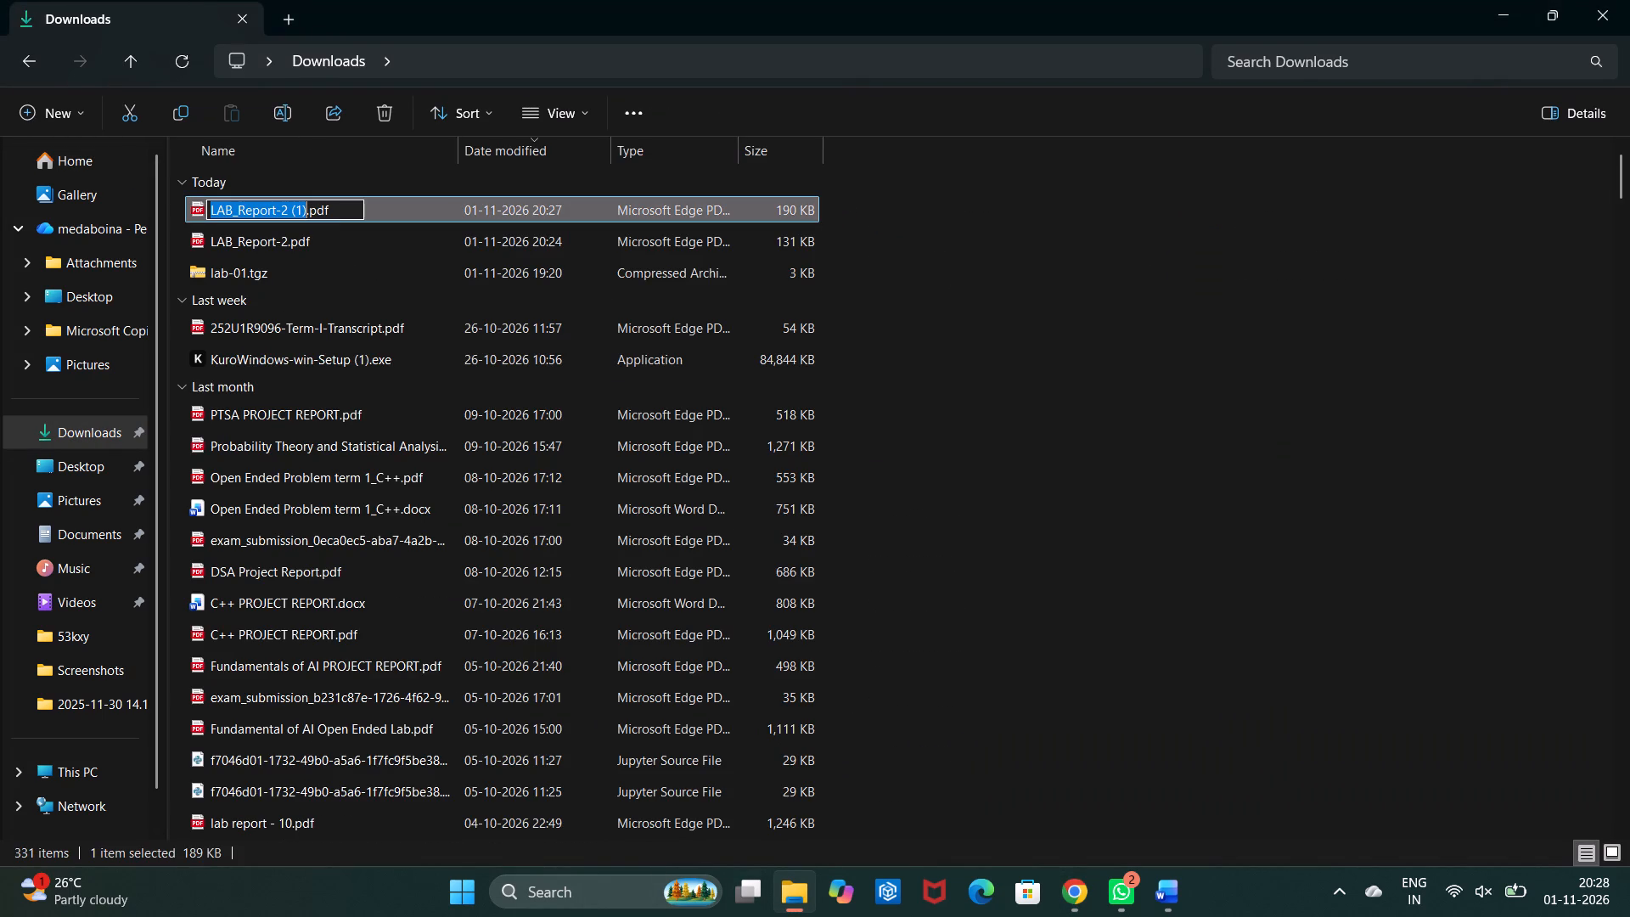
pyautogui.press('Right')
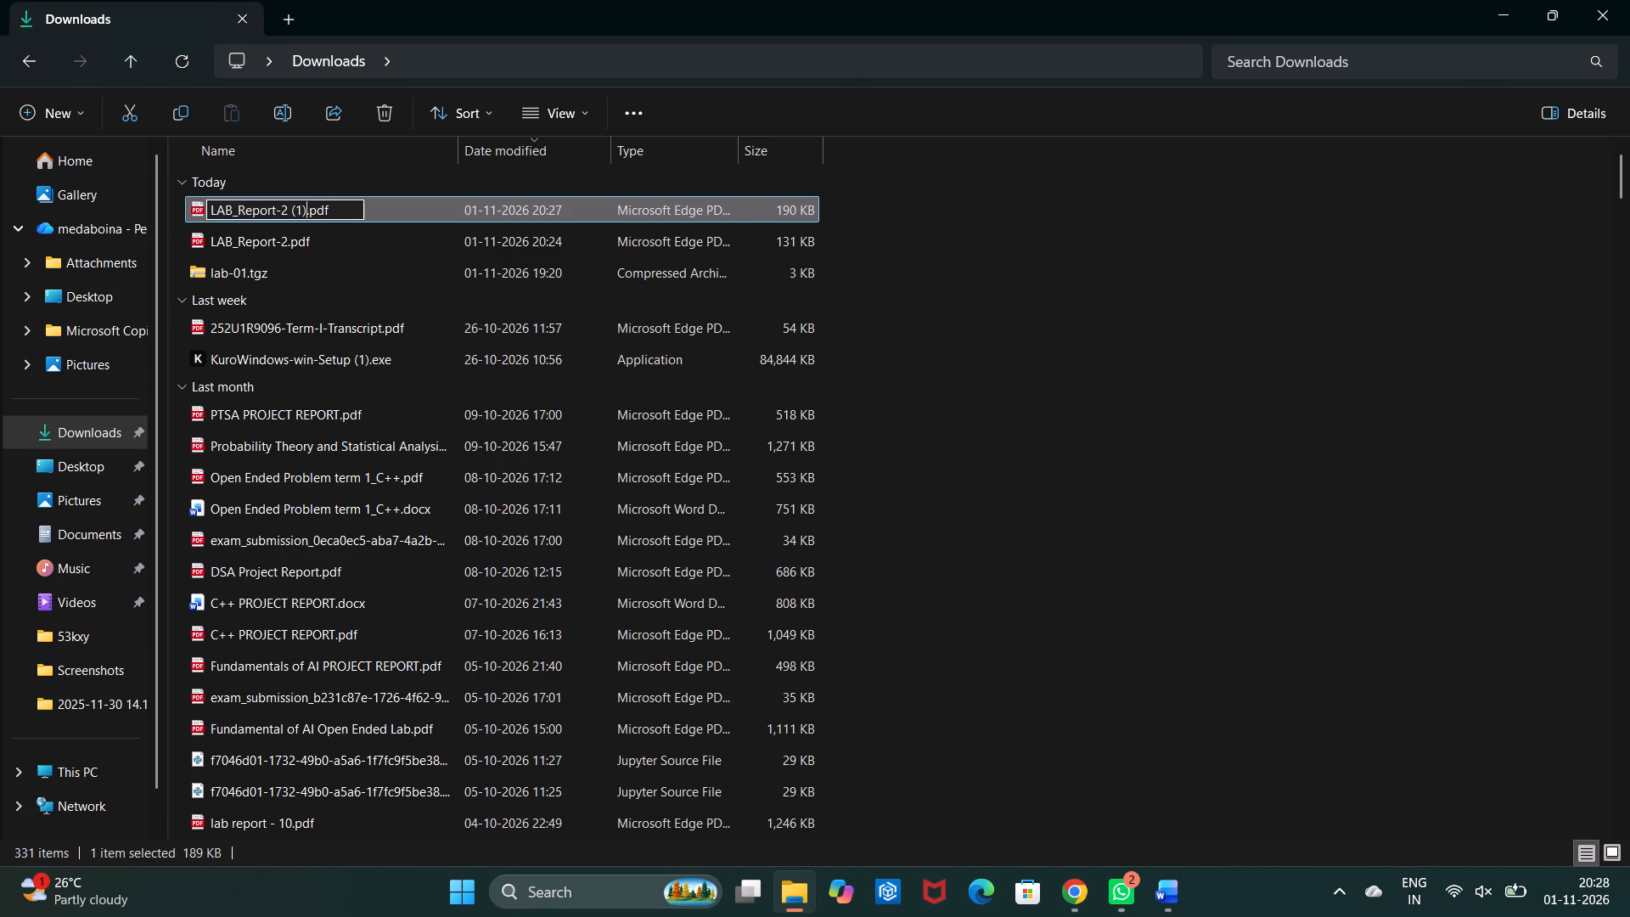
pyautogui.press('BackSpace')
pyautogui.press('BackSpace')
pyautogui.press('BackSpace')
pyautogui.press('BackSpace')
pyautogui.press('BackSpace')
pyautogui.press('1')
pyautogui.press('Return')
pyautogui.press('Return')
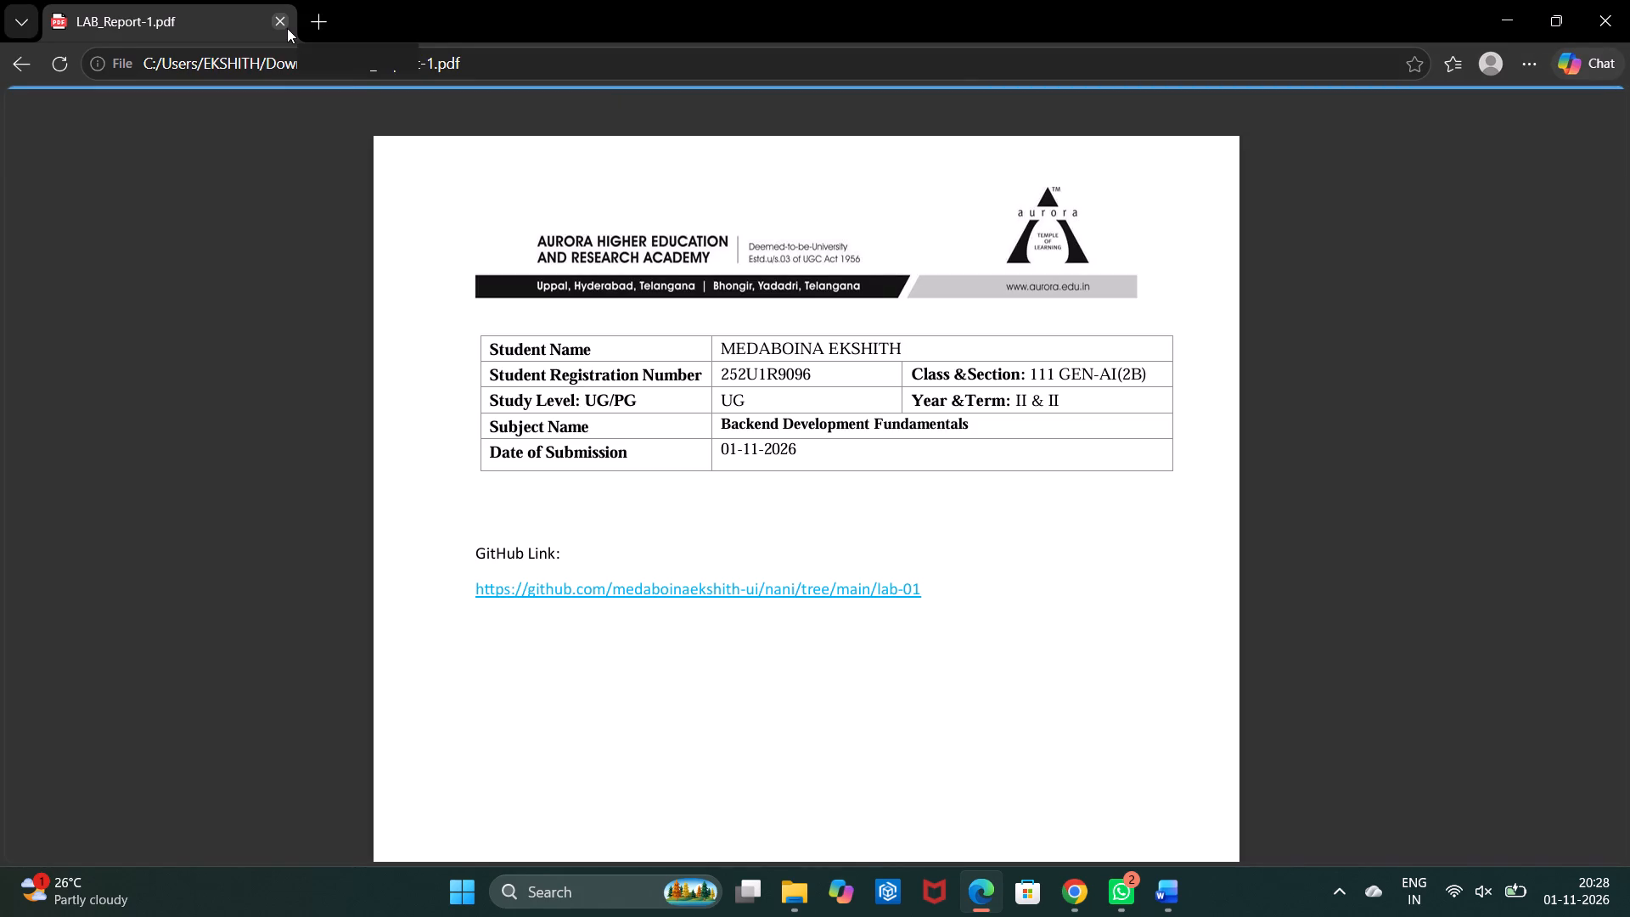
pyautogui.click(287, 28)
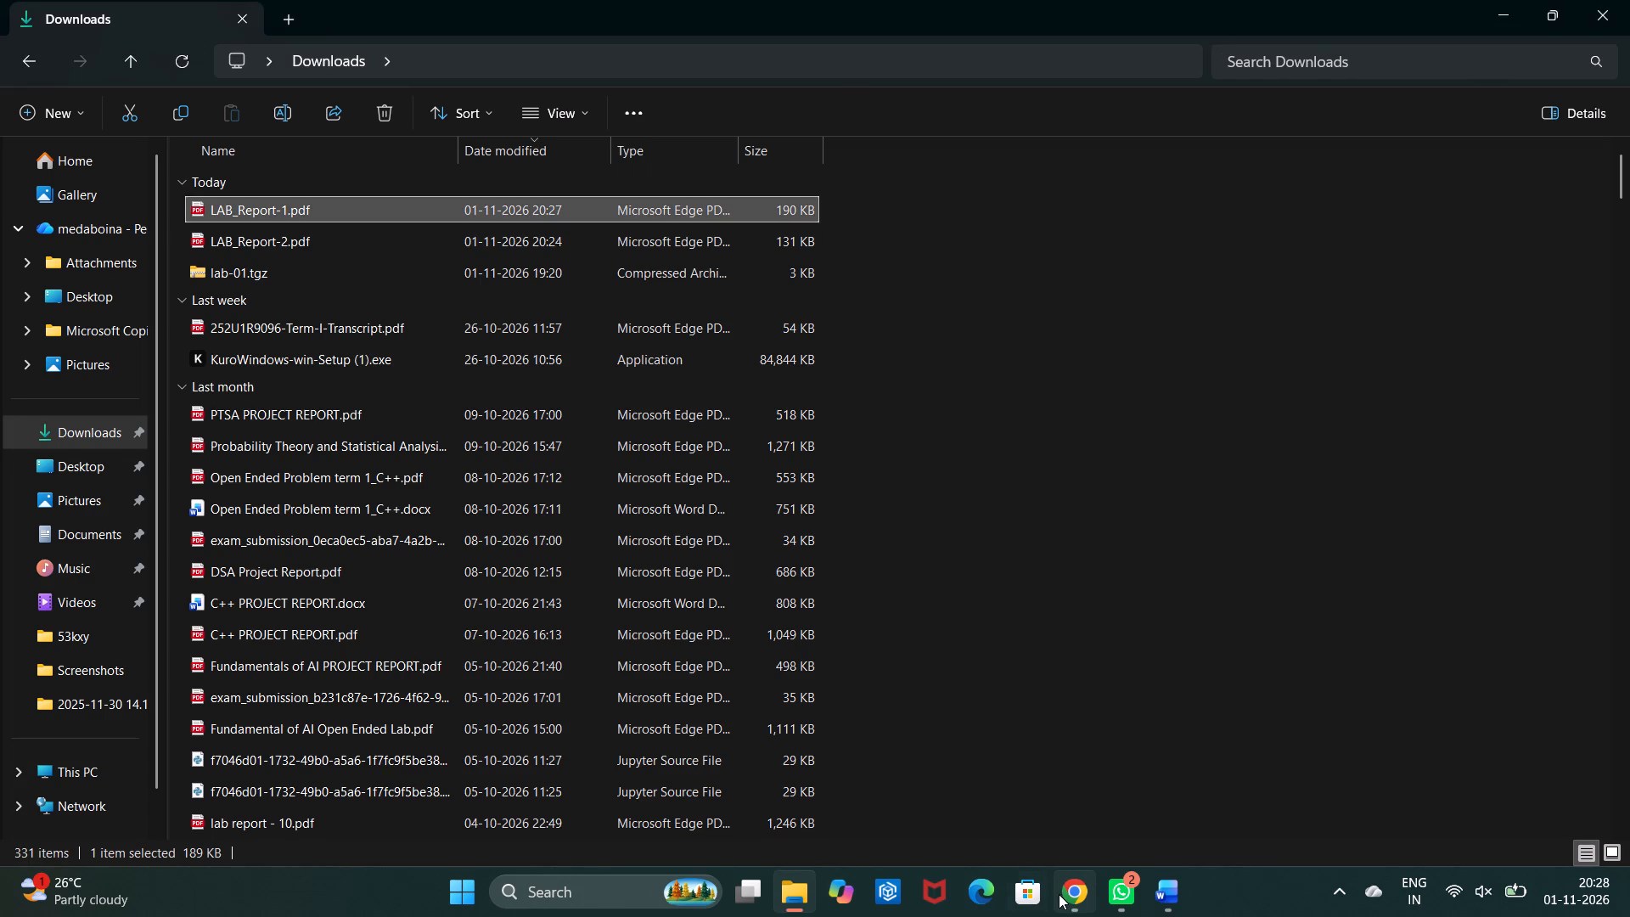
# Upload LAB_Report-1.pdf from Downloads as the Lab Report 1 submission on the Aurora University portal in Chrome.
pyautogui.click(1093, 809)
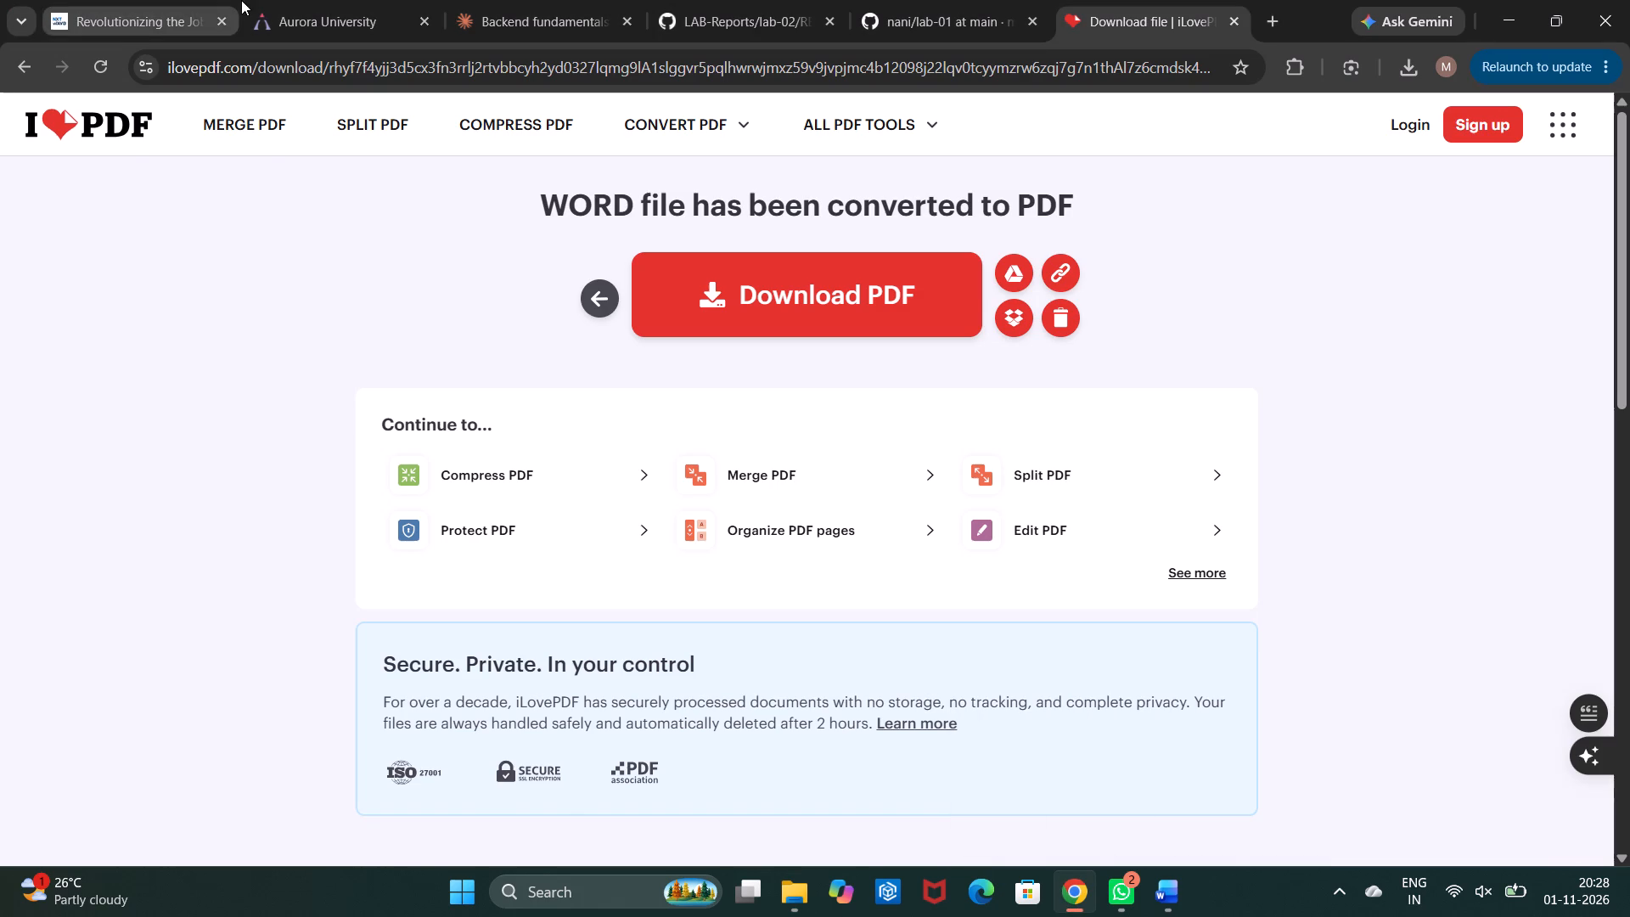
pyautogui.click(313, 11)
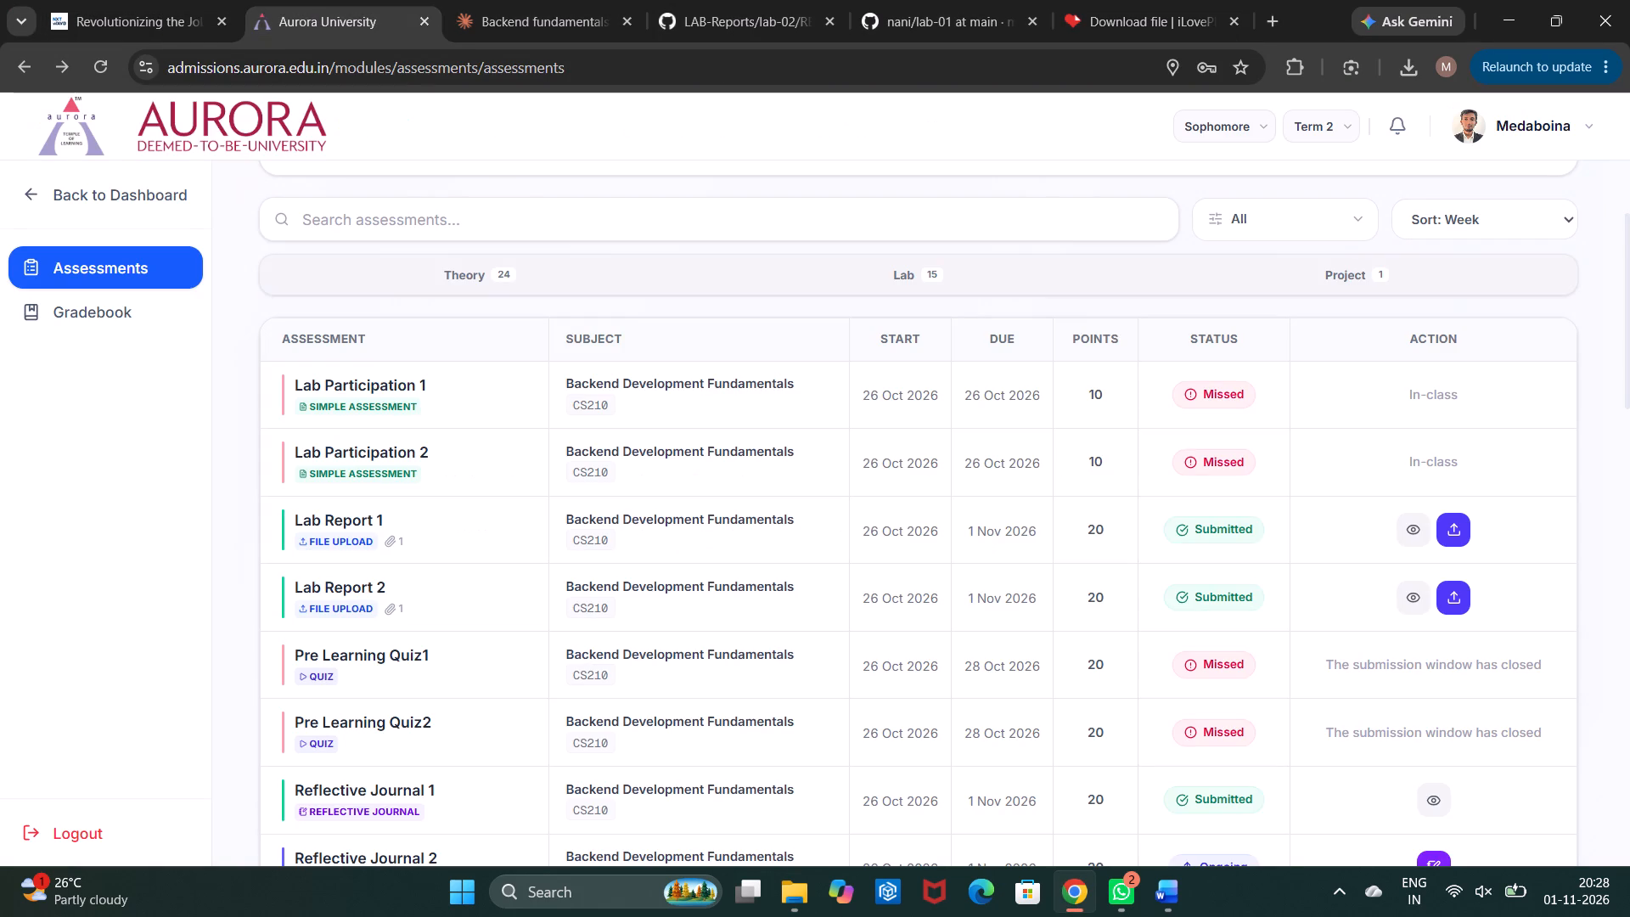
pyautogui.click(1461, 526)
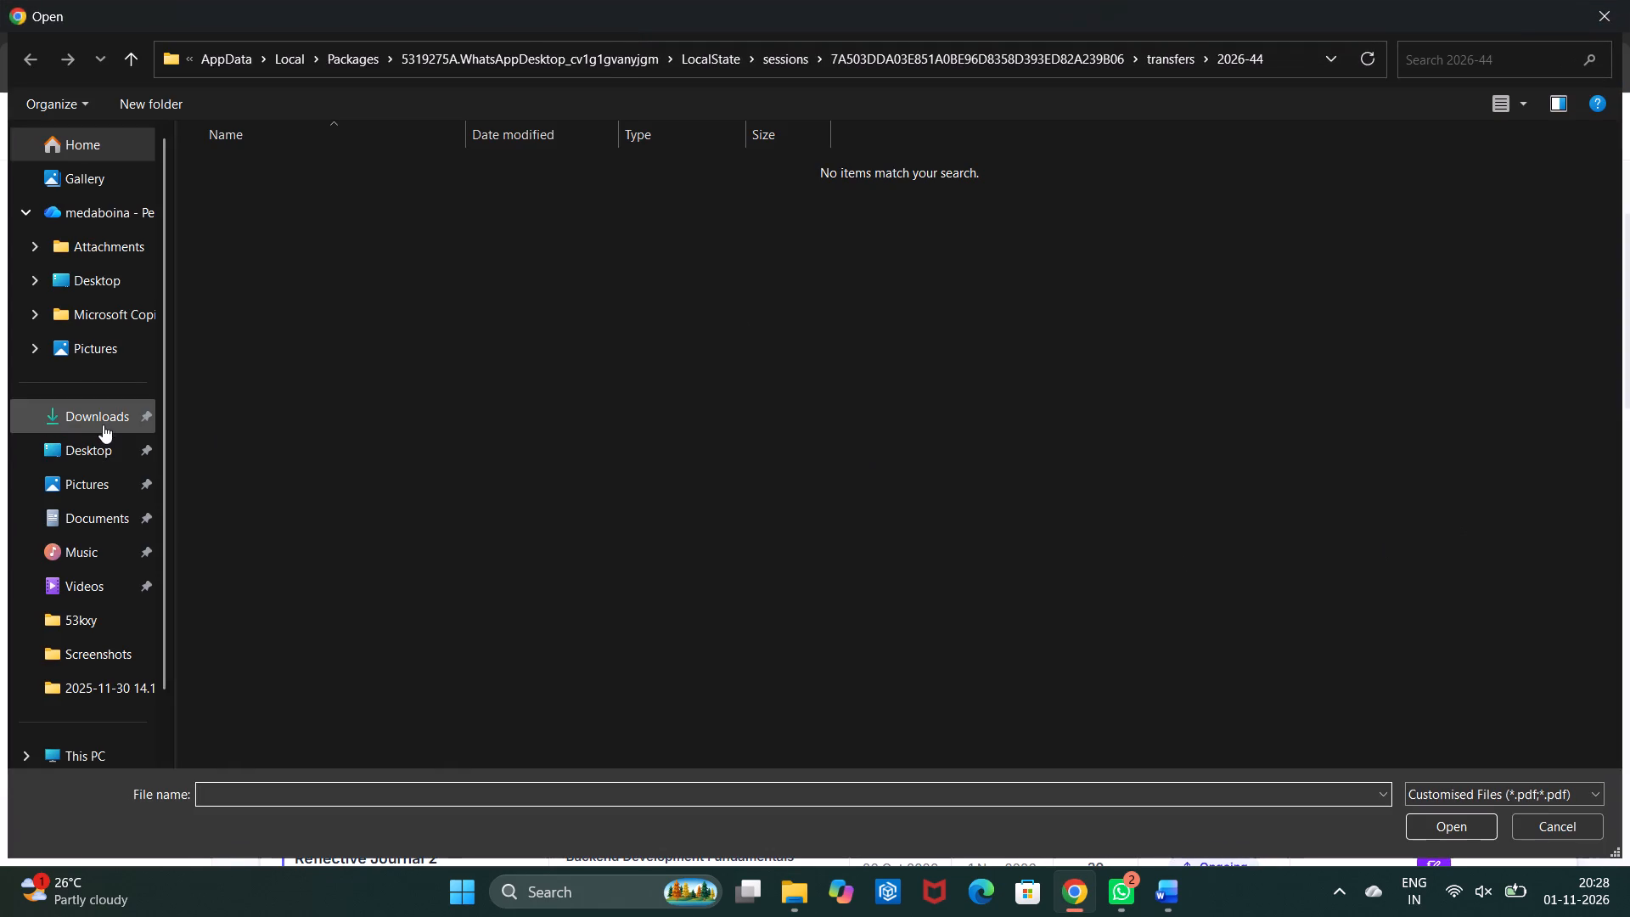
pyautogui.click(100, 419)
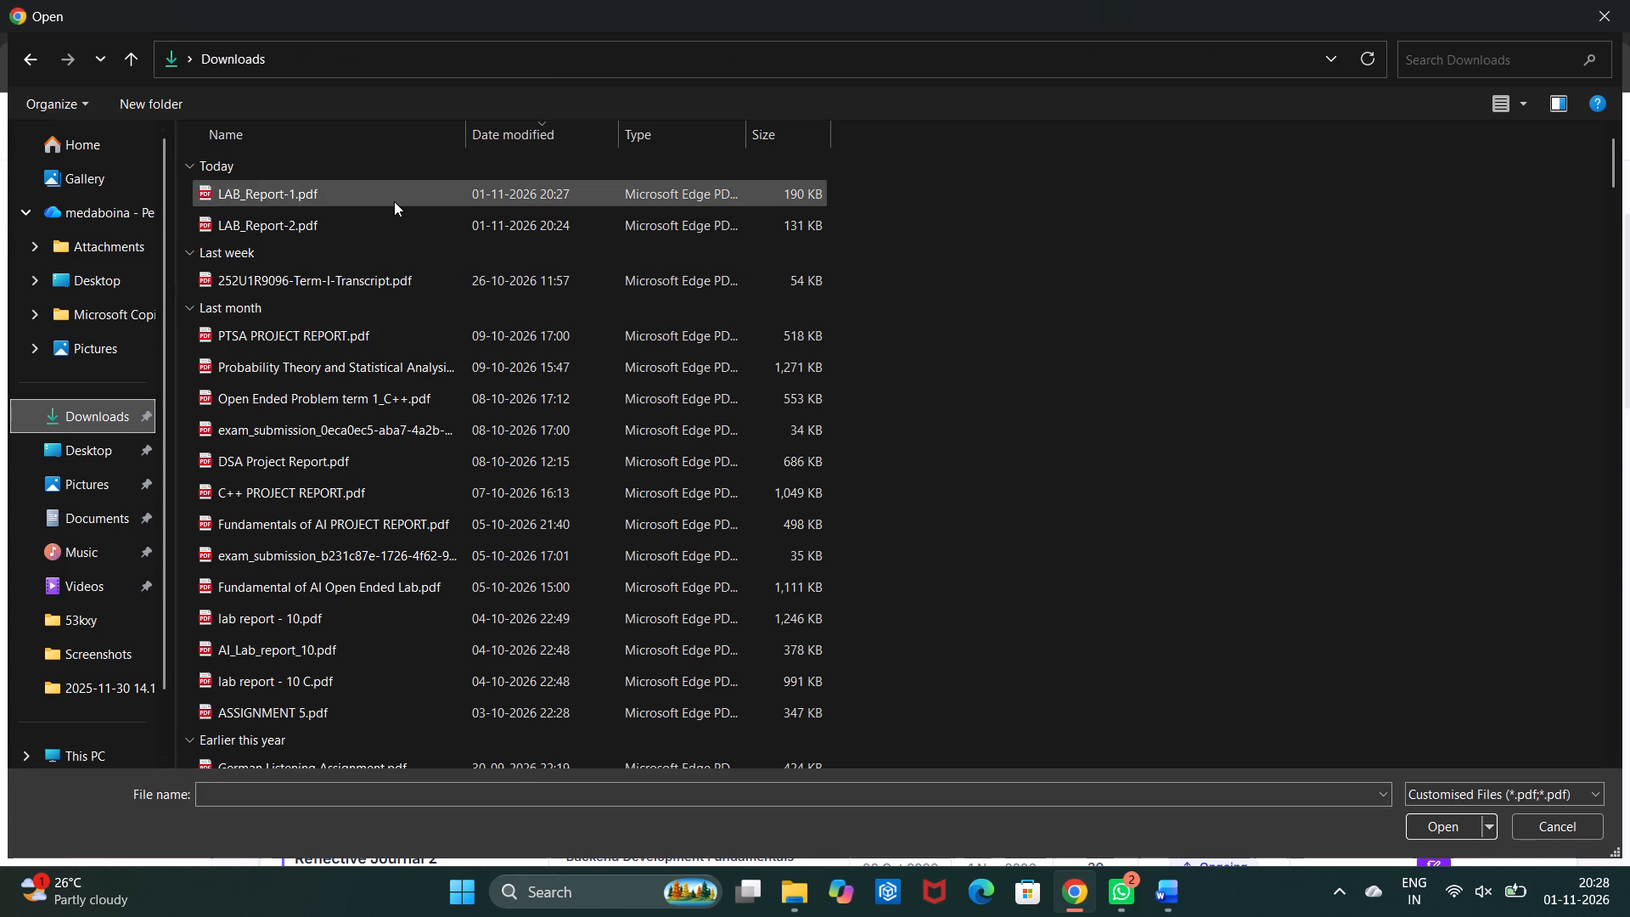
pyautogui.doubleClick(394, 201)
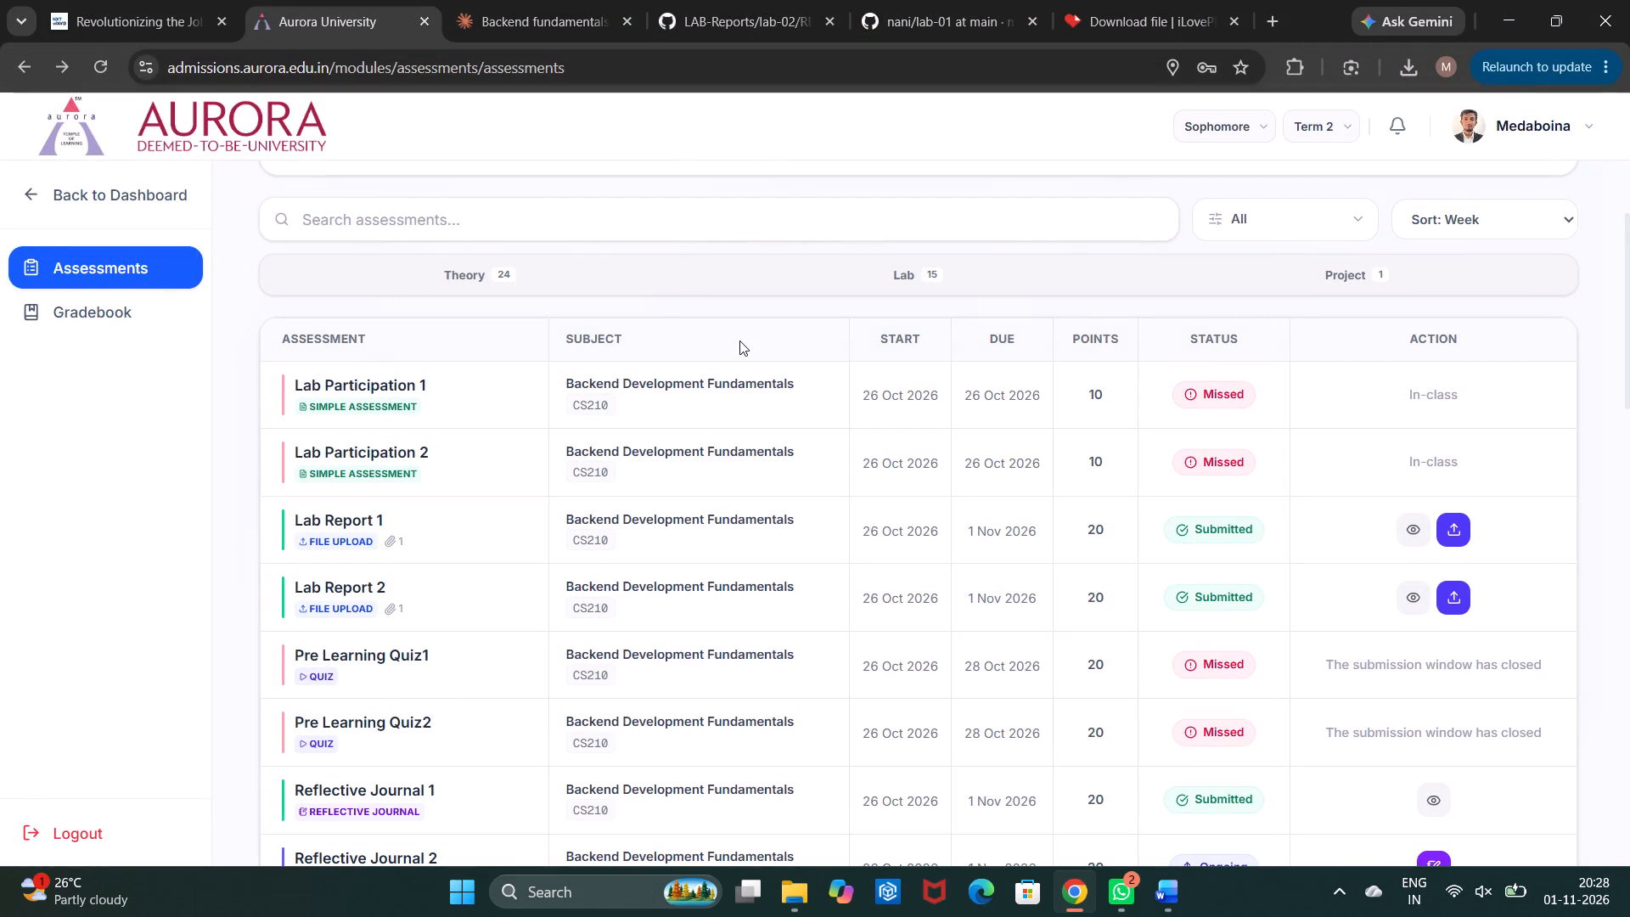
# View the submitted Lab Report 1 file to check its contents, and close it.
pyautogui.click(1426, 532)
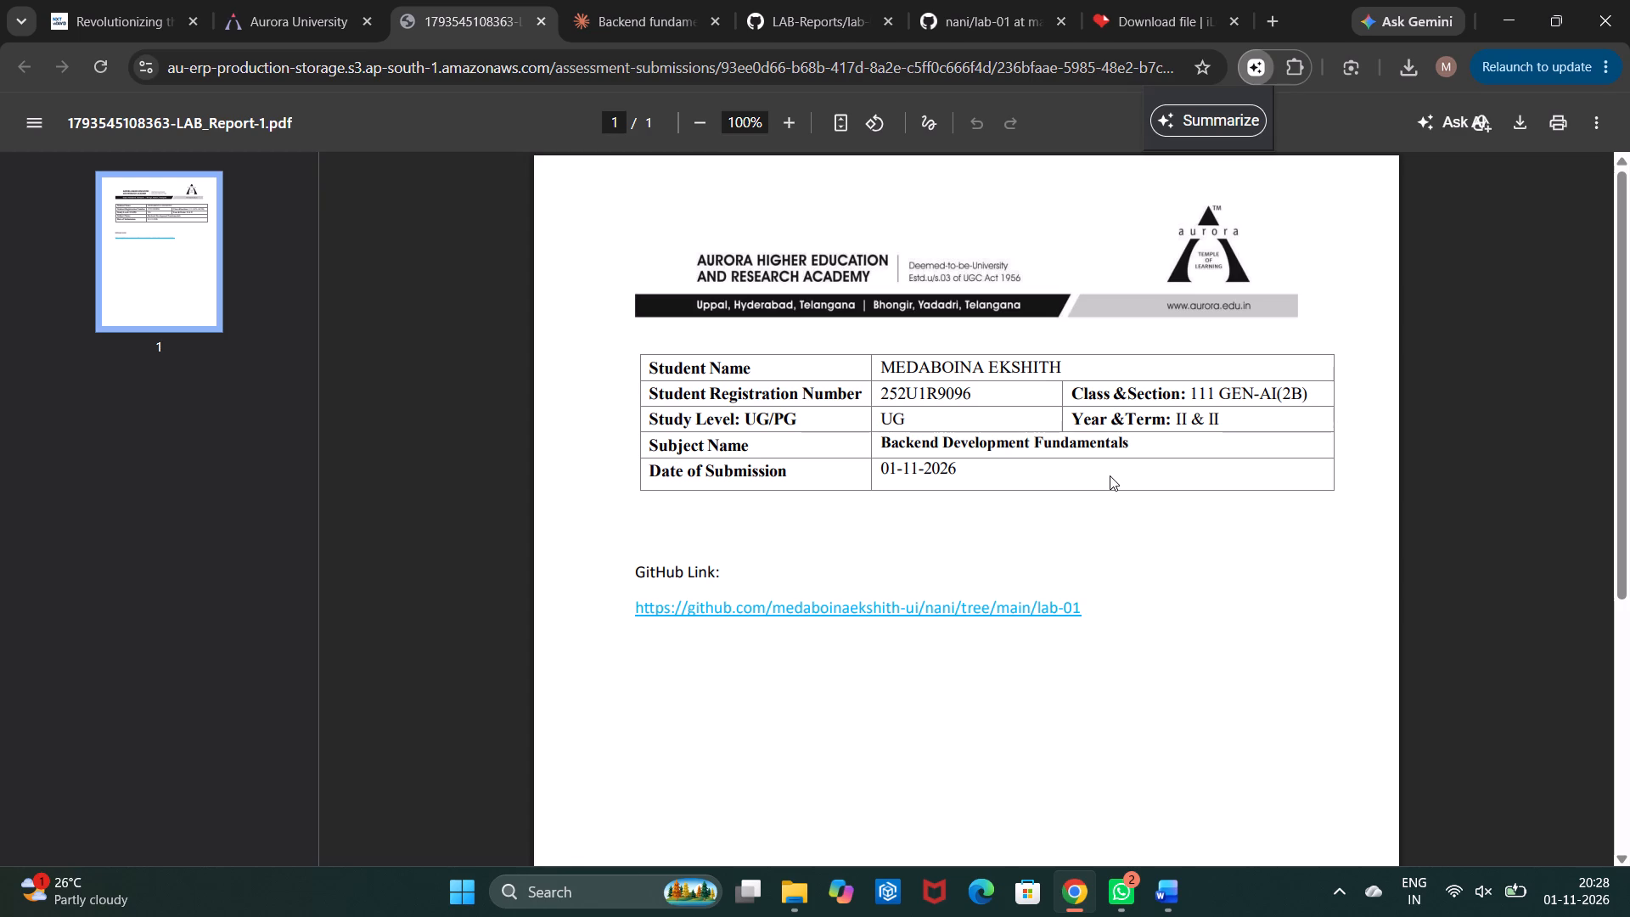
pyautogui.click(538, 16)
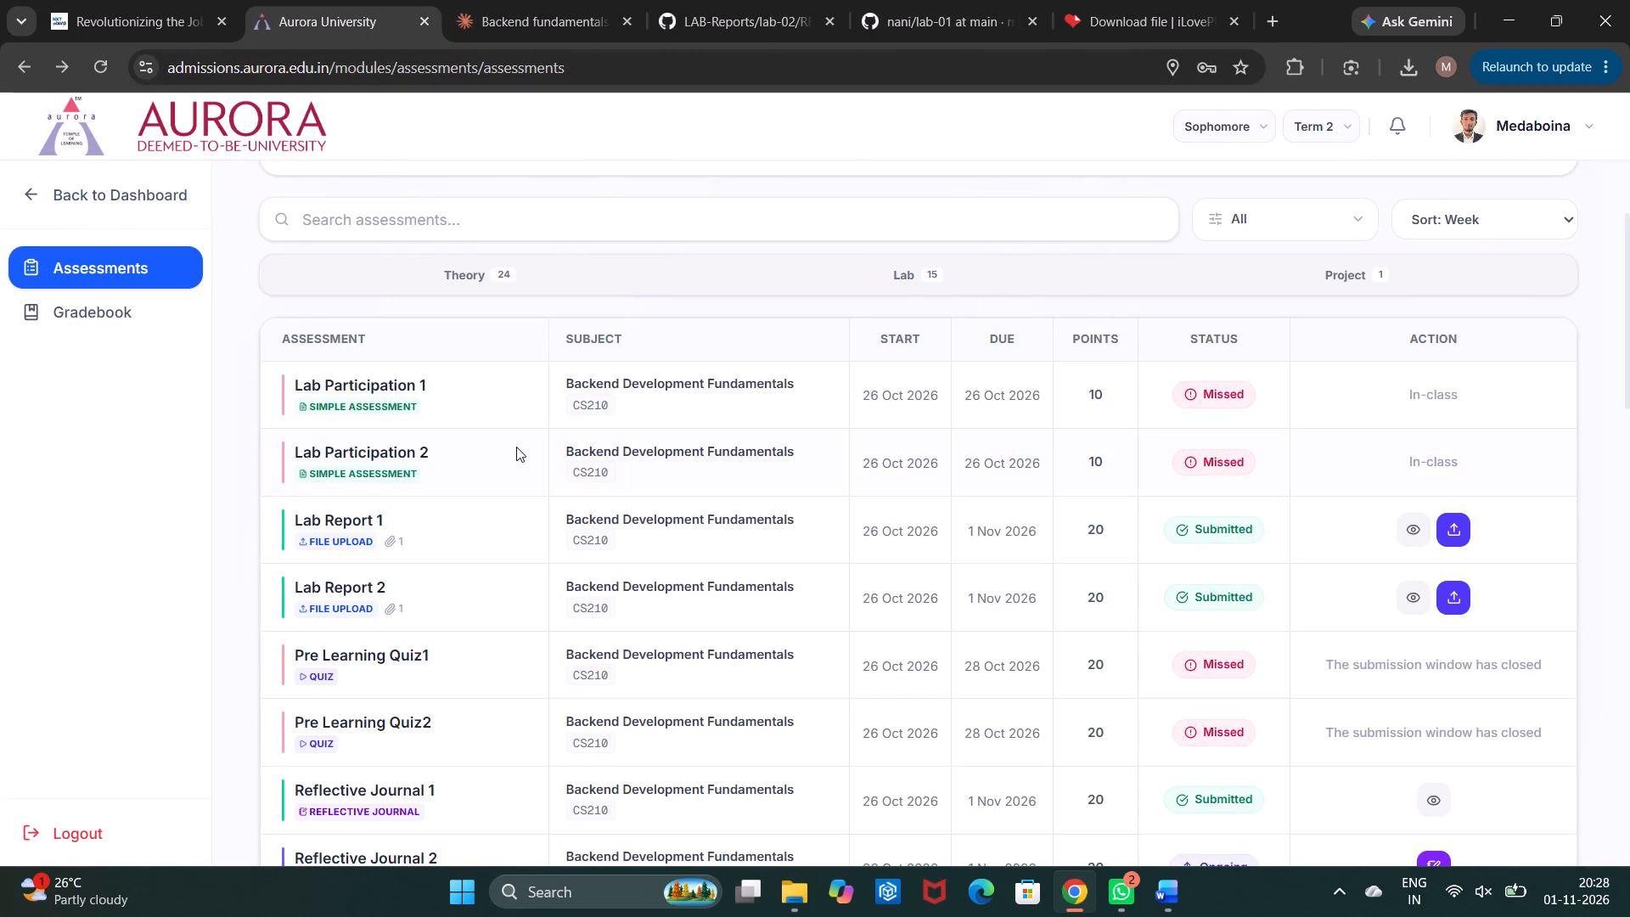
# Close the two GitHub pages for the LAB-Reports lab-02 and nani lab-01 folders.
pyautogui.click(829, 18)
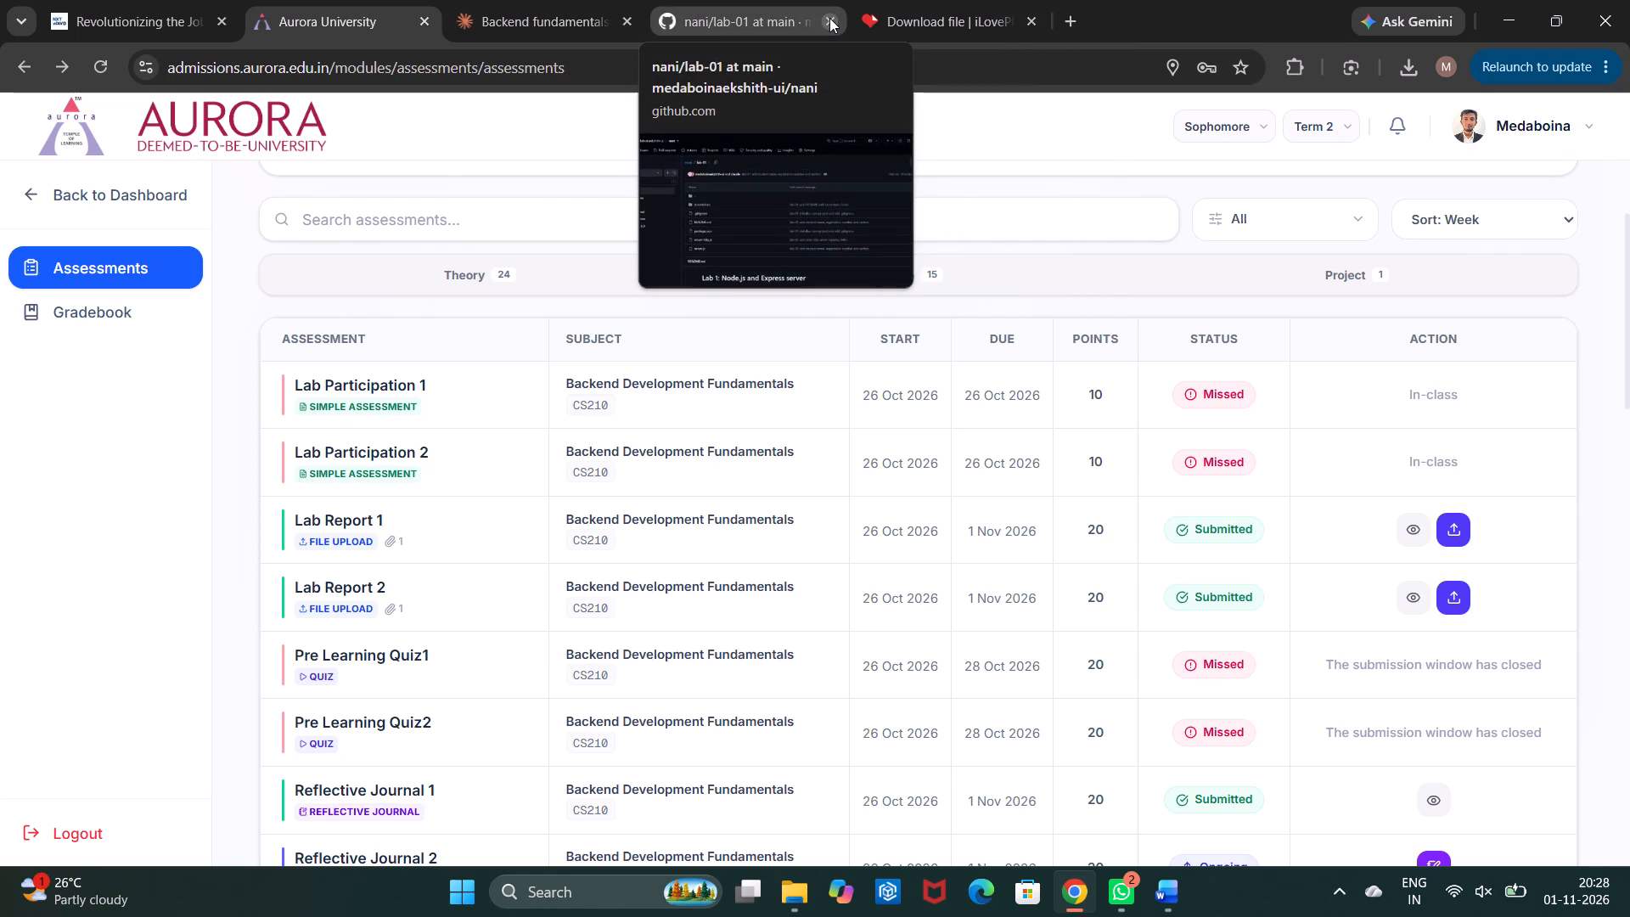
pyautogui.click(829, 18)
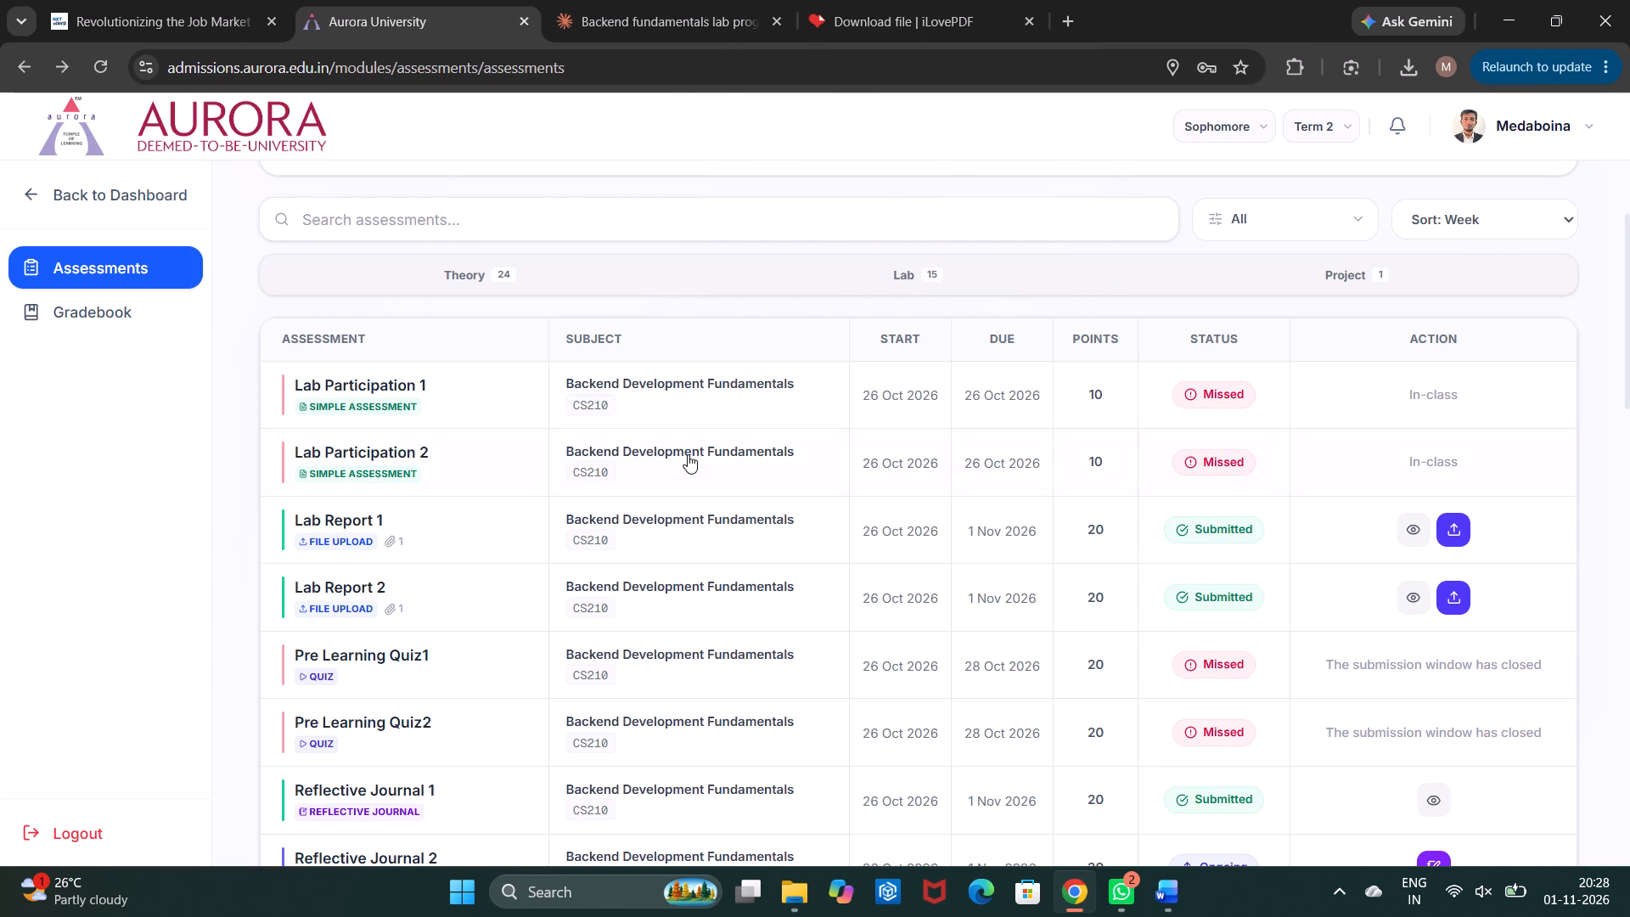
# Look through the assessments listed below the lab reports on the Aurora portal.
pyautogui.scroll(-2, 688, 454)
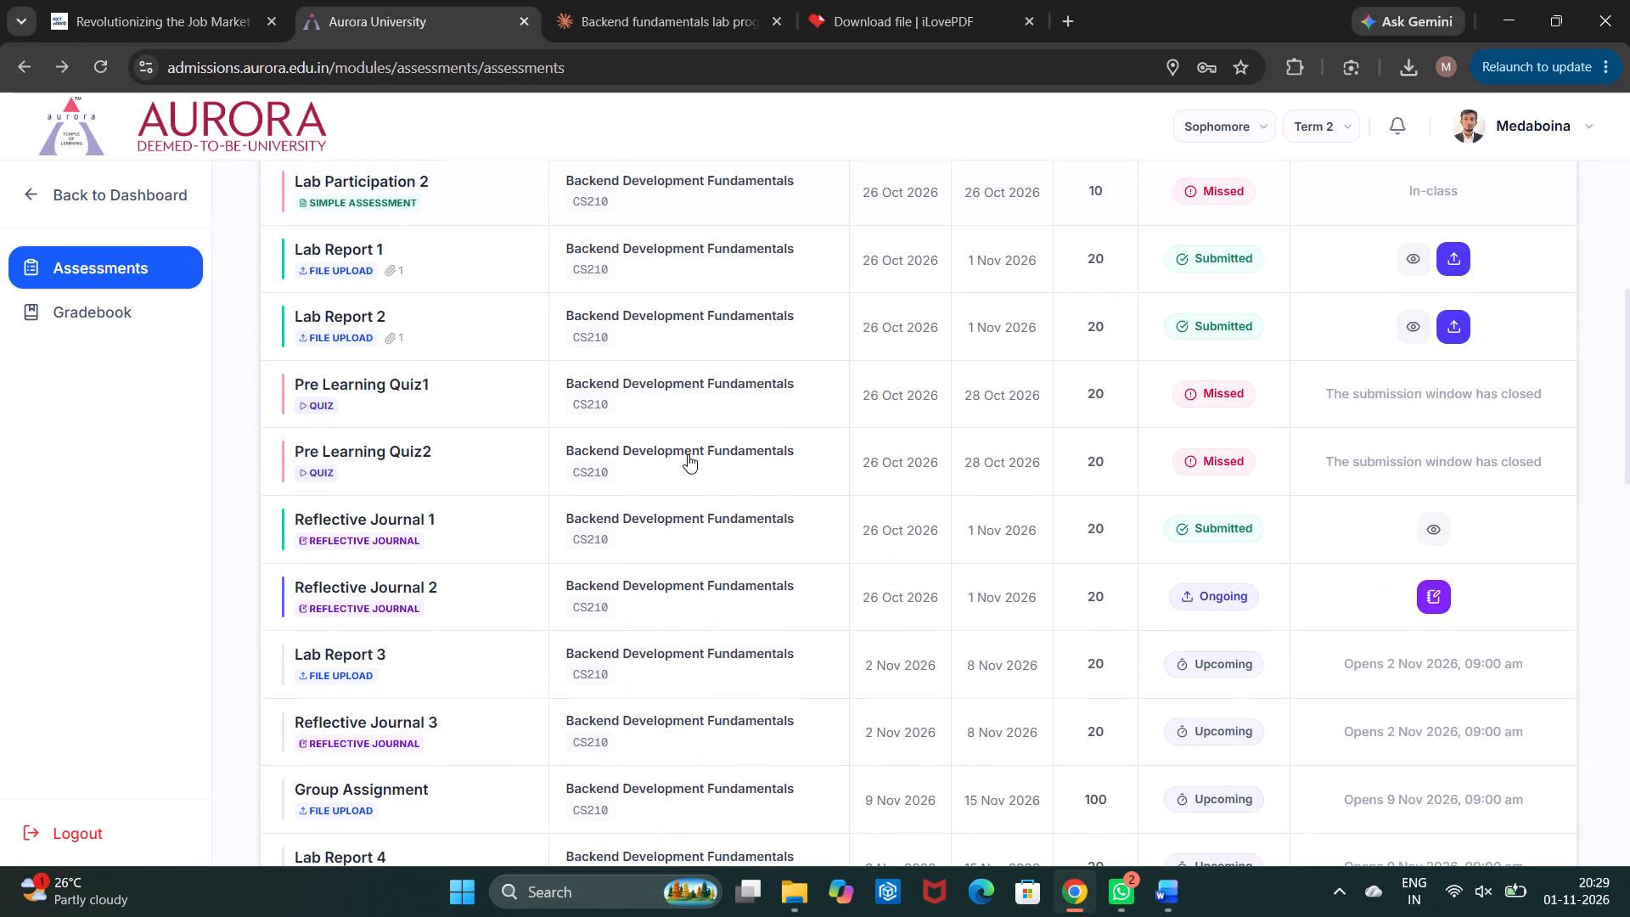
pyautogui.scroll(-1, 688, 454)
pyautogui.scroll(6, 438, 278)
pyautogui.click(282, 334)
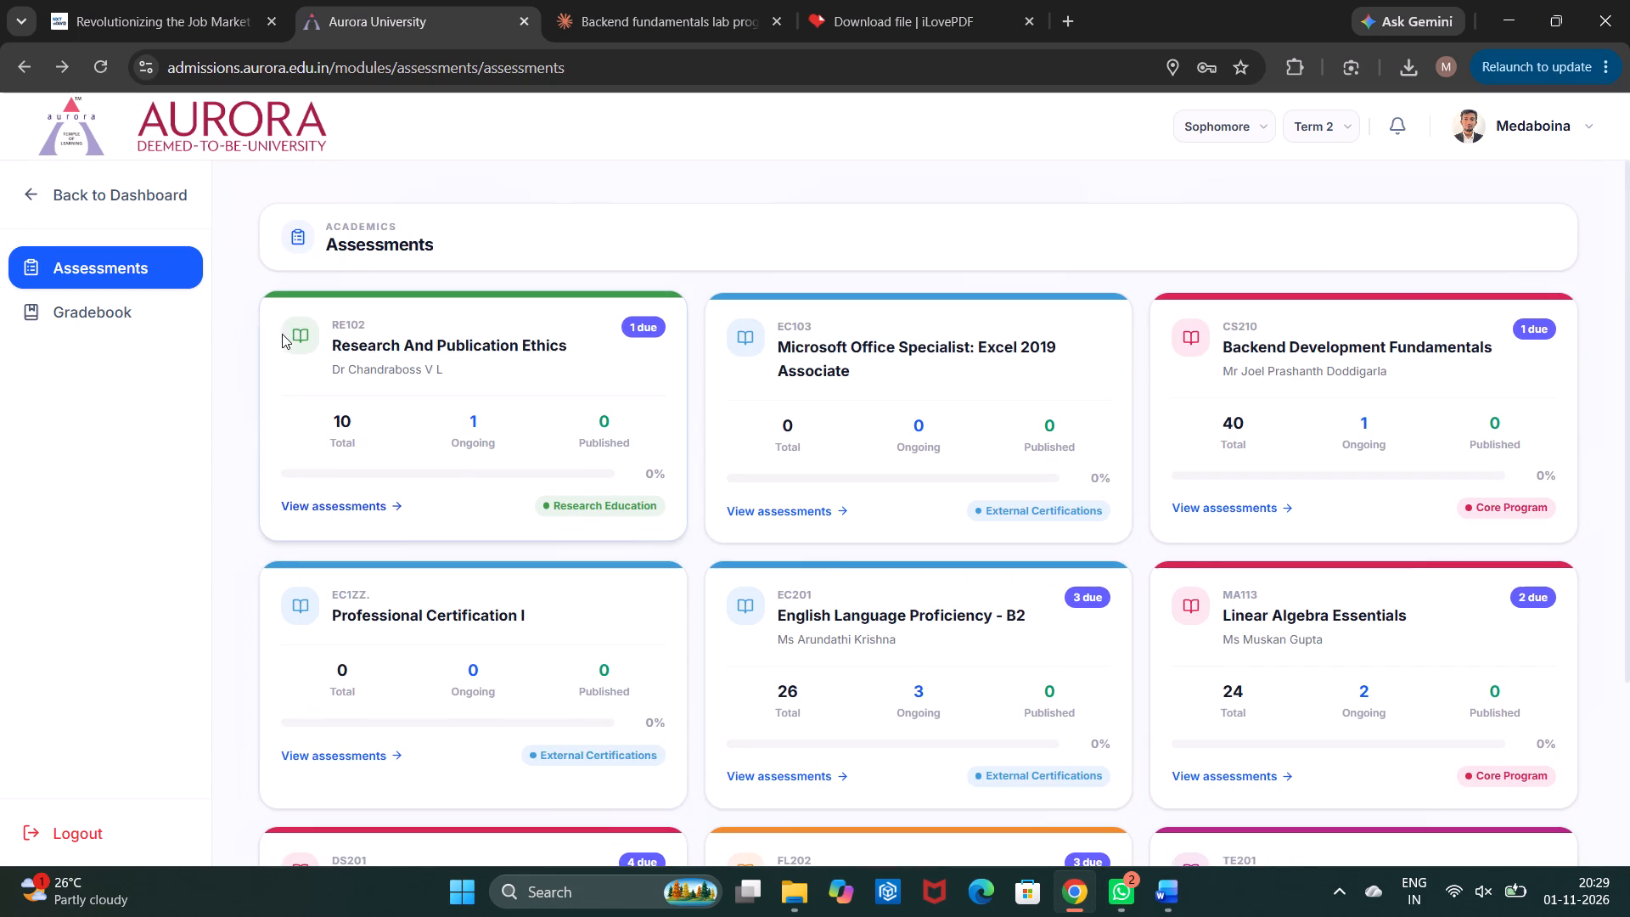
pyautogui.scroll(-1, 579, 584)
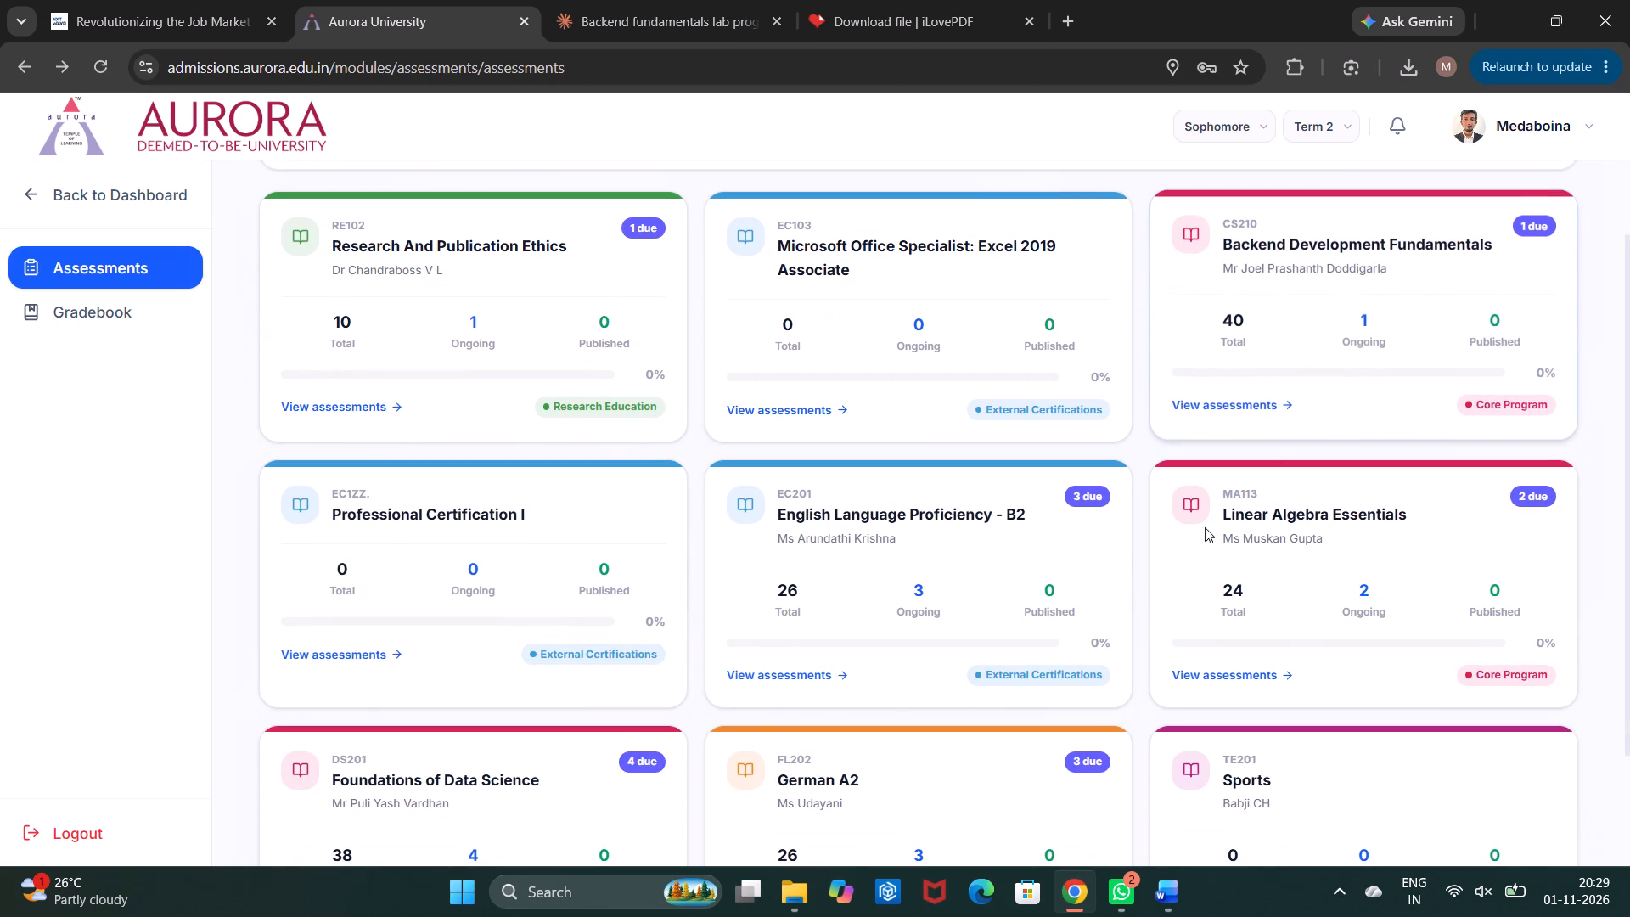